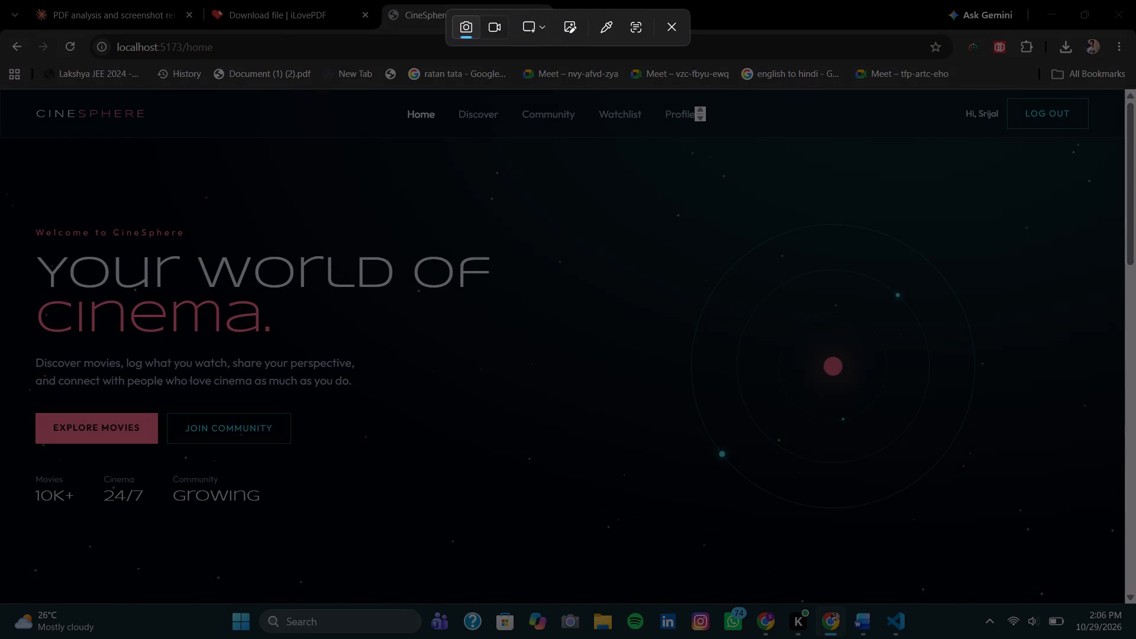
Capture a screenshot of the full visible CineSphere home page, from the site's navigation bar down to the taskbar.
left_click_drag(1, 87, 753, 550)
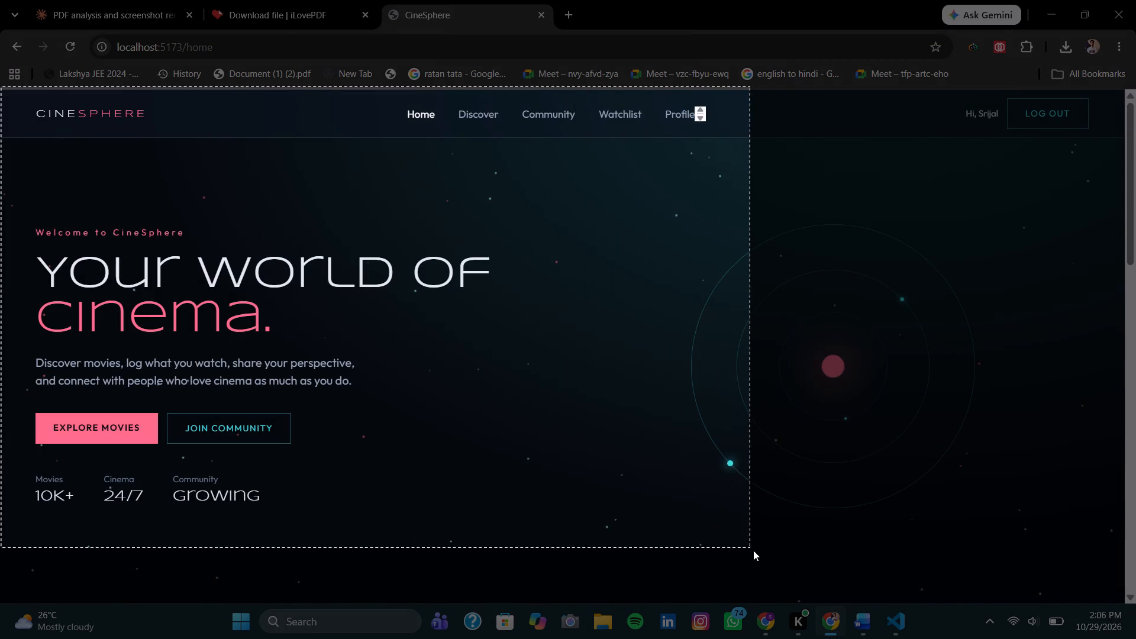
left_click_drag(753, 550, 968, 596)
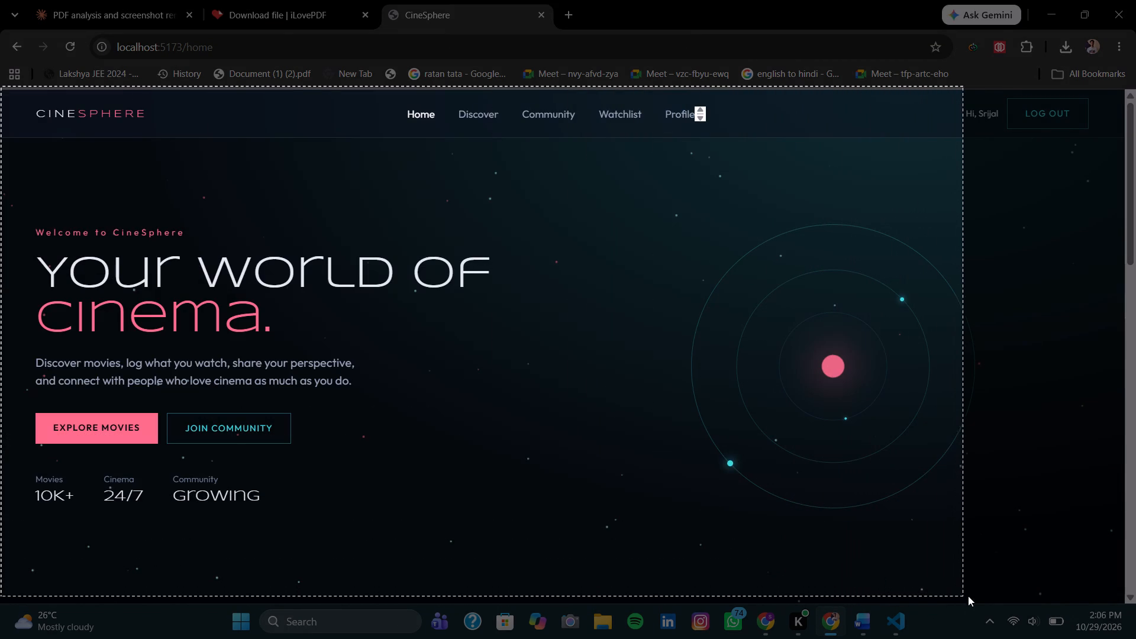
left_click_drag(968, 596, 1135, 615)
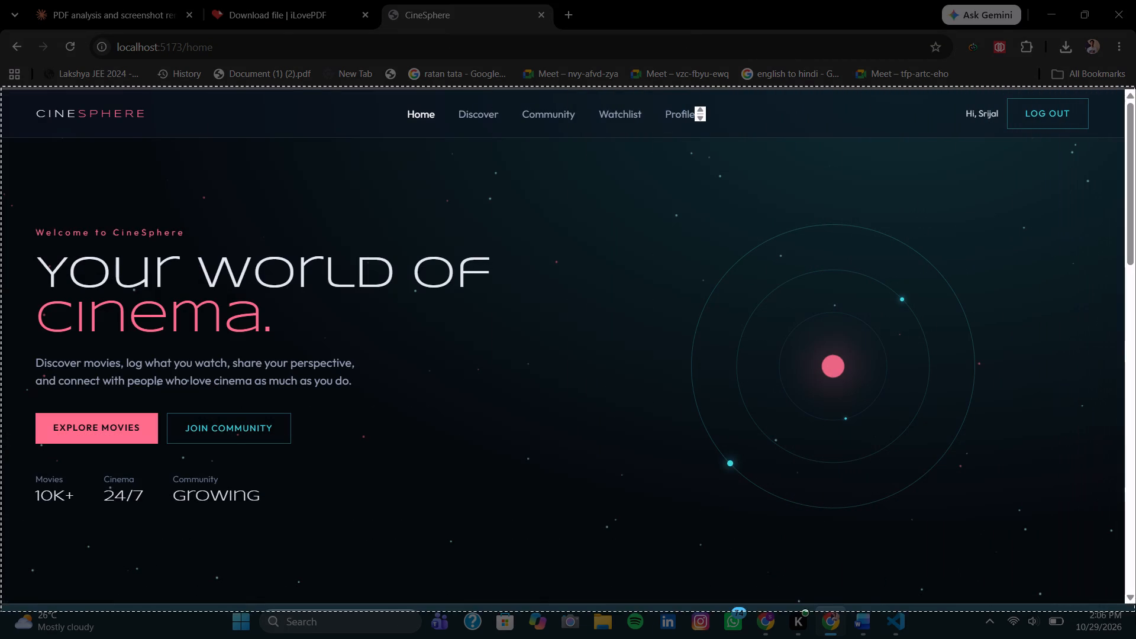
left_click_drag(1135, 615, 1135, 603)
Switch to the Word report and try to delete the Home page screenshot placeholder in section 7.8.
key("alt+Tab")
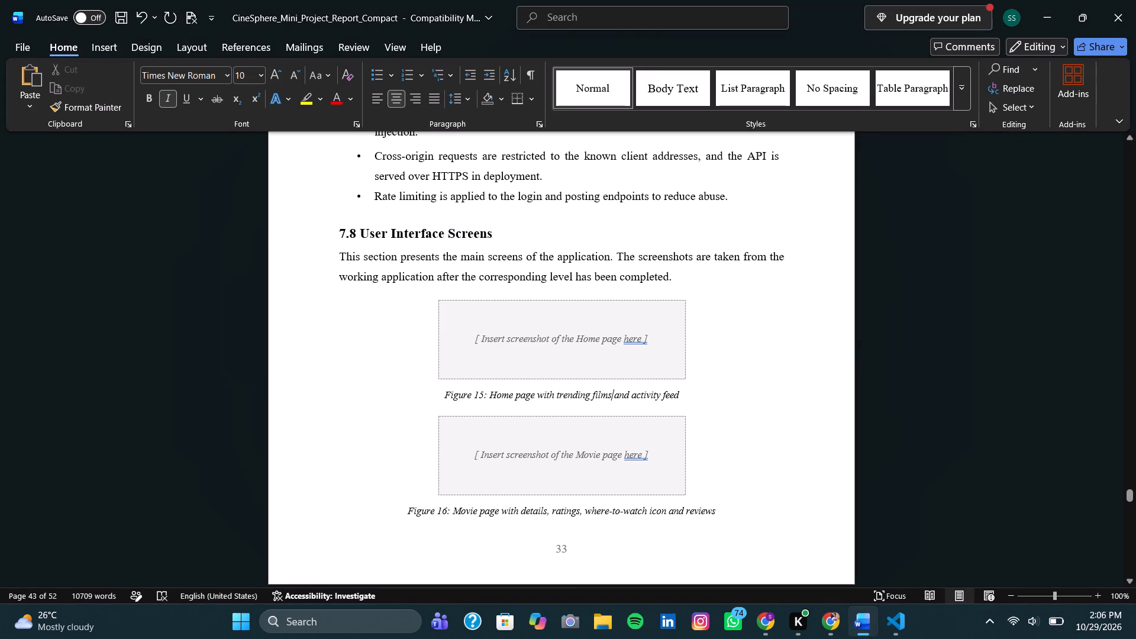
left_click(543, 348)
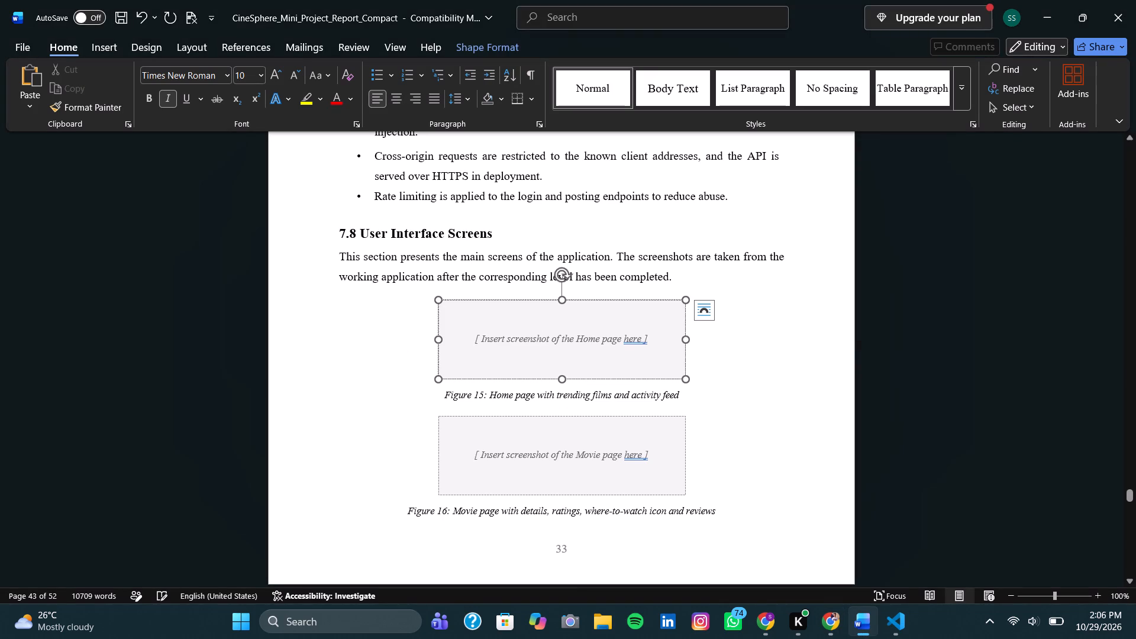
key("BackSpace")
key("Delete")
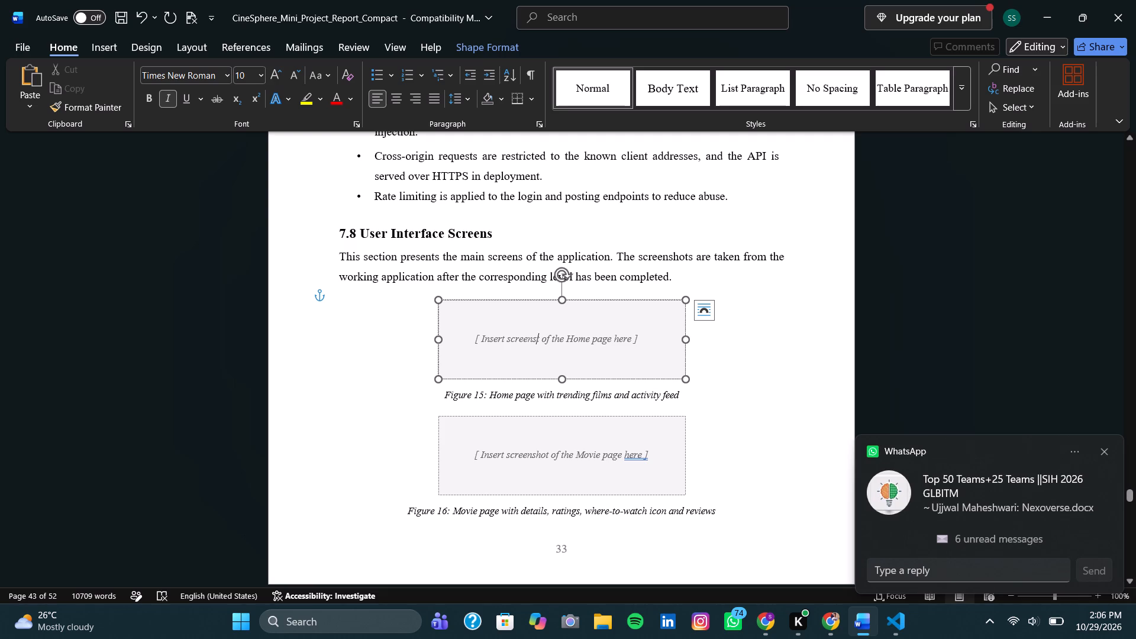
Shrink the Home page placeholder box to roughly a third of its width and just over half its height.
left_click(496, 341)
left_click_drag(683, 379, 526, 344)
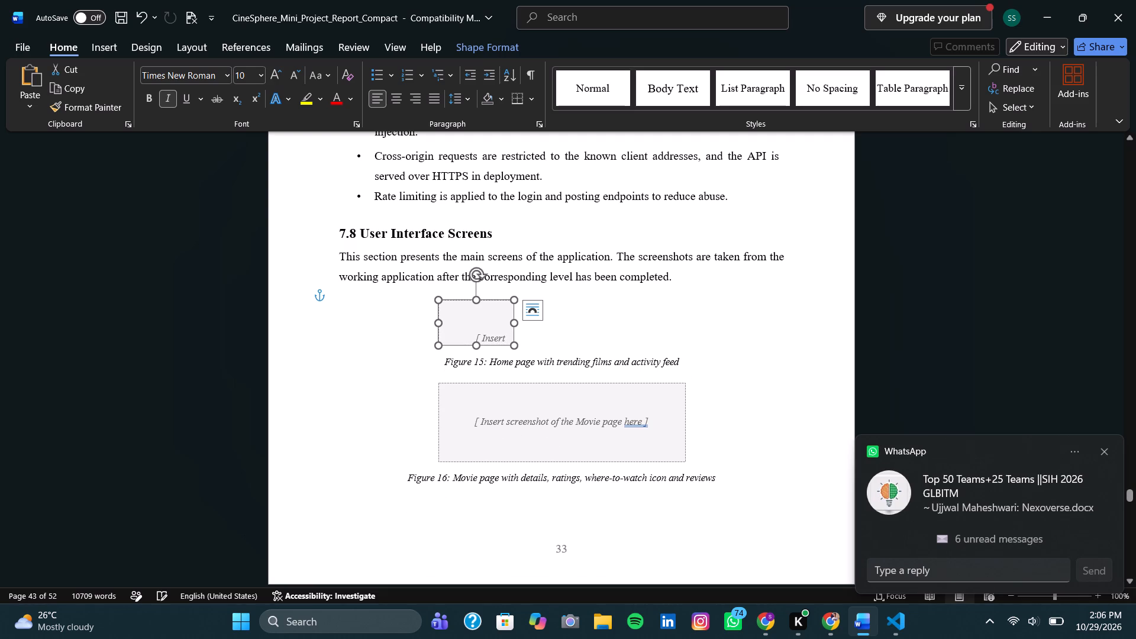
Try to clear the shrunken Home page placeholder box, removing the opening characters of its text.
left_click(543, 336)
left_click_drag(543, 336, 397, 312)
left_click_drag(397, 312, 482, 315)
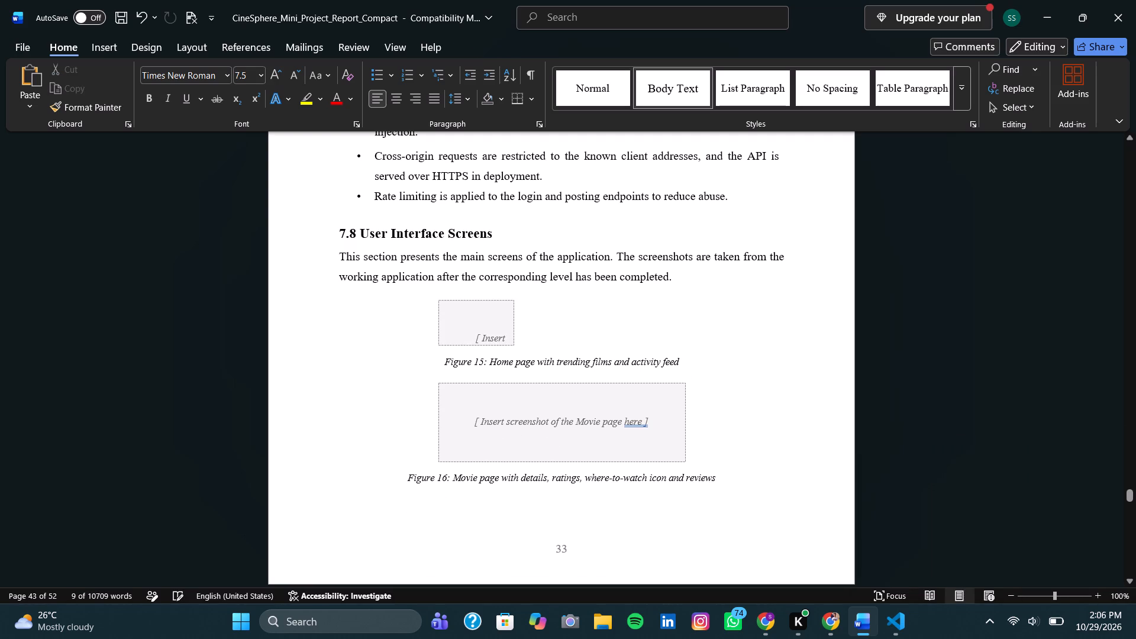
left_click_drag(482, 315, 517, 315)
left_click(517, 315)
left_click(512, 314)
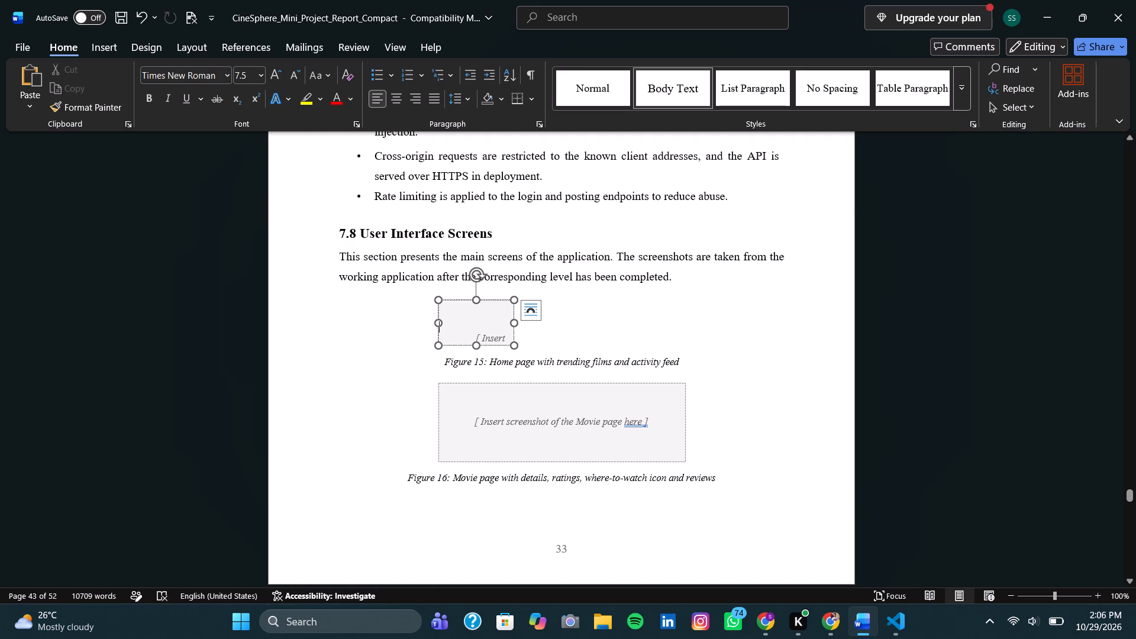
key("Delete")
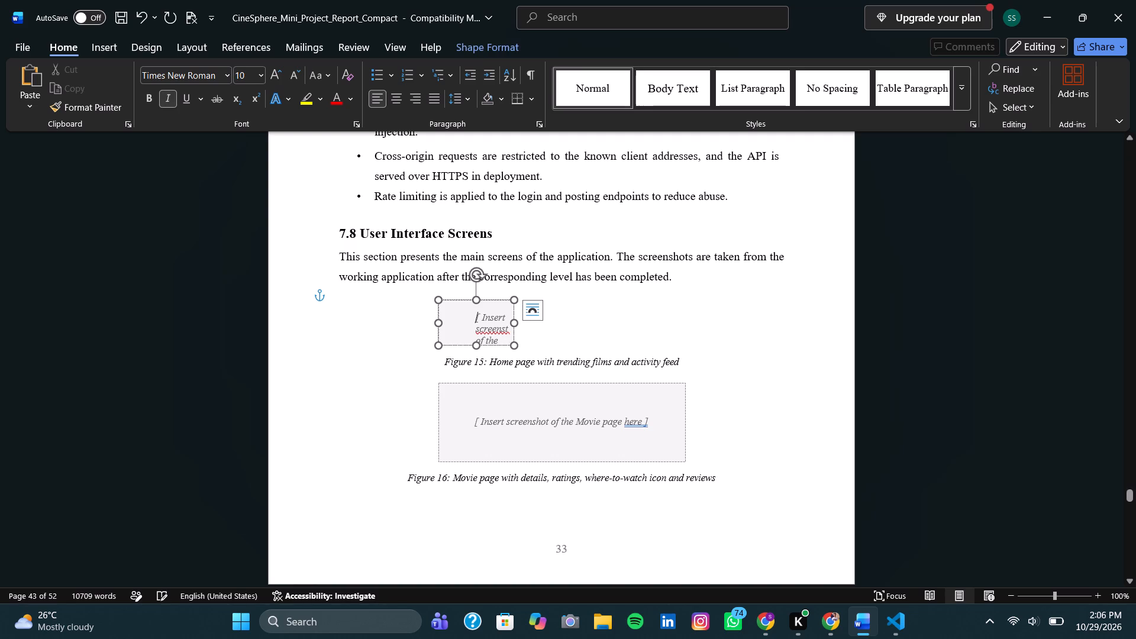
key("Delete")
right_click(460, 321)
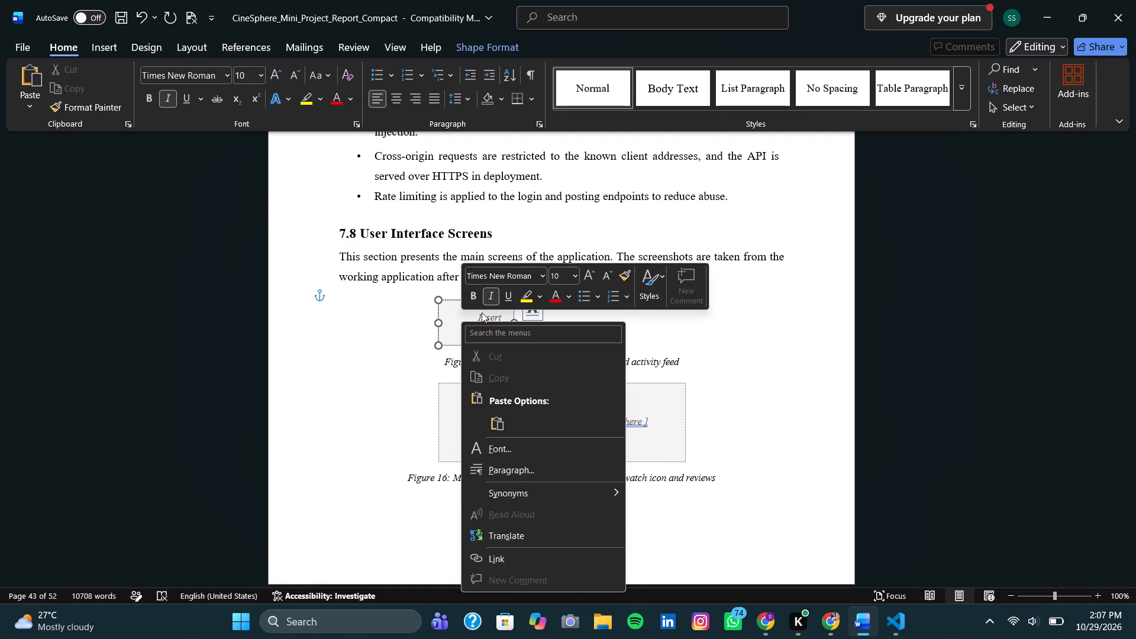
left_click(444, 319)
key("Delete")
key("Delete")
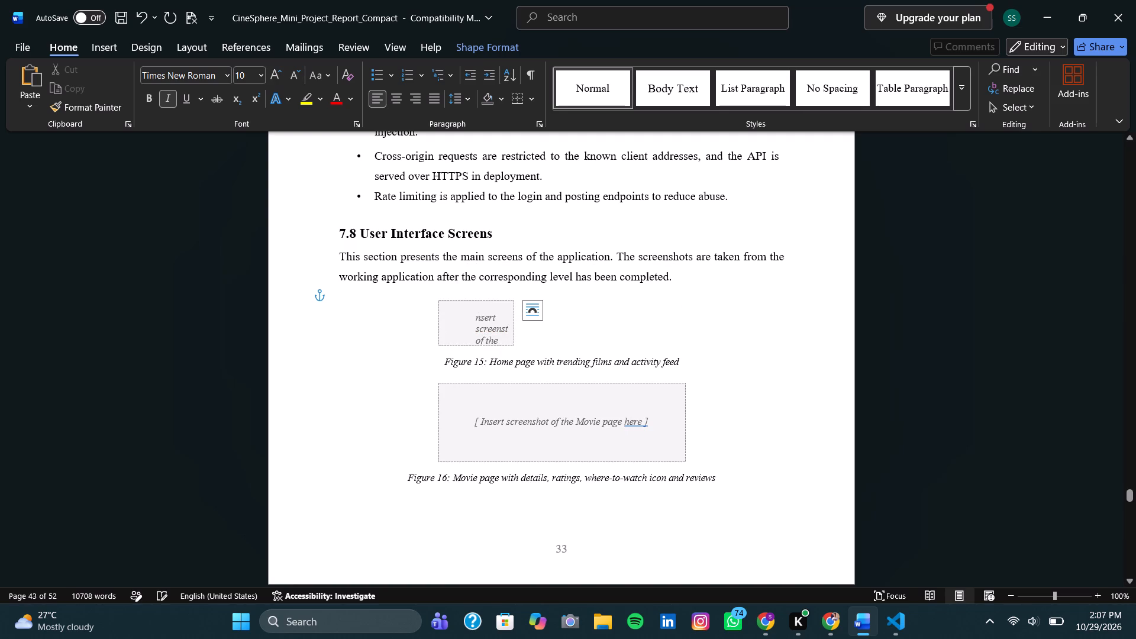
key("Delete")
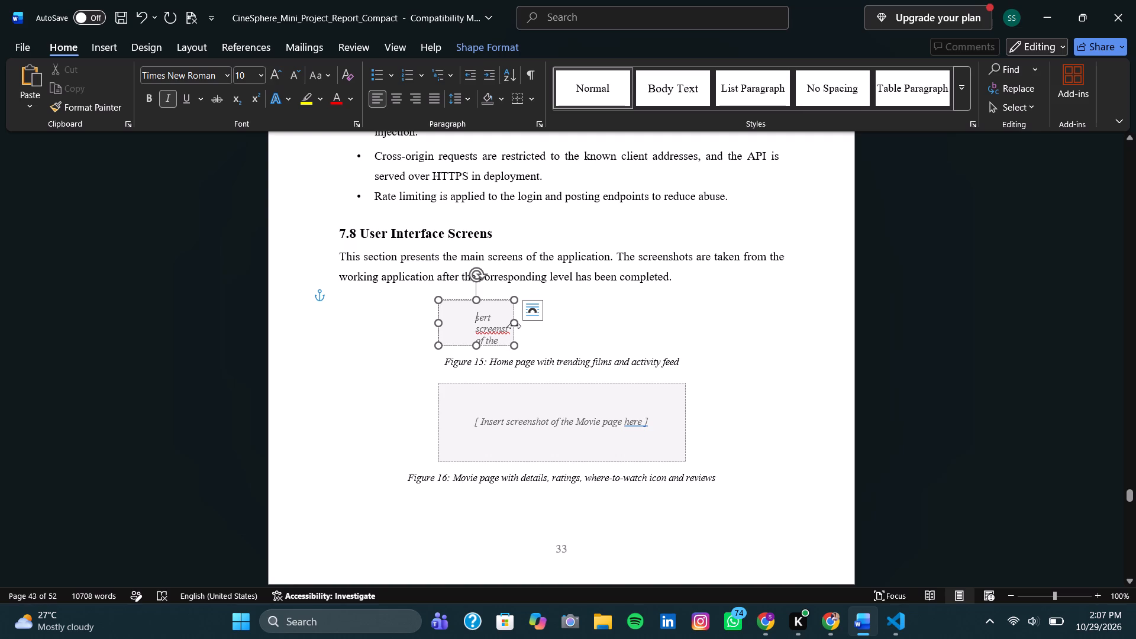
Remove "with trending films" from the Figure 15 caption, leaving "Home page and activity feed".
left_click(685, 362)
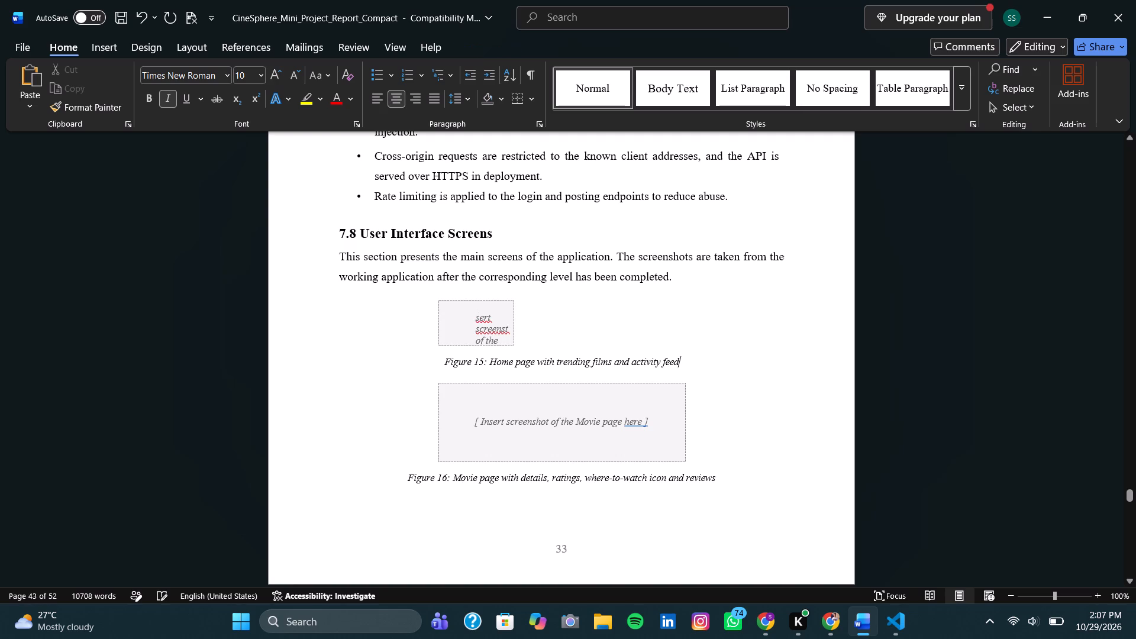
left_click_drag(612, 364, 568, 364)
left_click_drag(568, 364, 542, 365)
key("BackSpace")
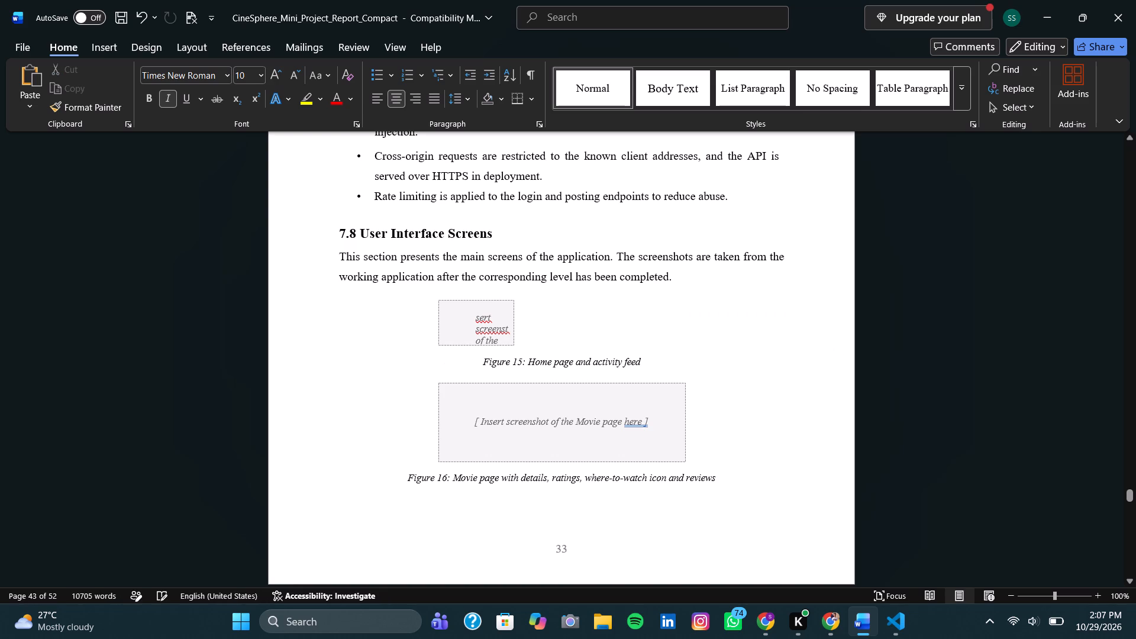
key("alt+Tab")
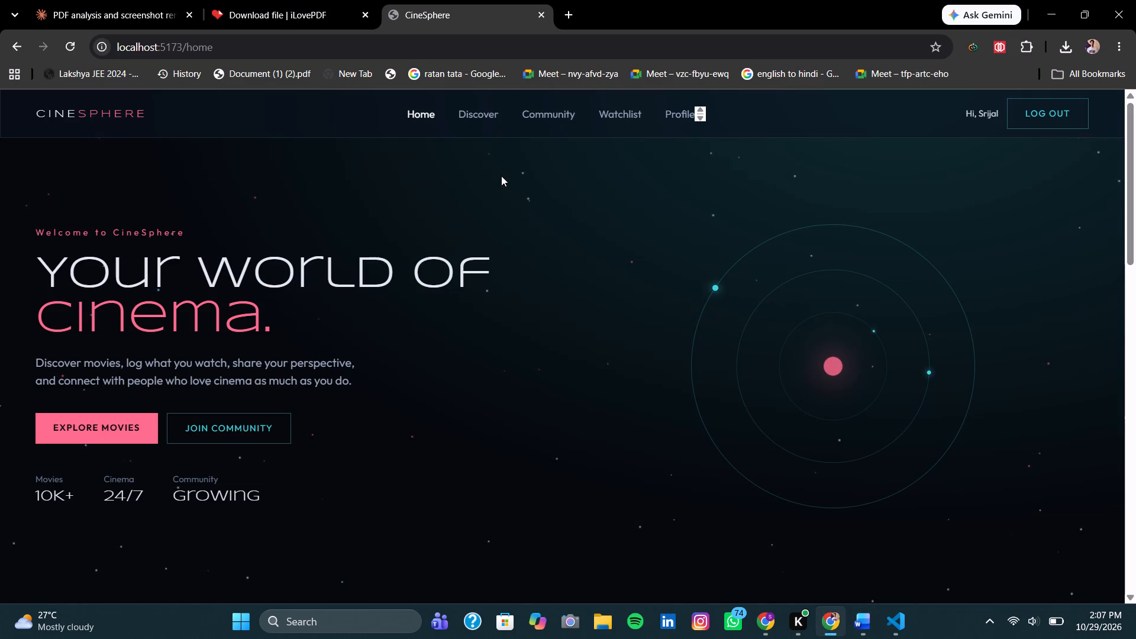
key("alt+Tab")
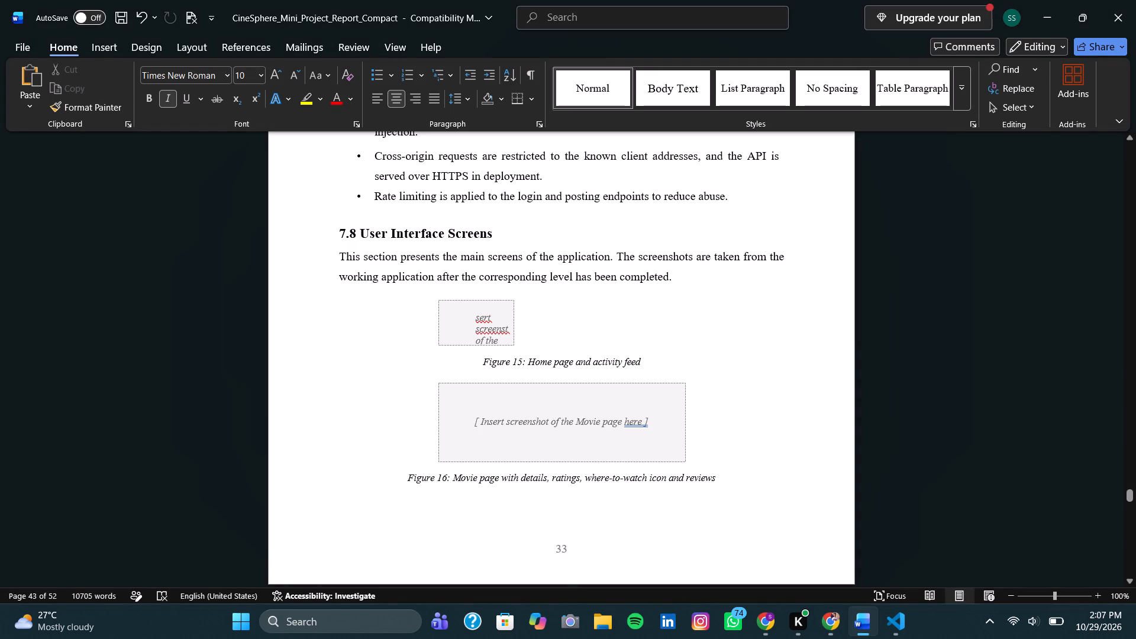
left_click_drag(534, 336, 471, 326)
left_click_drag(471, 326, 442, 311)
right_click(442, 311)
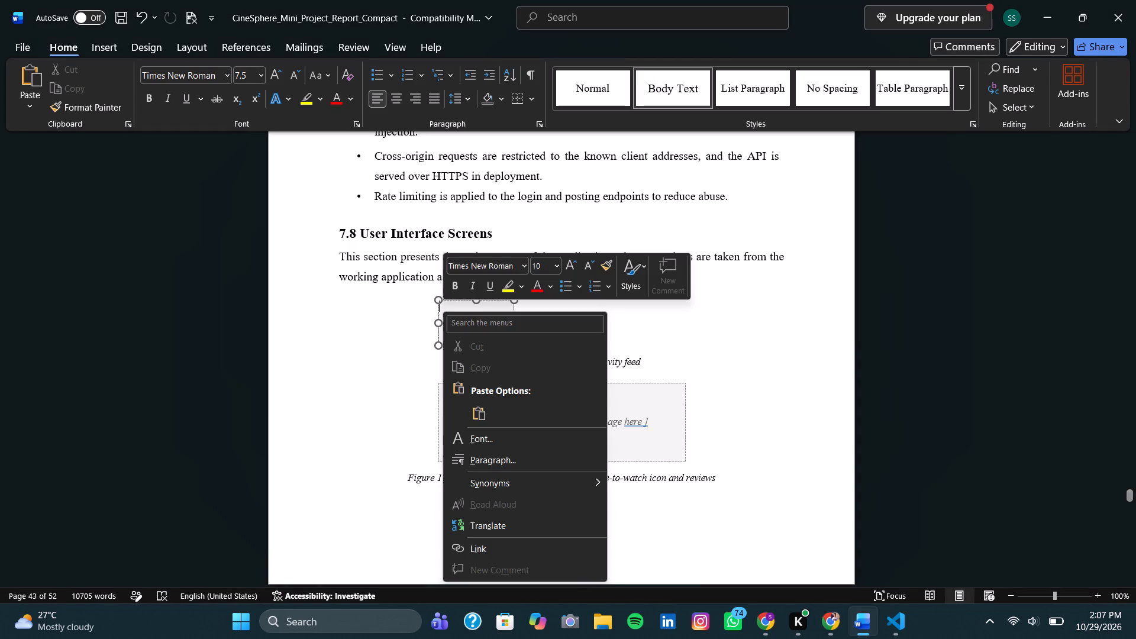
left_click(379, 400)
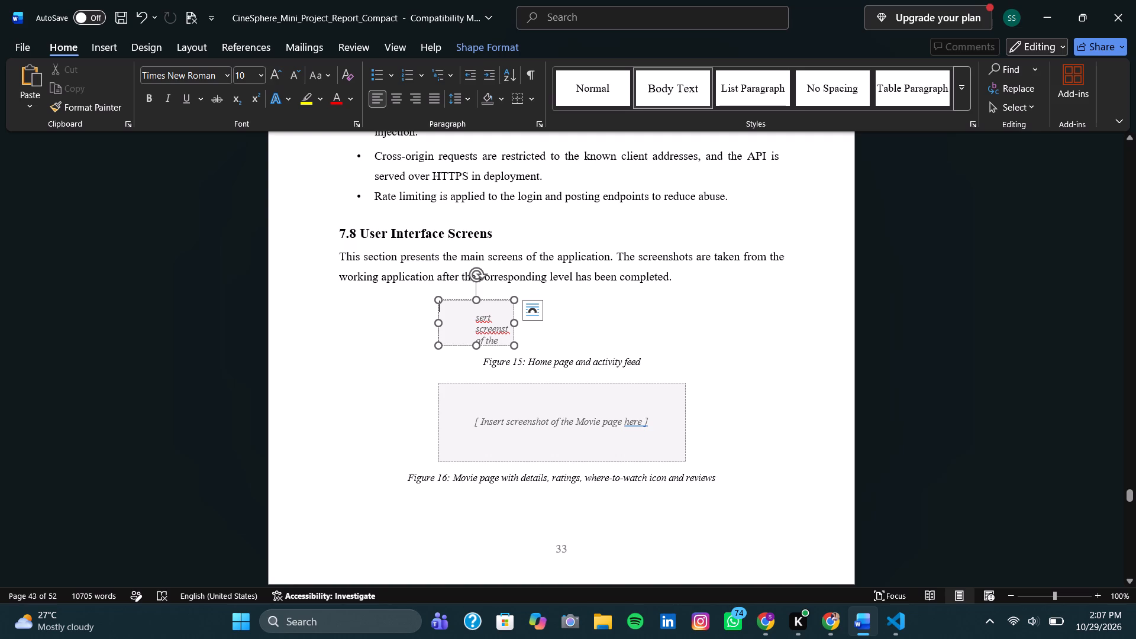
Renumber the home page figure caption from Figure 15 to Figure 7.5.
left_click(518, 365)
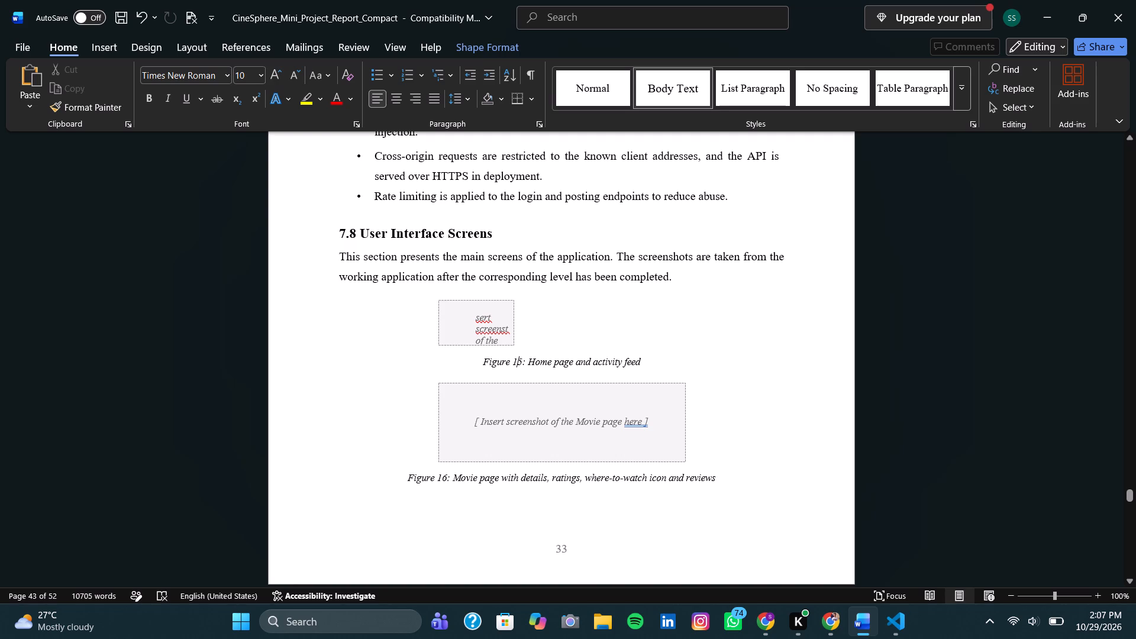
key("BackSpace")
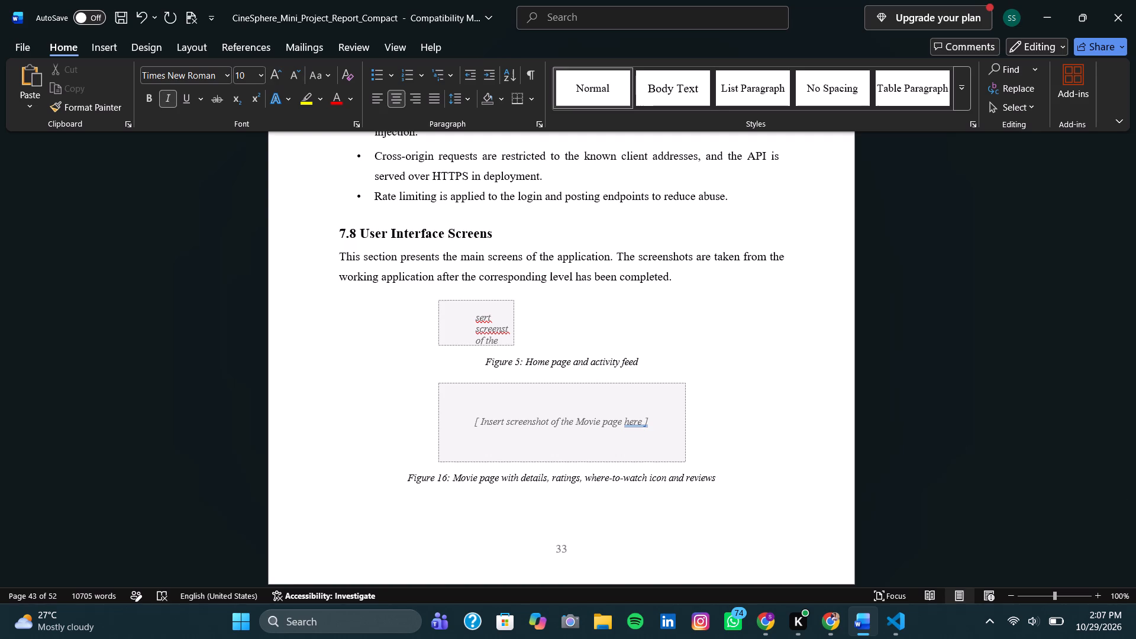
left_click_drag(518, 365, 509, 367)
type("7.")
Insert "User friendly" before "Home page" in the Figure 7.5 caption.
left_click(531, 363)
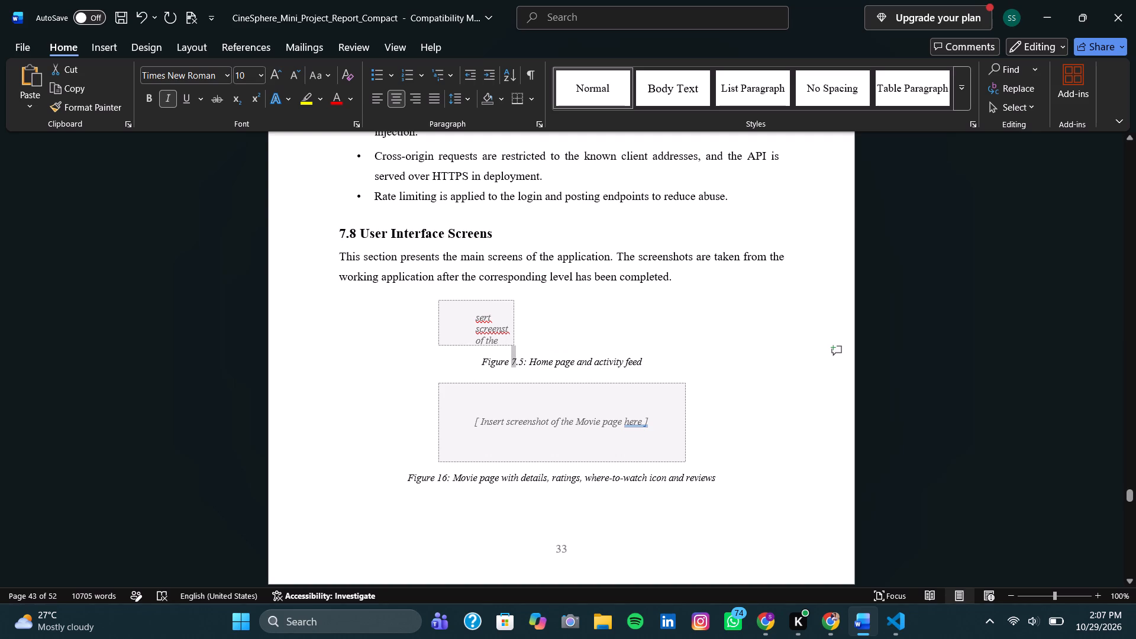
left_click(519, 370)
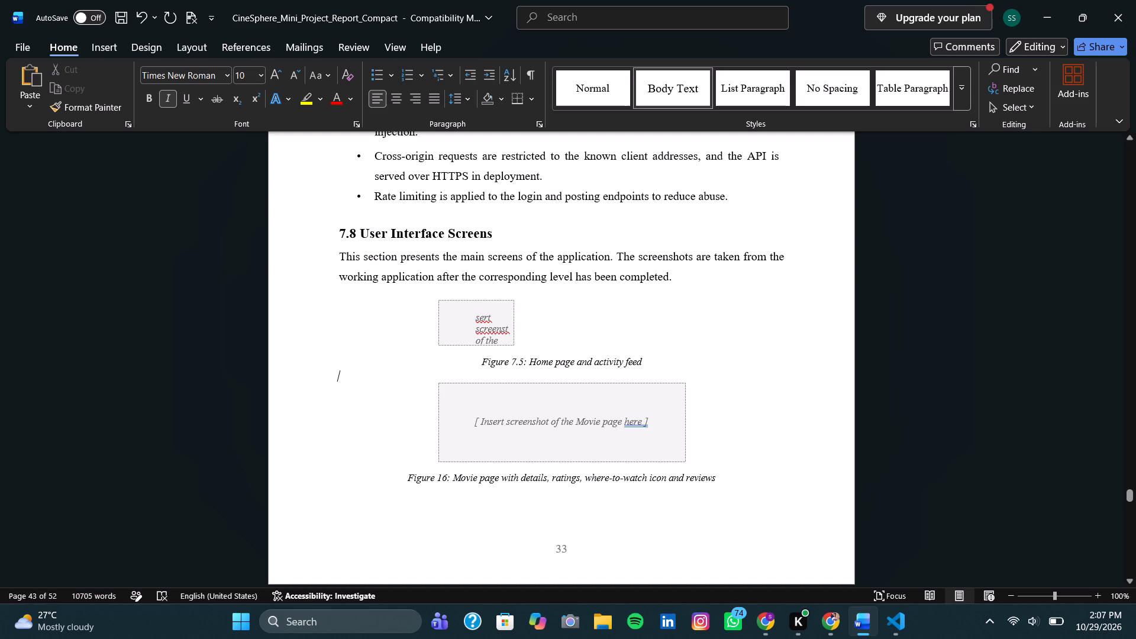
left_click(519, 364)
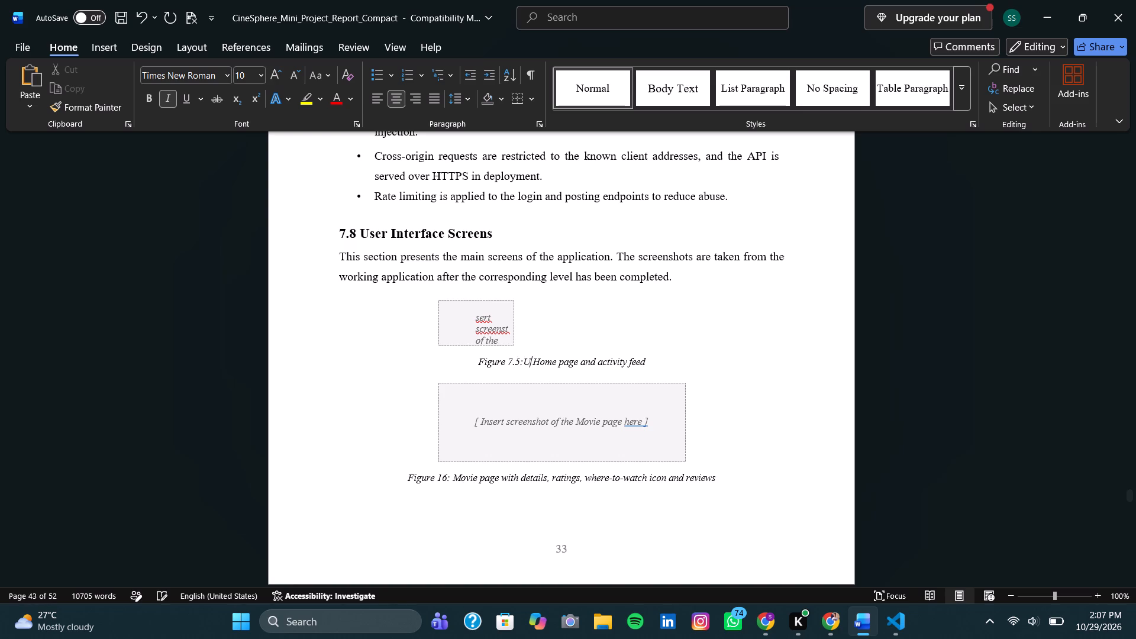
type("ser fire")
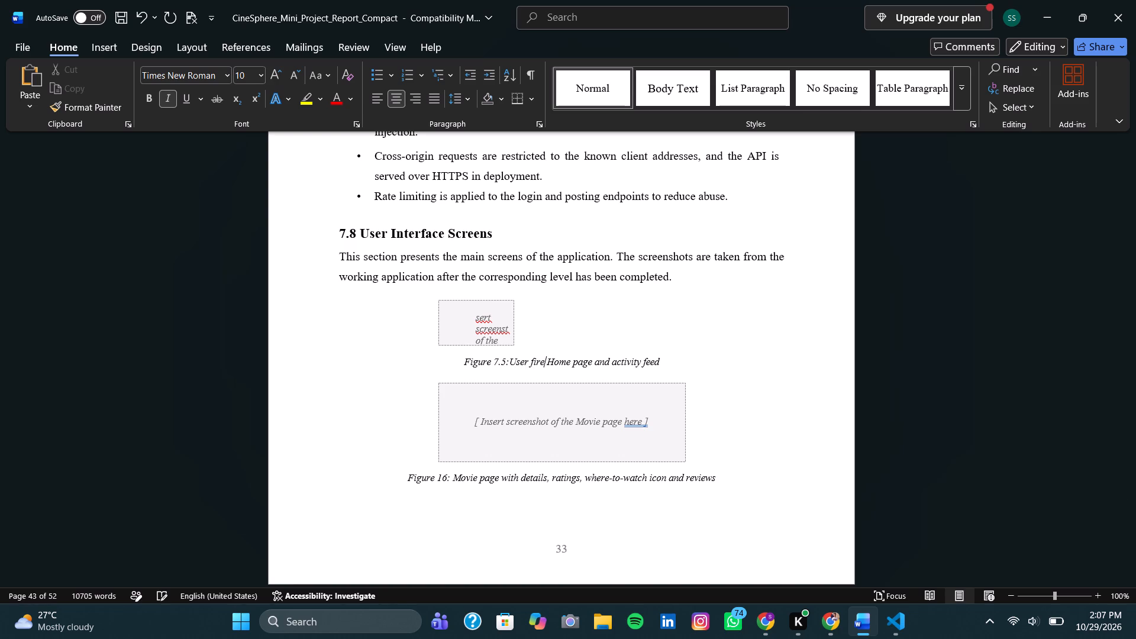
key("BackSpace")
key("BackSpace")
key("BackSpace")
type("riendly")
key("space")
key("space")
key("BackSpace")
key("BackSpace")
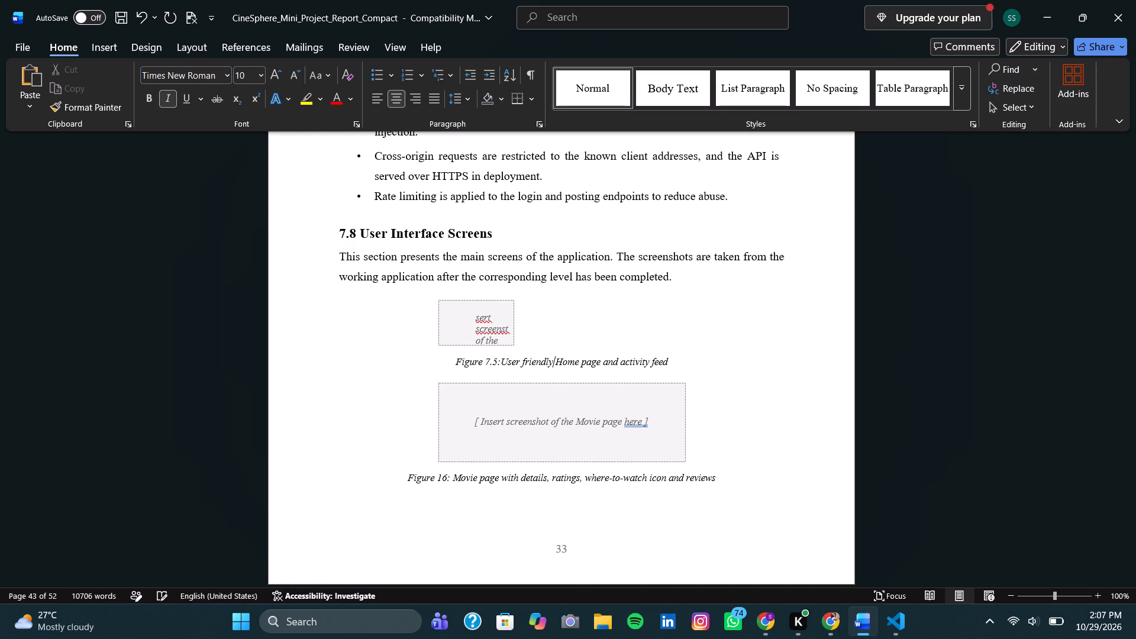
key("space")
key("BackSpace")
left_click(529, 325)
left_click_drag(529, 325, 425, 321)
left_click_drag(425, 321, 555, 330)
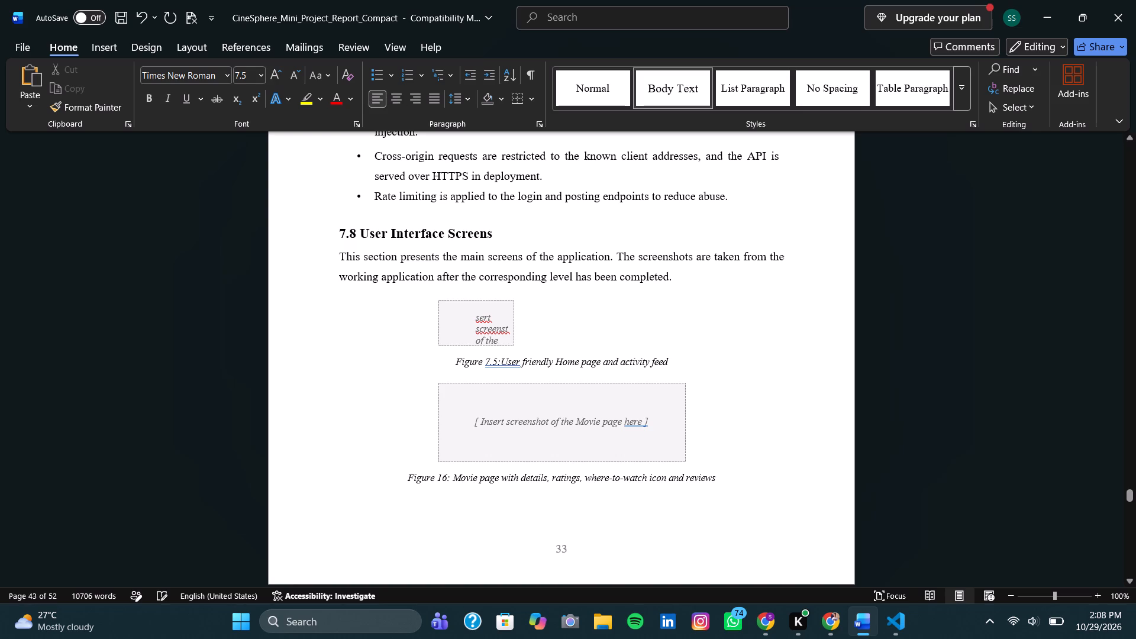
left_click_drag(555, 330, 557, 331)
Delete the placeholder text "Insert screenshot of the Movie page here" from the Movie page box, including its leading blank line.
right_click(654, 415)
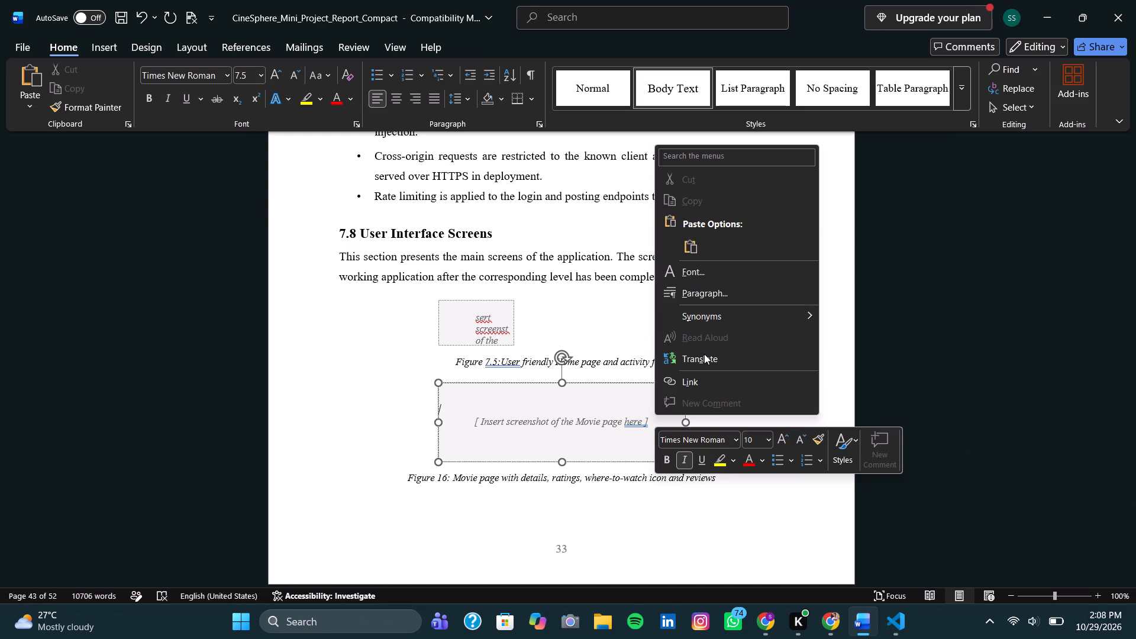
scroll(704, 354, "down", 1)
left_click(812, 490)
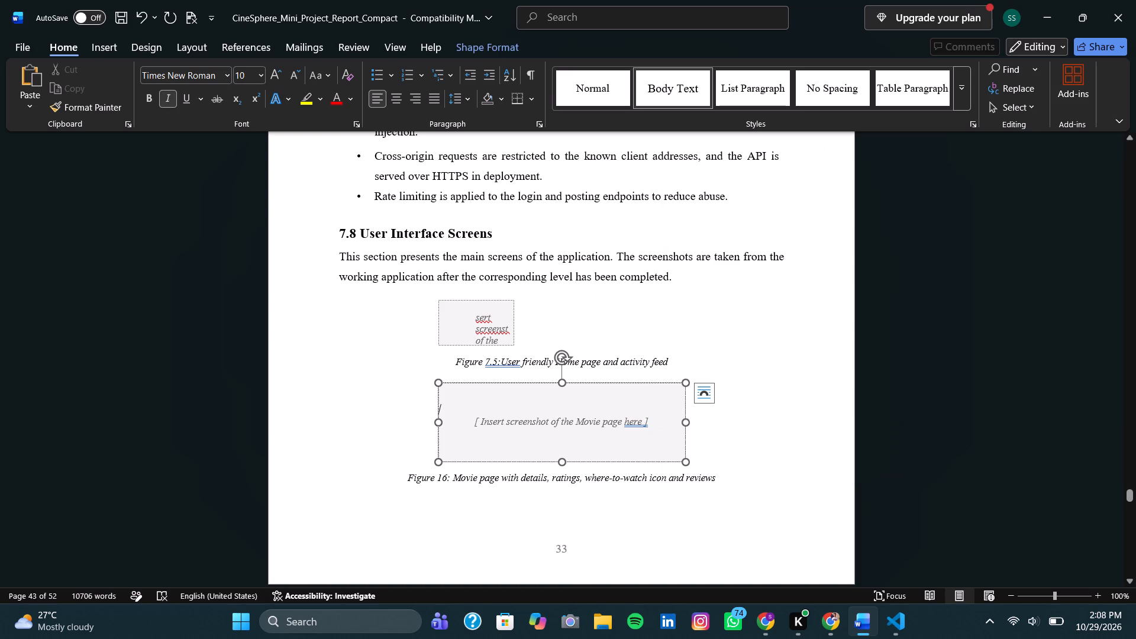
key("Delete")
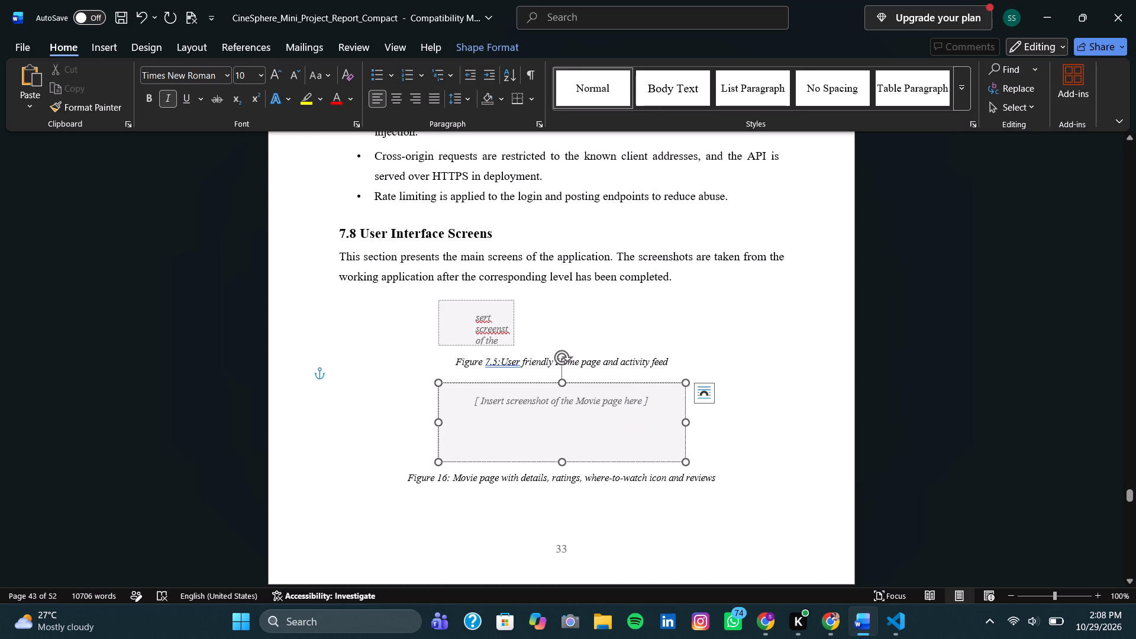
left_click_drag(647, 415, 447, 405)
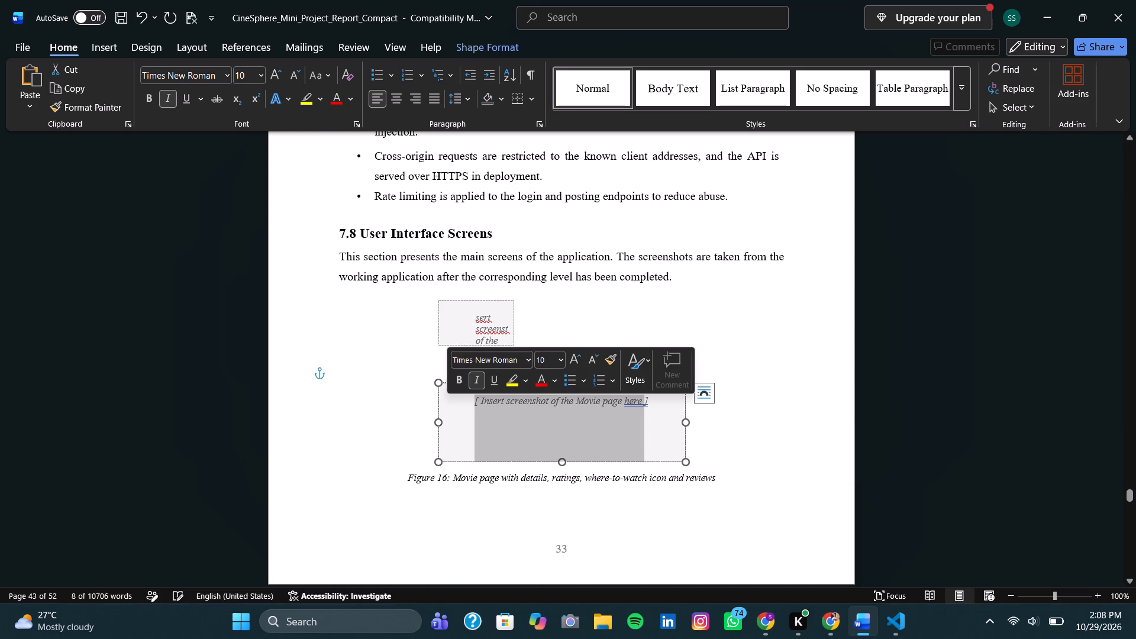
key("Delete")
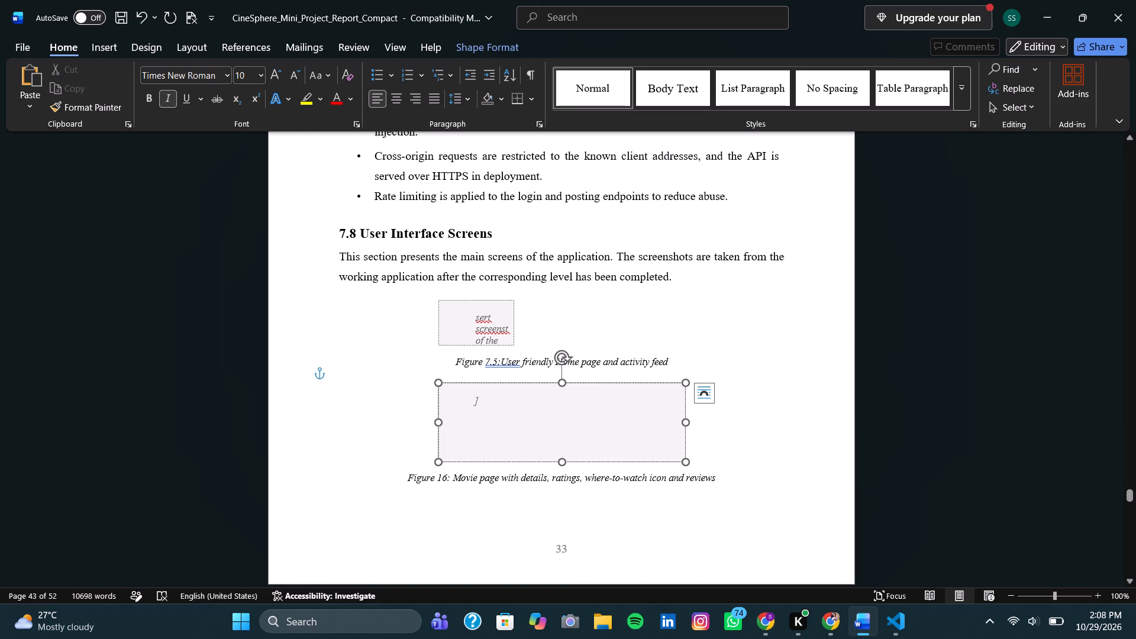
key("Right")
key("Delete")
Remove the extra spacing above the Figure 16 caption and centre the caption directly beneath the Movie page box.
left_click(406, 479)
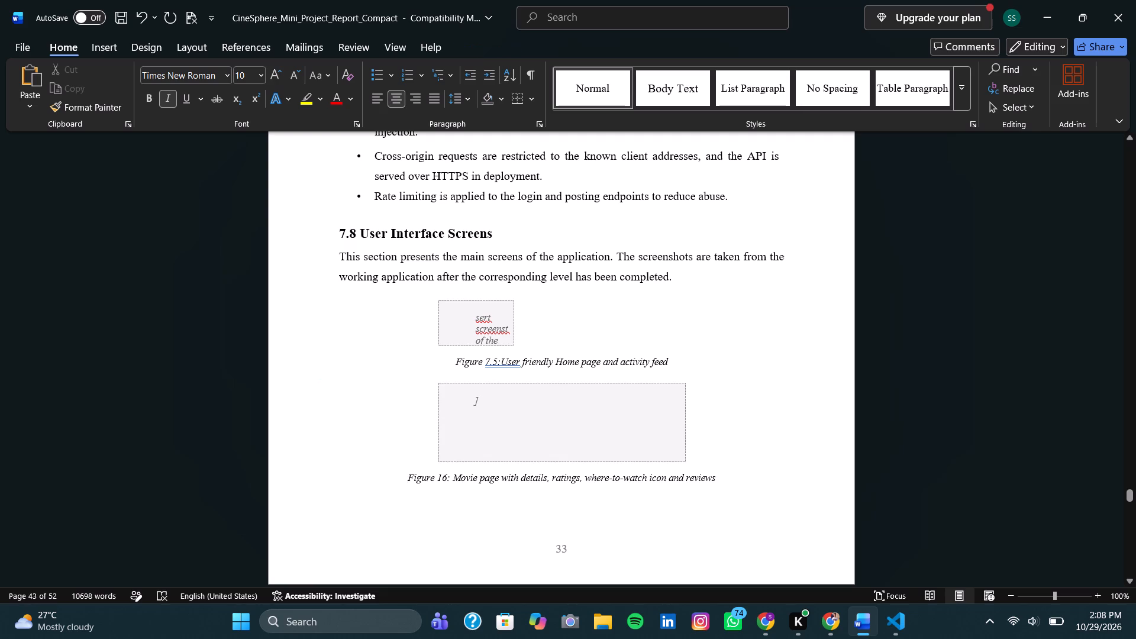
key("BackSpace")
key("BackSpace")
key("BackSpace")
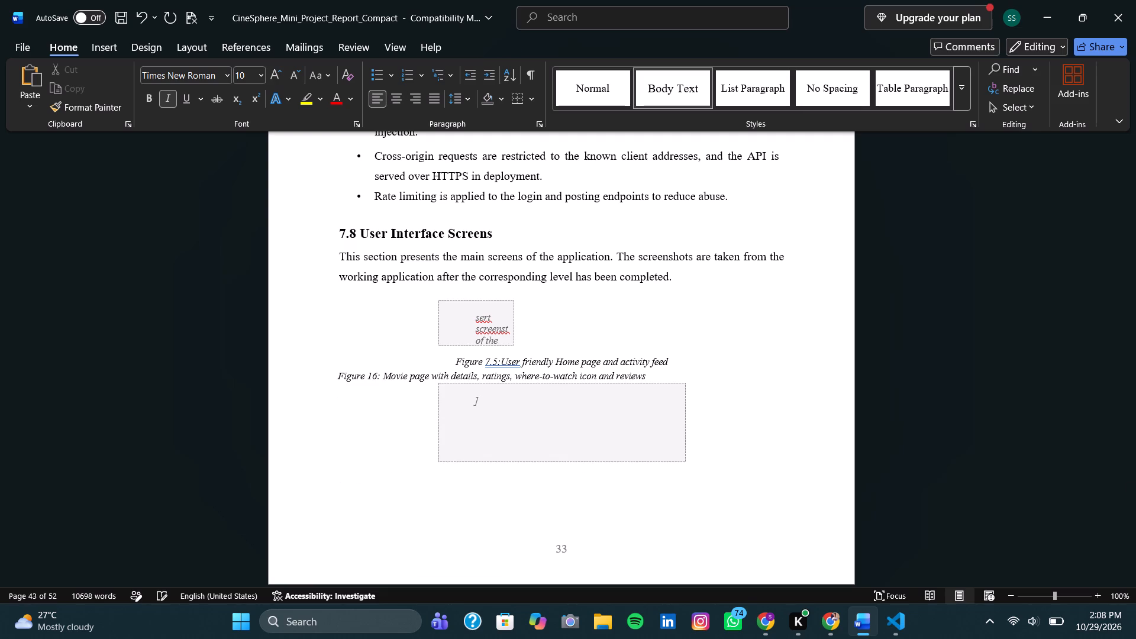
key("Return")
key("Tab")
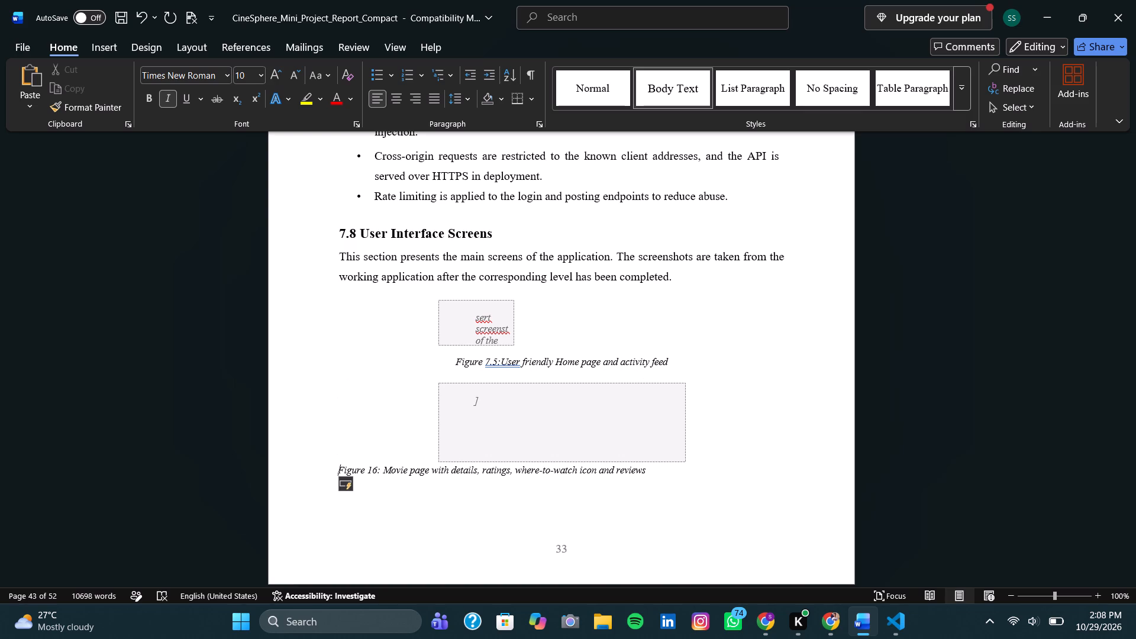
left_click(397, 104)
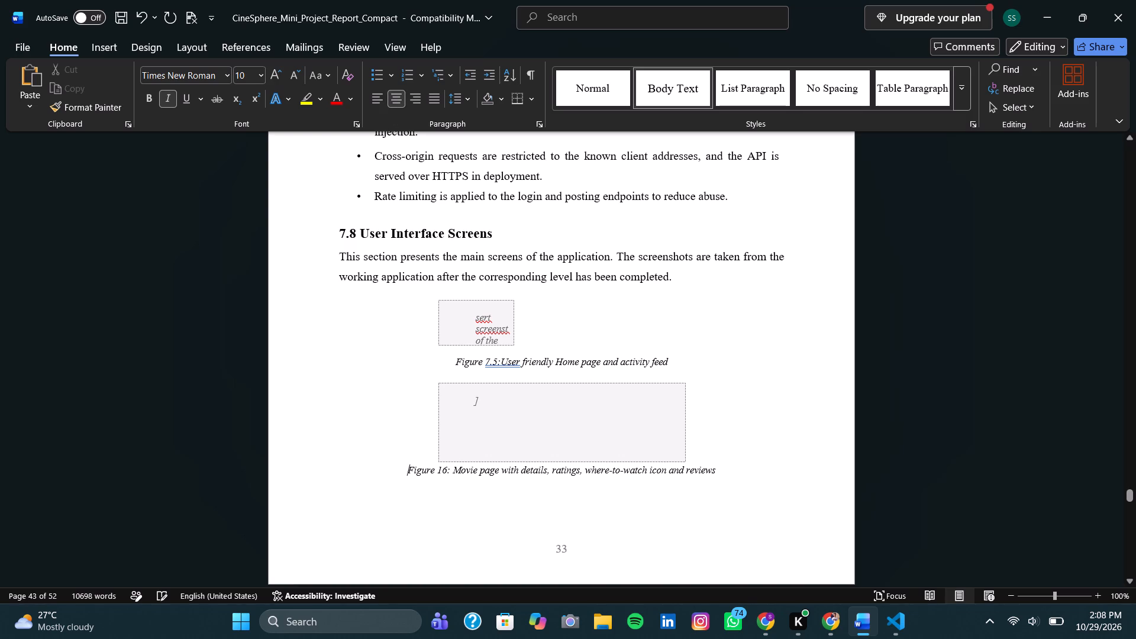
Resize the Movie page placeholder box slightly narrower and shorter above the Figure 16 caption.
left_click(518, 427)
right_click(518, 427)
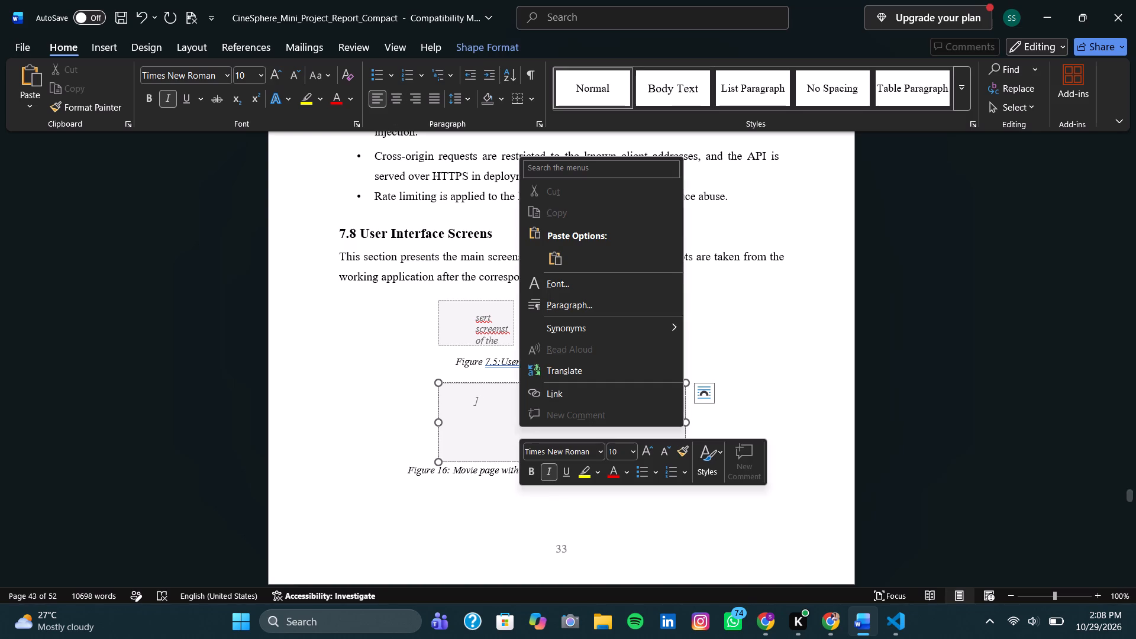
left_click_drag(438, 383, 593, 439)
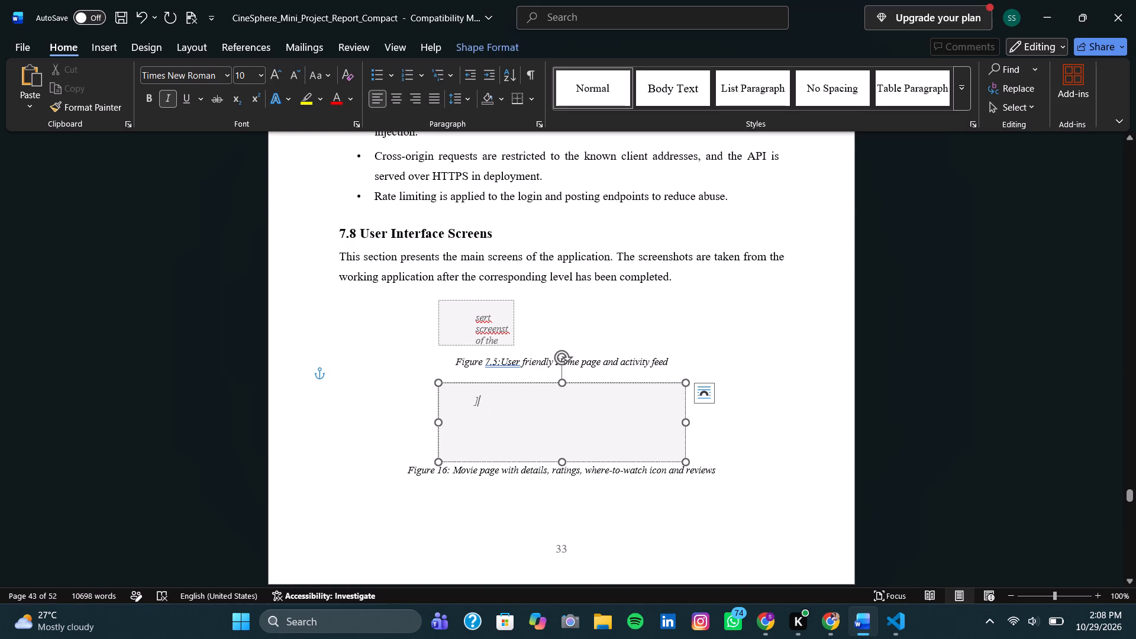
left_click_drag(593, 439, 605, 443)
left_click_drag(688, 457, 553, 414)
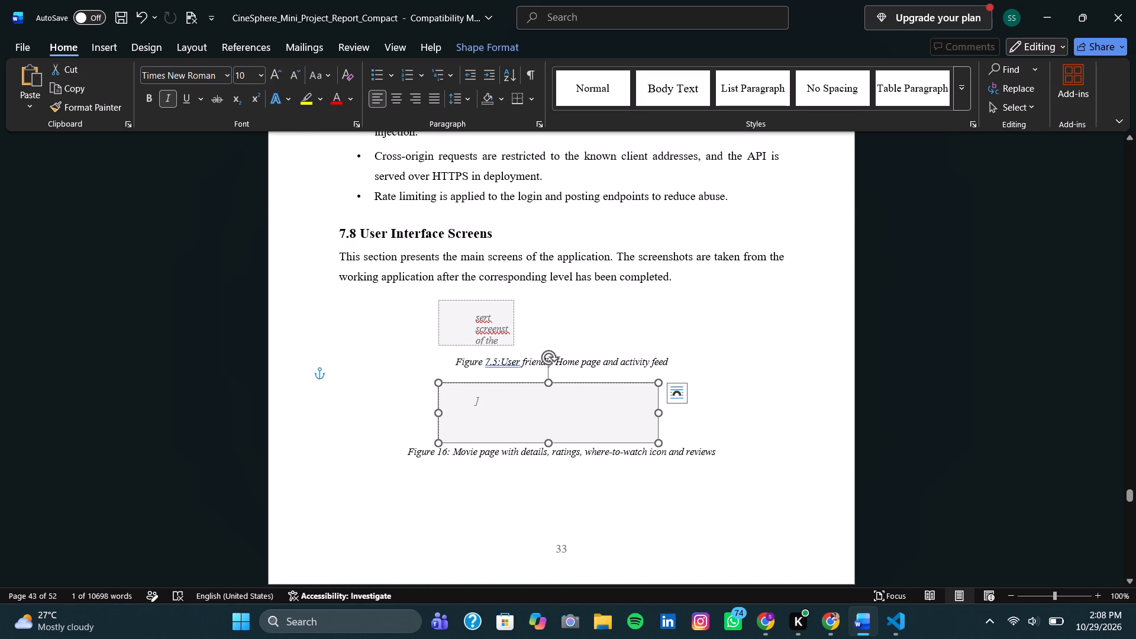
left_click_drag(657, 443, 573, 404)
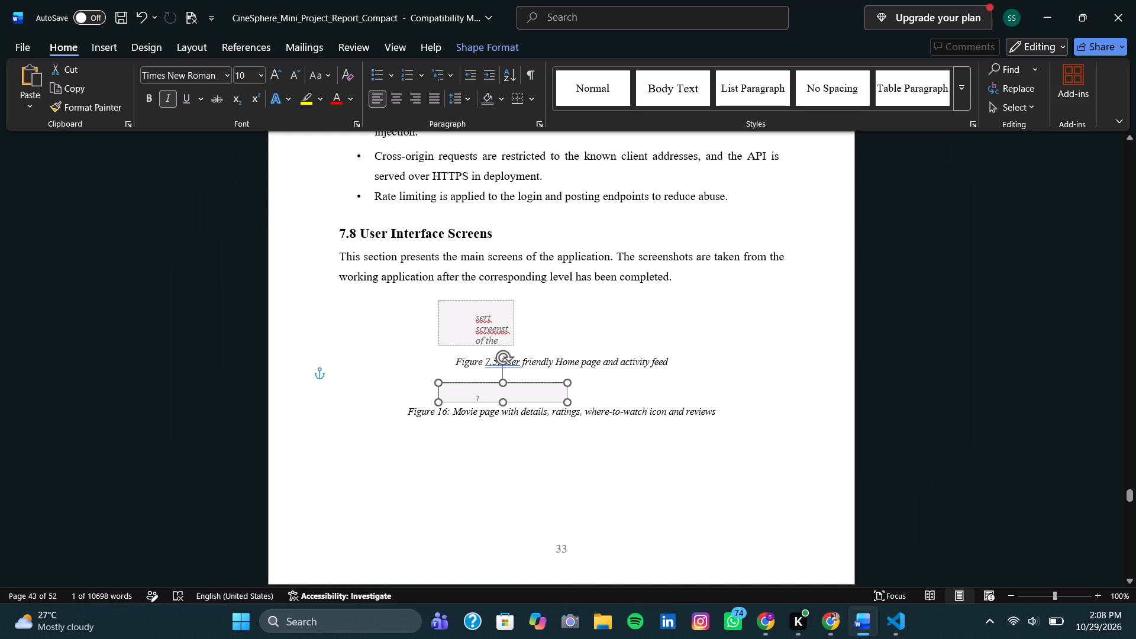
key("Return")
left_click_drag(573, 404, 570, 407)
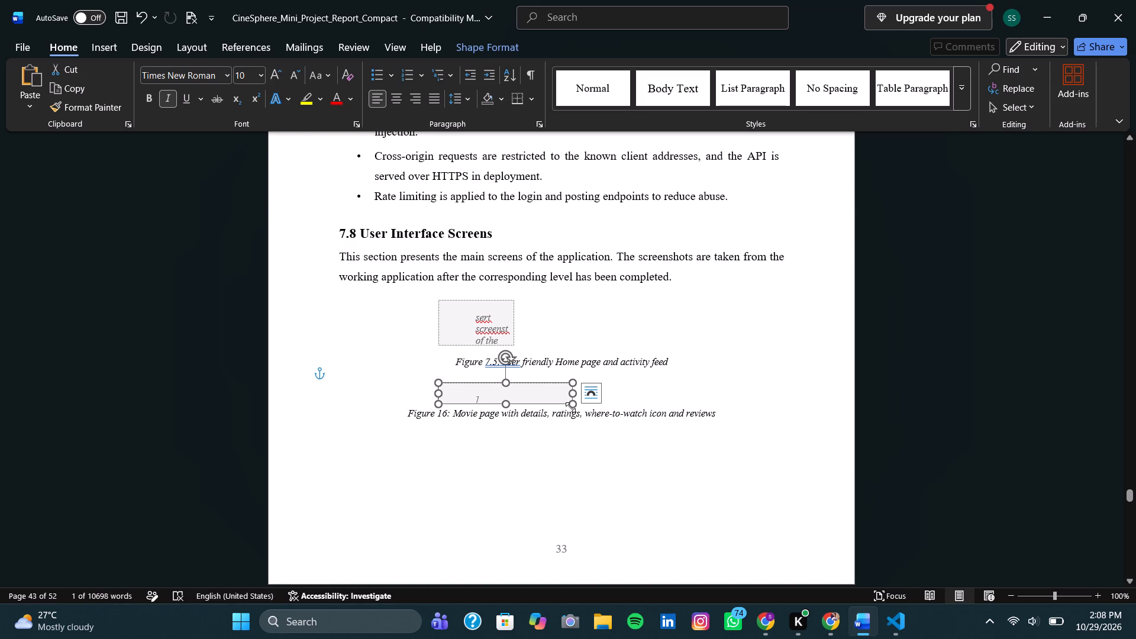
left_click_drag(570, 407, 570, 404)
left_click_drag(570, 404, 668, 473)
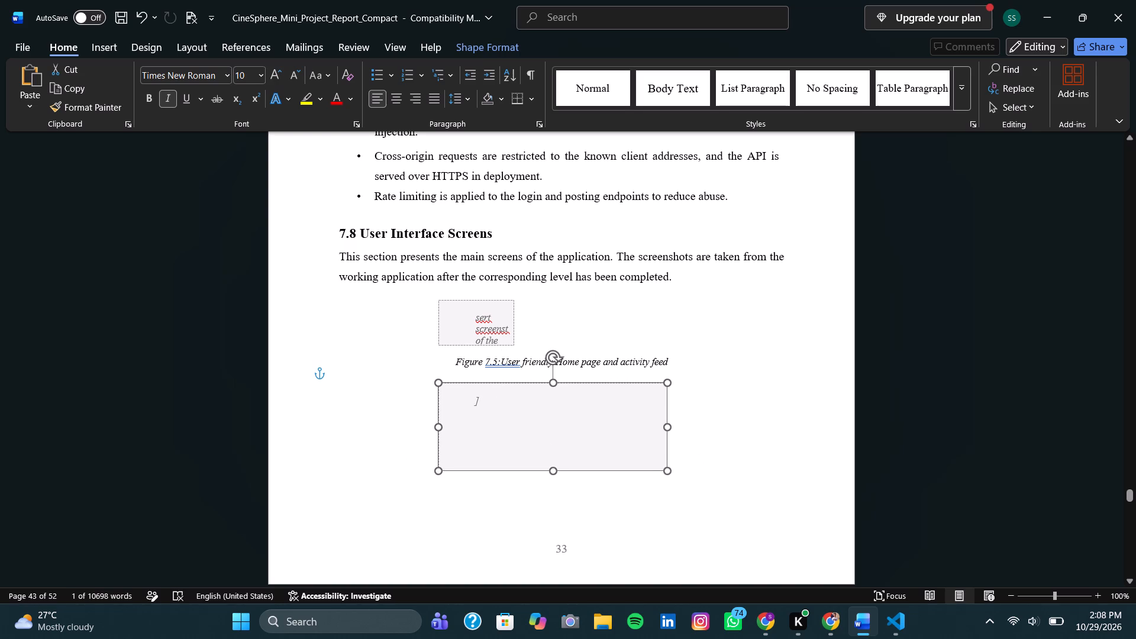
left_click_drag(668, 473, 665, 464)
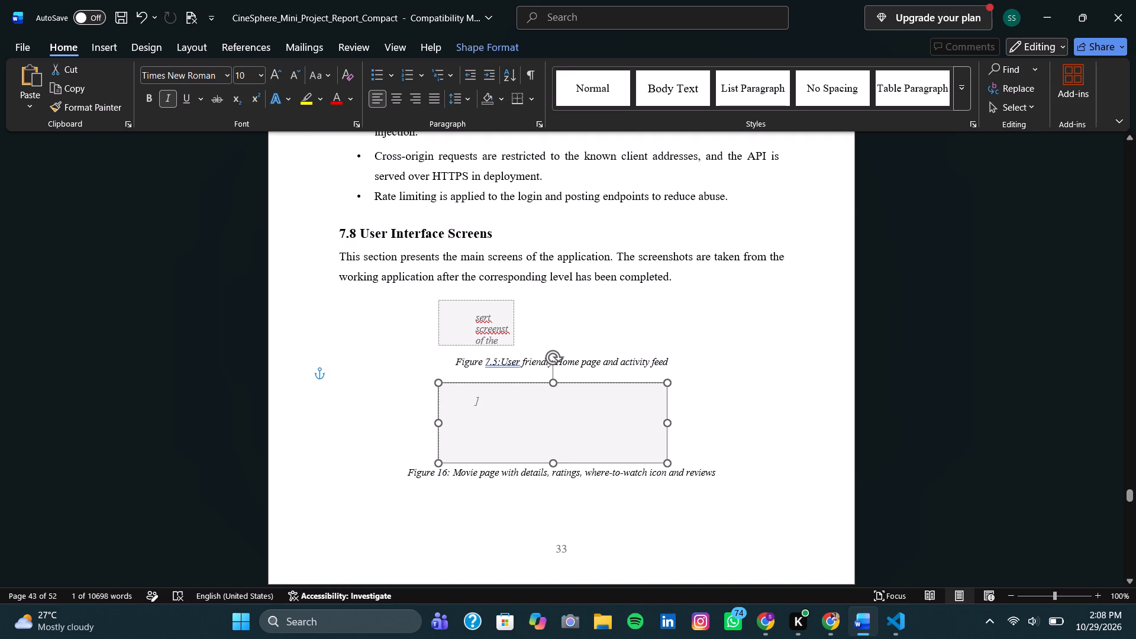
left_click_drag(665, 464, 663, 455)
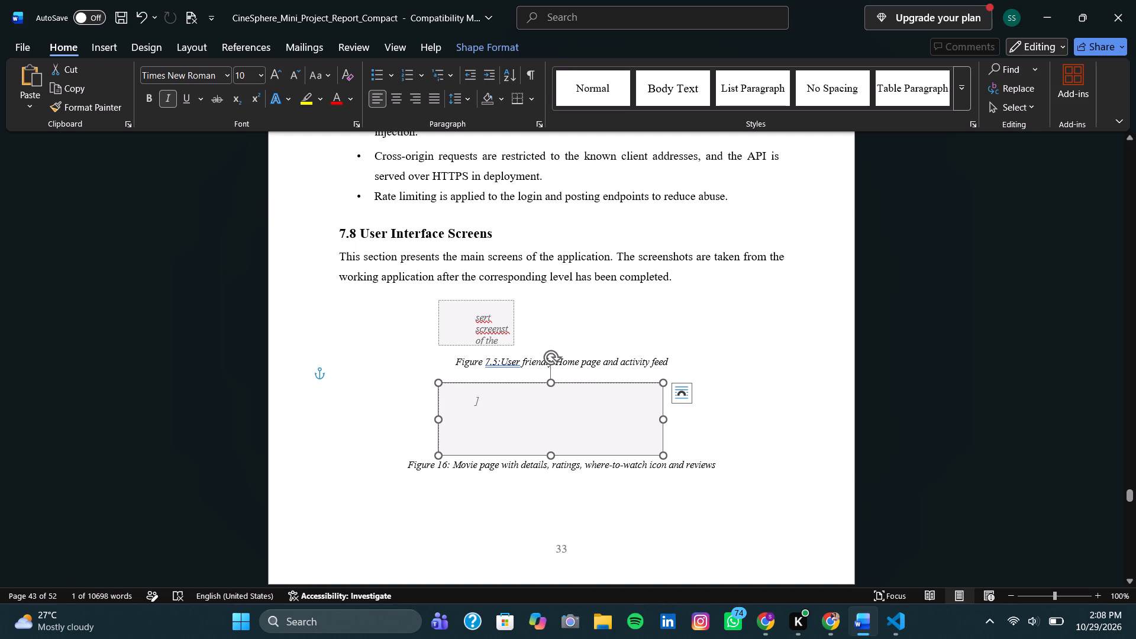
left_click(640, 572)
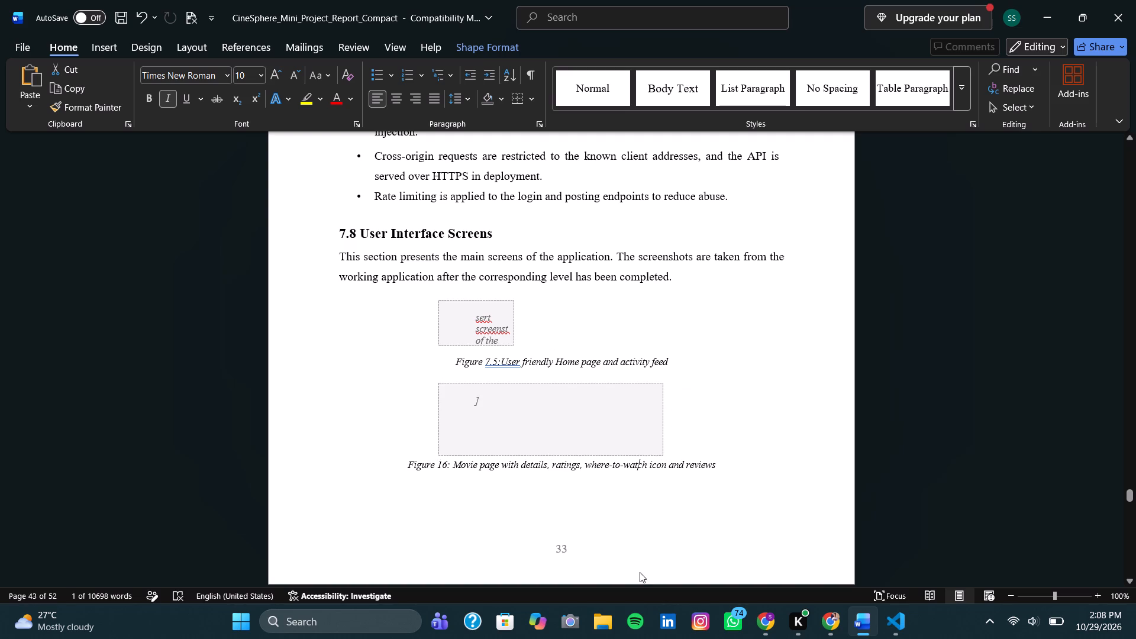
Delete the leftover closing bracket from the Movie page placeholder box.
right_click(590, 433)
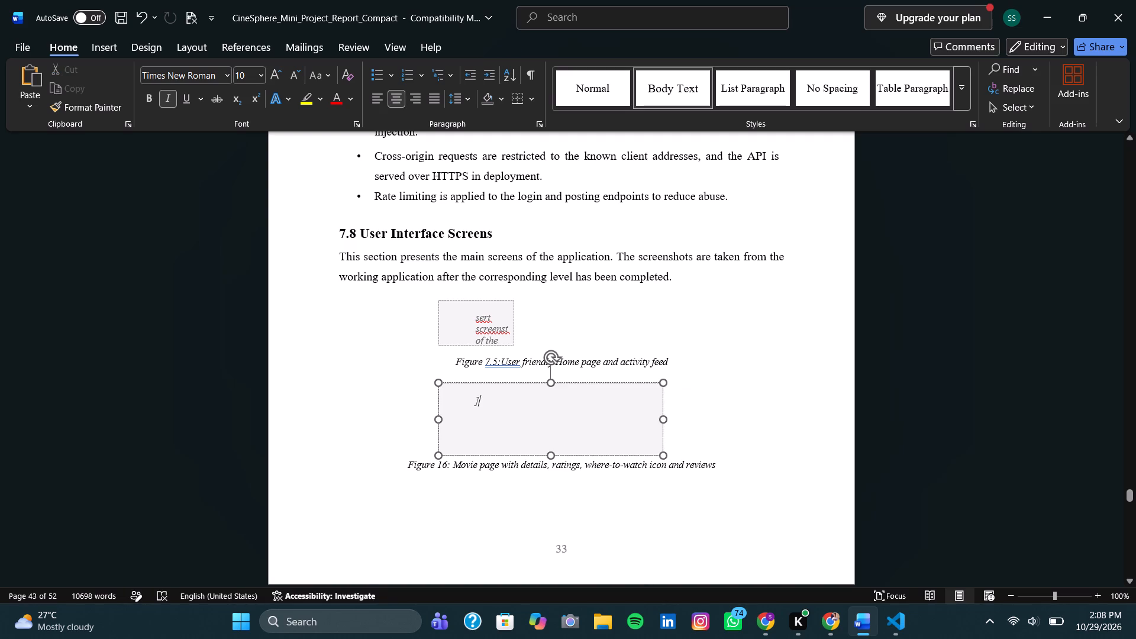
left_click(541, 422)
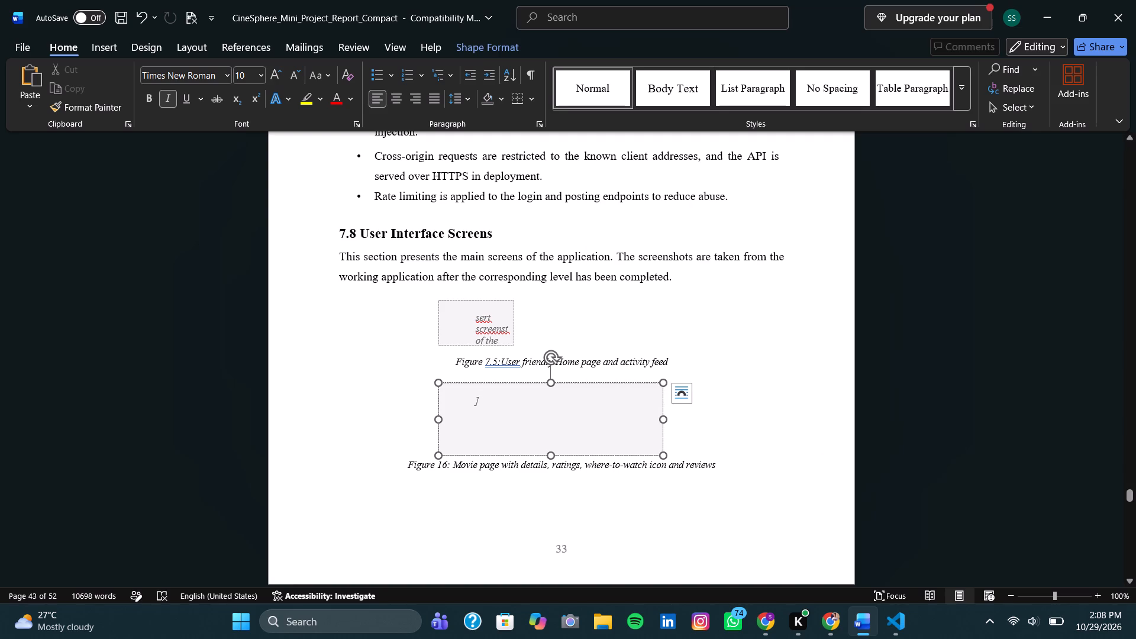
key("BackSpace")
left_click(770, 622)
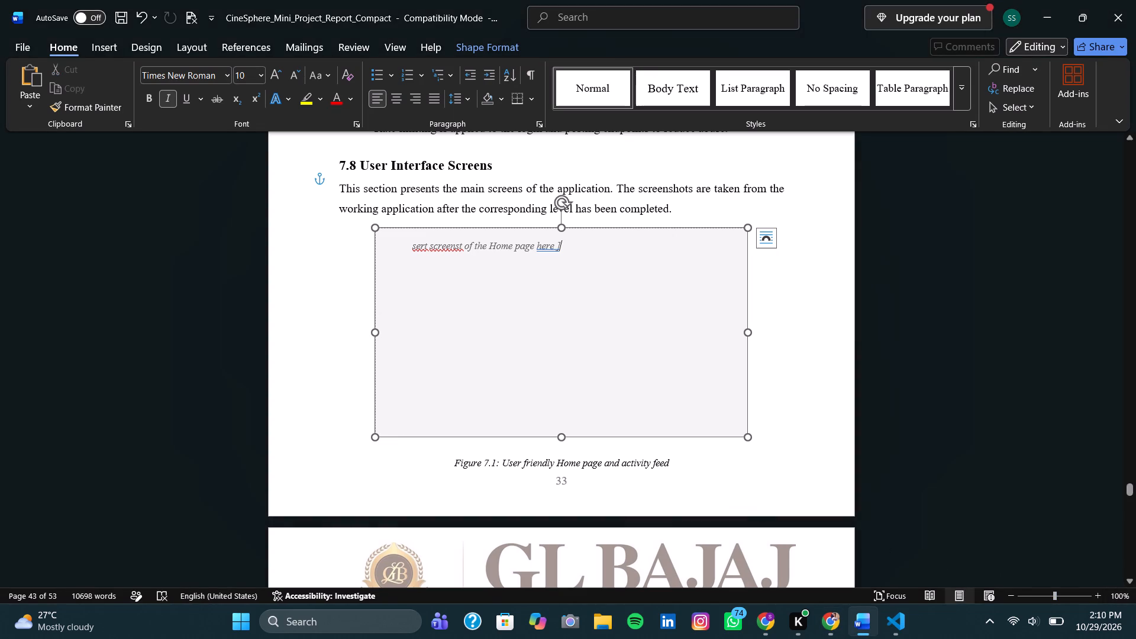
double_click(595, 328)
key("BackSpace")
key("BackSpace")
key("BackSpace")
key("BackSpace")
key("BackSpace")
key("BackSpace")
key("BackSpace")
key("BackSpace")
key("BackSpace")
key("BackSpace")
key("BackSpace")
key("BackSpace")
key("BackSpace")
key("BackSpace")
key("BackSpace")
key("BackSpace")
key("BackSpace")
key("BackSpace")
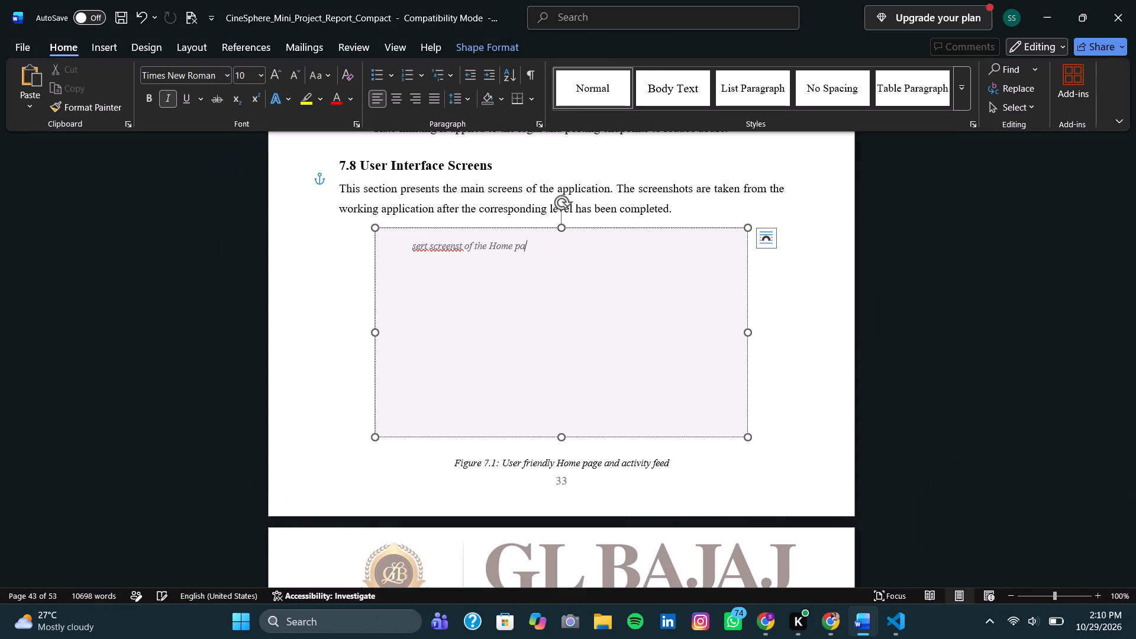
key("BackSpace")
key("BackSpace")
key("BackSpace")
key("BackSpace")
key("BackSpace")
key("BackSpace")
key("BackSpace")
key("BackSpace")
key("BackSpace")
key("BackSpace")
key("BackSpace")
key("BackSpace")
key("BackSpace")
key("BackSpace")
key("BackSpace")
key("BackSpace")
key("BackSpace")
key("BackSpace")
key("BackSpace")
key("BackSpace")
key("BackSpace")
key("BackSpace")
key("BackSpace")
key("BackSpace")
key("BackSpace")
key("BackSpace")
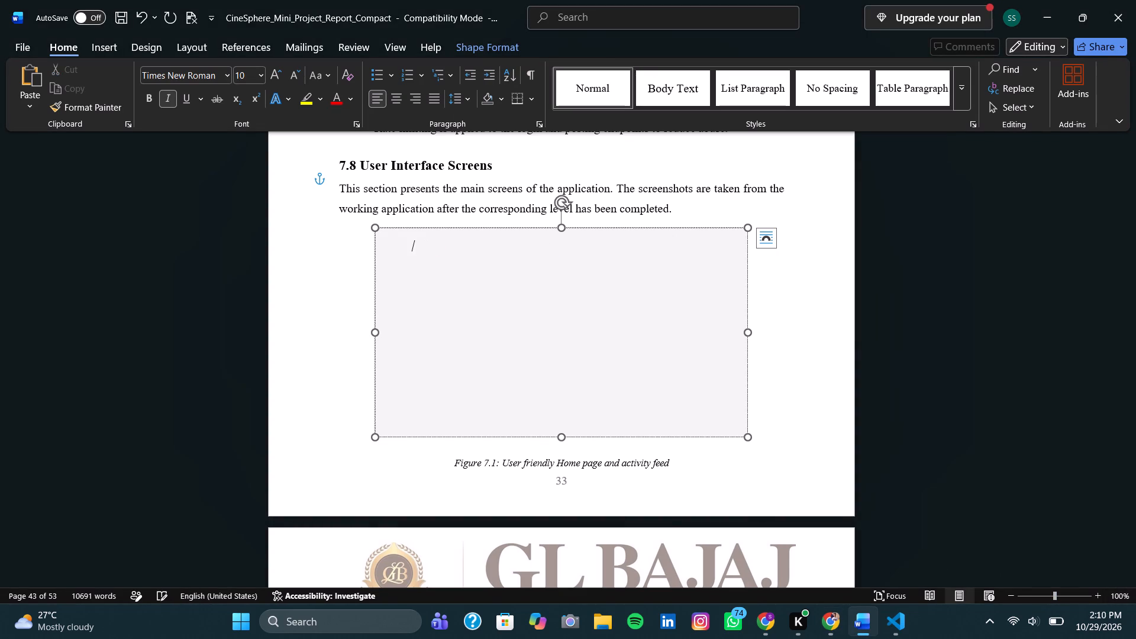
key("ctrl+v")
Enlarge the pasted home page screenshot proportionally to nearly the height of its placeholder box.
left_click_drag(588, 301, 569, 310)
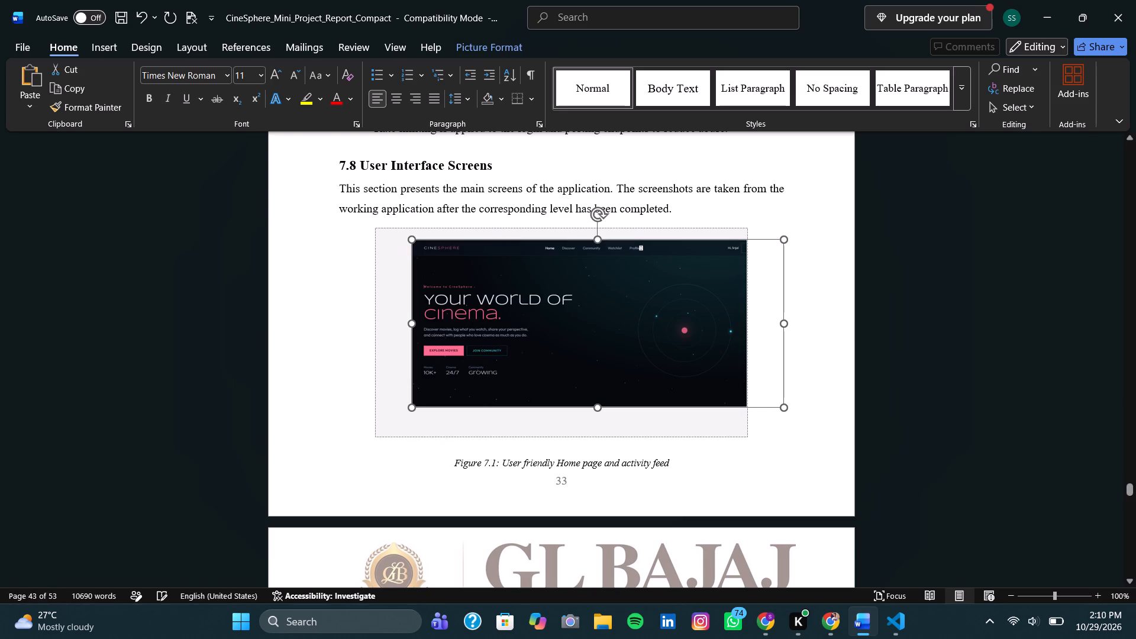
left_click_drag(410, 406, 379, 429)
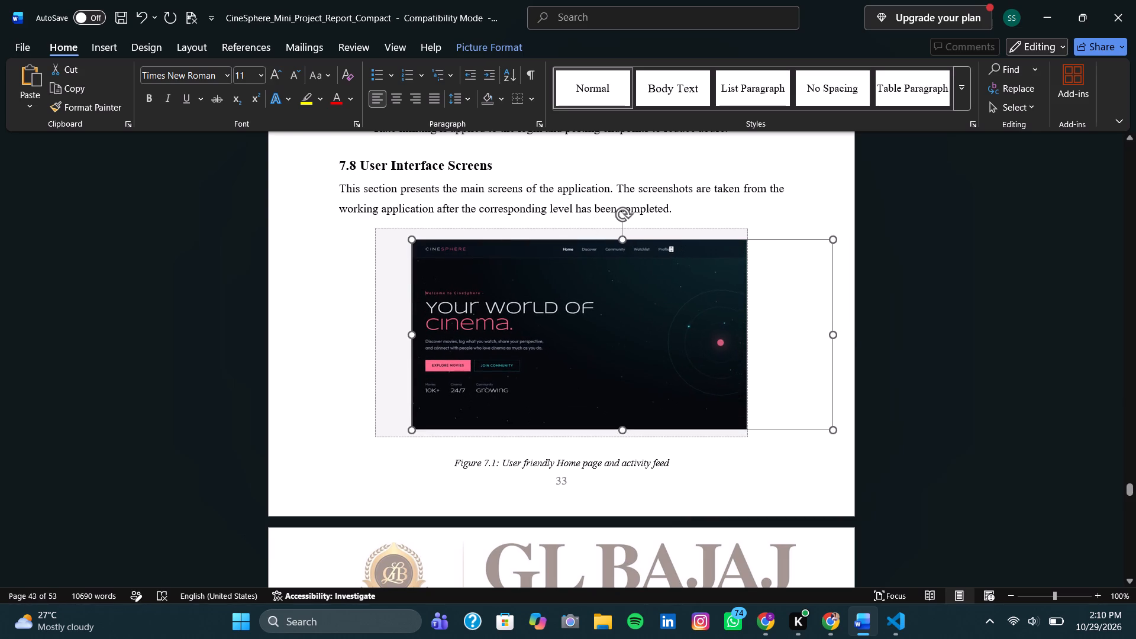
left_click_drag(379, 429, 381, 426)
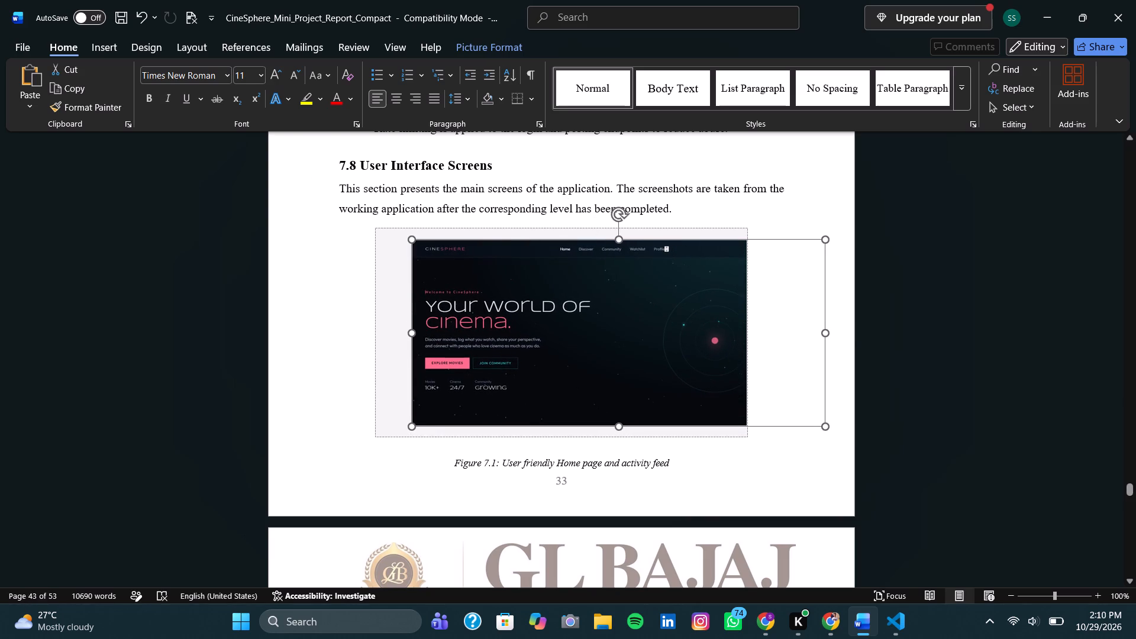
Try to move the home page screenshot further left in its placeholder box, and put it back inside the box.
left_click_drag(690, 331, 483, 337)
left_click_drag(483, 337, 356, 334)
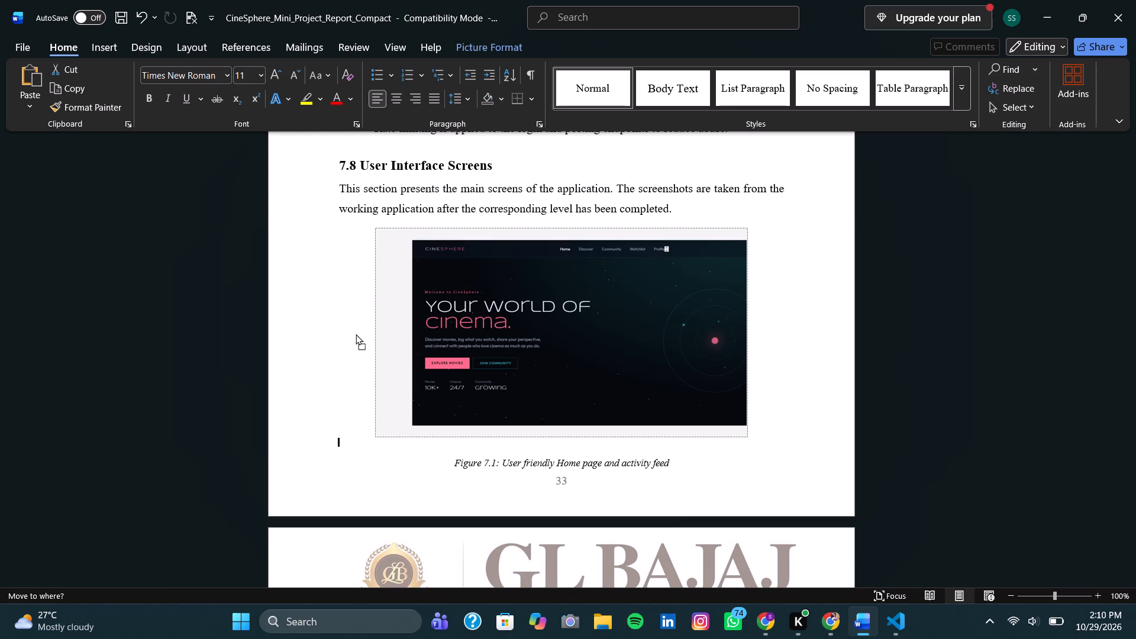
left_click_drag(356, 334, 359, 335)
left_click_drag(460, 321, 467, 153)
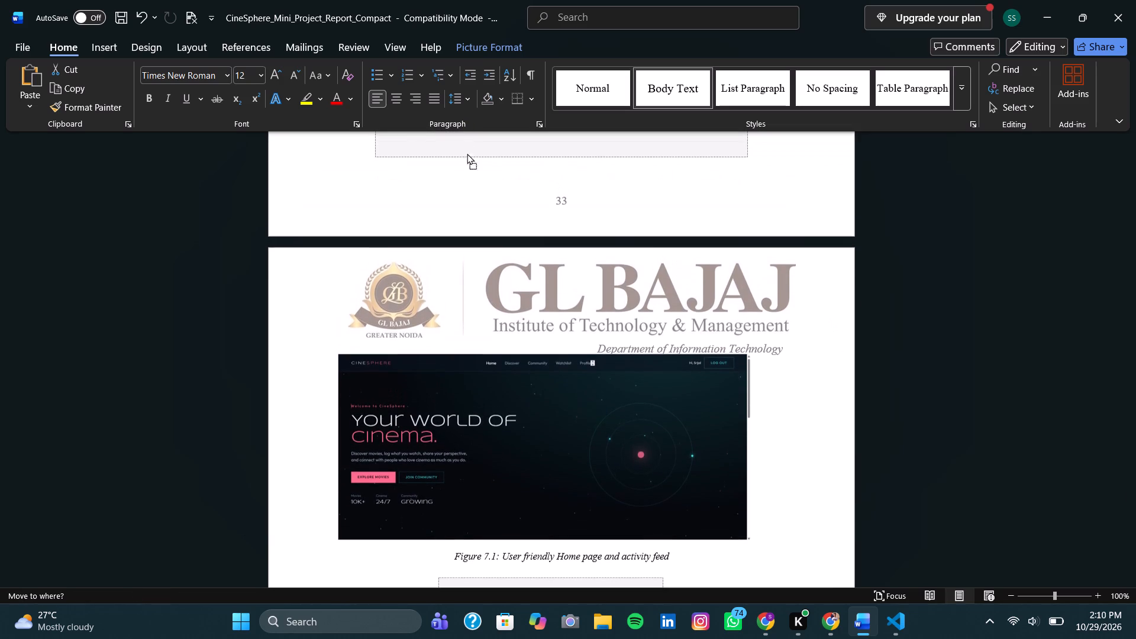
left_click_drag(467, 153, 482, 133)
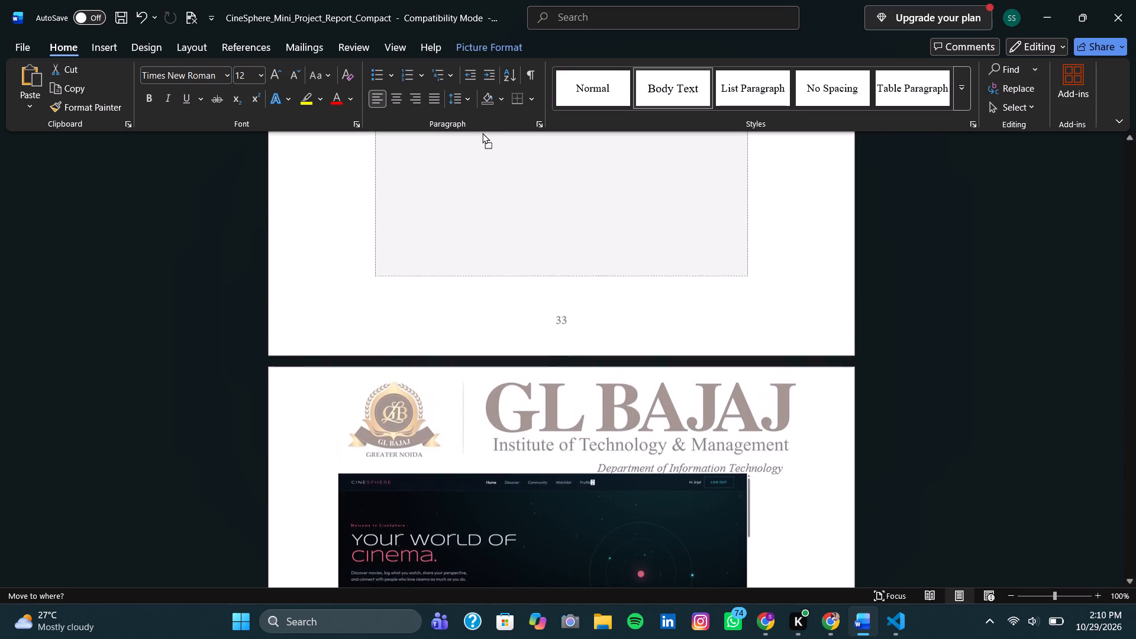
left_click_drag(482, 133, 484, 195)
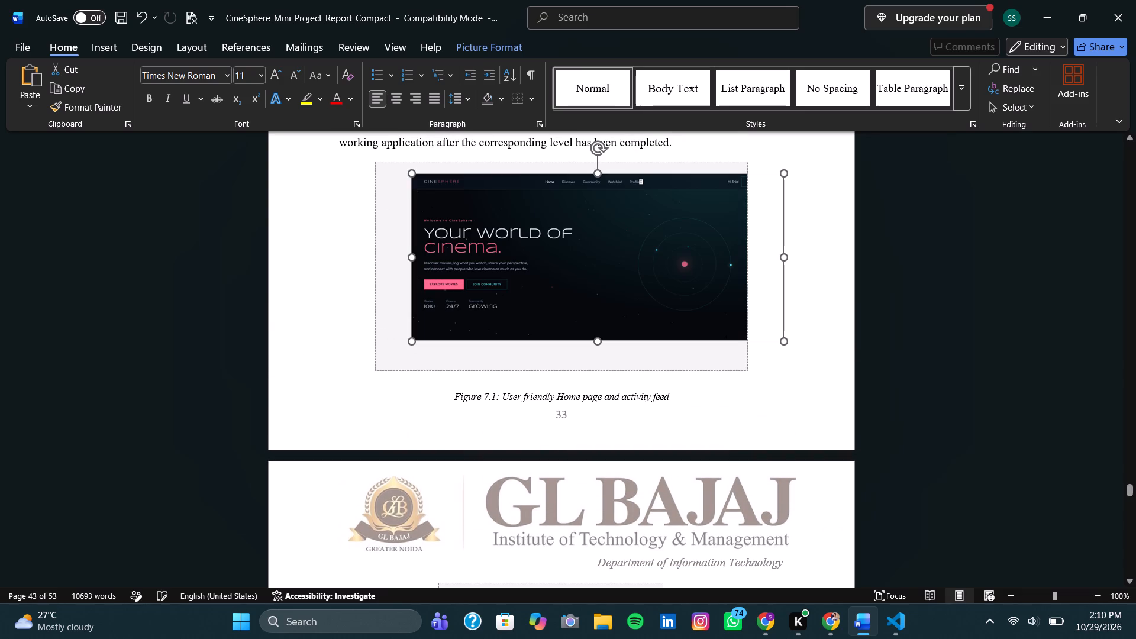
Narrow the home page screenshot so that its right edge fits within the placeholder box.
left_click_drag(782, 256, 745, 247)
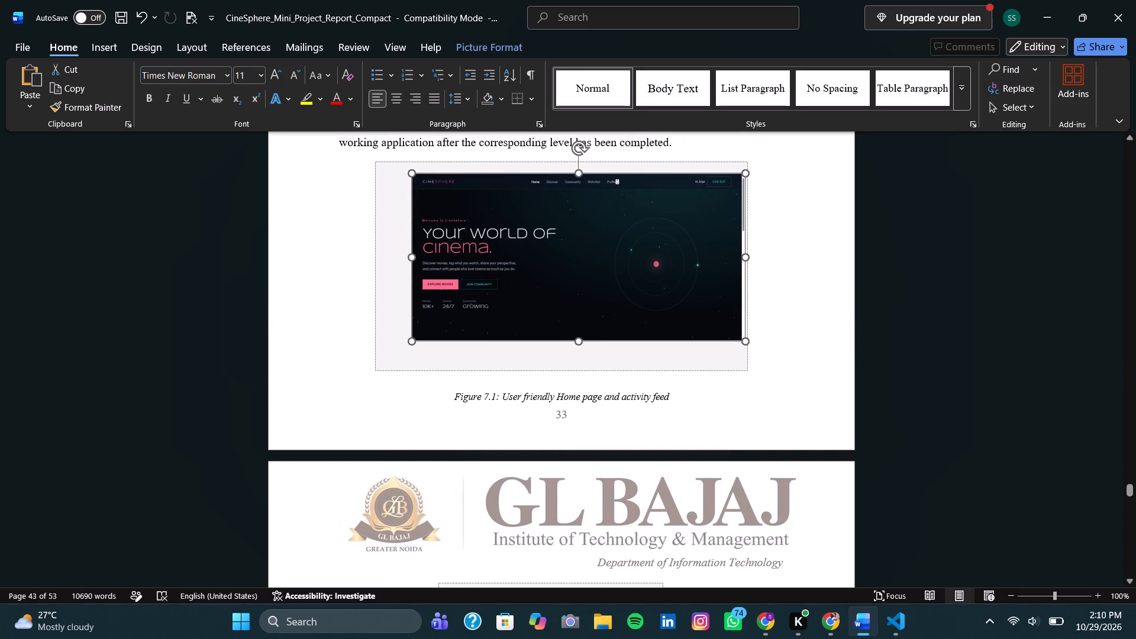
left_click_drag(414, 342, 397, 343)
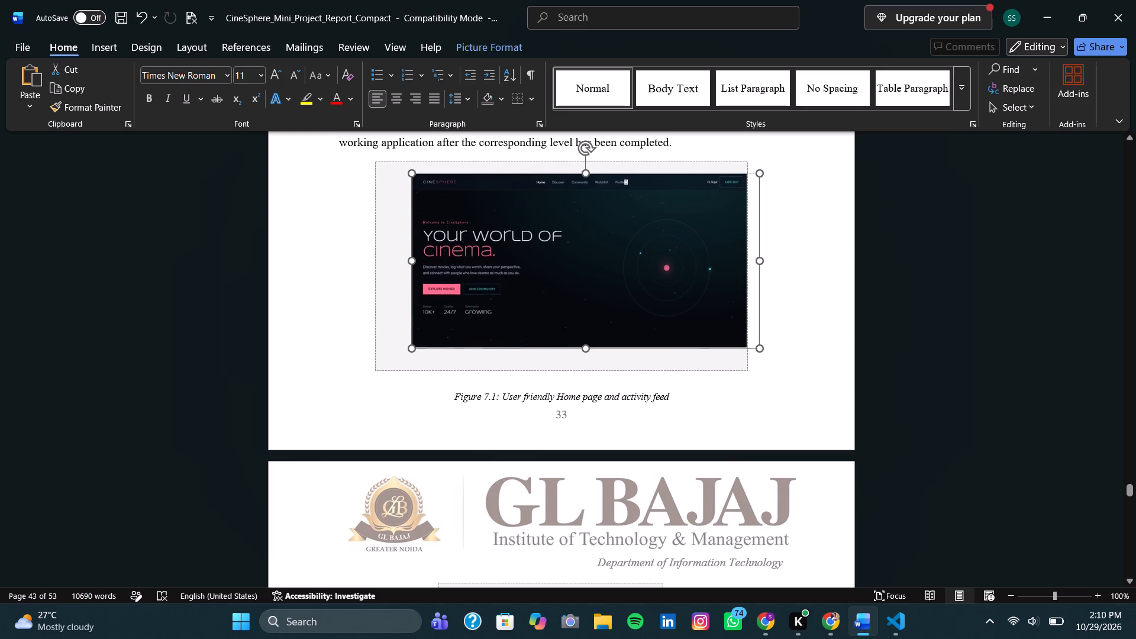
left_click_drag(397, 343, 409, 336)
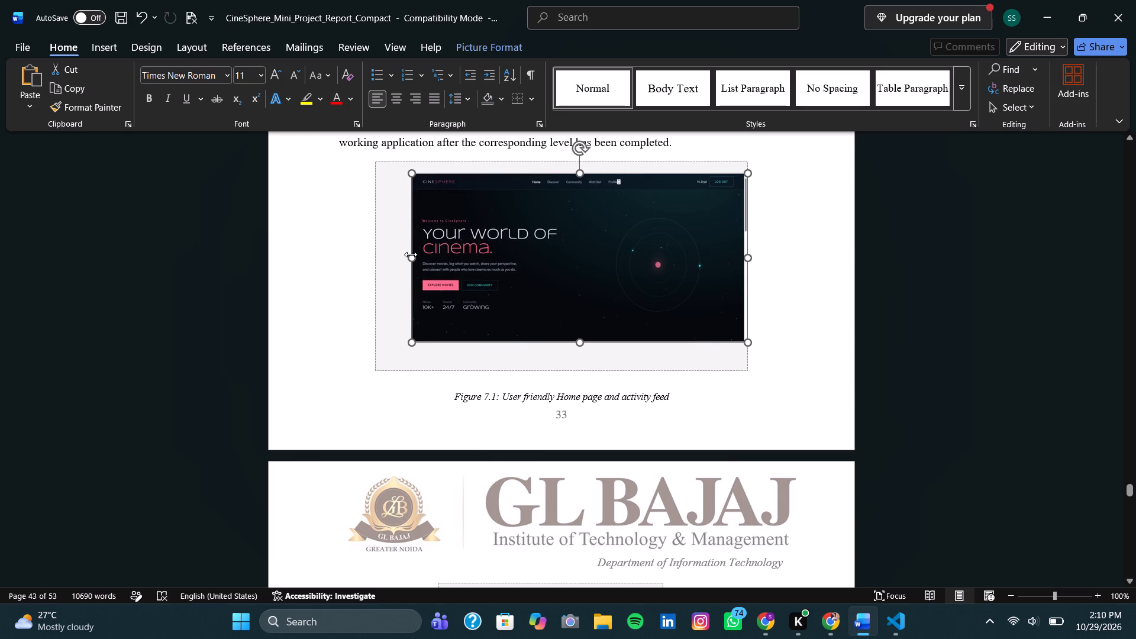
left_click(411, 256)
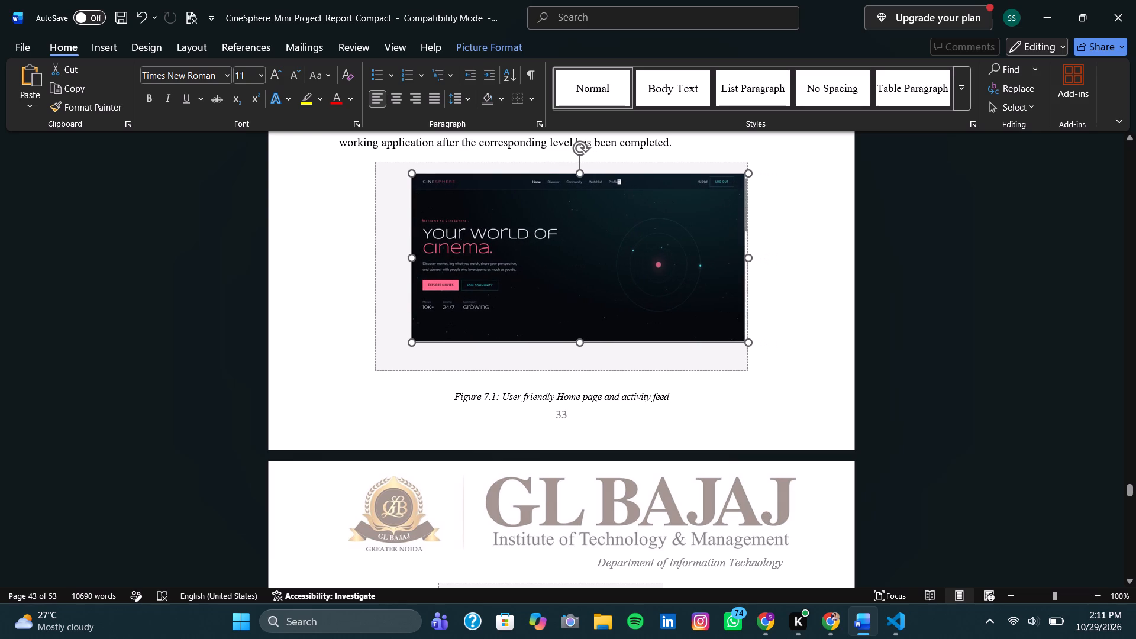
Centre-align the home page screenshot inside its placeholder box.
left_click(396, 92)
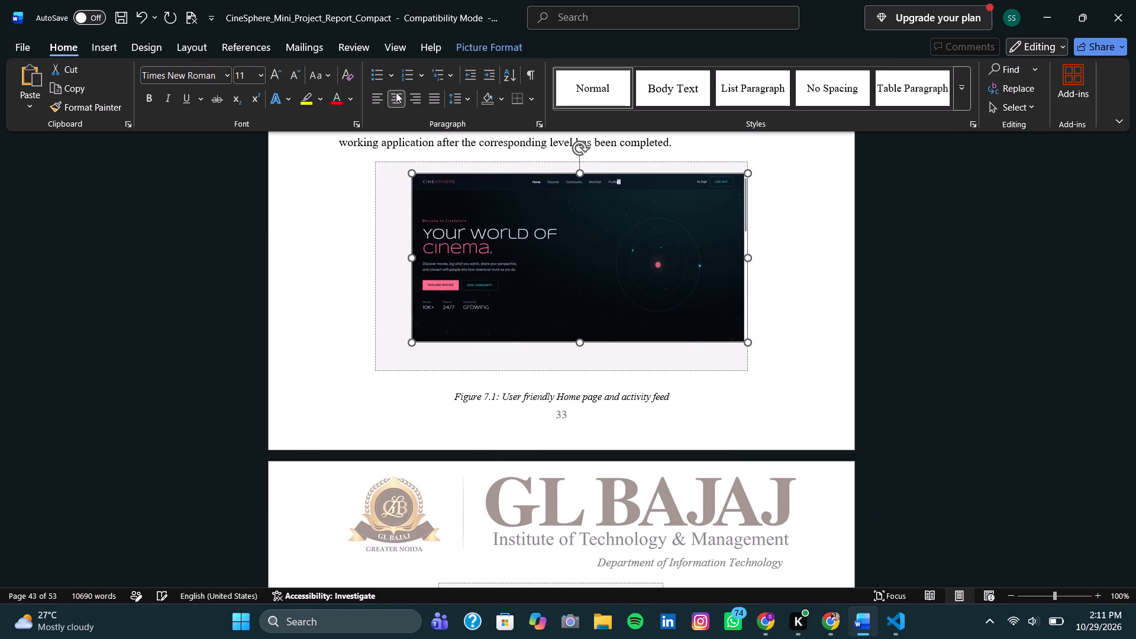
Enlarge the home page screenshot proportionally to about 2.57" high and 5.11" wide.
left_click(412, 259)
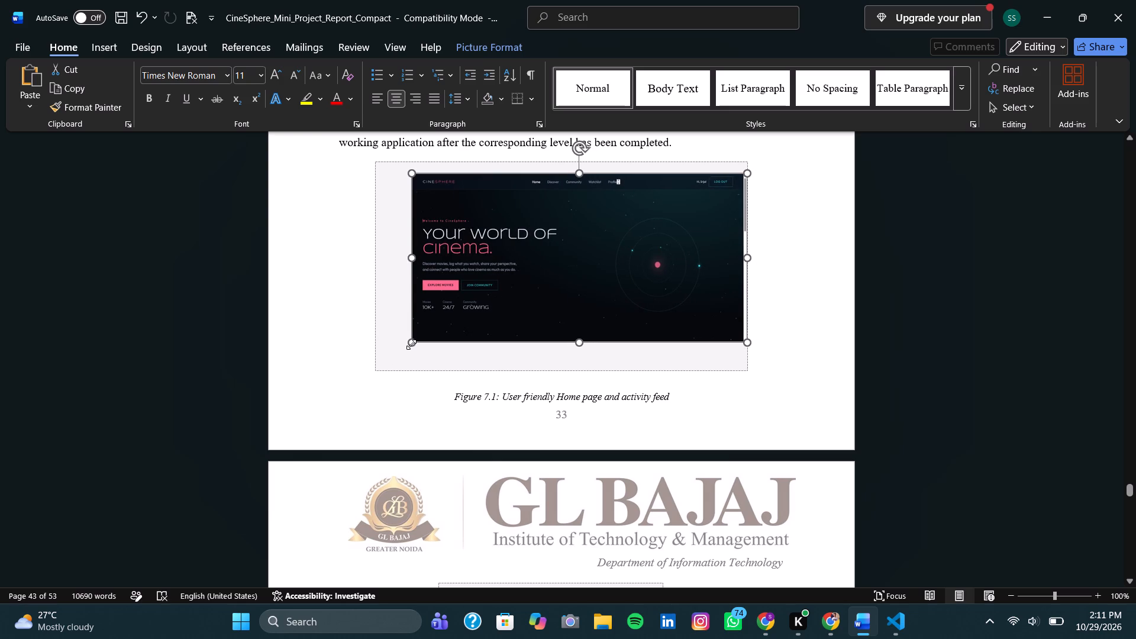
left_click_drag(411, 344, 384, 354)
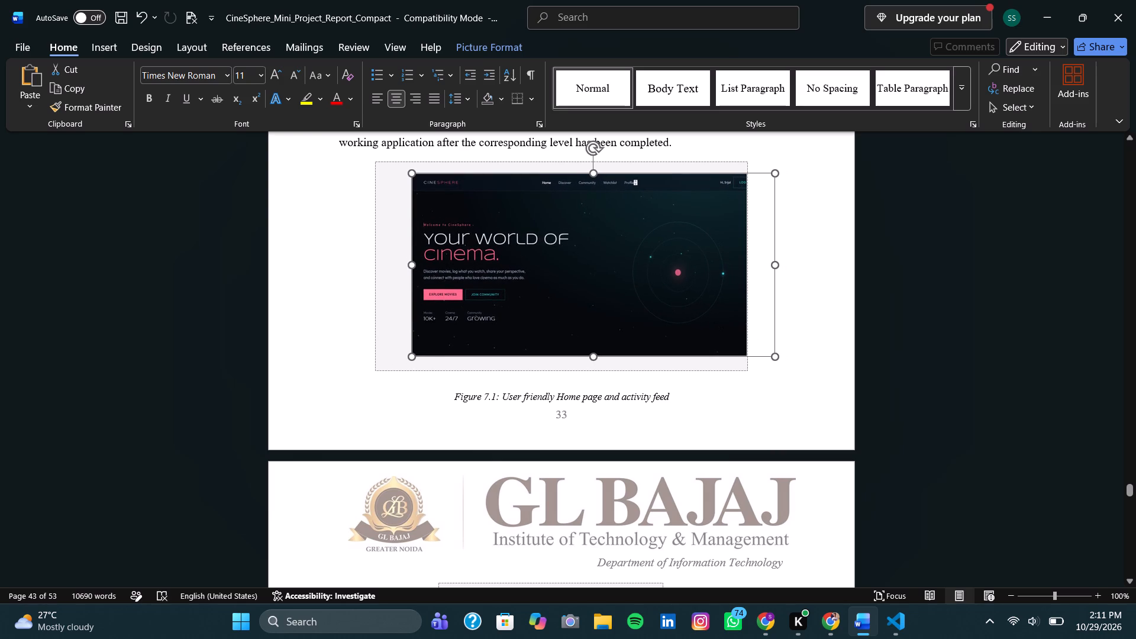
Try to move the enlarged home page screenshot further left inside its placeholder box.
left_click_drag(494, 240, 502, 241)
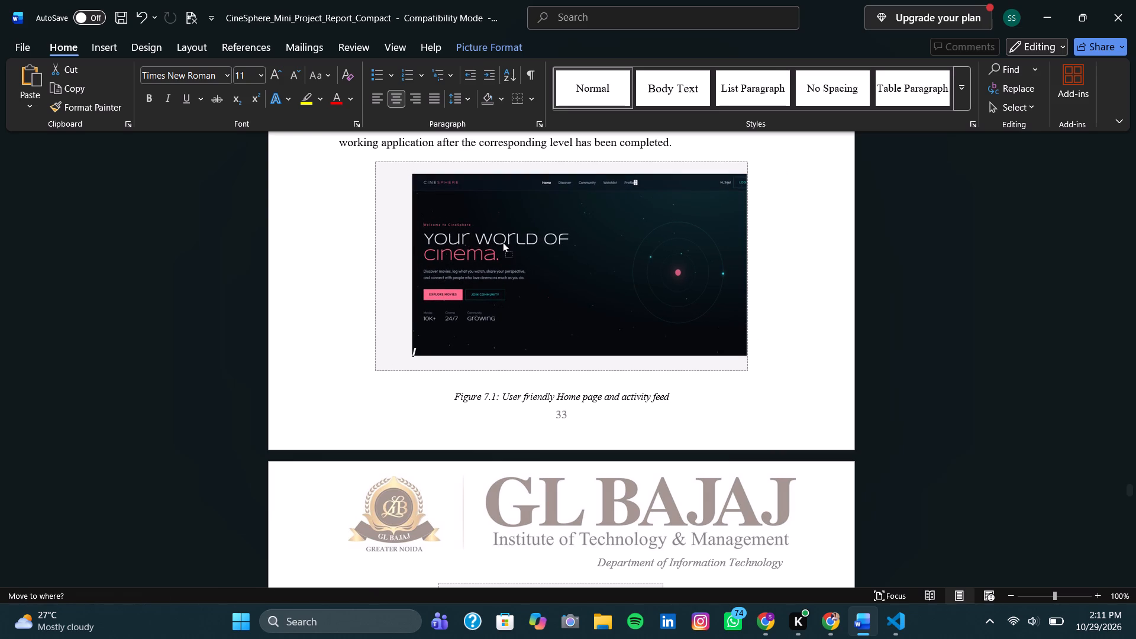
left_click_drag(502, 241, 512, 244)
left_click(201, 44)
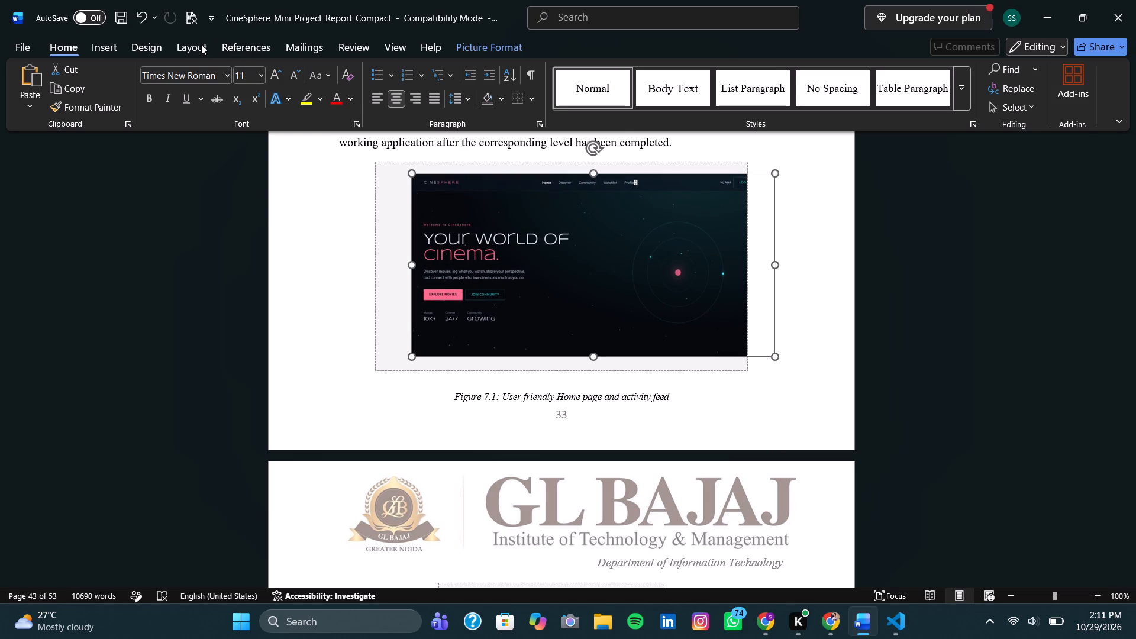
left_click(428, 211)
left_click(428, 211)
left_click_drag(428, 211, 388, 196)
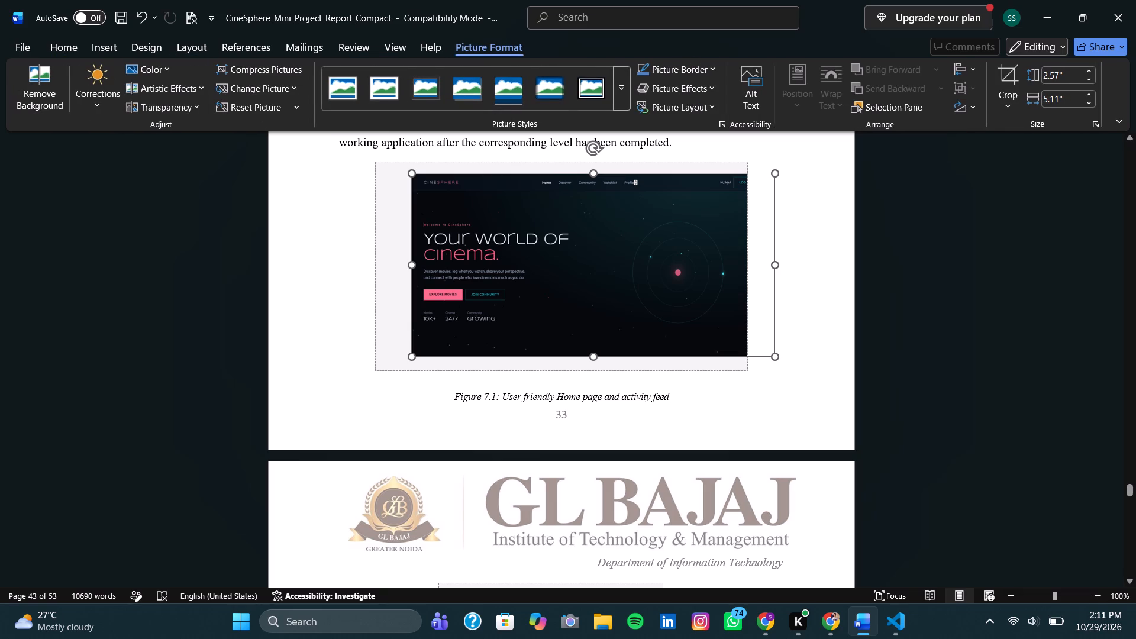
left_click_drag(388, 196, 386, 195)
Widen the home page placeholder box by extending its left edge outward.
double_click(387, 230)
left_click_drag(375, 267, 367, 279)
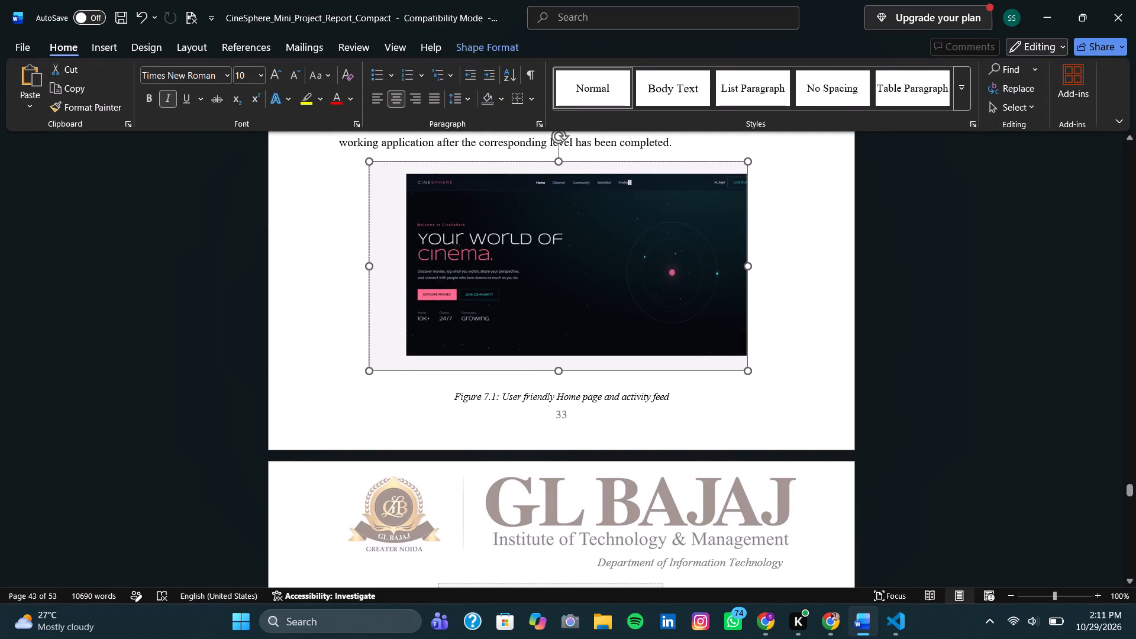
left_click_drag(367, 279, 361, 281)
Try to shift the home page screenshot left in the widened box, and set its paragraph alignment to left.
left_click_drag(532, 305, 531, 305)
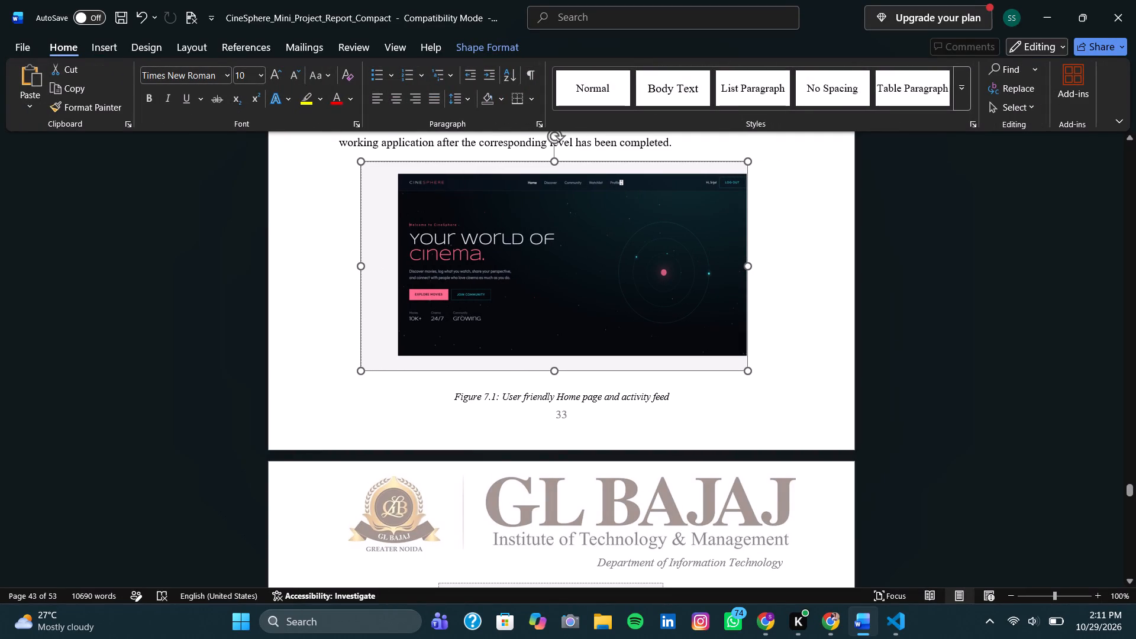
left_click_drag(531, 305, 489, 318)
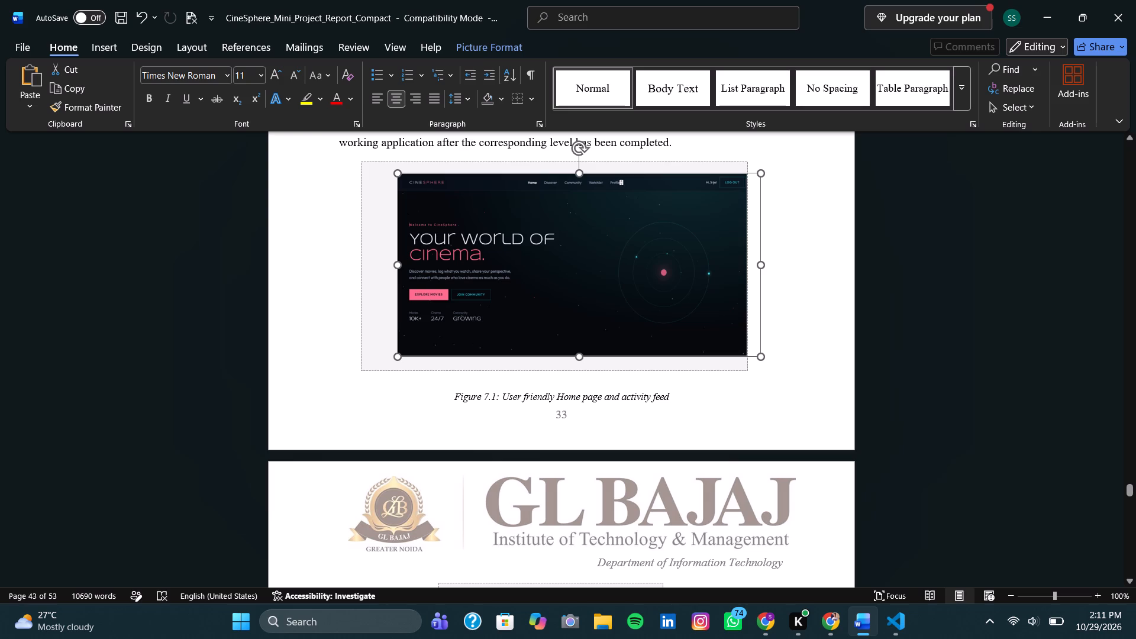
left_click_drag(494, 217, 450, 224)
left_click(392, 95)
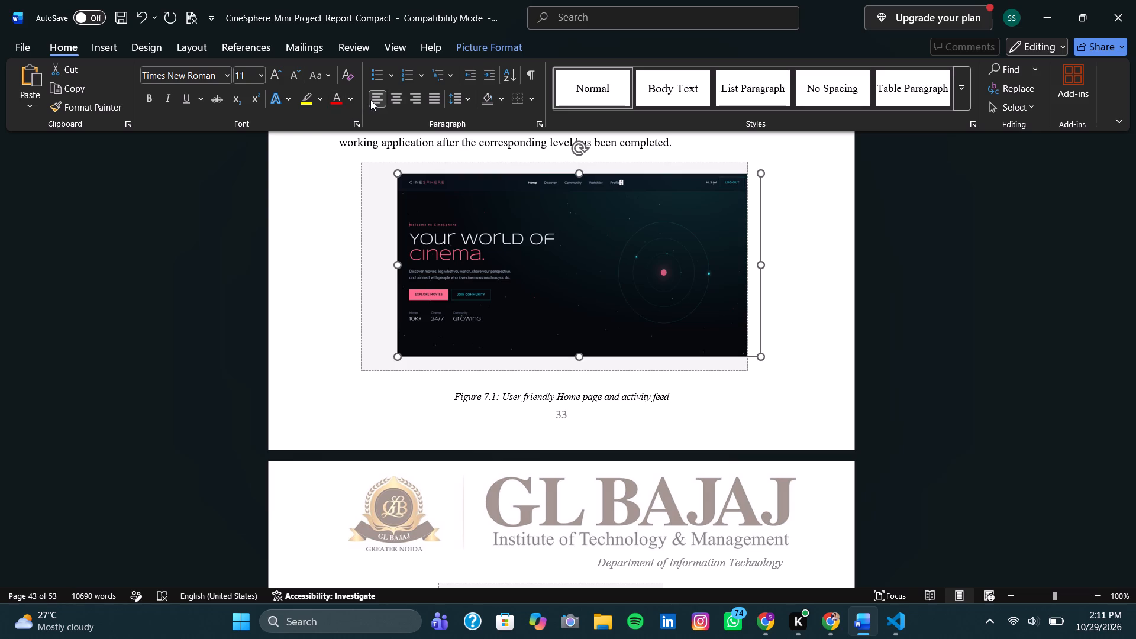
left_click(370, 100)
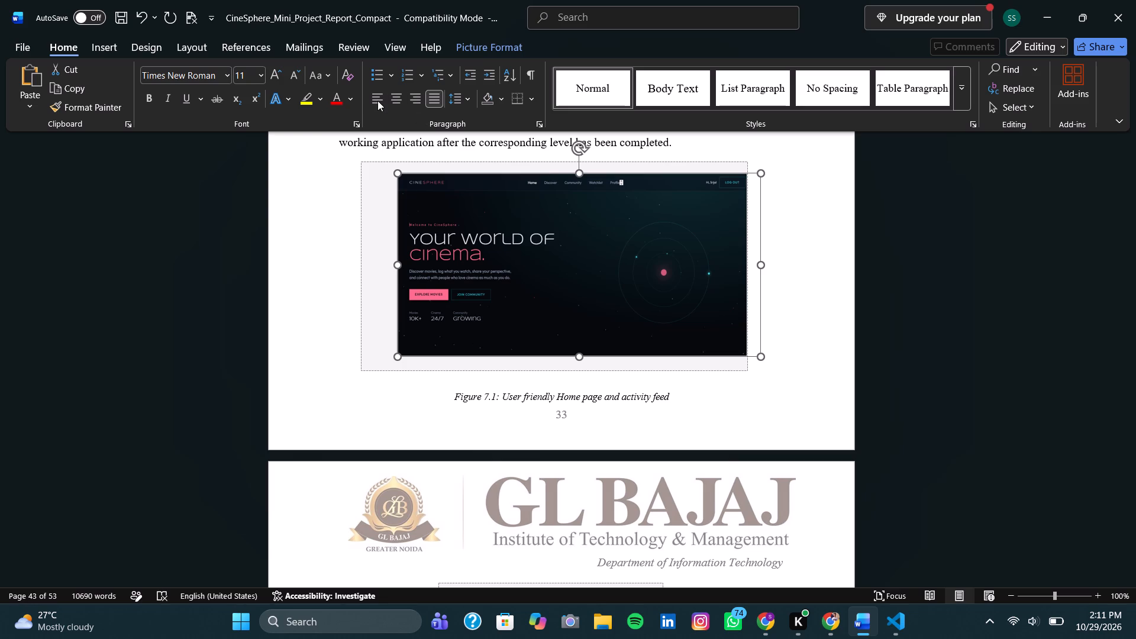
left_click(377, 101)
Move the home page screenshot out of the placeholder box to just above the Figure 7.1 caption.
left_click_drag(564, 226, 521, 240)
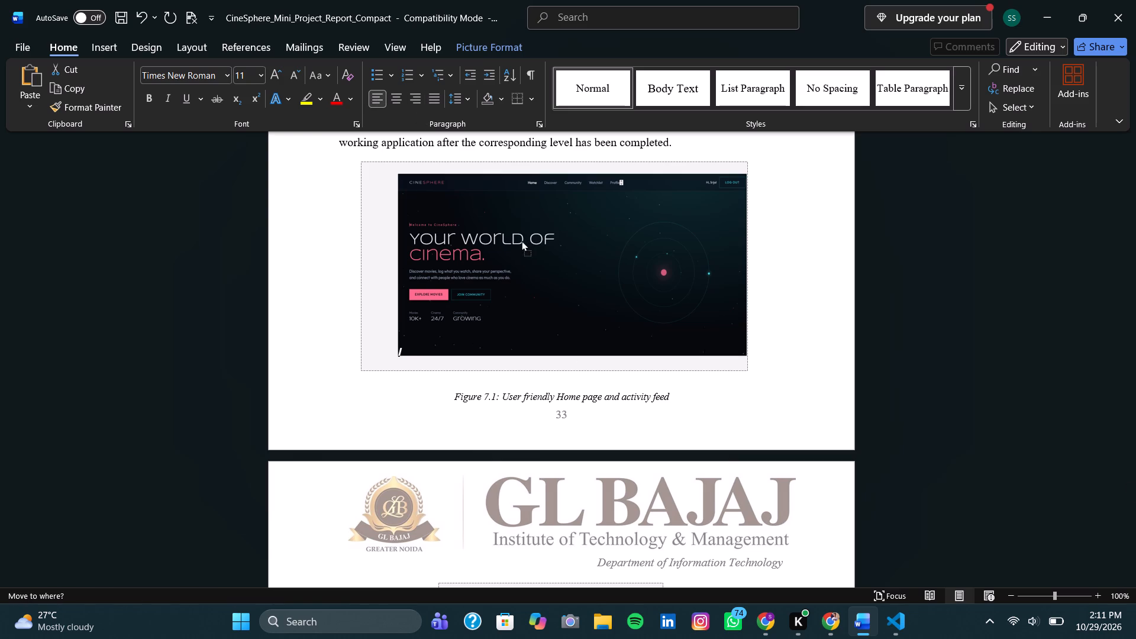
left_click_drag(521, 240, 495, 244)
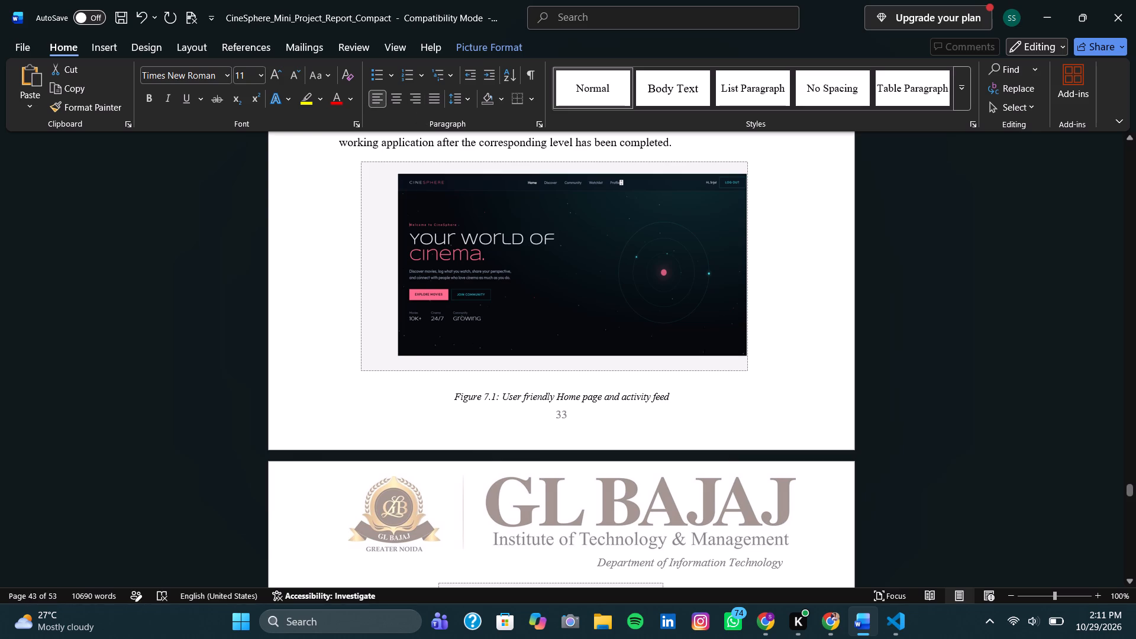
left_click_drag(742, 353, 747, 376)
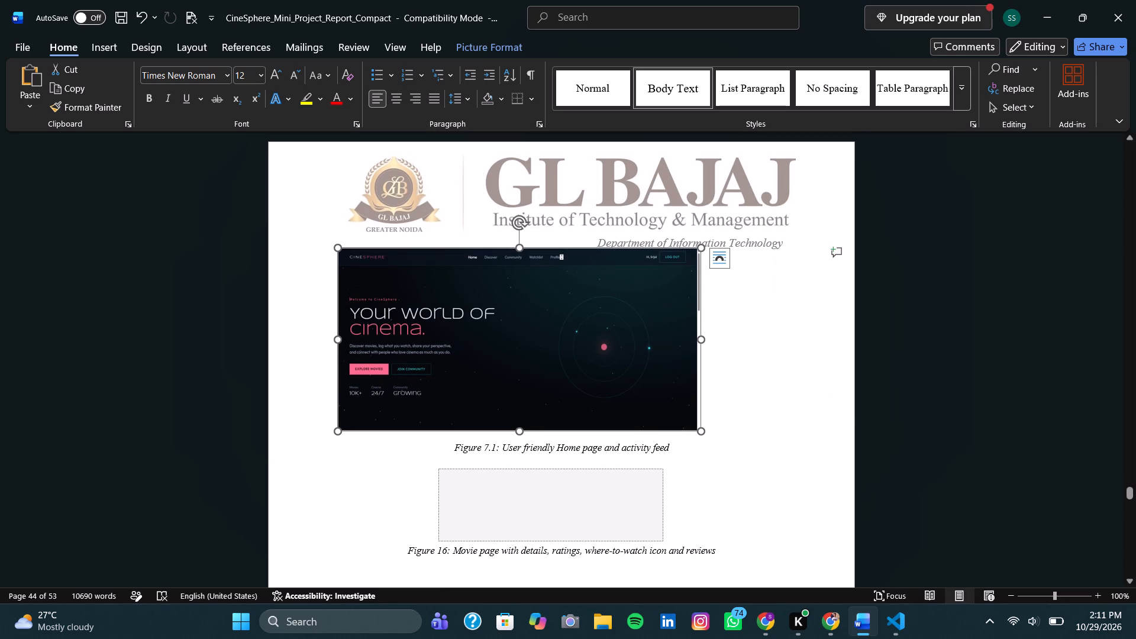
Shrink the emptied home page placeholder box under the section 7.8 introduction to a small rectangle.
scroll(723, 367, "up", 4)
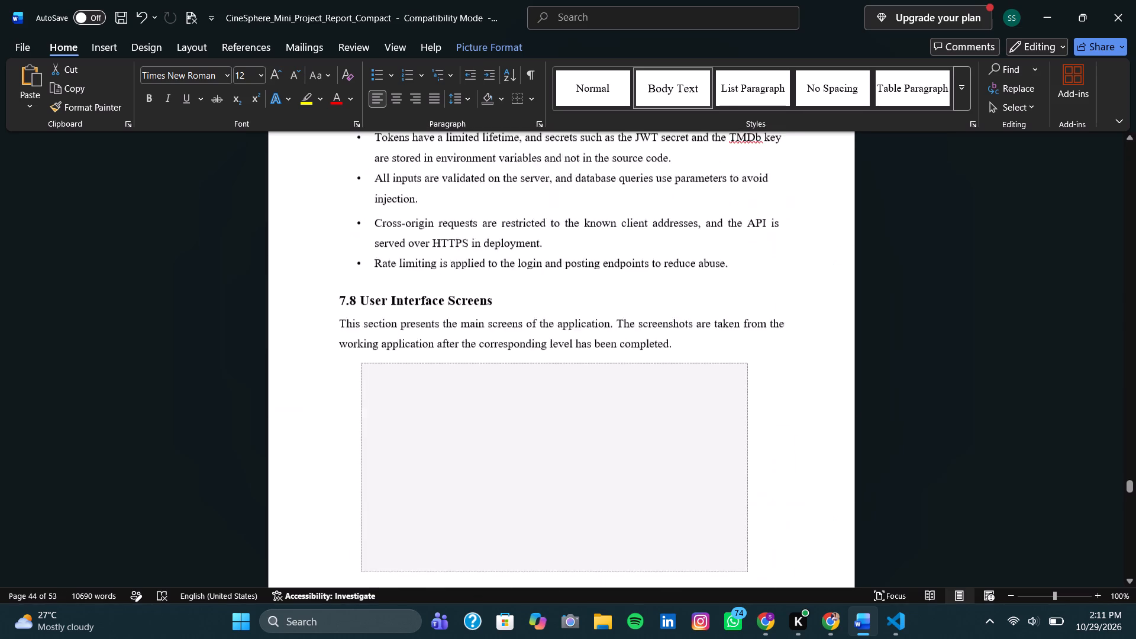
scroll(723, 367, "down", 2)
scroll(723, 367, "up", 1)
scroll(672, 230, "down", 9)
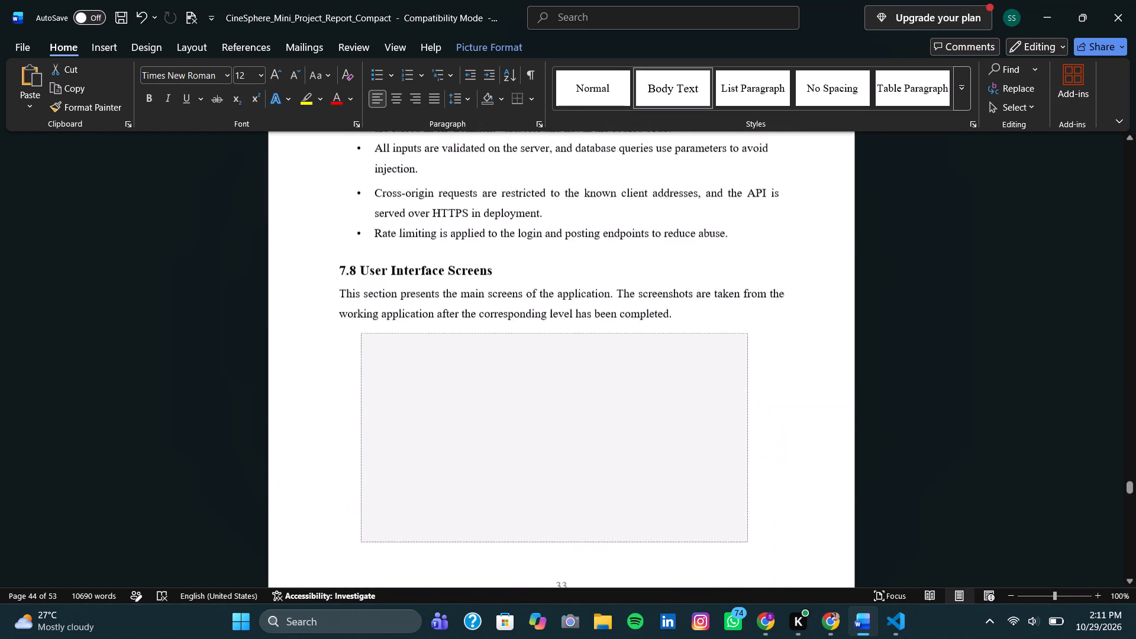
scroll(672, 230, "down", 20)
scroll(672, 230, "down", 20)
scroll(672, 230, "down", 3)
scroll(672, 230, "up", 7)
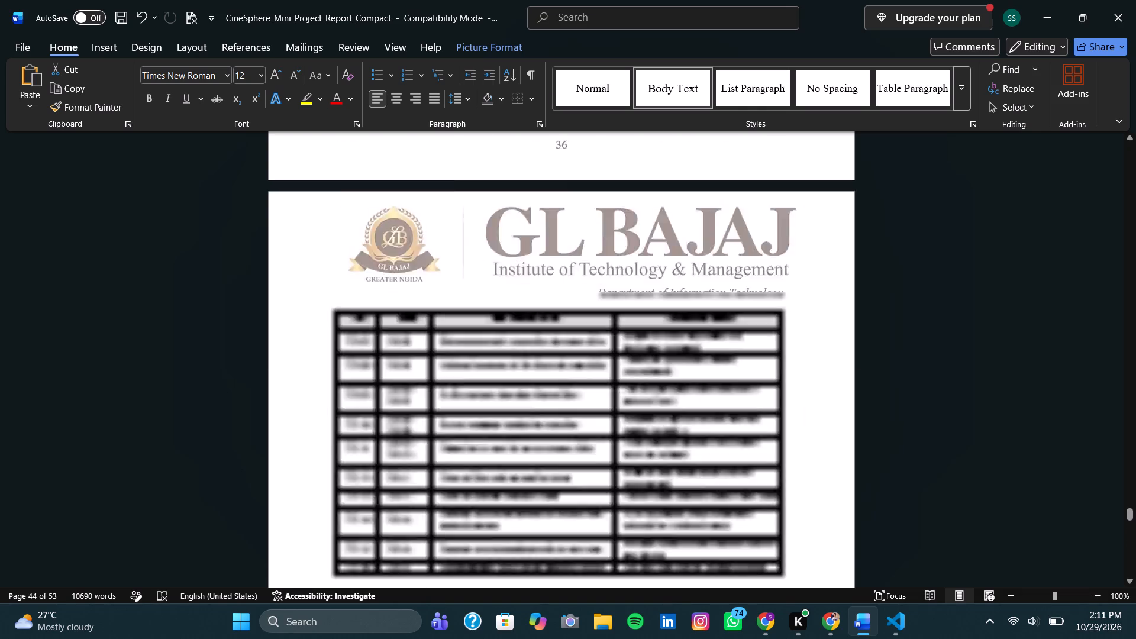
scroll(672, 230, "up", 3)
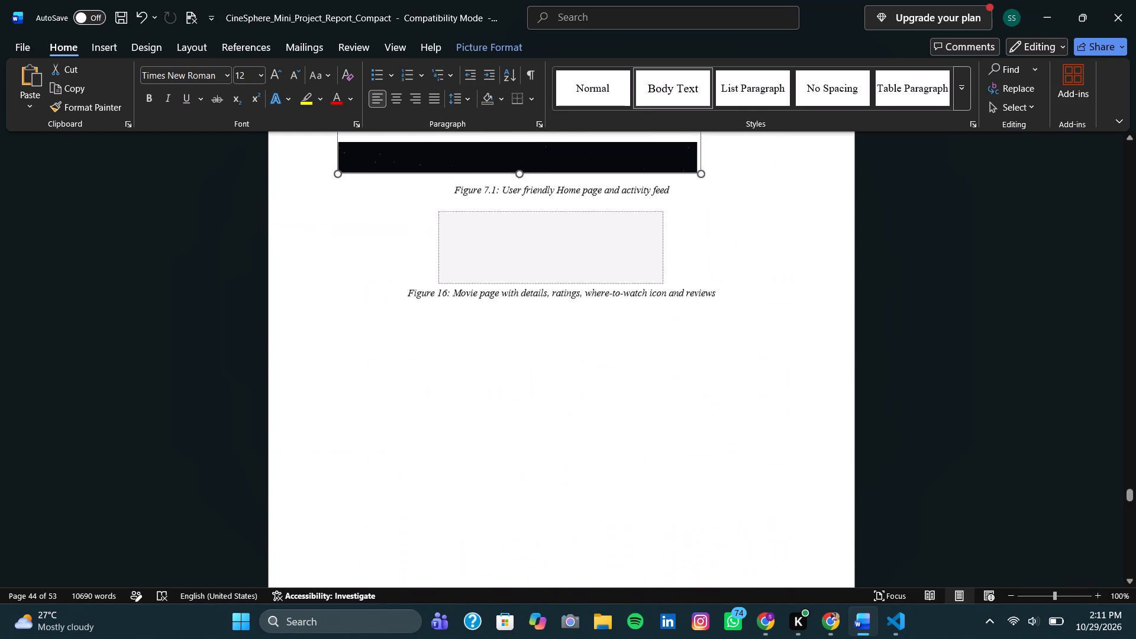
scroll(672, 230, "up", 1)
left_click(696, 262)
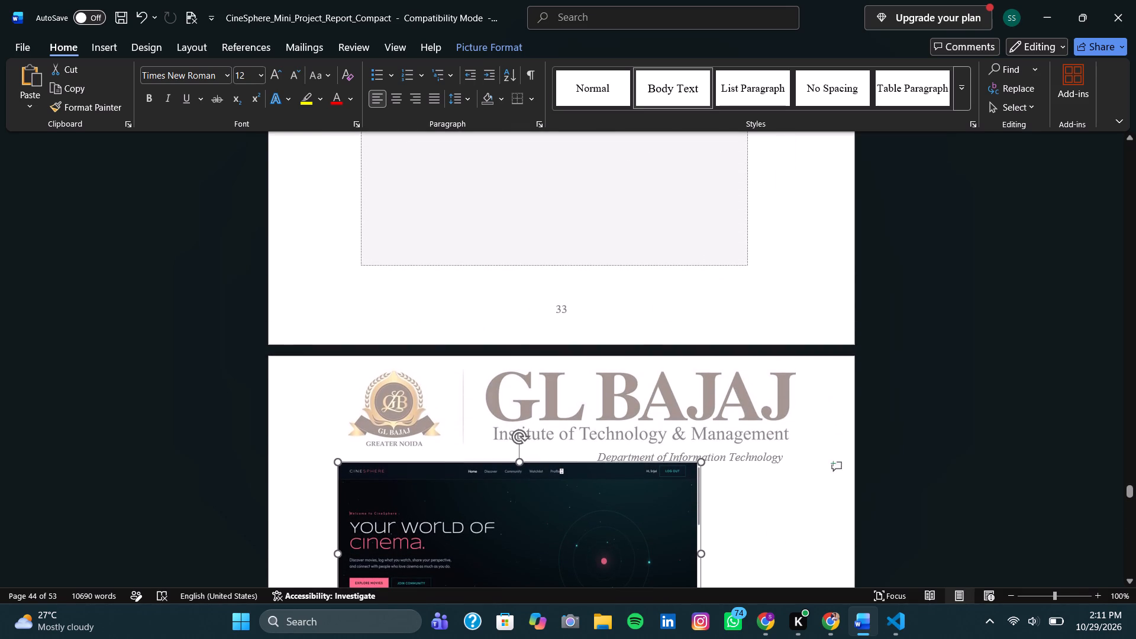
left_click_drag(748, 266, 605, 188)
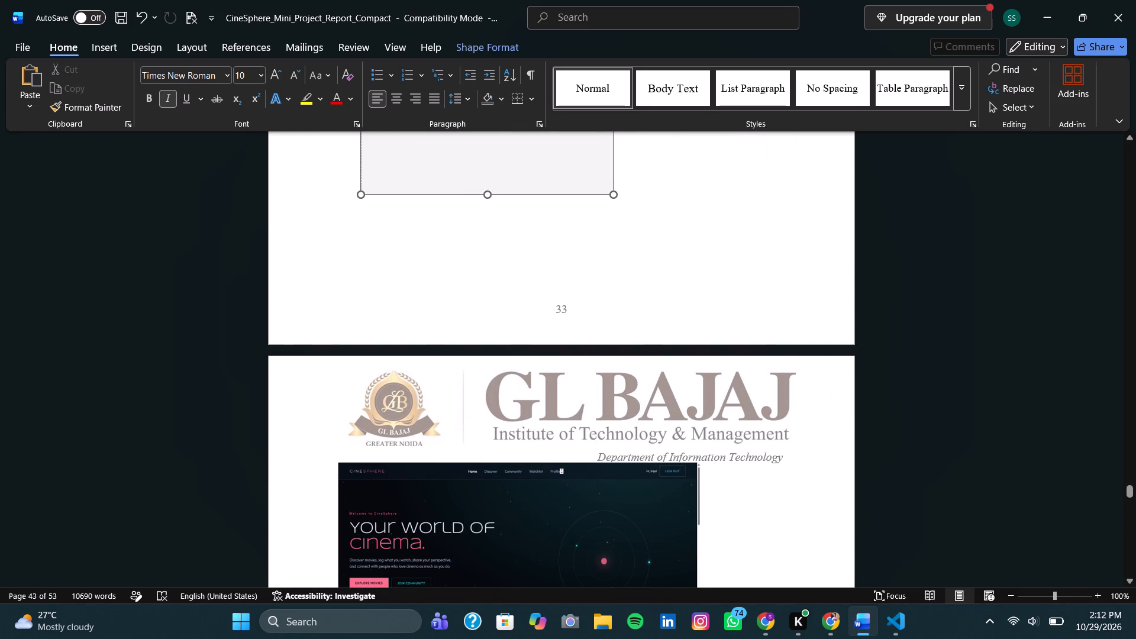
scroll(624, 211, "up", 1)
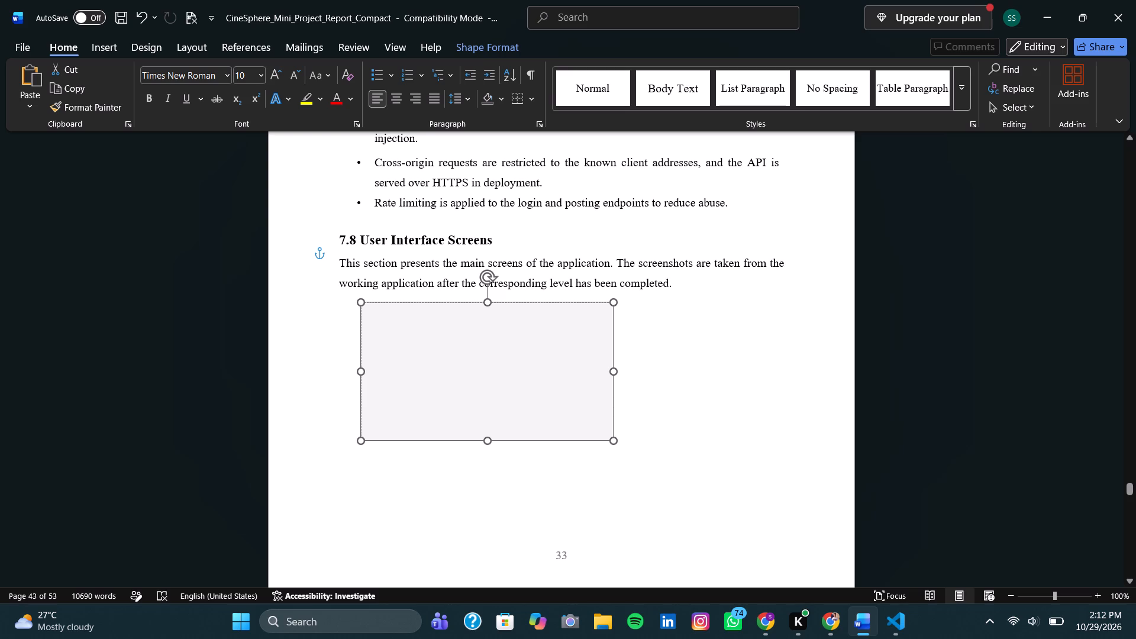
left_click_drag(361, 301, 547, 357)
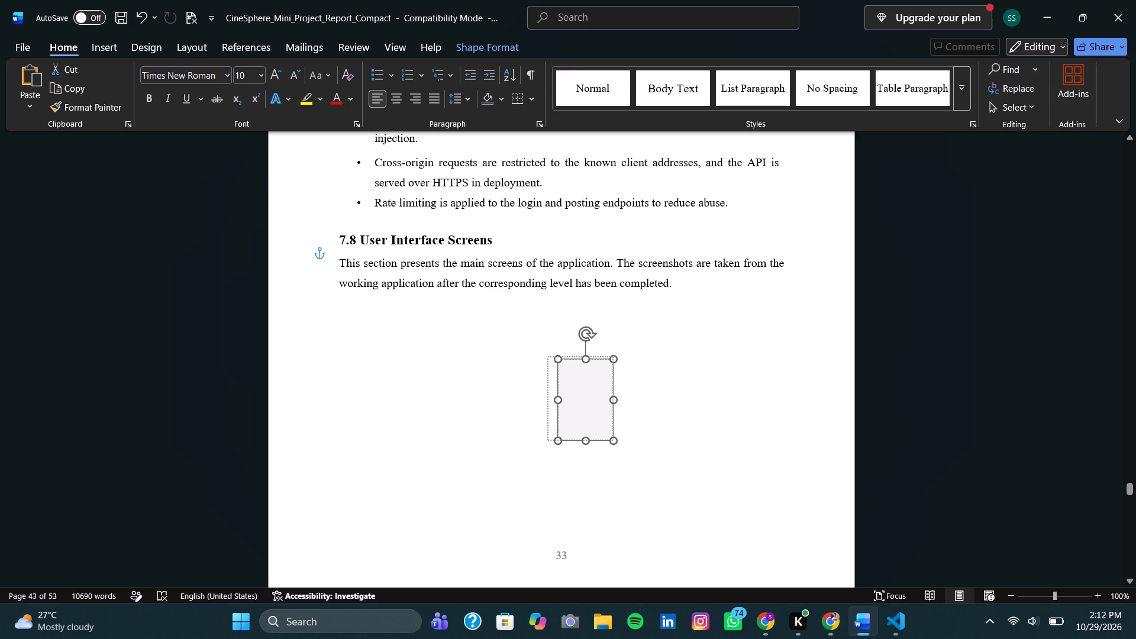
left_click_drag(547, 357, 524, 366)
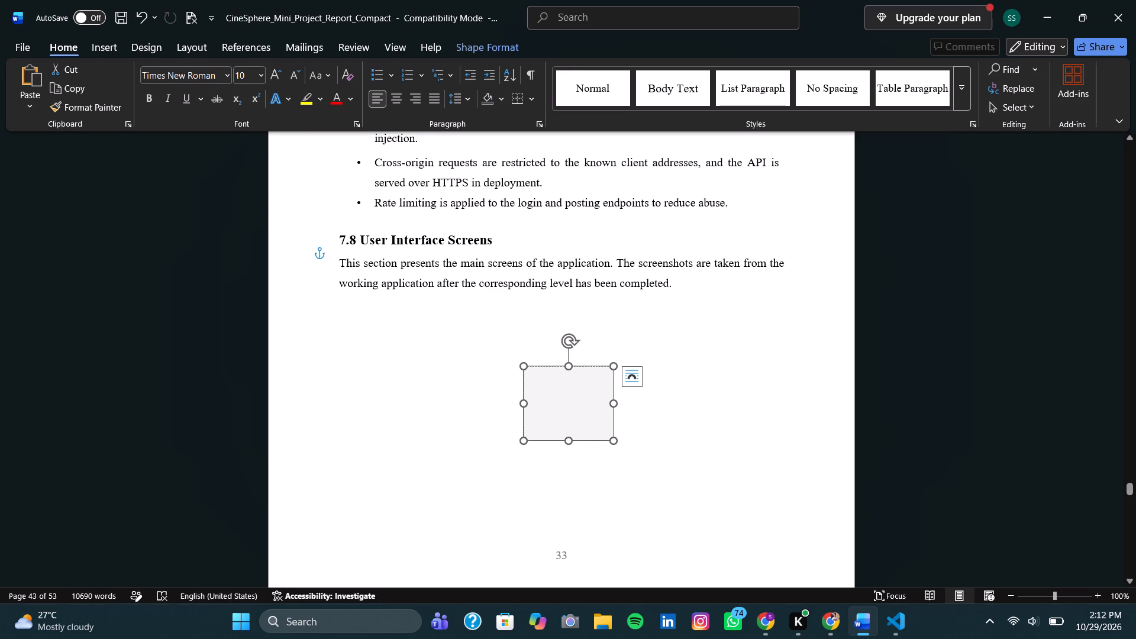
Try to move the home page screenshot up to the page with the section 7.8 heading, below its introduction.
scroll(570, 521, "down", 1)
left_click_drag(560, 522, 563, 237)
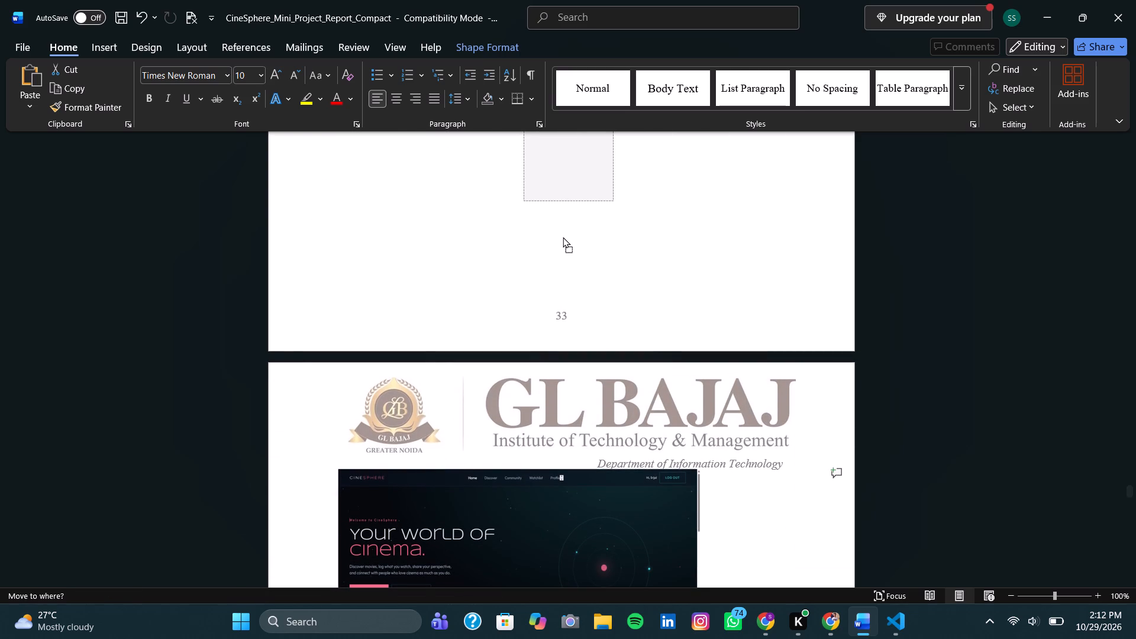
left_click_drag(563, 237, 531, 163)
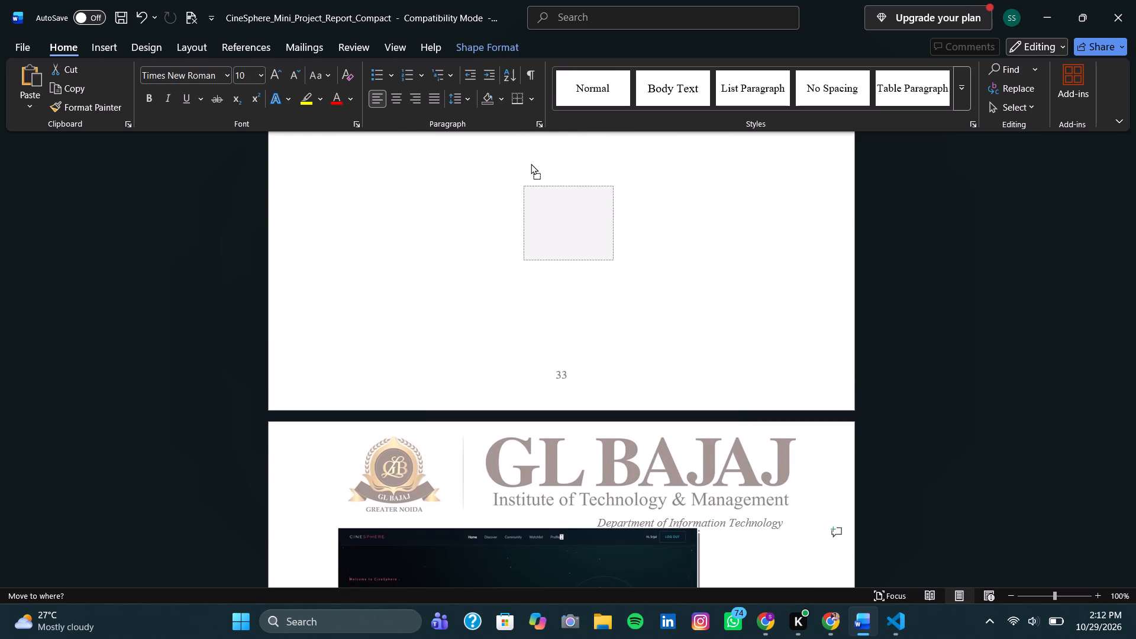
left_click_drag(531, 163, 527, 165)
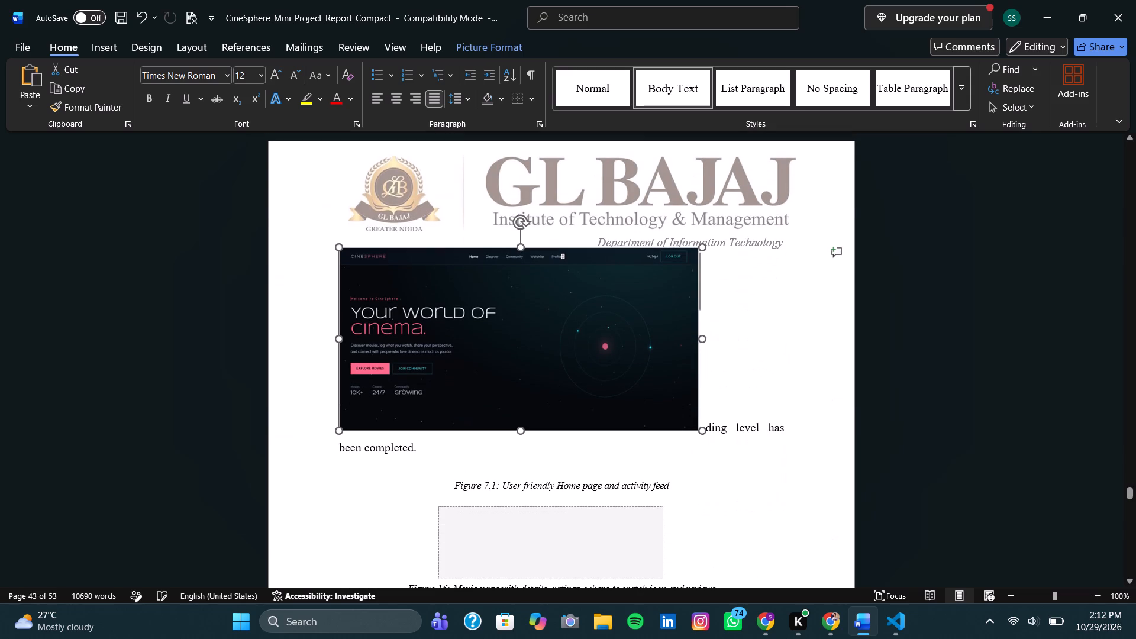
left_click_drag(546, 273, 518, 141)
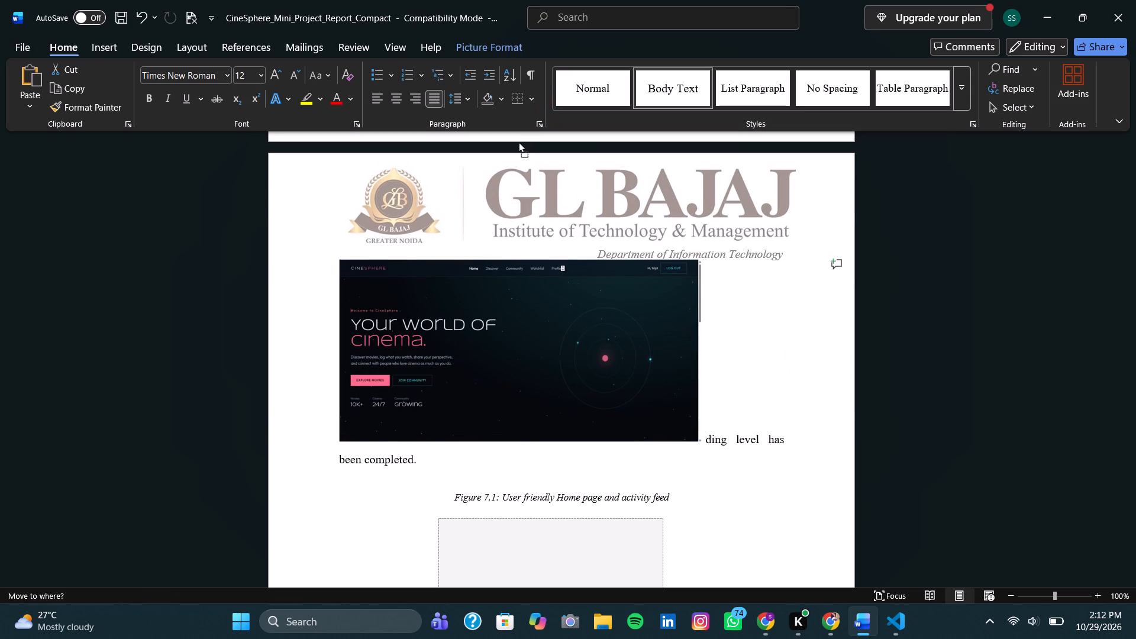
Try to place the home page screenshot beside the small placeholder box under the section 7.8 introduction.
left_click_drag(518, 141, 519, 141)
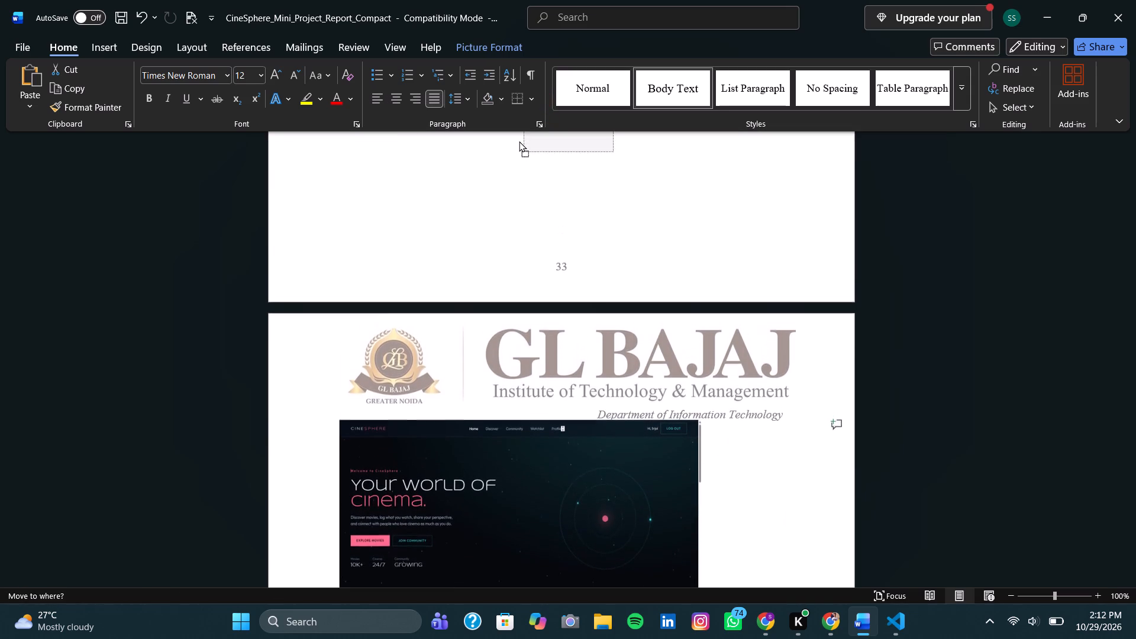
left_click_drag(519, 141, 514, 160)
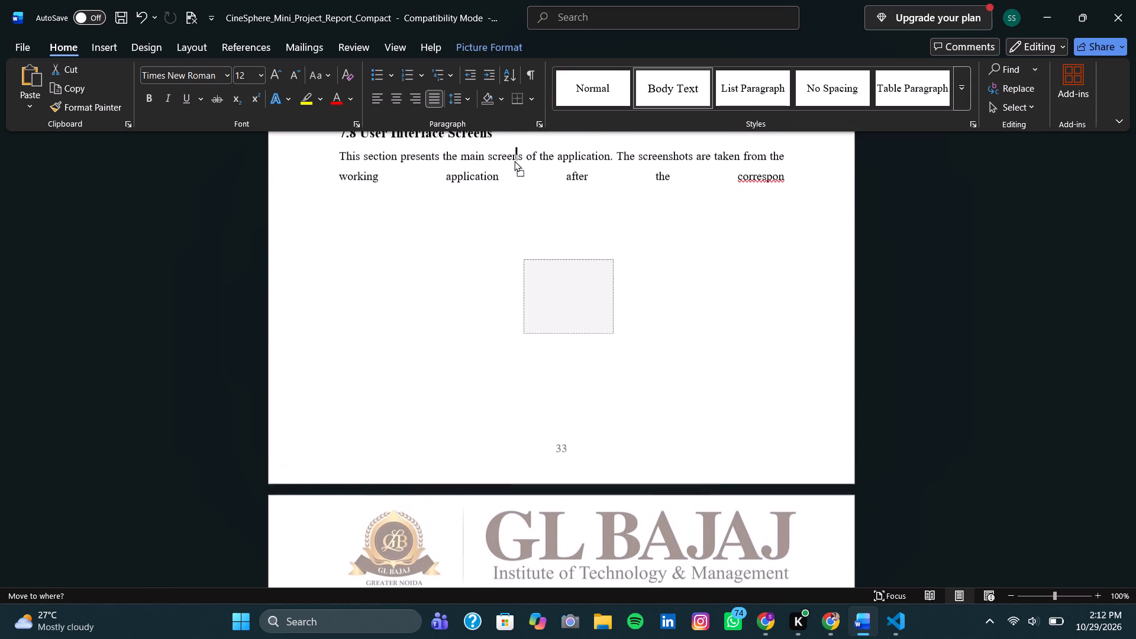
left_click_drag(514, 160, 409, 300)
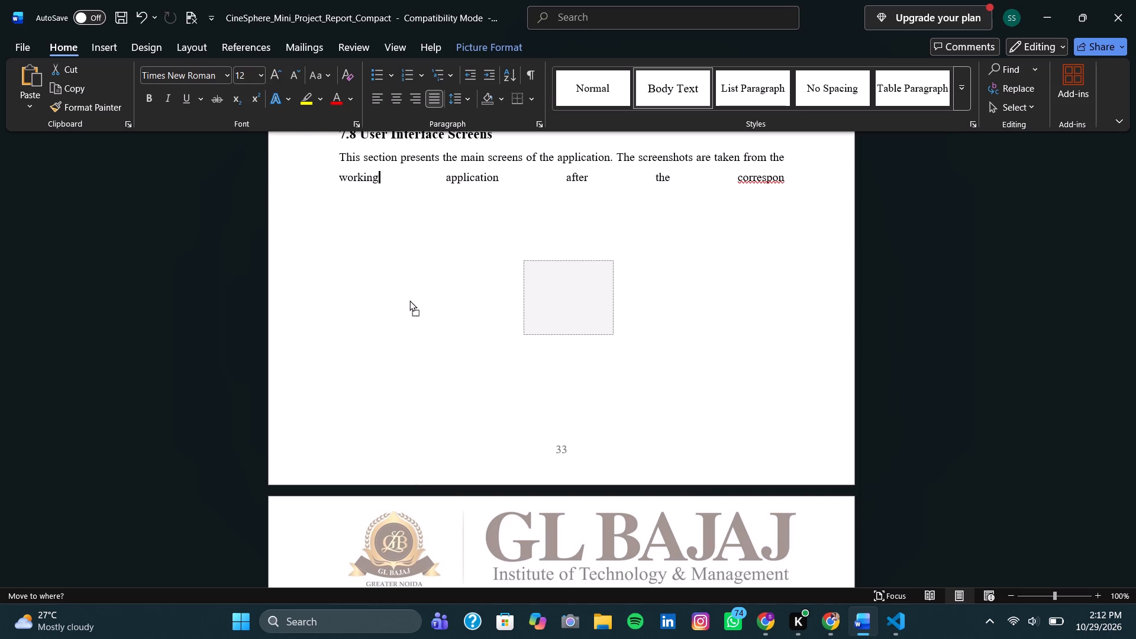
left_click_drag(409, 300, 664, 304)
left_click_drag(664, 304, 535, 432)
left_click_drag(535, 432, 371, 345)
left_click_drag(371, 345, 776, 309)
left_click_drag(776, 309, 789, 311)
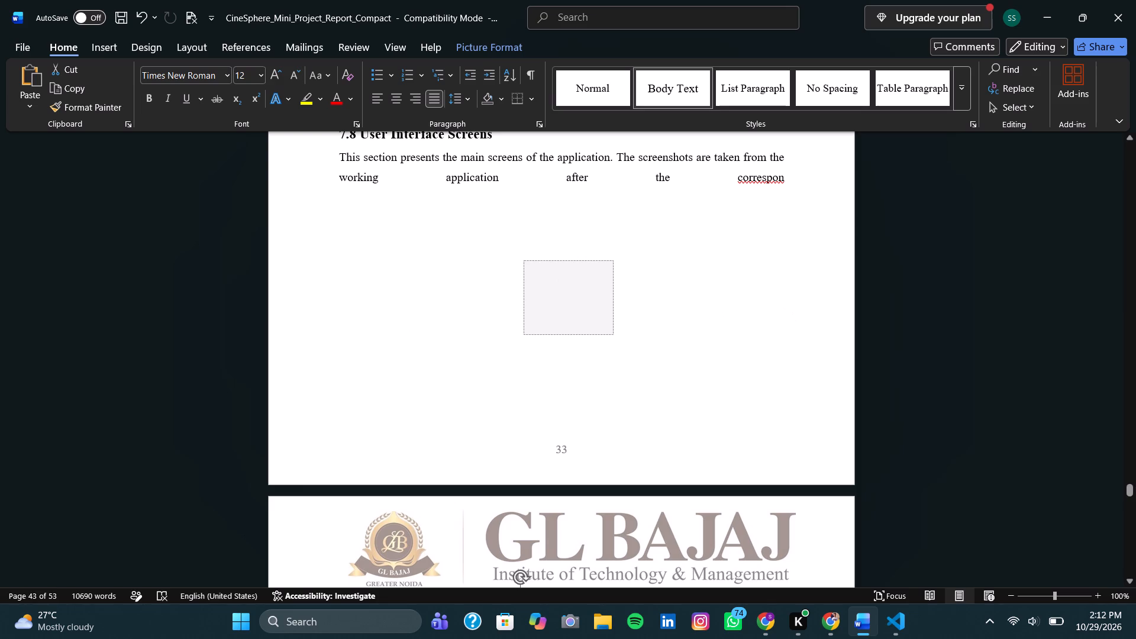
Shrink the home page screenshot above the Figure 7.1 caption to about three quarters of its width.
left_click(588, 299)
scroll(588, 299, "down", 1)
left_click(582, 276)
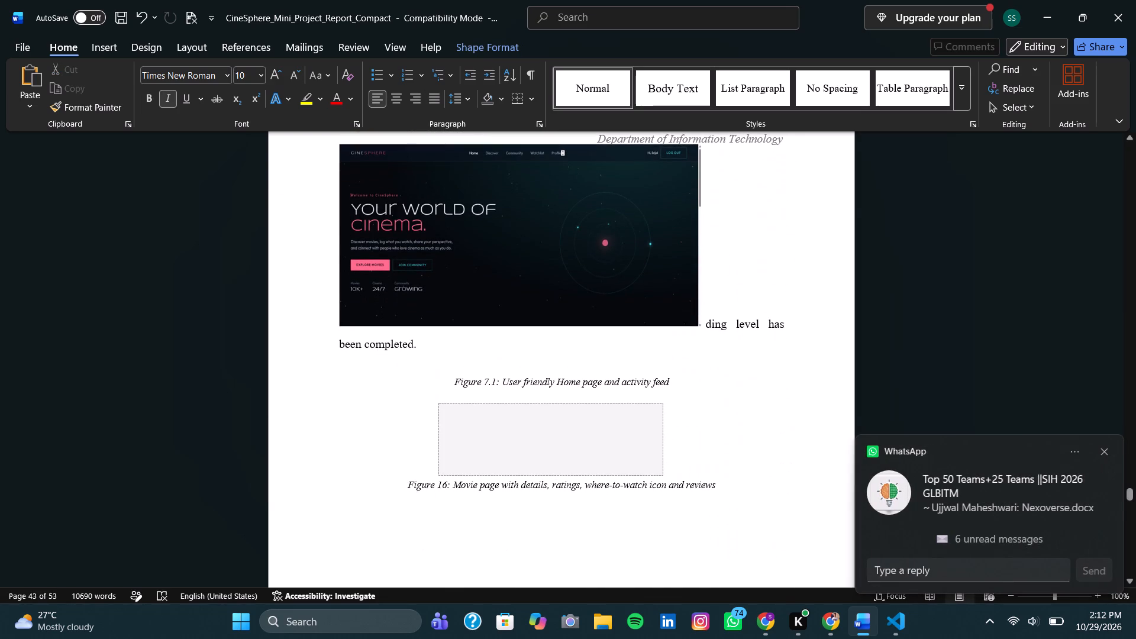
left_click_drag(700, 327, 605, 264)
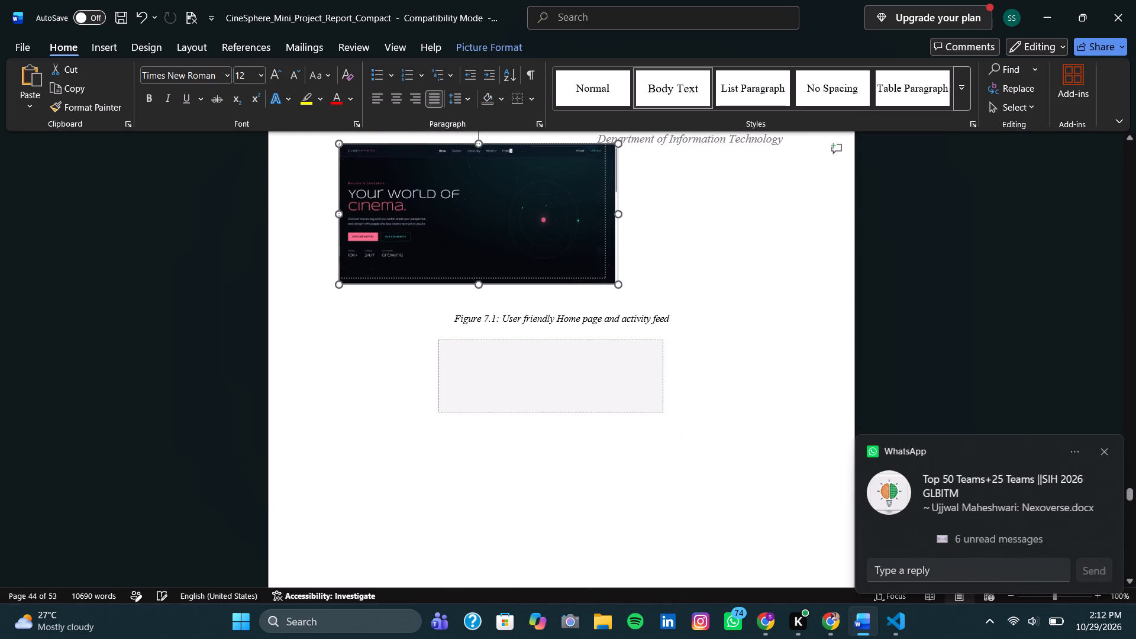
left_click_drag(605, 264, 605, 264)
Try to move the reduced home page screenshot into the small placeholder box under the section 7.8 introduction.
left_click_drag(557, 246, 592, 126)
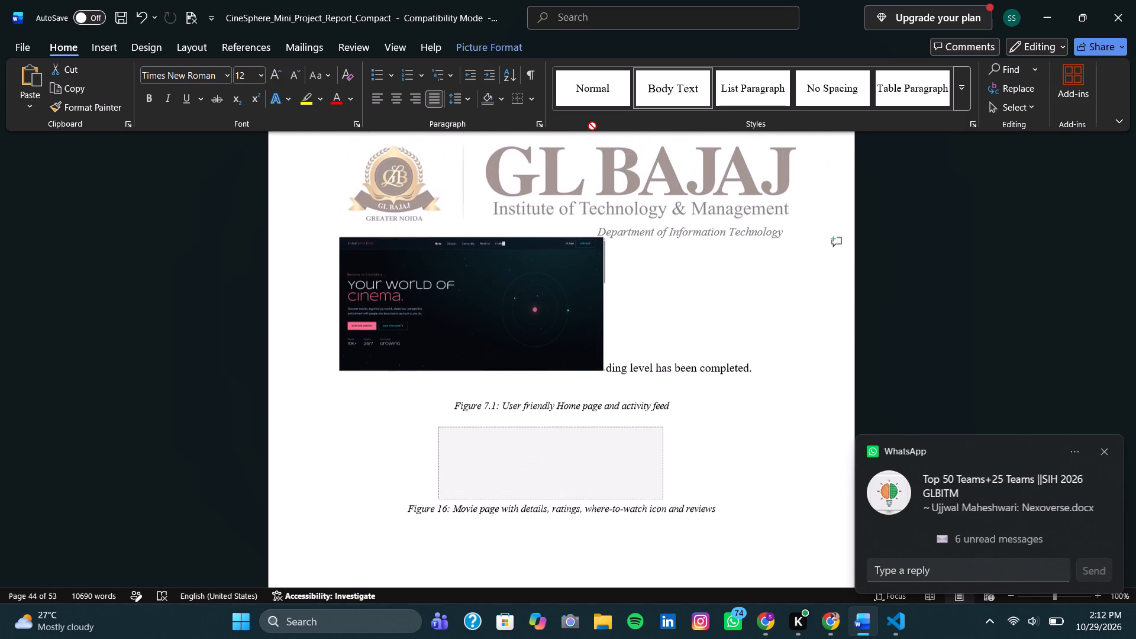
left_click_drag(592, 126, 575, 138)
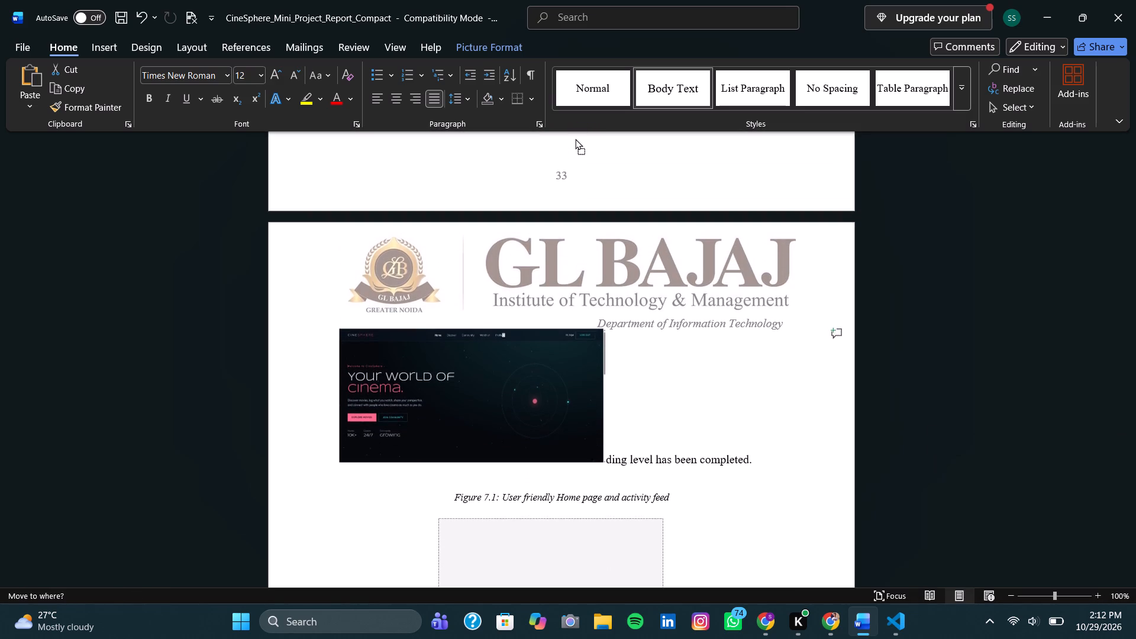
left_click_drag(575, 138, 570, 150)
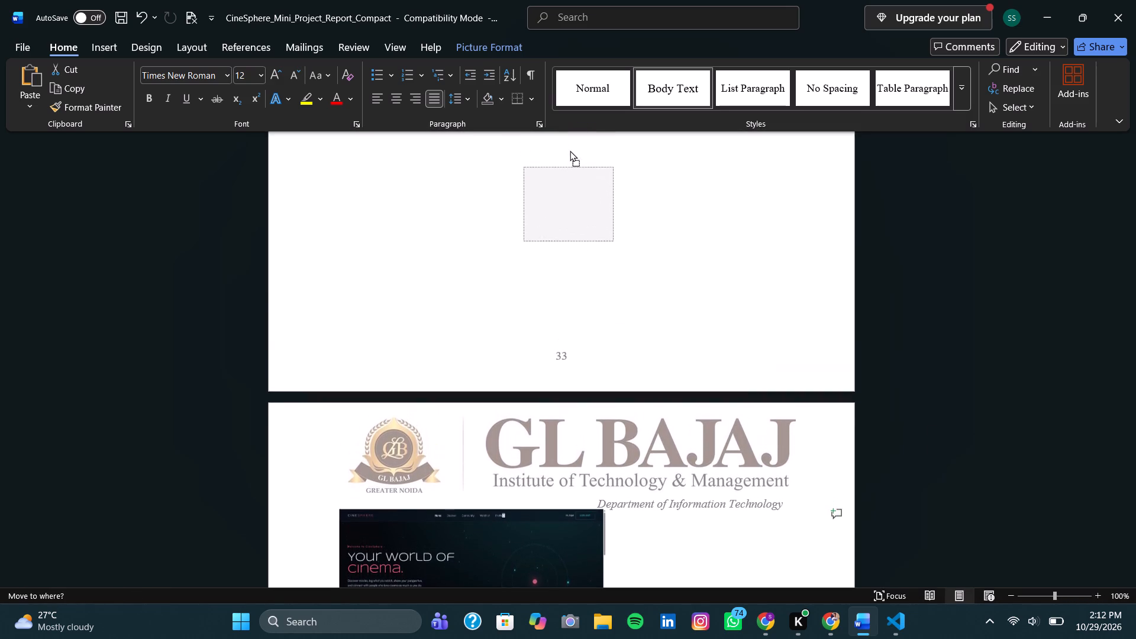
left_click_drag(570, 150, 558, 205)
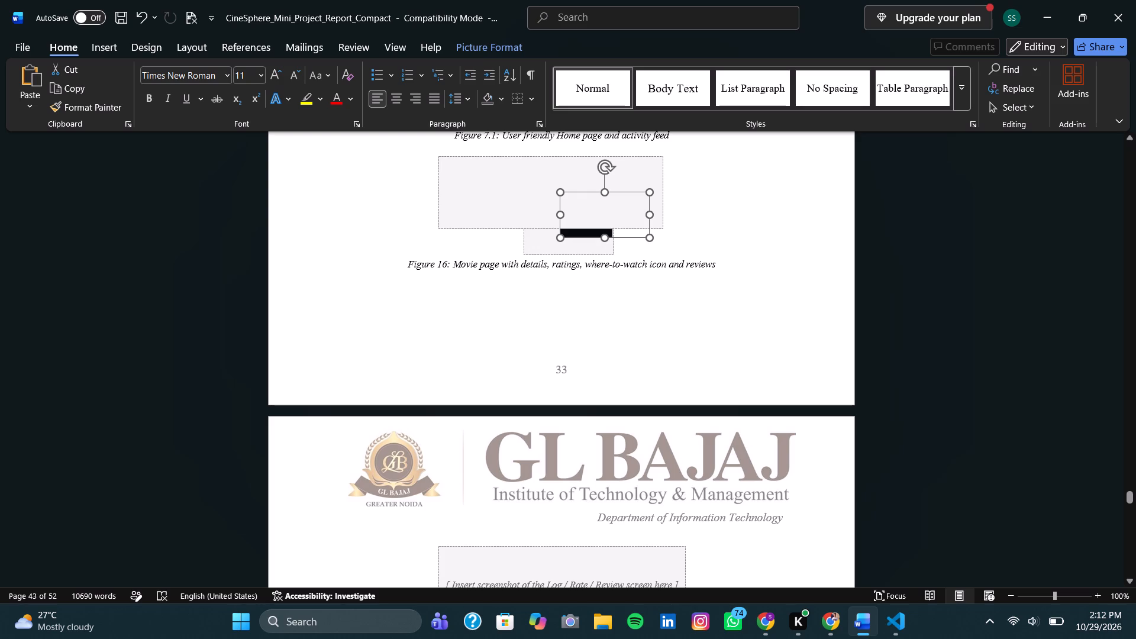
Undo the home page screenshot's insertion, moves and resizes, back to the large Figure 7.1 placeholder box with its partly deleted prompt text.
key("ctrl+z")
key("ctrl+z")
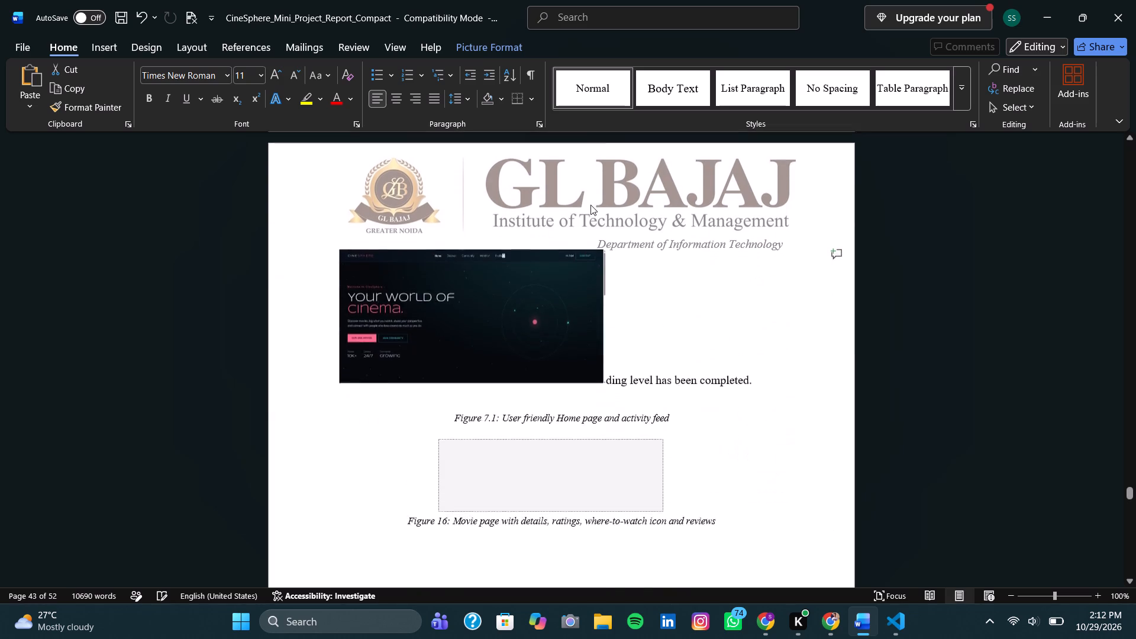
key("ctrl+z")
key("ctrl+z")
key("ctrl+z")
key("ctrl+z")
key("ctrl+z")
key("ctrl+z")
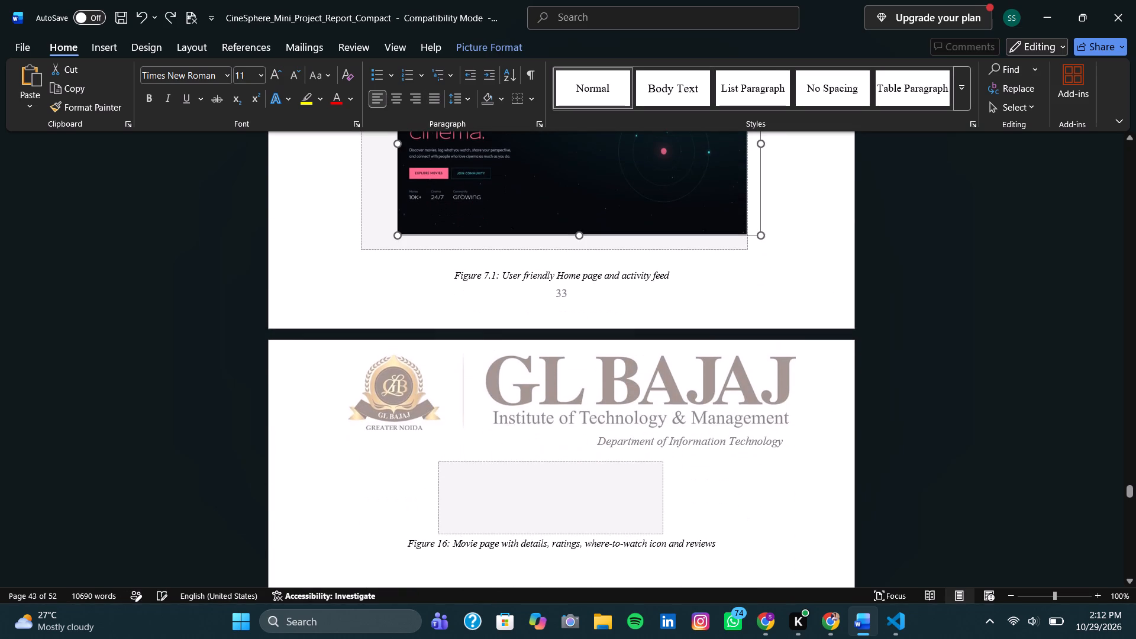
key("ctrl+z")
key("ctrl+z")
key("ctrl+z")
key("ctrl+z")
key("ctrl+z")
key("ctrl+z")
key("ctrl+z")
key("ctrl+z")
key("ctrl+z")
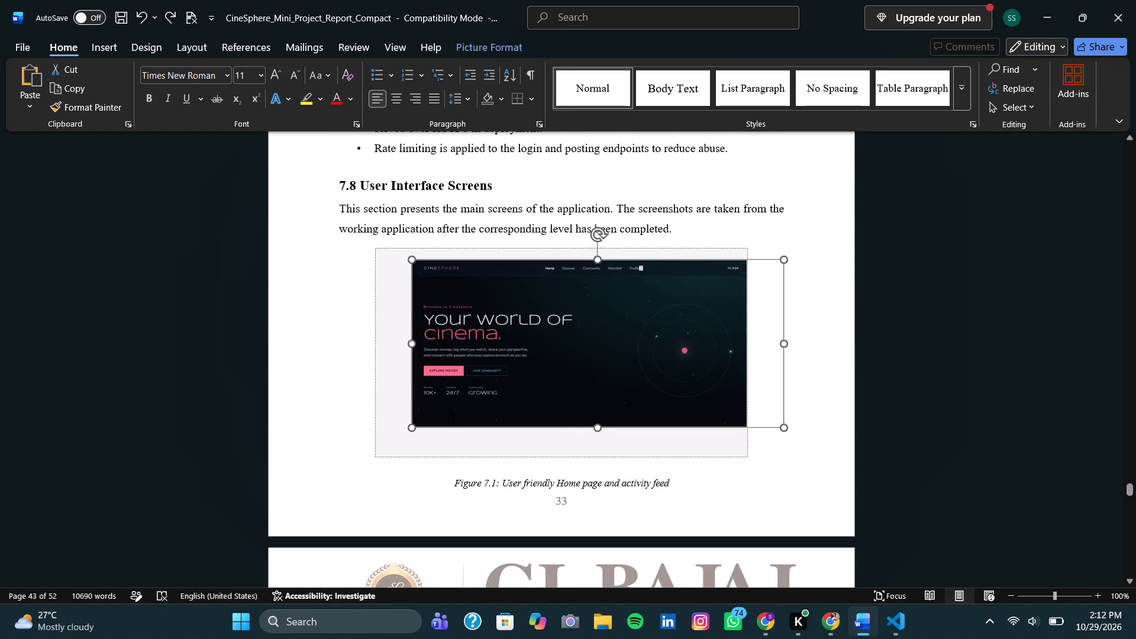
key("ctrl+z")
key("ctrl+z")
key("ctrl+z")
key("ctrl+z")
key("ctrl+z")
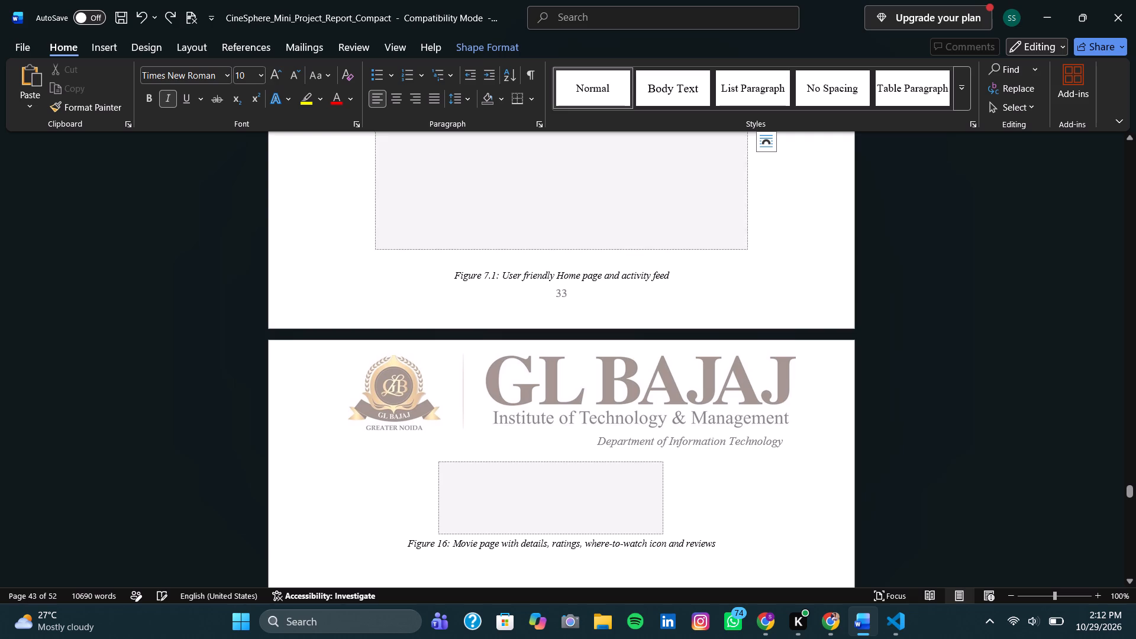
key("ctrl+z")
key("ctrl+z")
key("ctrl+z")
key("ctrl+z")
scroll(590, 205, "up", 2)
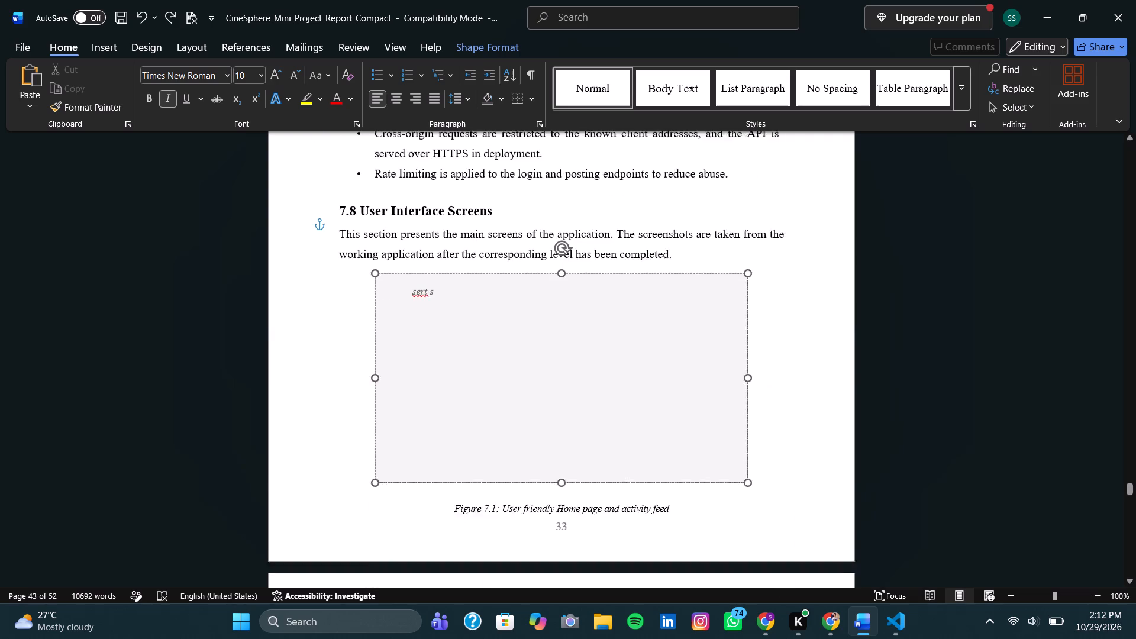
Undo all the section 7.8 edits back to the original Home and Movie page placeholders and the Figure 15 and 16 captions.
key("ctrl+z")
key("ctrl+z")
key("ctrl+z")
key("ctrl+z")
key("ctrl+z")
key("ctrl+z")
key("ctrl+z")
key("ctrl+z")
key("ctrl+z")
key("ctrl+z")
key("ctrl+z")
key("ctrl+z")
key("ctrl+z")
key("ctrl+z")
key("ctrl+z")
key("ctrl+z")
key("ctrl+z")
key("ctrl+z")
key("ctrl+z")
key("ctrl+z")
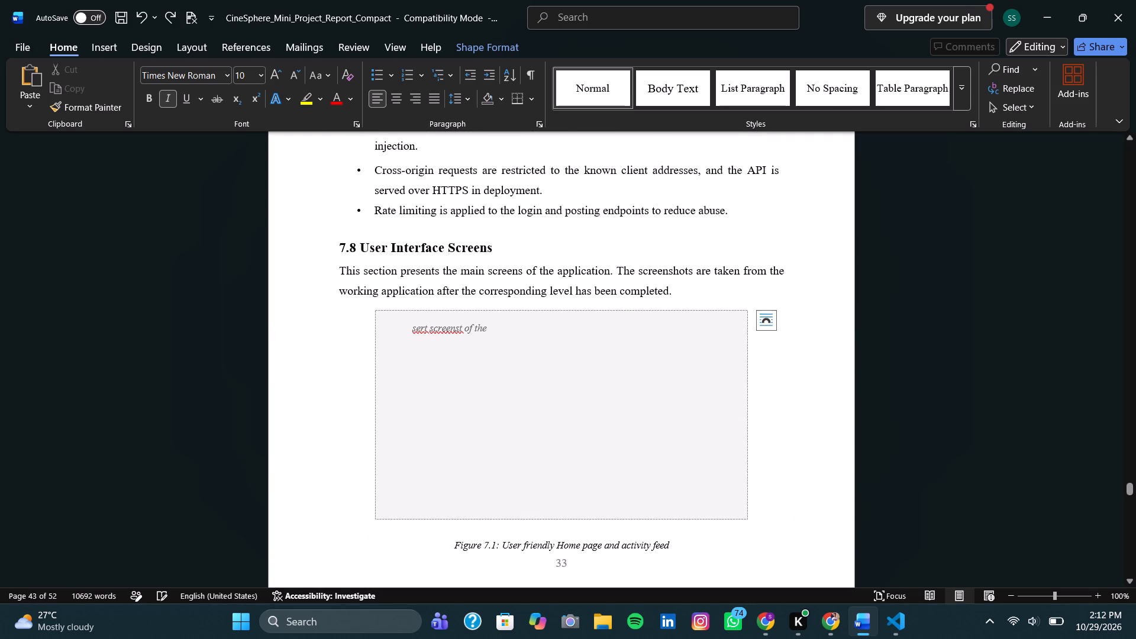
key("ctrl+z")
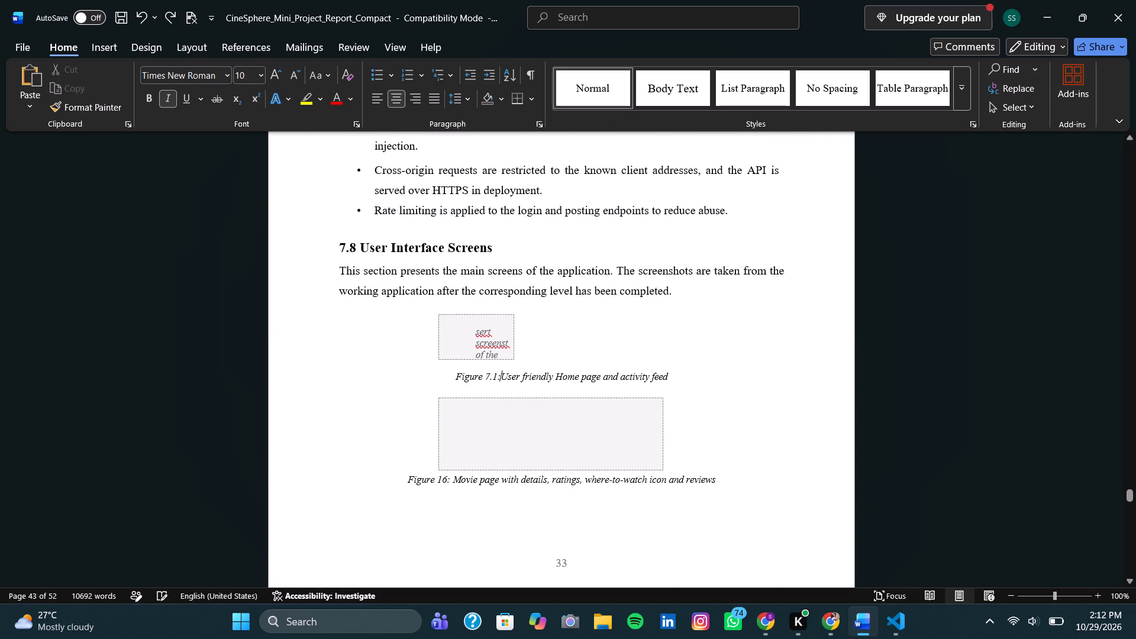
key("ctrl+z")
key("ctrl+z")
key("ctrl+z")
key("ctrl+z")
key("ctrl+z")
key("ctrl+z")
key("ctrl+z")
key("ctrl+z")
key("ctrl+z")
key("ctrl+z")
key("ctrl+z")
key("ctrl+z")
key("ctrl+z")
key("ctrl+z")
key("ctrl+z")
key("ctrl+z")
key("ctrl+z")
key("ctrl+z")
key("ctrl+z")
key("ctrl+z")
key("ctrl+z")
key("ctrl+z")
key("ctrl+z")
key("ctrl+z")
key("ctrl+z")
key("ctrl+z")
key("ctrl+z")
key("ctrl+z")
key("ctrl+z")
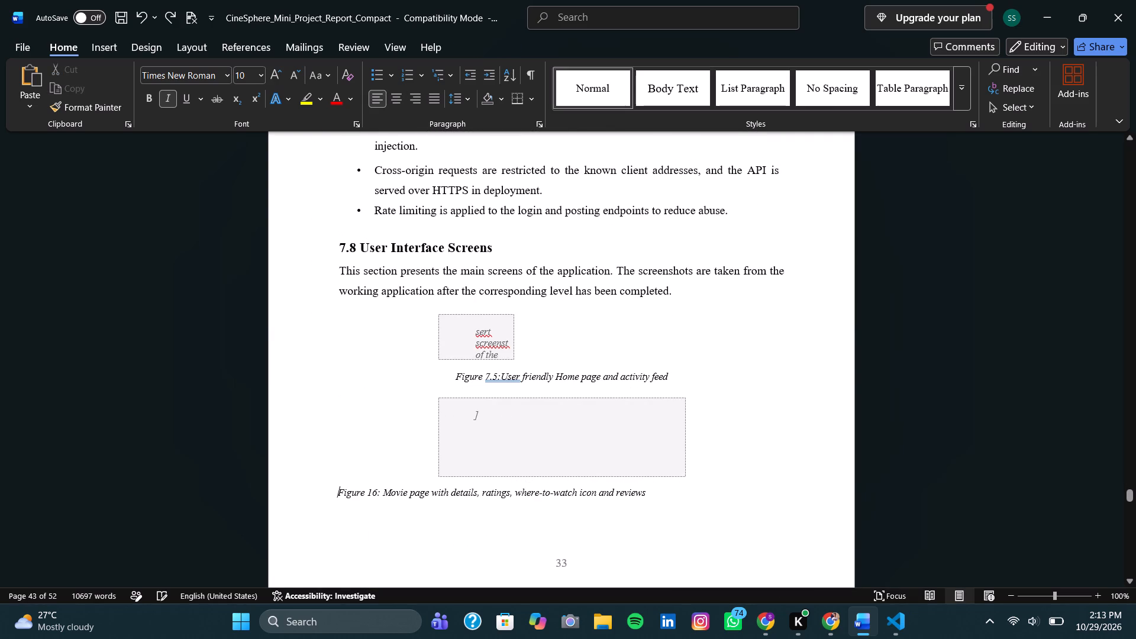
key("ctrl+z")
key("ctrl+z")
key("ctrl+z")
key("ctrl+z")
key("ctrl+z")
key("ctrl+z")
key("ctrl+z")
key("ctrl+z")
key("ctrl+z")
key("ctrl+z")
key("ctrl+z")
key("ctrl+z")
key("ctrl+z")
key("ctrl+z")
key("ctrl+z")
key("ctrl+z")
key("ctrl+z")
key("ctrl+z")
key("ctrl+z")
key("ctrl+z")
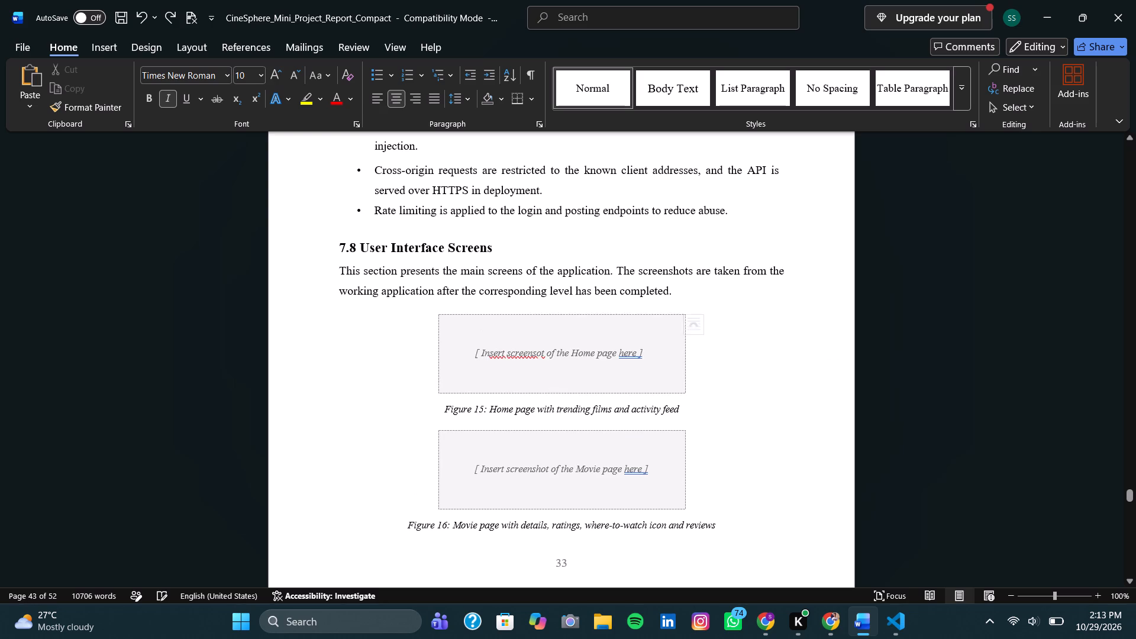
key("ctrl+z")
key("ctrl+z")
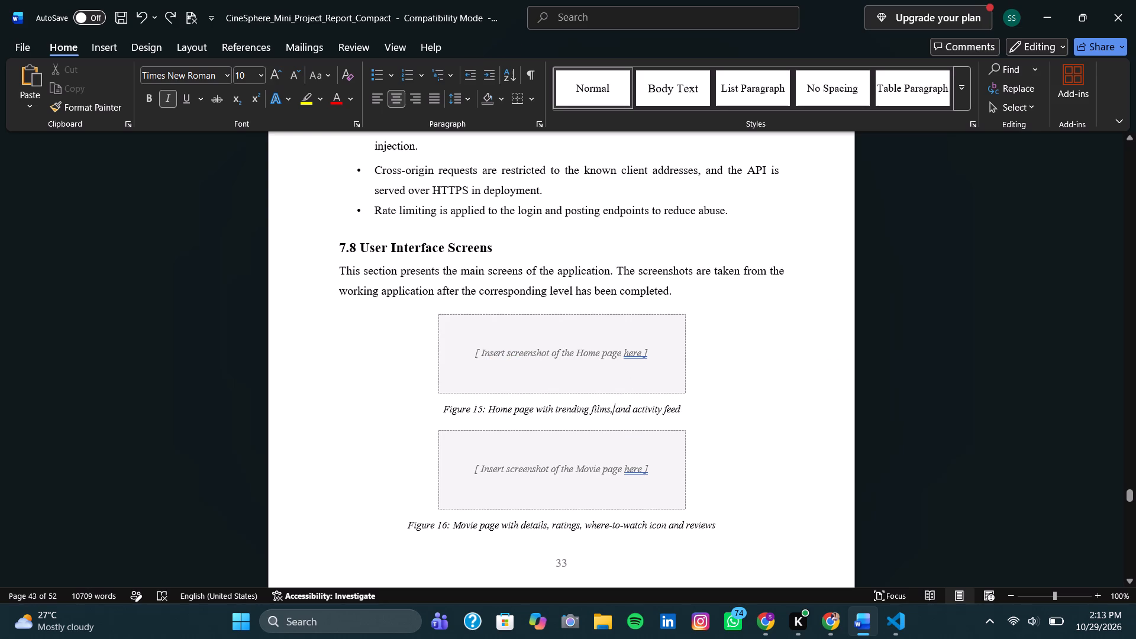
Delete the comma after "trending films" in the Figure 15 caption.
key("BackSpace")
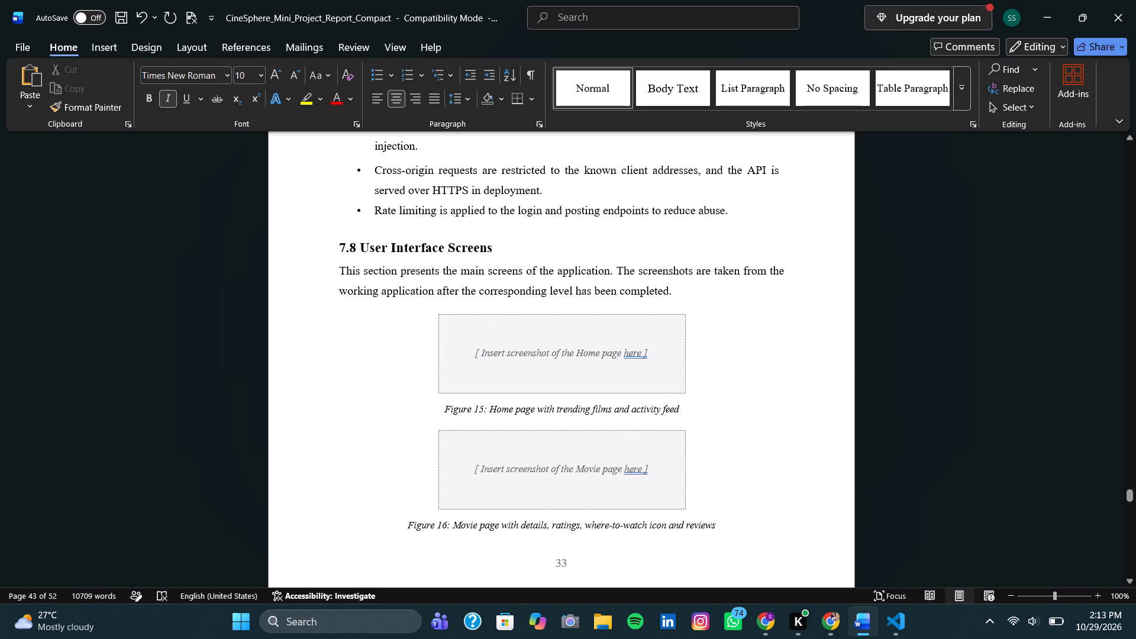
Remove "trending films" from the Figure 15 caption and renumber it as Figure 7.1.
left_click_drag(613, 408, 554, 410)
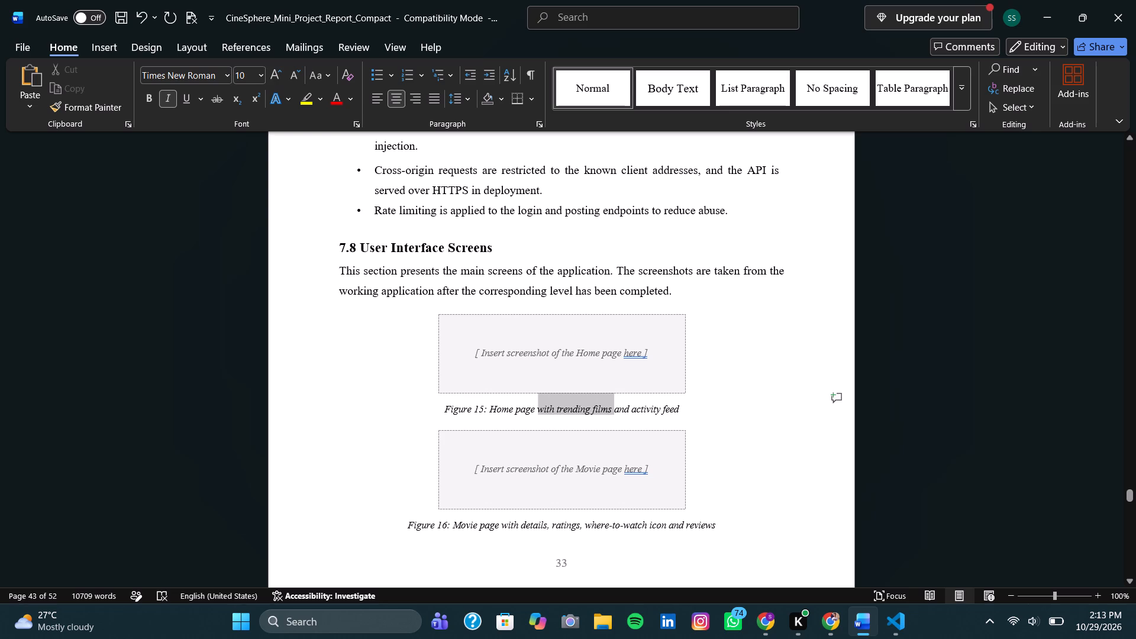
left_click_drag(554, 410, 559, 410)
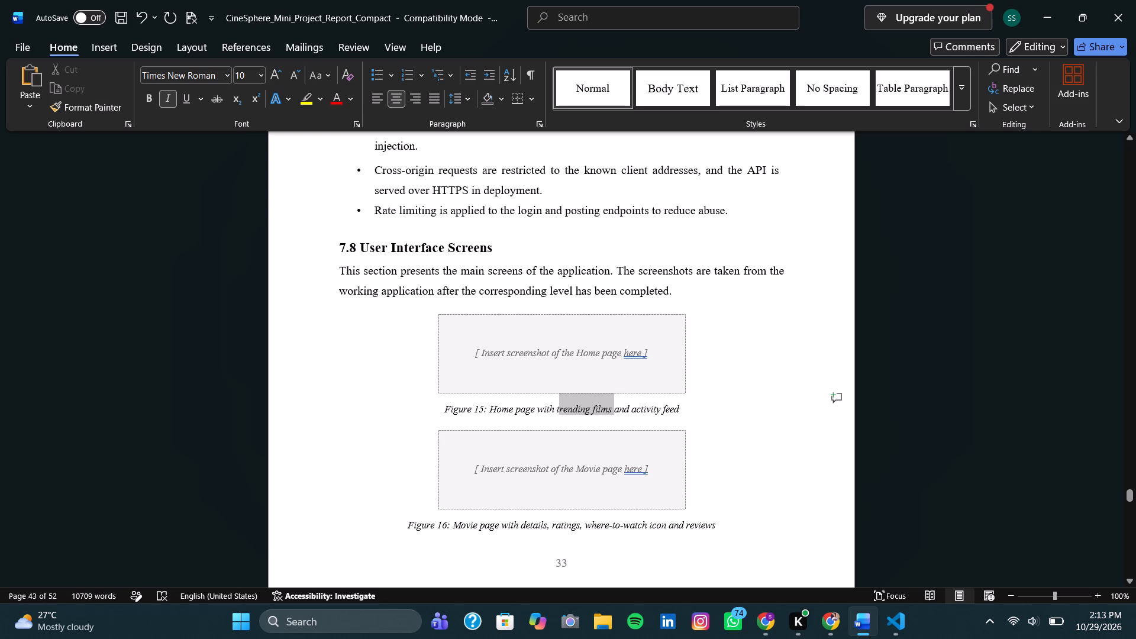
left_click_drag(559, 410, 558, 410)
key("BackSpace")
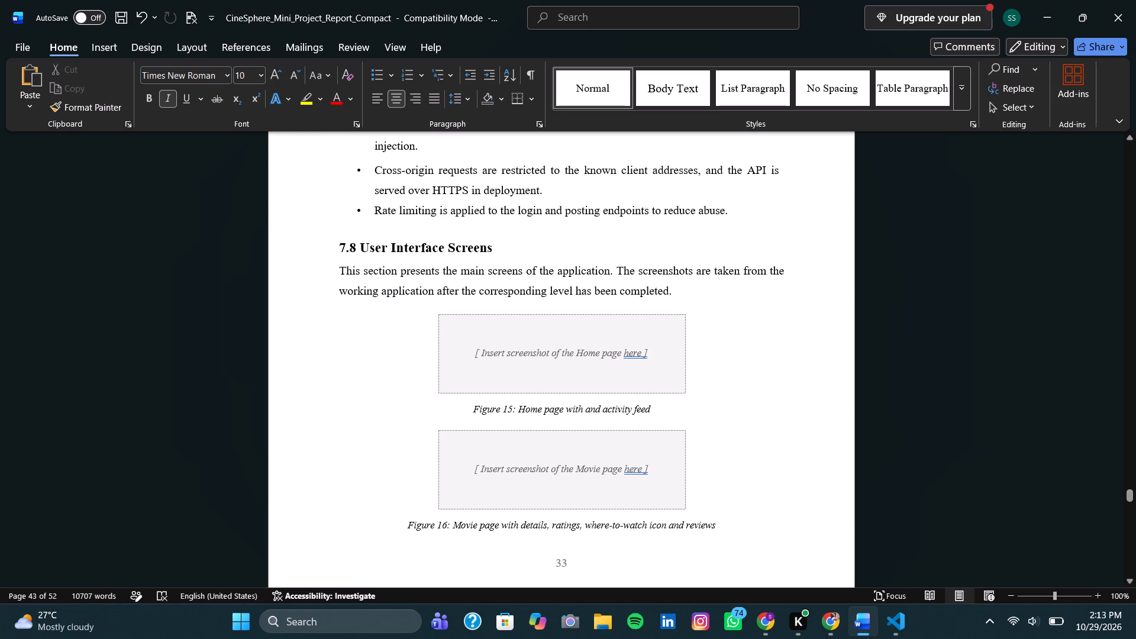
left_click(512, 411)
key("BackSpace")
key("BackSpace")
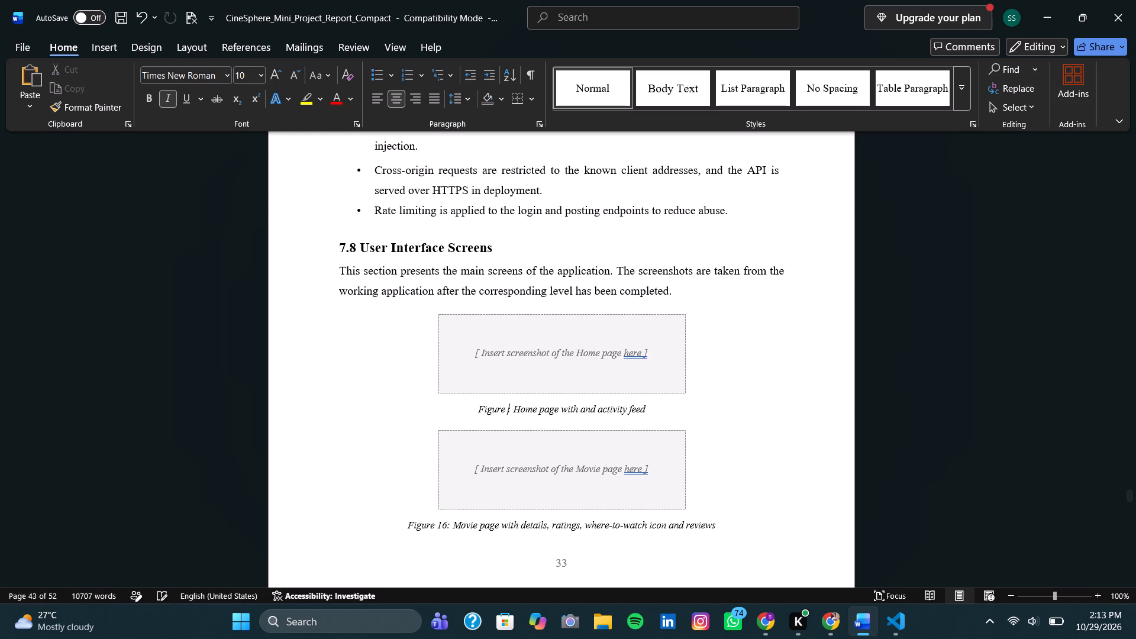
type("7.1")
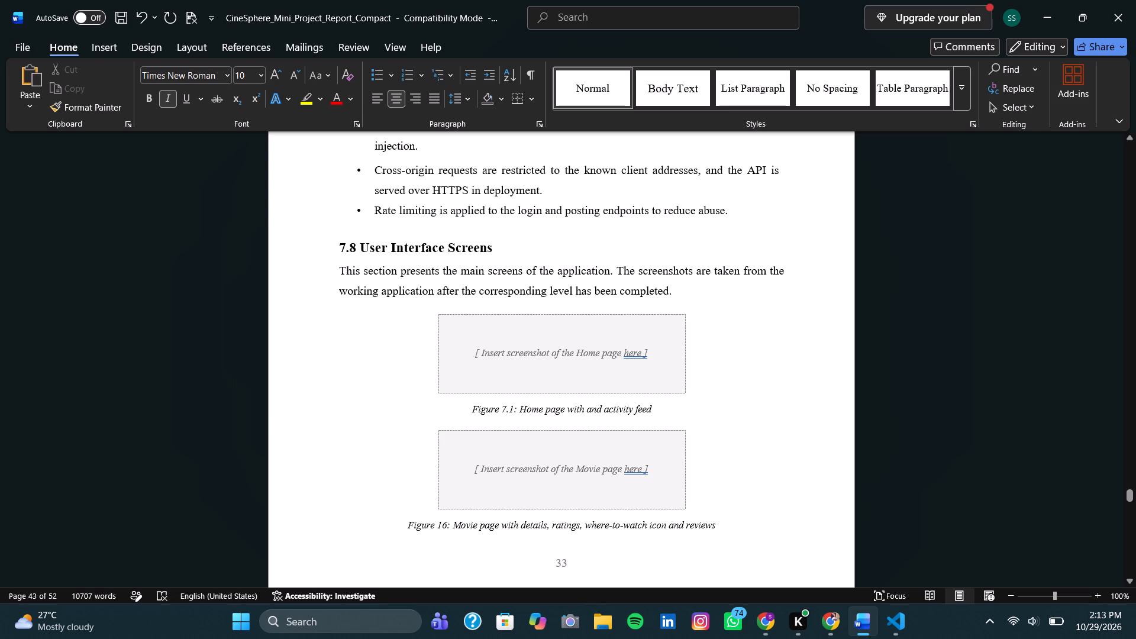
Paste the home page screenshot into the Home page placeholder box and move it to the box's left edge.
left_click(506, 379)
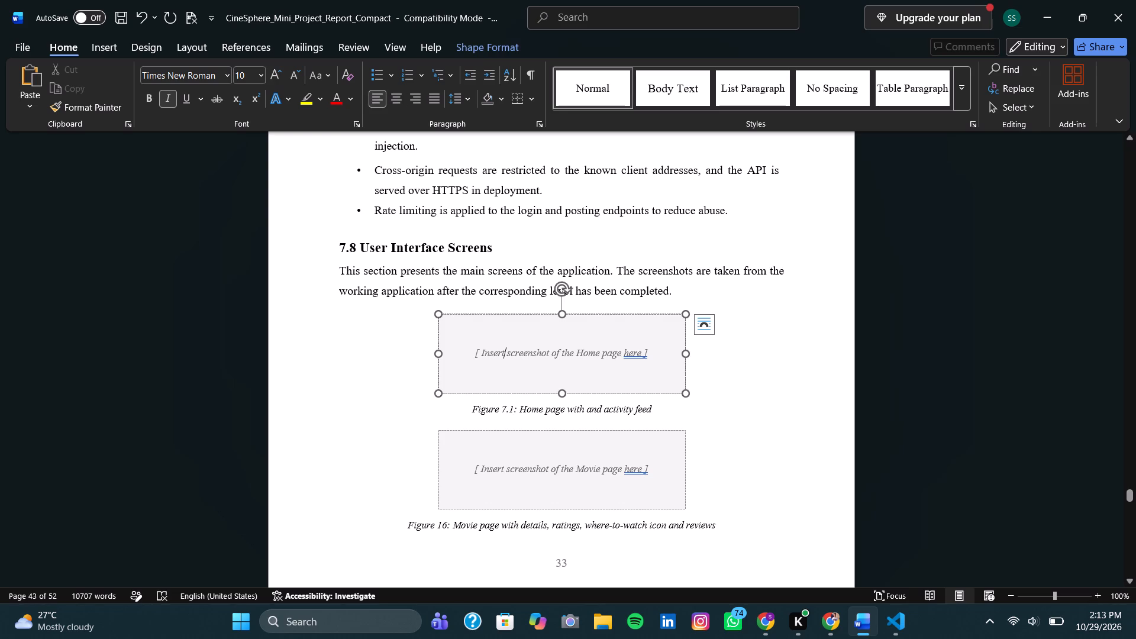
key("ctrl+v")
left_click_drag(526, 370, 512, 359)
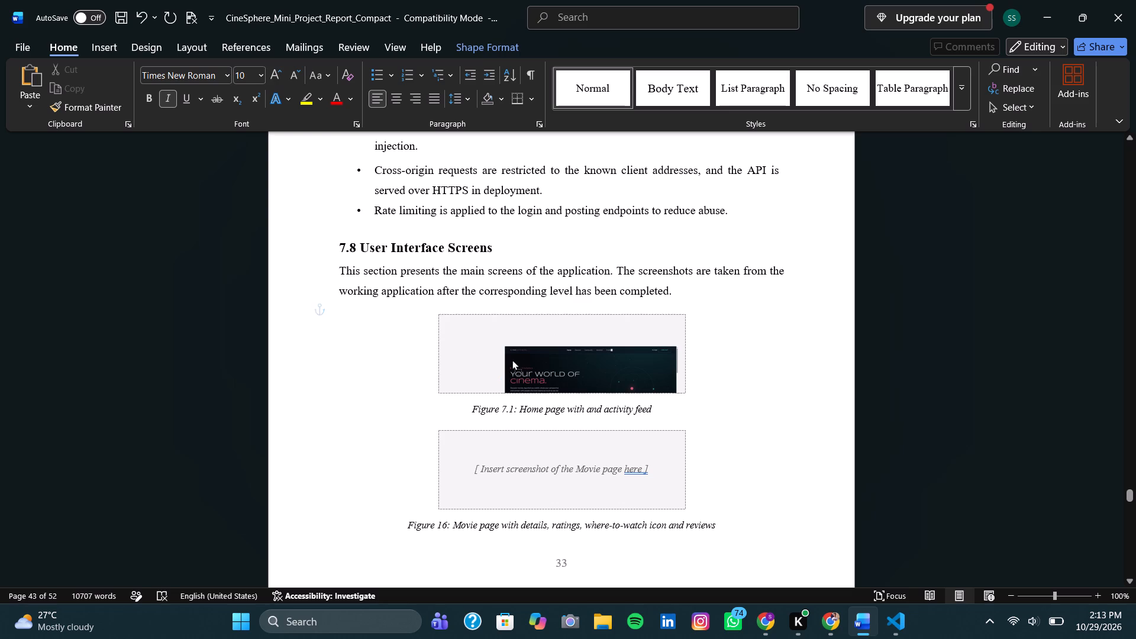
left_click_drag(512, 359, 489, 344)
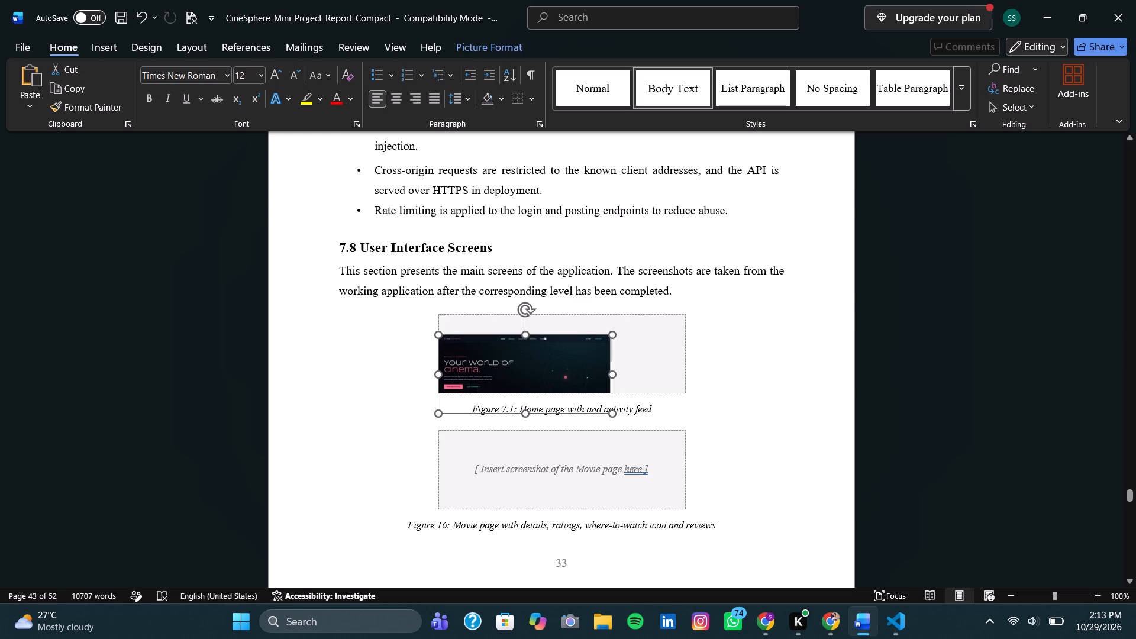
Enlarge the home page screenshot to nearly the placeholder box's width and move it up to the box's top-left corner.
left_click_drag(438, 335, 437, 335)
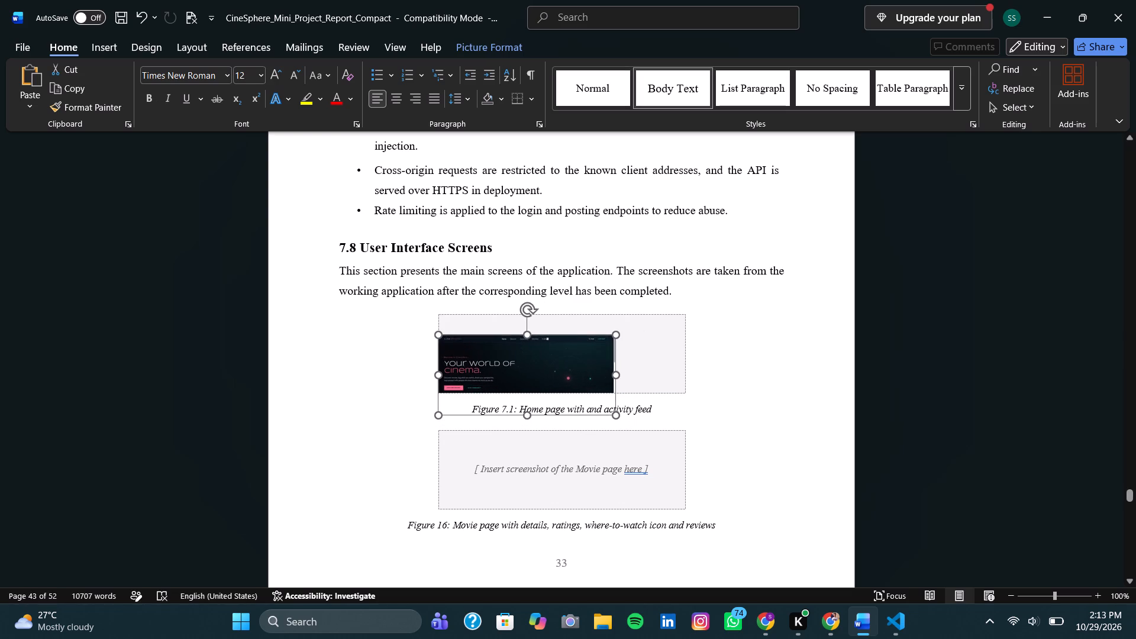
left_click_drag(437, 335, 439, 322)
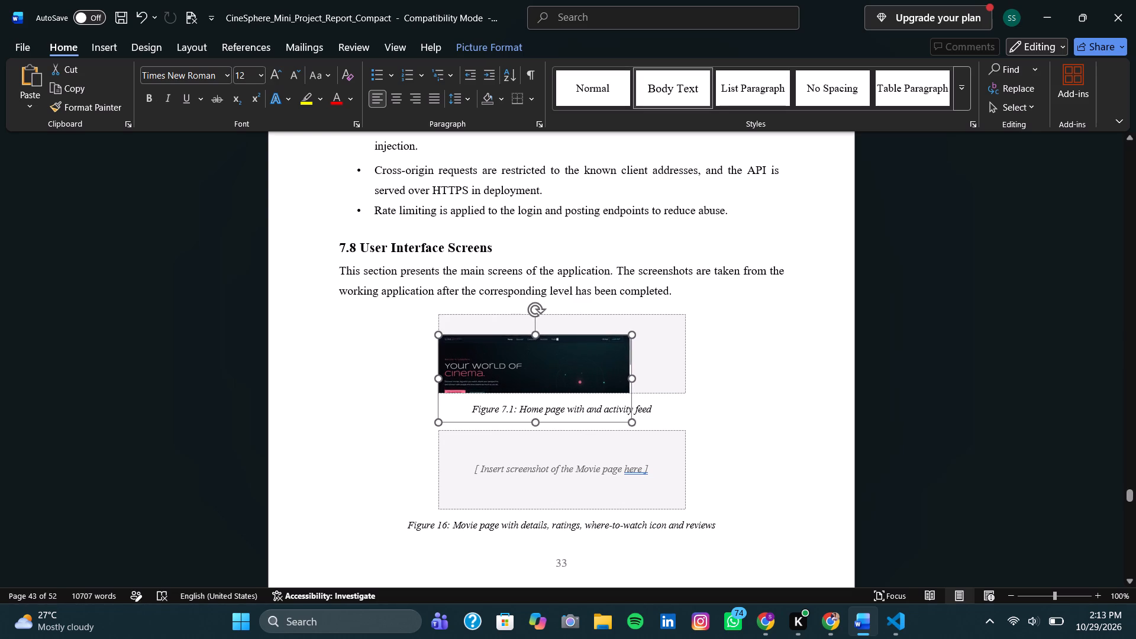
left_click_drag(439, 322, 439, 309)
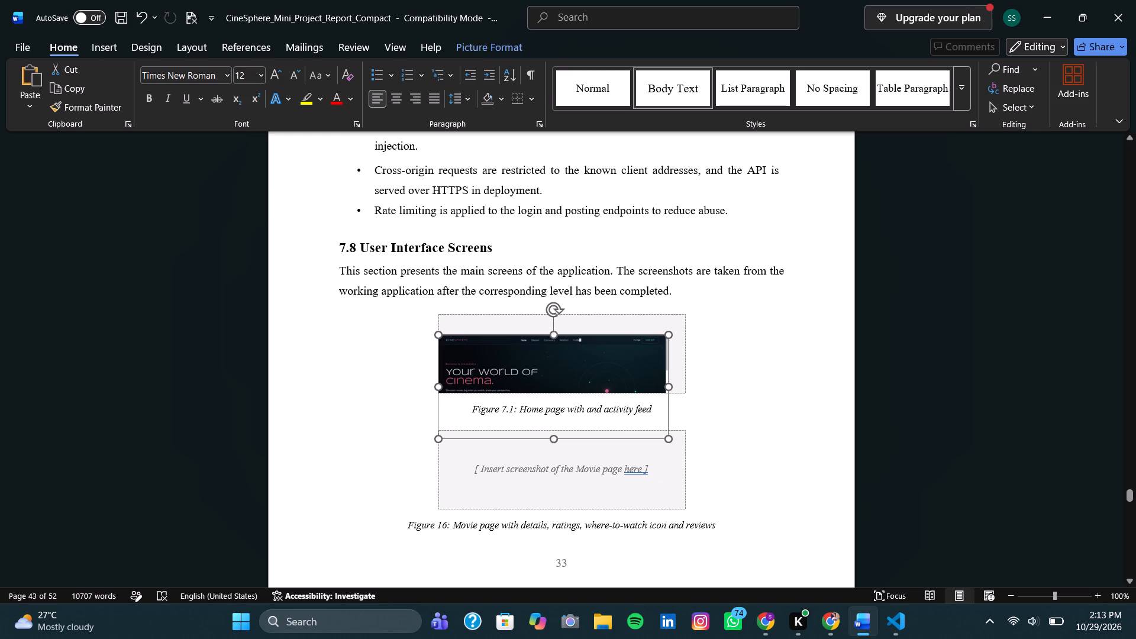
left_click(393, 97)
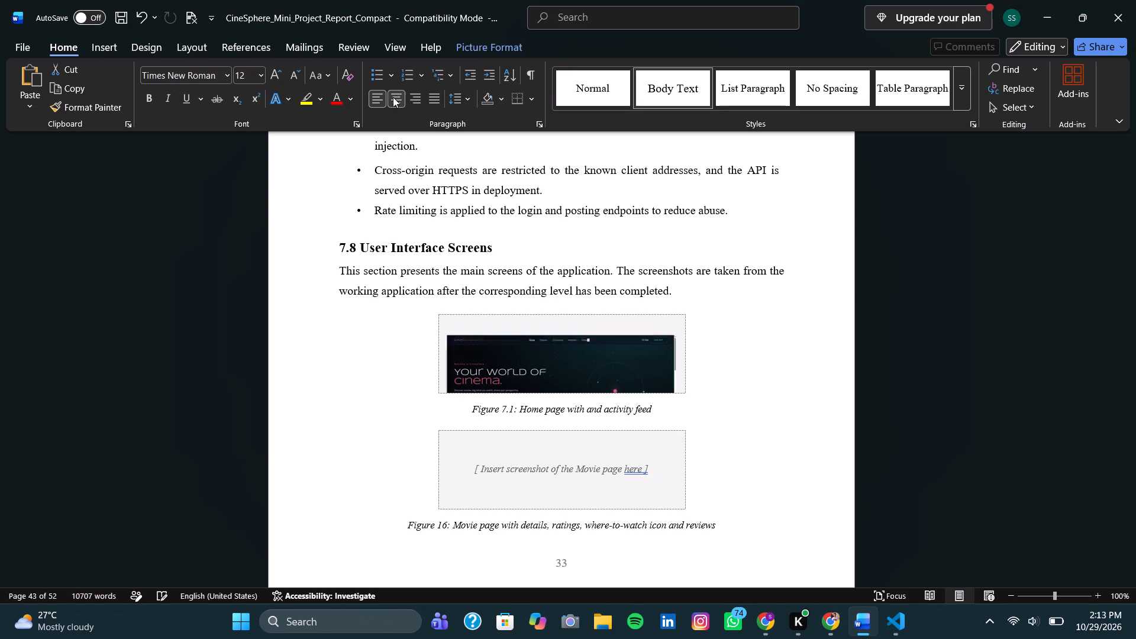
left_click_drag(445, 335, 445, 333)
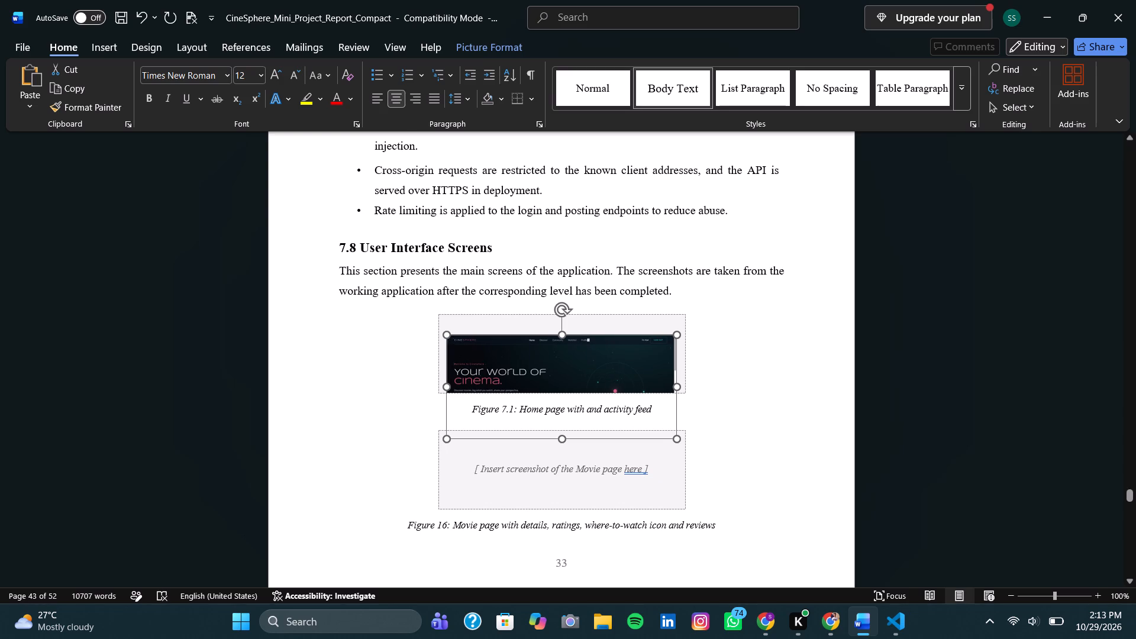
left_click_drag(445, 333, 443, 330)
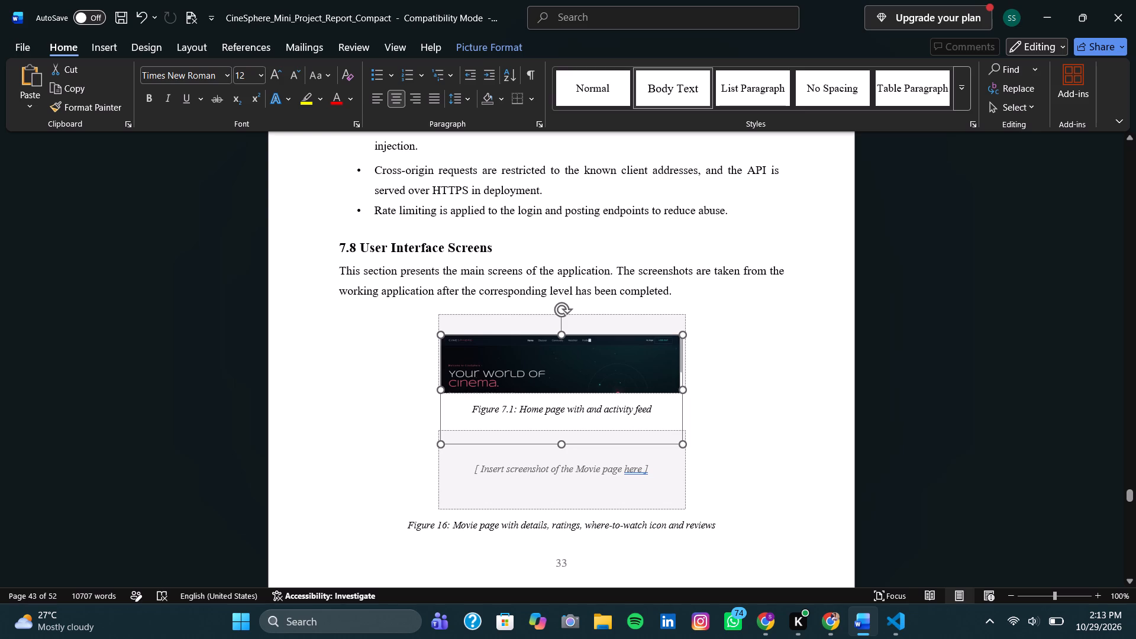
left_click_drag(514, 364, 525, 308)
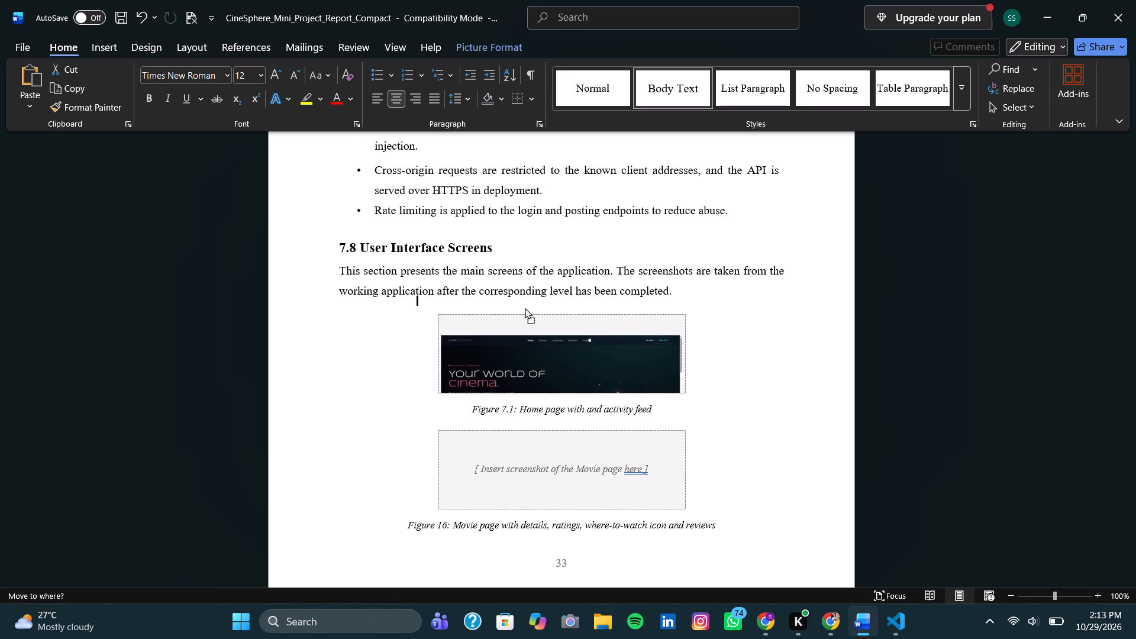
left_click_drag(525, 308, 504, 322)
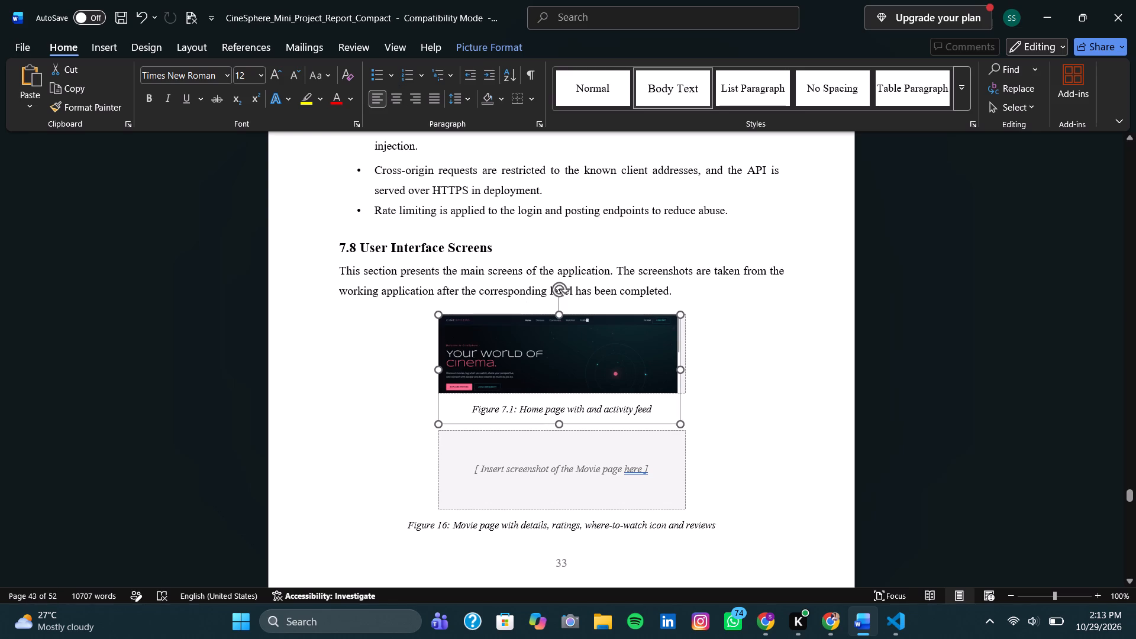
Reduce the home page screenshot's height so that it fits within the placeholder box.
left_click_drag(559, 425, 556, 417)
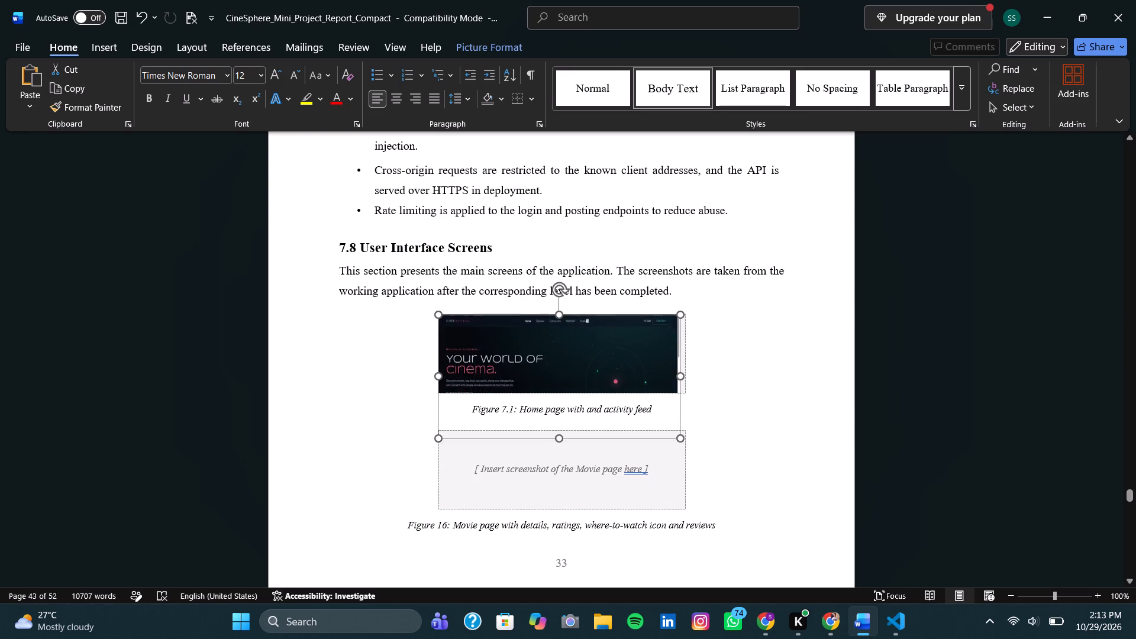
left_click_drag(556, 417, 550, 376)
Extend the Home page placeholder box downward to about two and a half times its height.
left_click(550, 390)
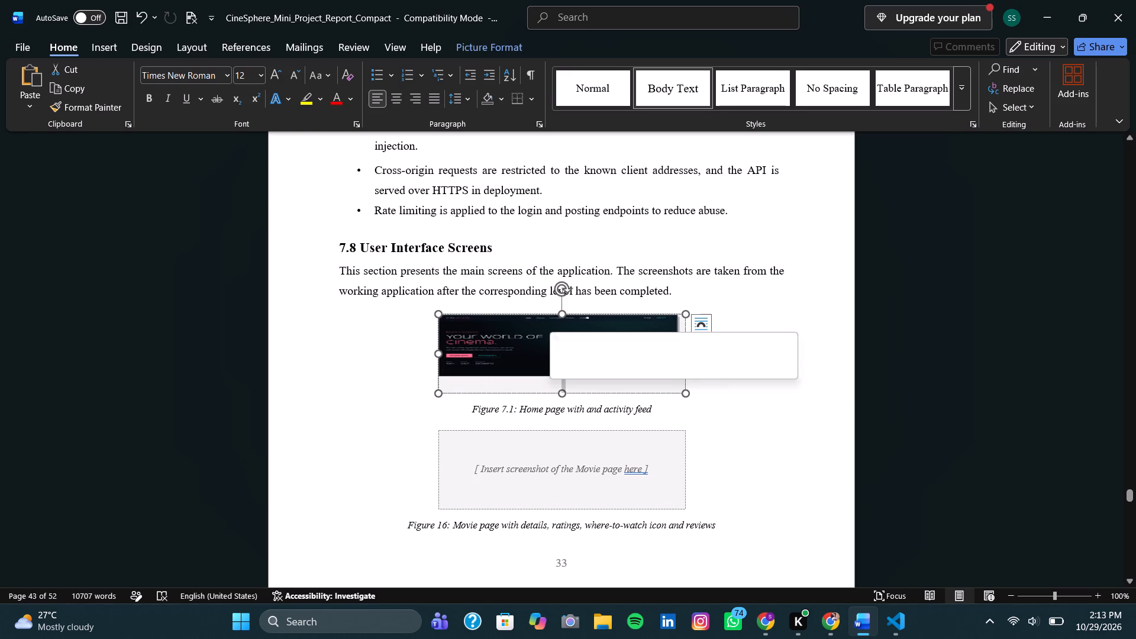
left_click_drag(562, 395, 560, 494)
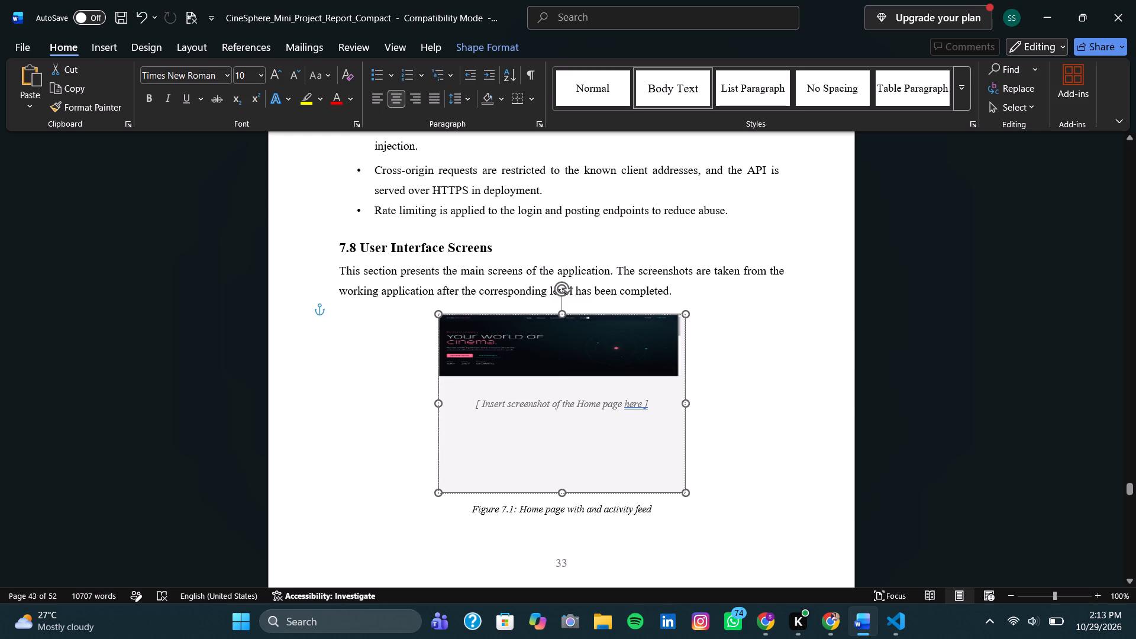
left_click_drag(560, 494, 560, 512)
Stretch the home page screenshot vertically down to the bottom edge of the enlarged placeholder box.
scroll(560, 512, "down", 1)
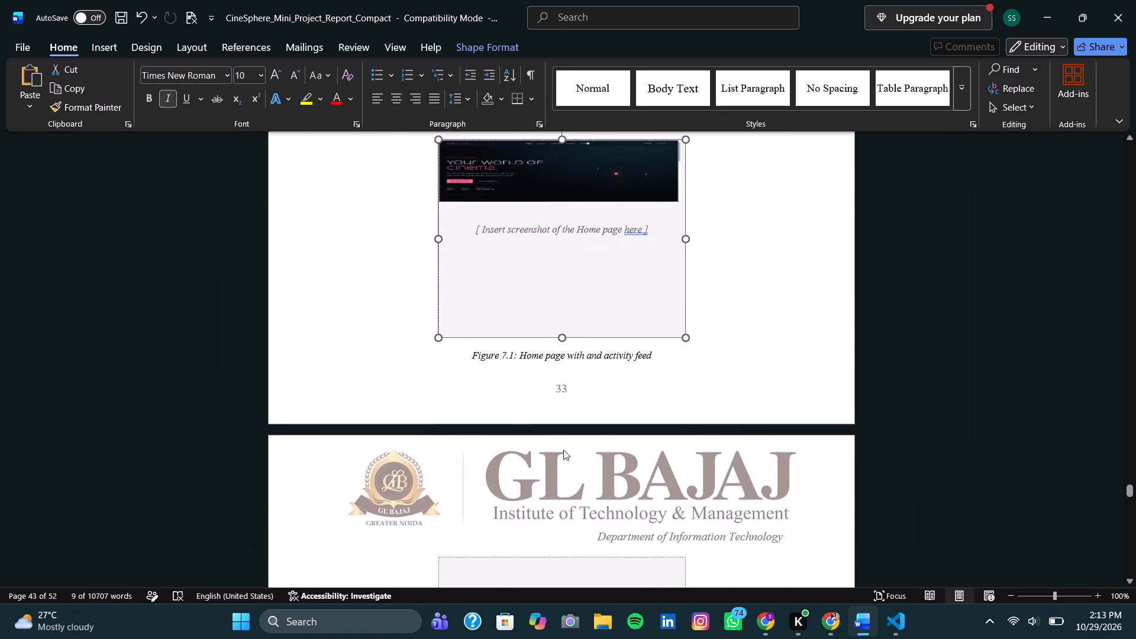
left_click(552, 203)
left_click(550, 189)
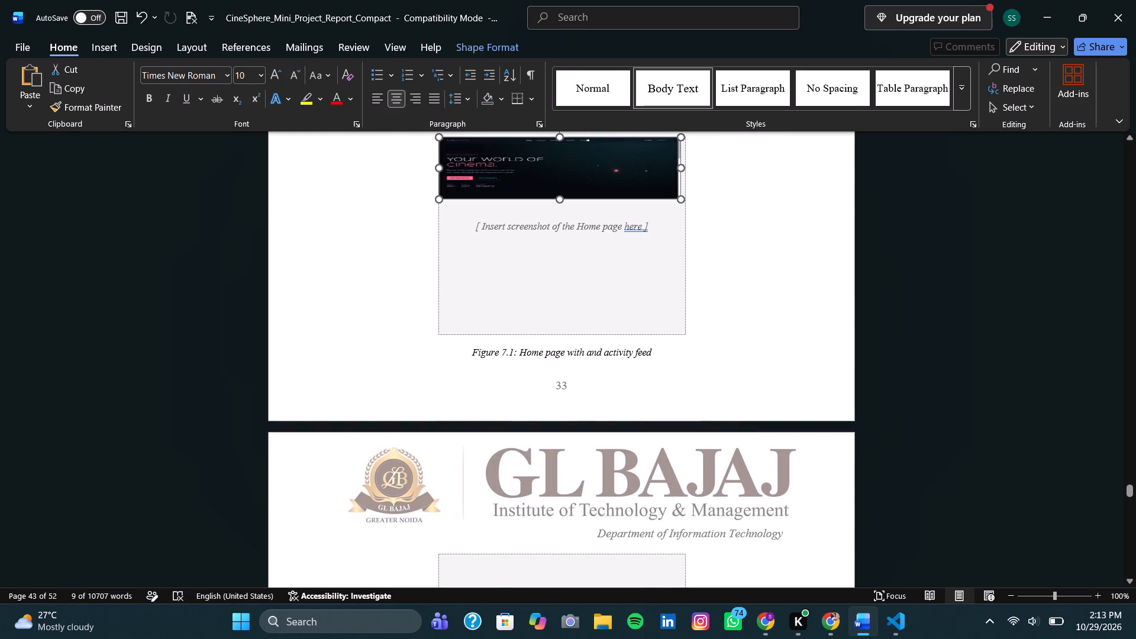
left_click_drag(558, 198, 584, 318)
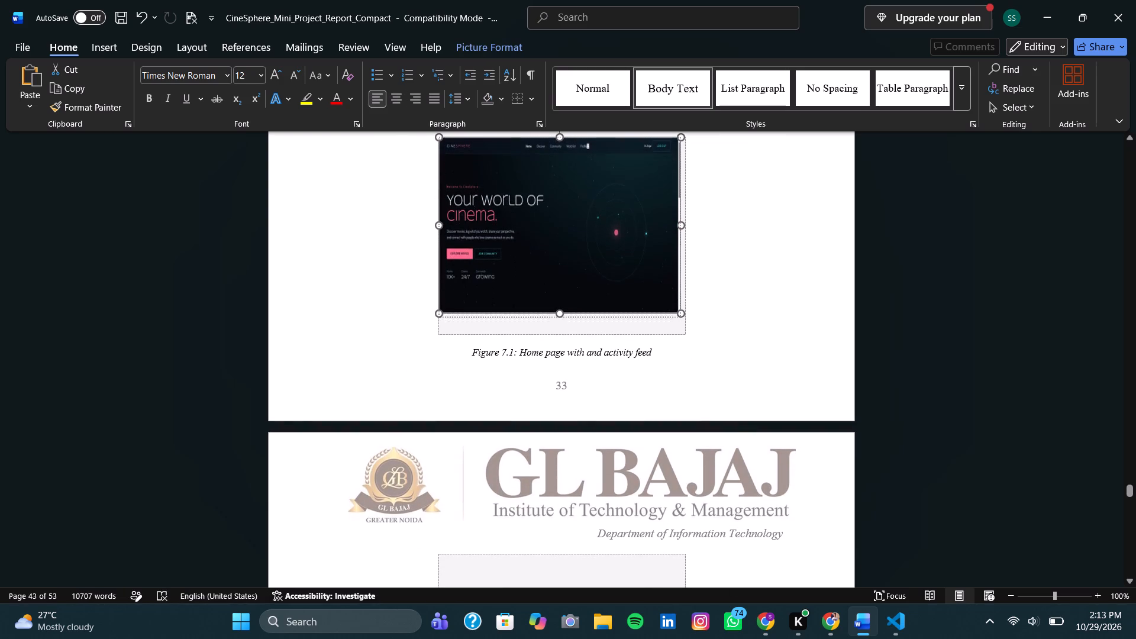
left_click_drag(584, 318, 586, 335)
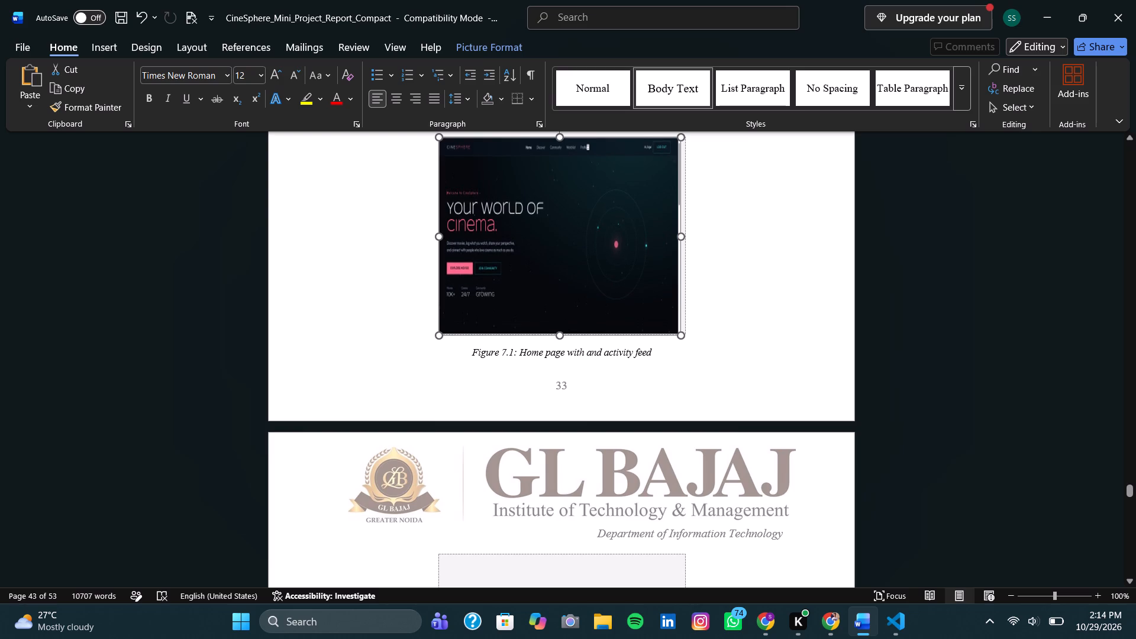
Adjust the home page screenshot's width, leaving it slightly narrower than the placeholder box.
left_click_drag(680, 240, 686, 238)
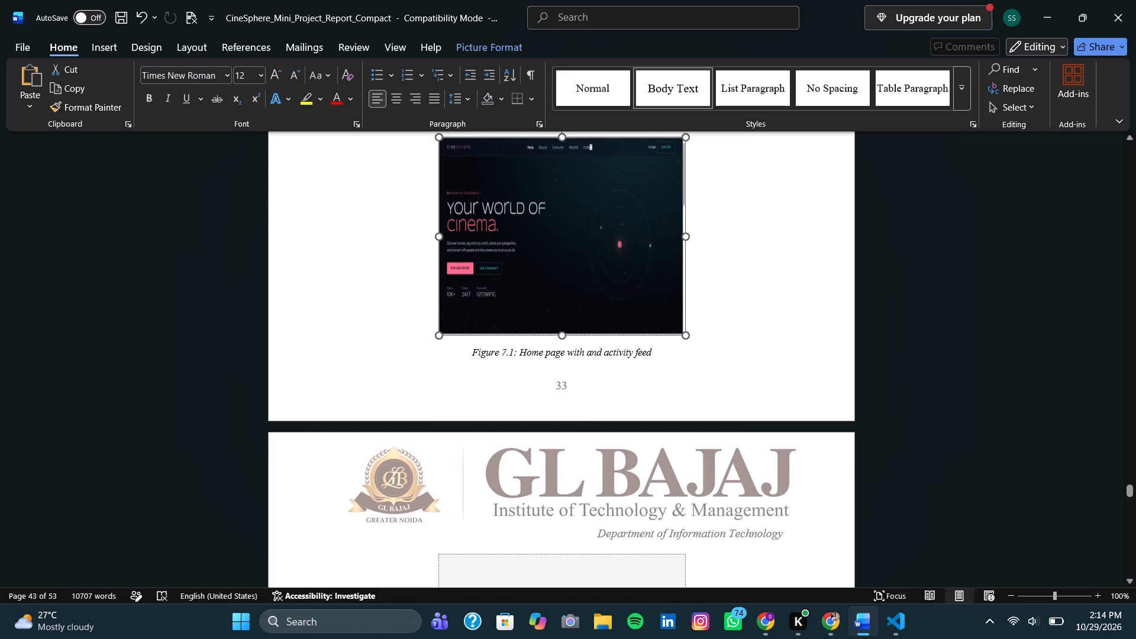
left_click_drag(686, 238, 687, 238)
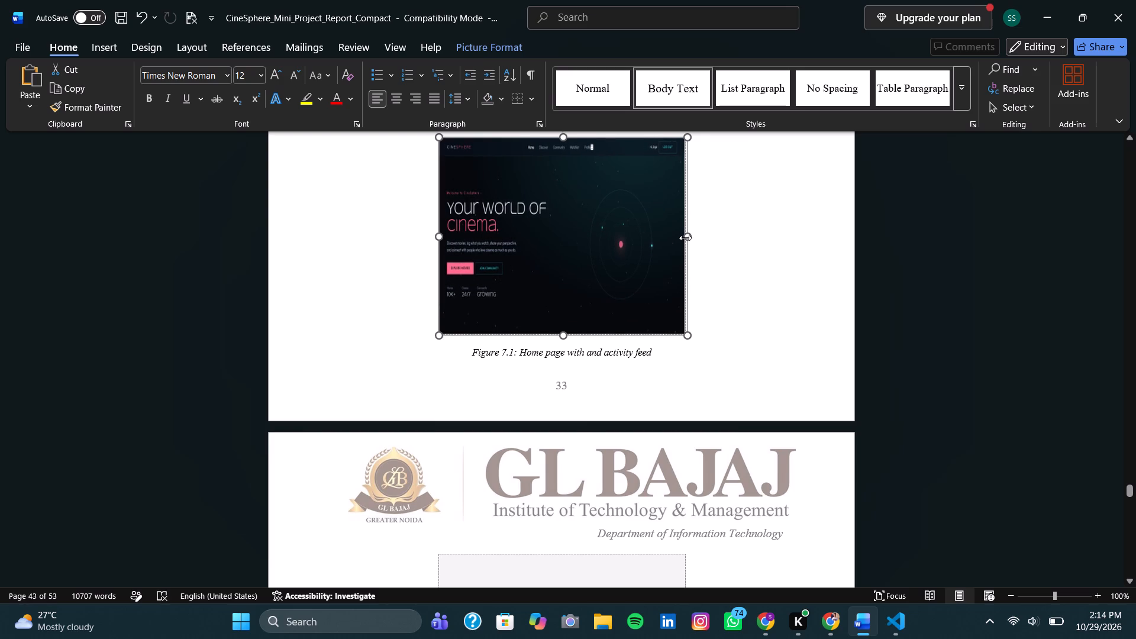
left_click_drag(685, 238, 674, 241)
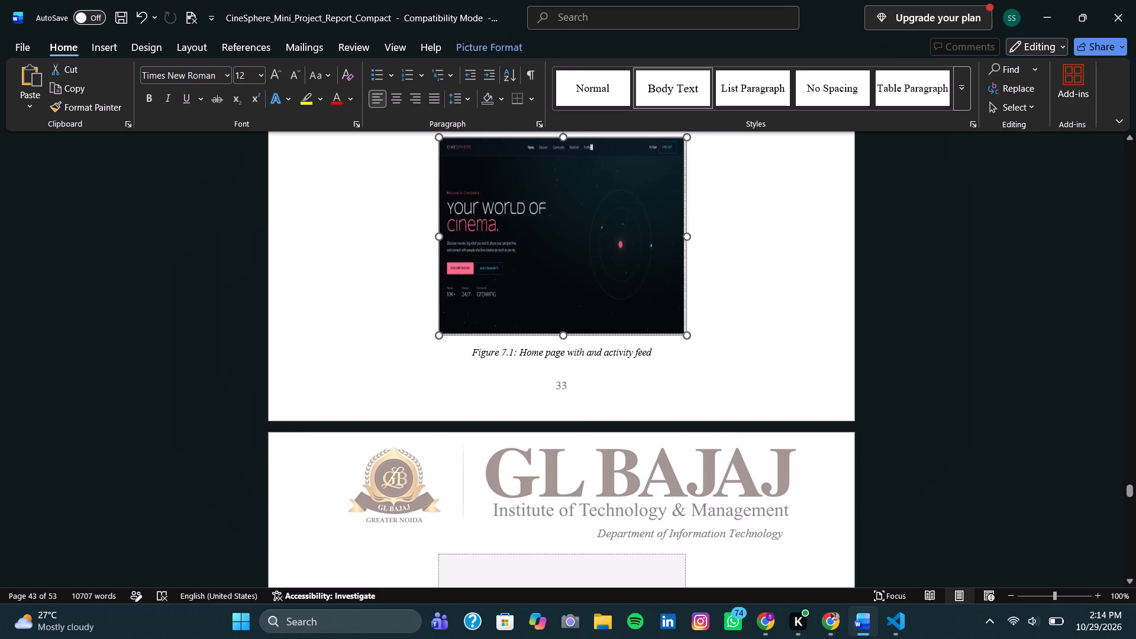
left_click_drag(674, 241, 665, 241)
Widen the Home page placeholder box on its right side, almost to the page's right text margin.
left_click(682, 240)
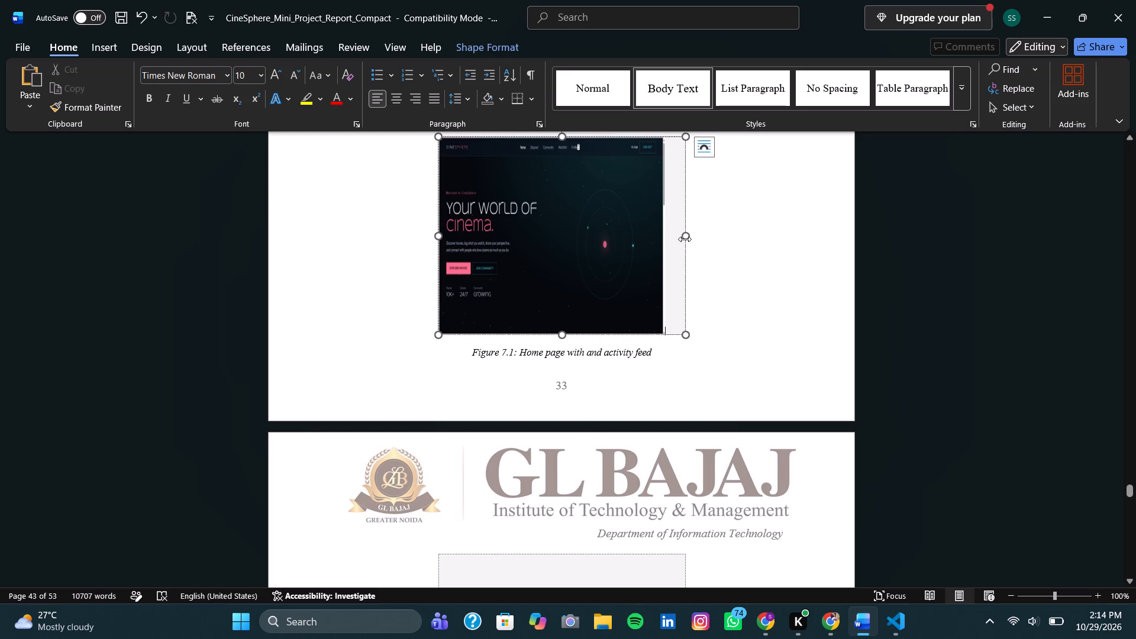
left_click_drag(685, 239, 754, 236)
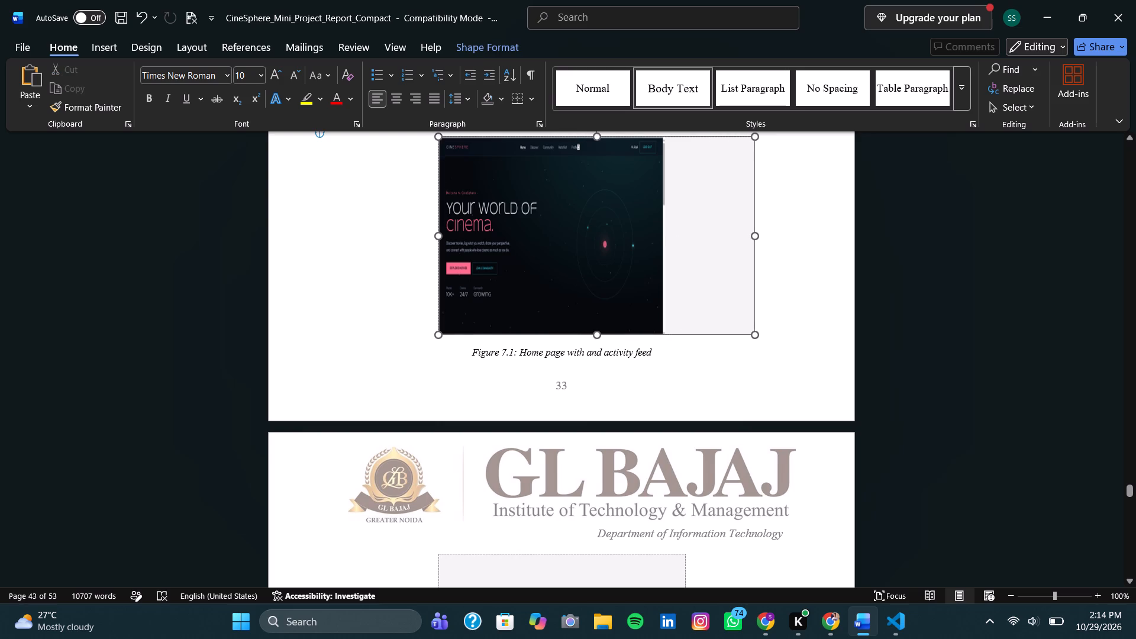
left_click_drag(754, 236, 761, 236)
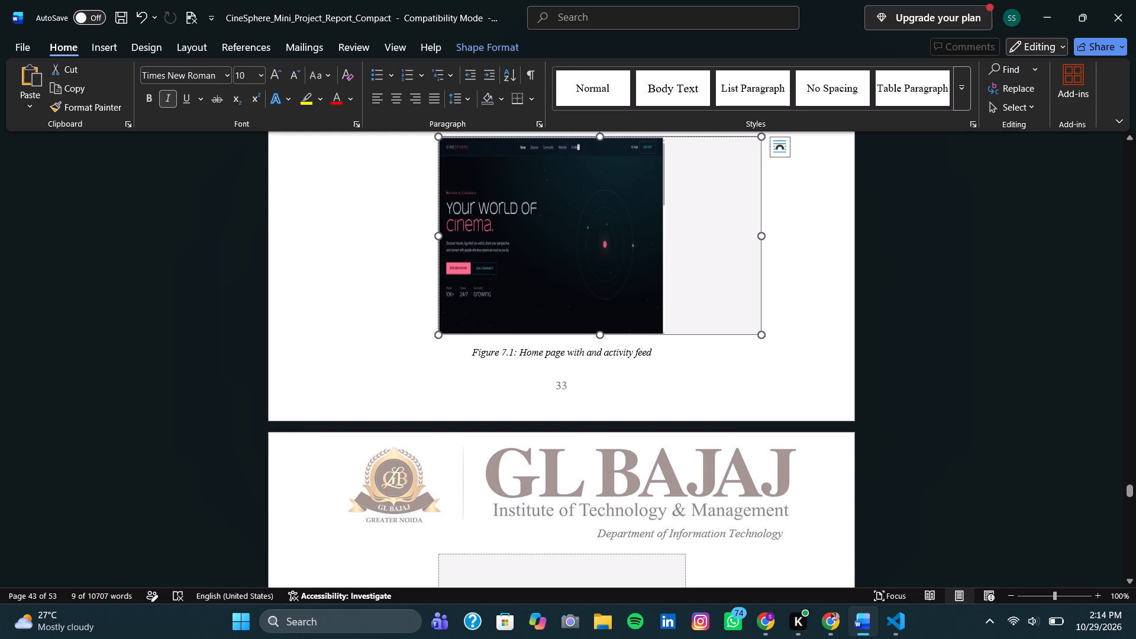
Widen the home page screenshot to match the full width of the widened placeholder box above the Figure 7.1 caption.
left_click(584, 246)
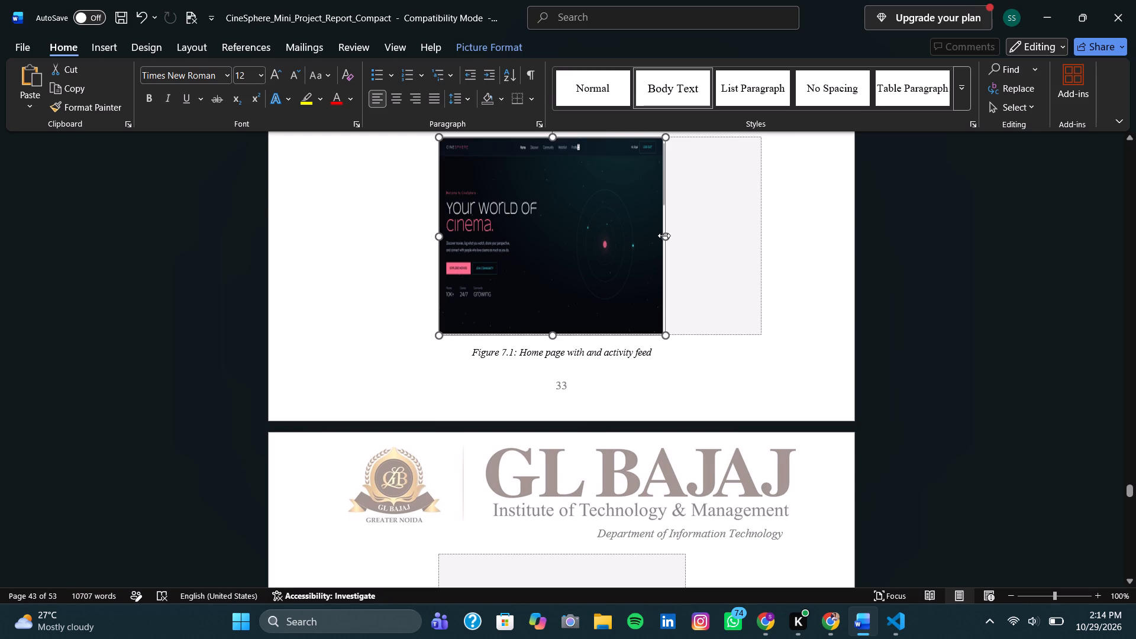
left_click_drag(664, 236, 763, 239)
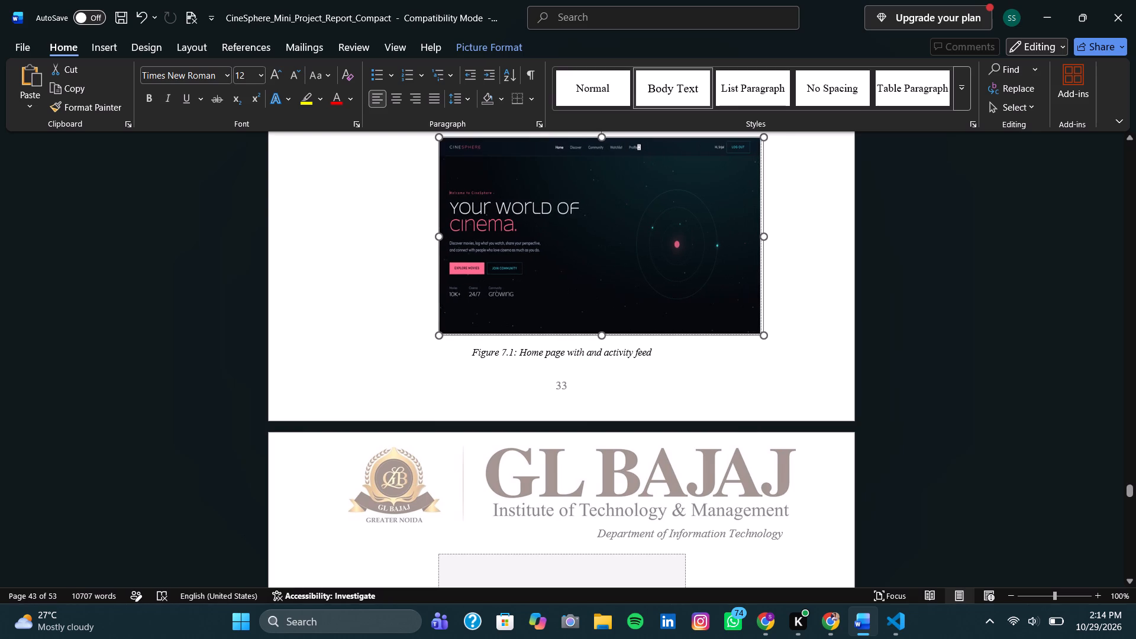
left_click_drag(763, 239, 765, 234)
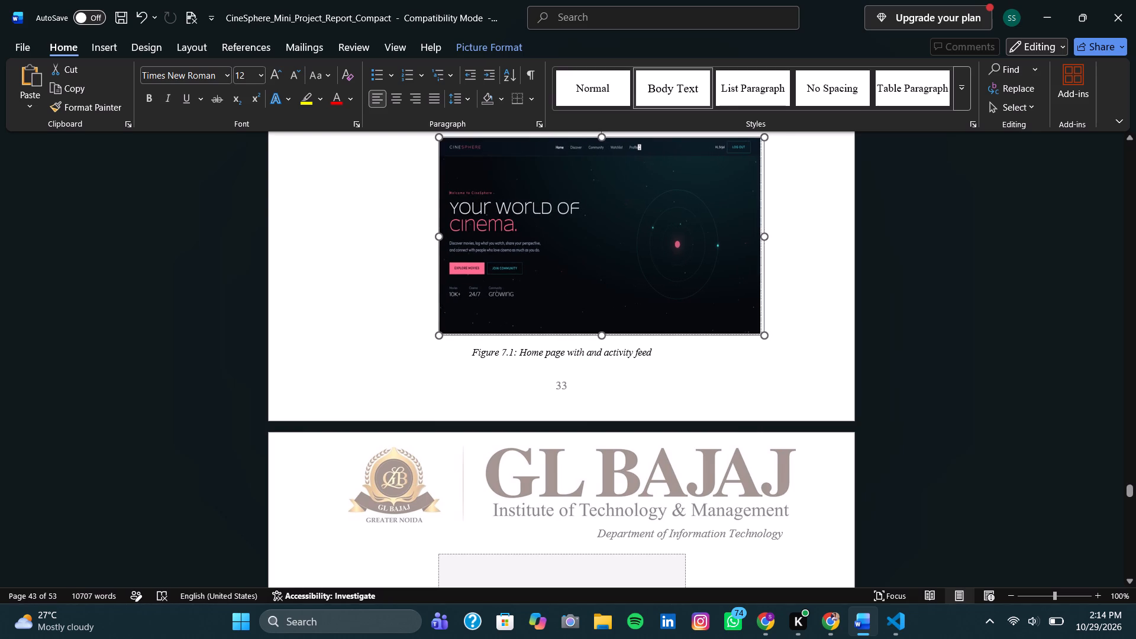
left_click_drag(765, 234, 762, 236)
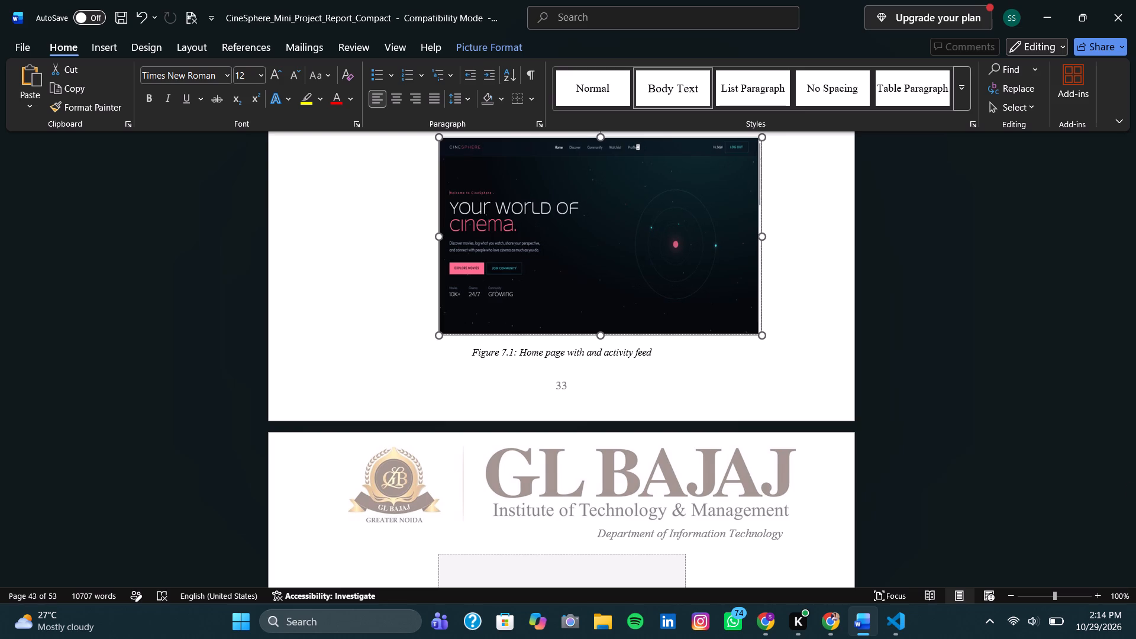
left_click_drag(762, 236, 763, 237)
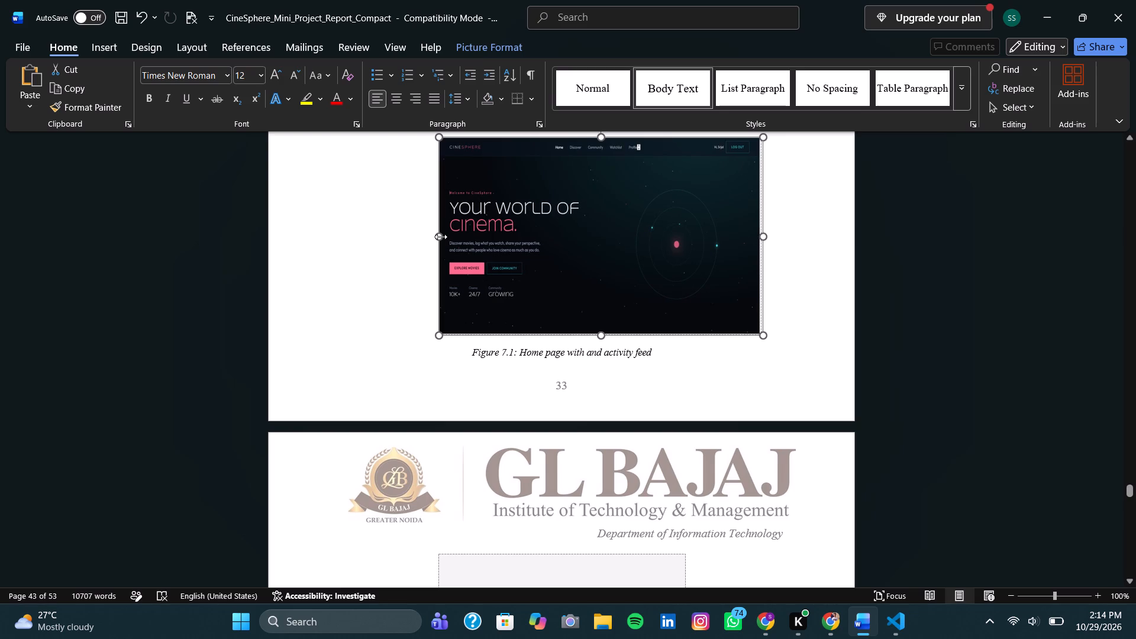
left_click(441, 237)
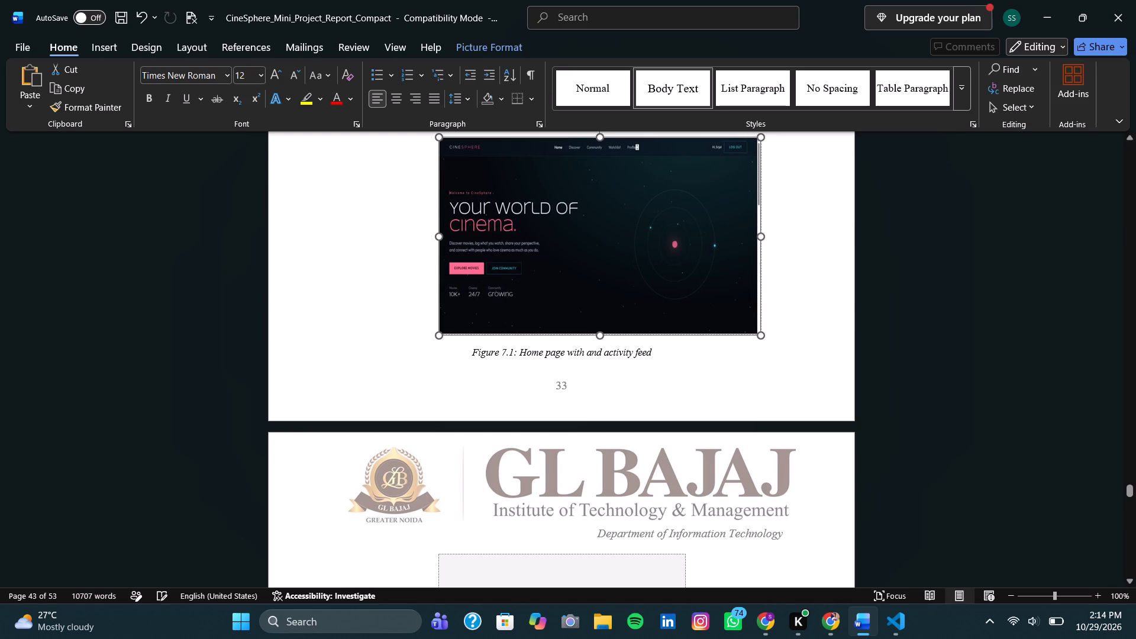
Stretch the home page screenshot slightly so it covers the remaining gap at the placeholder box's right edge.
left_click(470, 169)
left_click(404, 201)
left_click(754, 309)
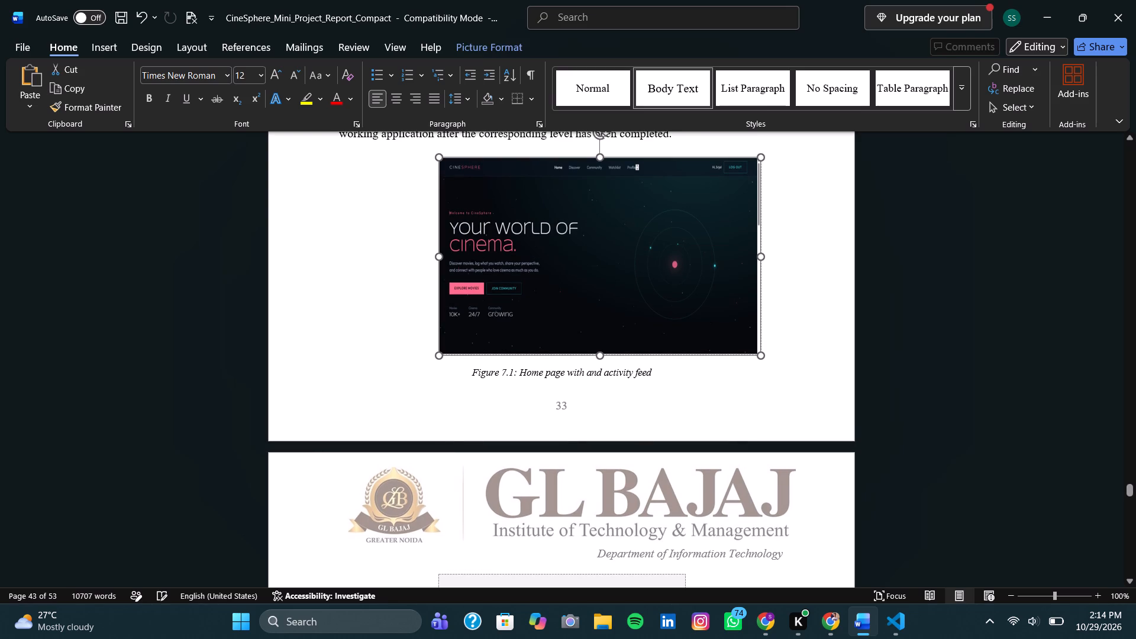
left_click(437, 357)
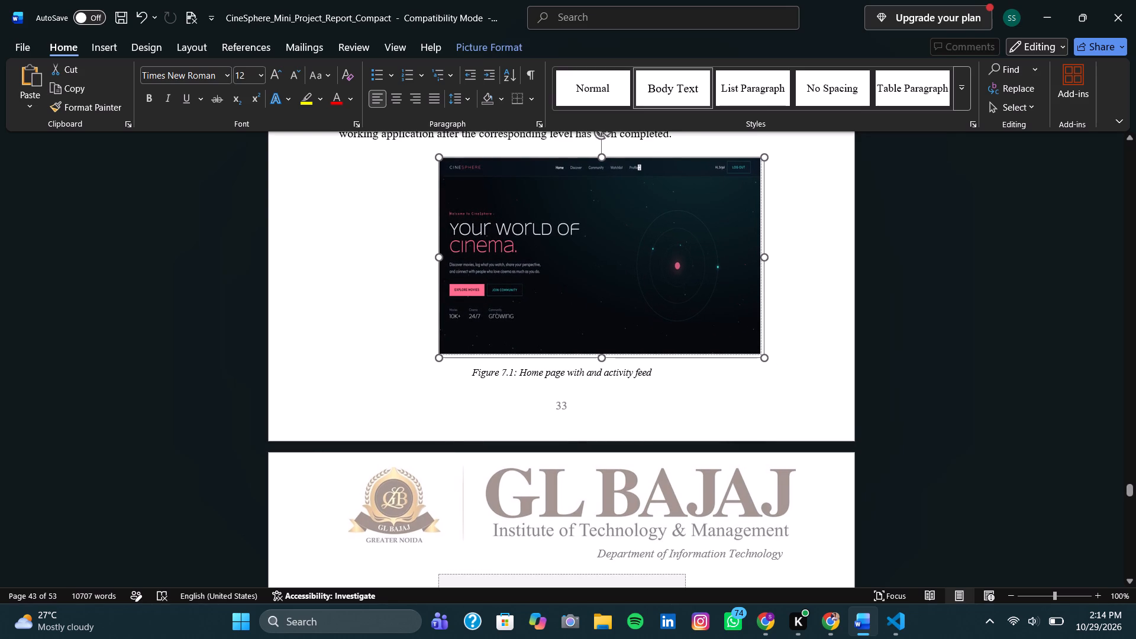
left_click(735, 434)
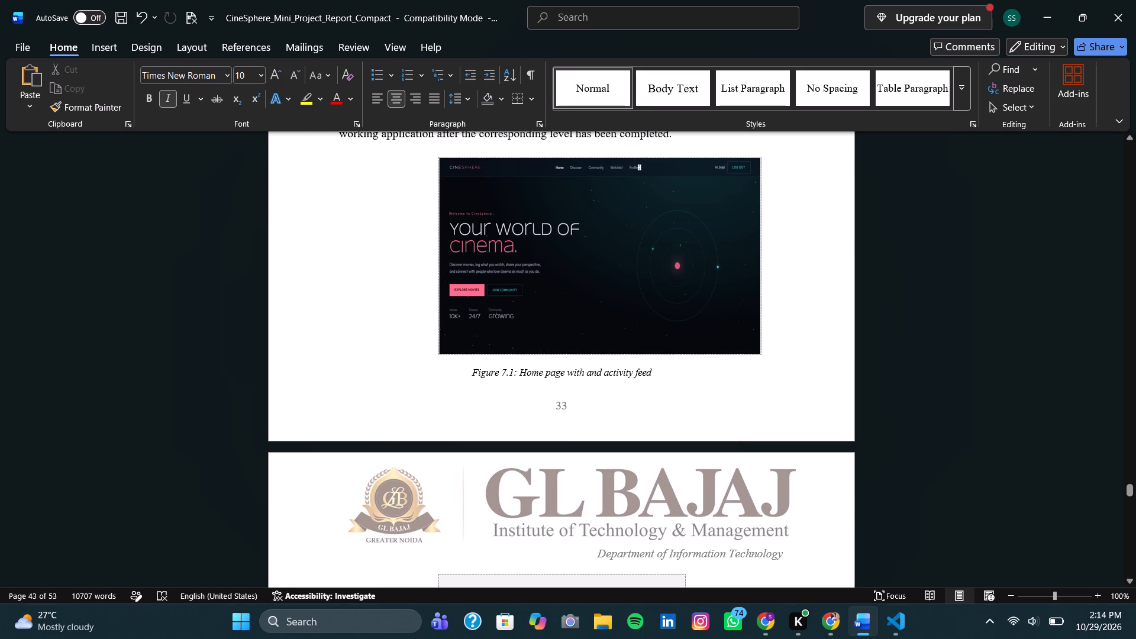
Move the Home page placeholder box, with its screenshot, left toward the start of the text area above the Figure 7.1 caption.
left_click_drag(762, 353, 732, 357)
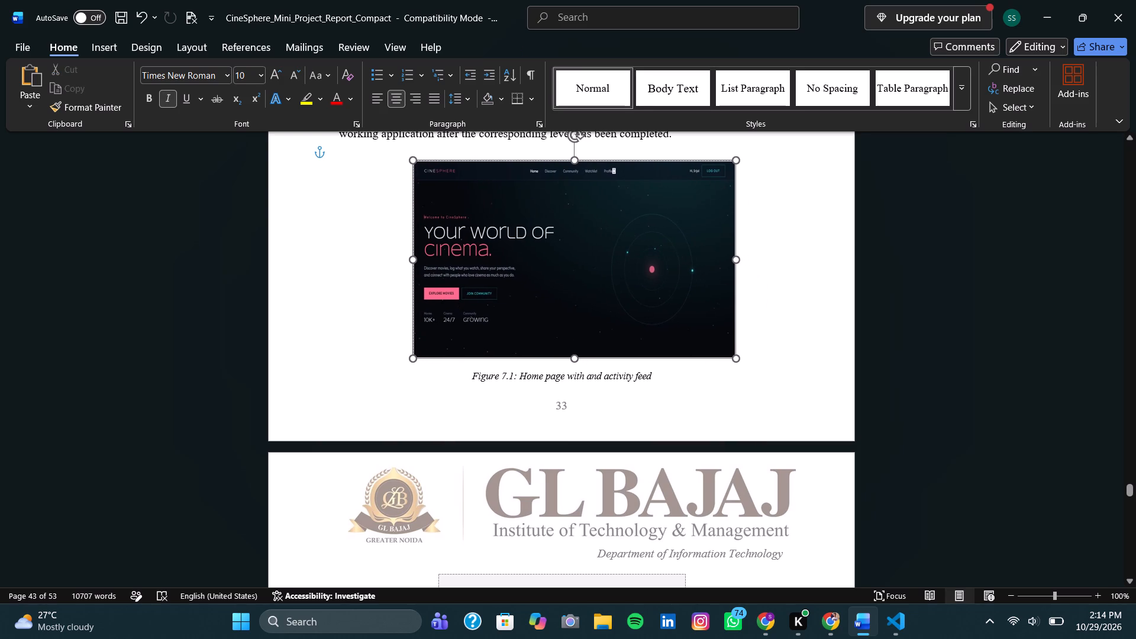
left_click_drag(732, 357, 686, 353)
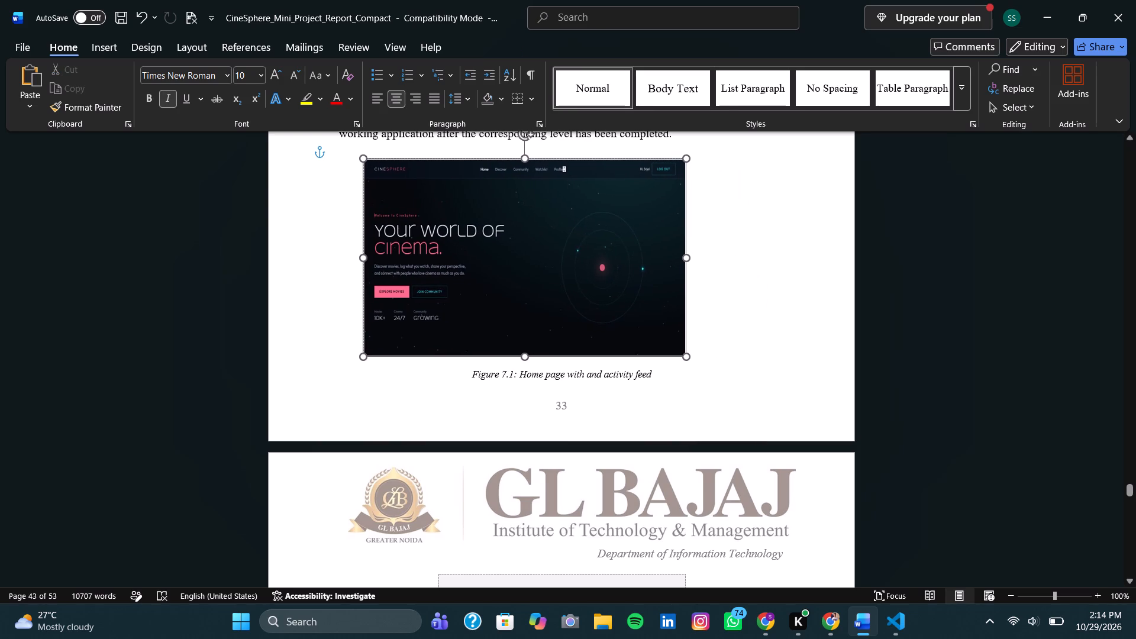
left_click_drag(686, 353, 685, 353)
Enlarge the Home page placeholder box to the right and slightly downward, leaving it just above the page number and caption.
left_click_drag(685, 353, 707, 365)
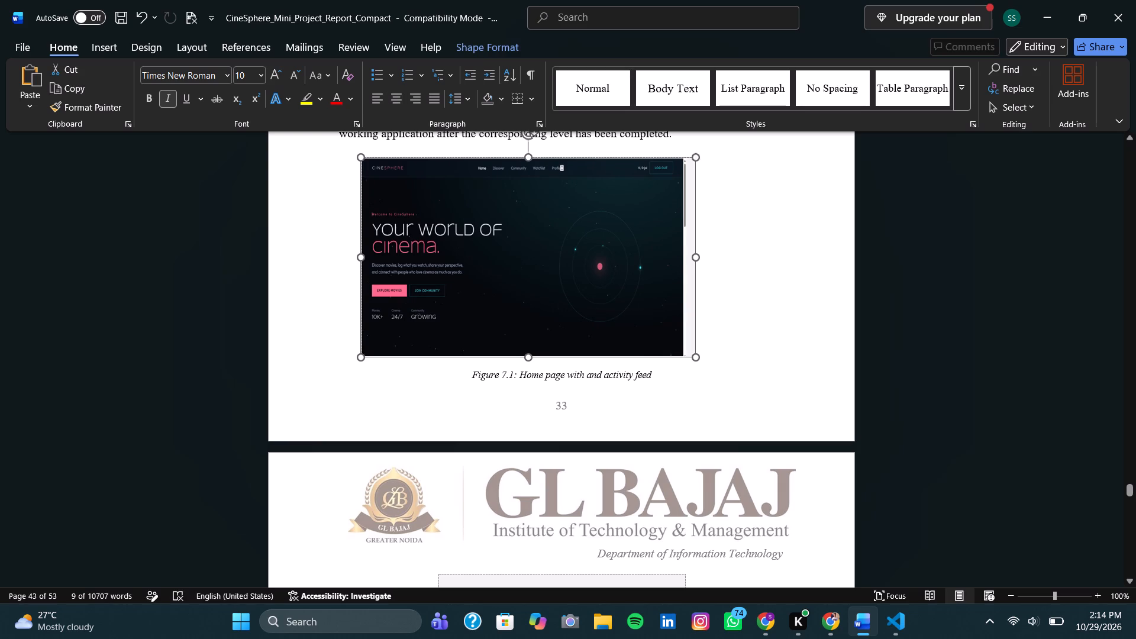
left_click_drag(707, 365, 689, 351)
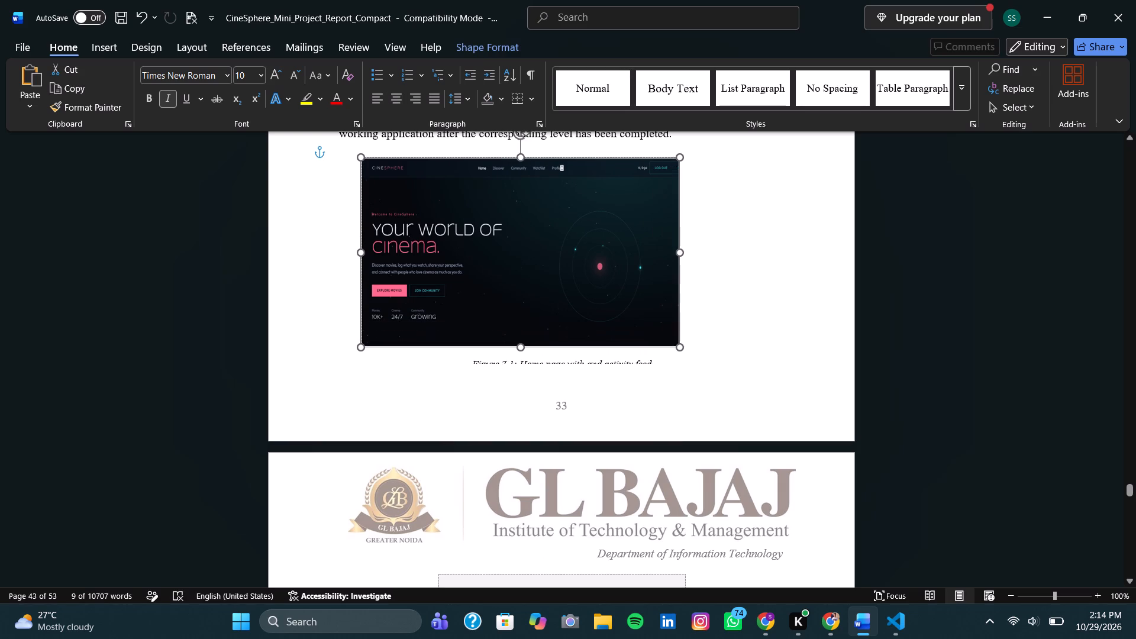
left_click_drag(689, 351, 737, 370)
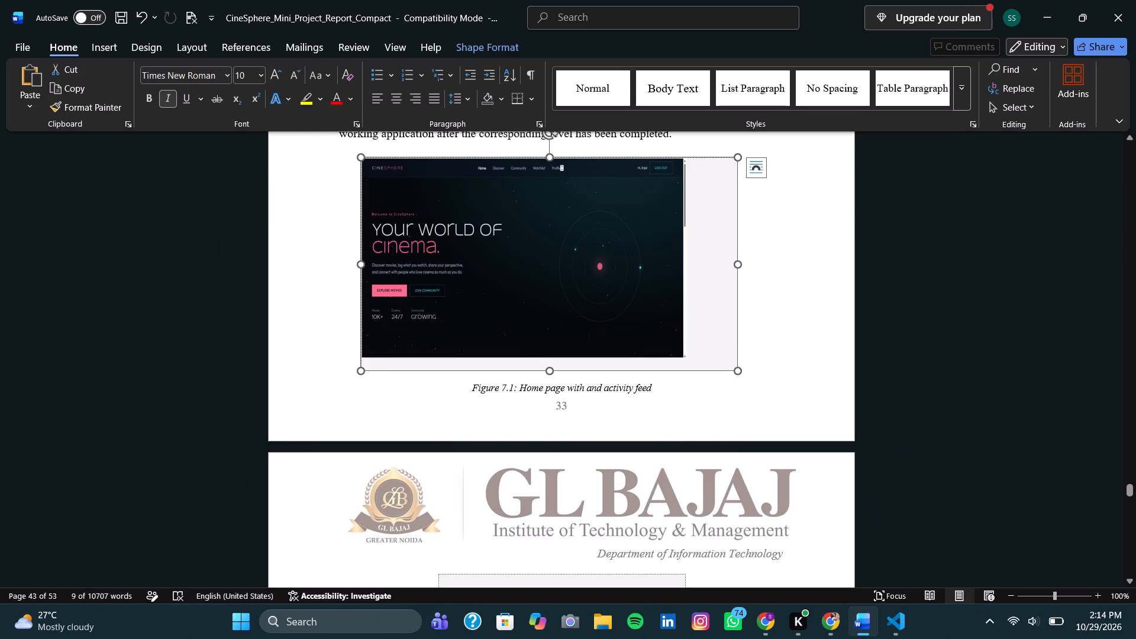
Enlarge the home page screenshot to fill the widened placeholder box above the Figure 7.1 caption.
left_click(665, 331)
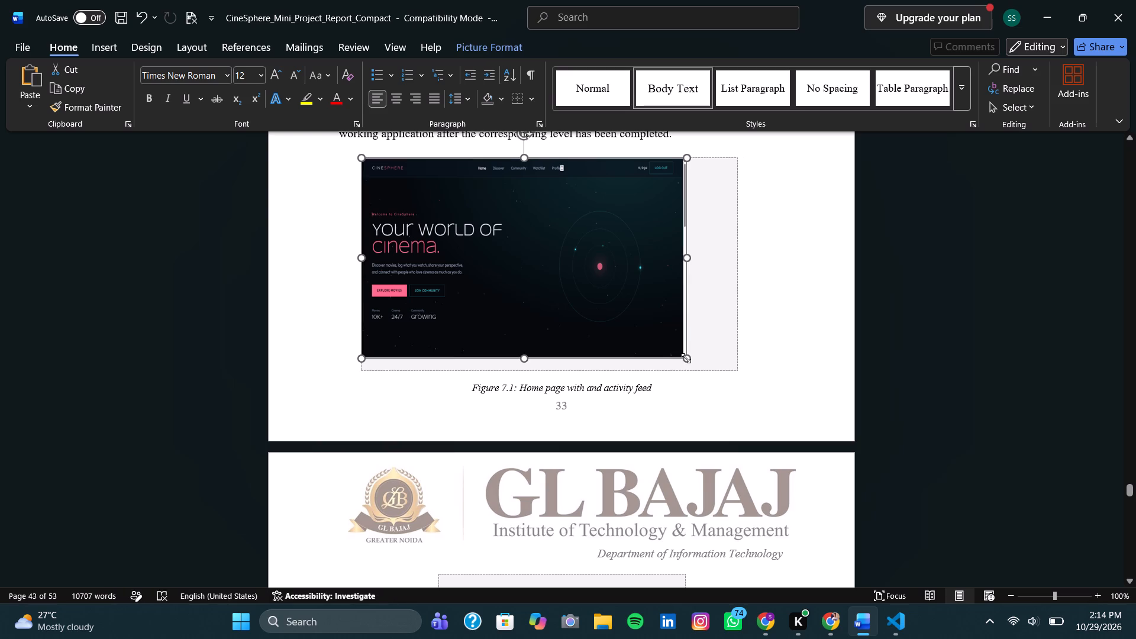
left_click_drag(686, 358, 734, 353)
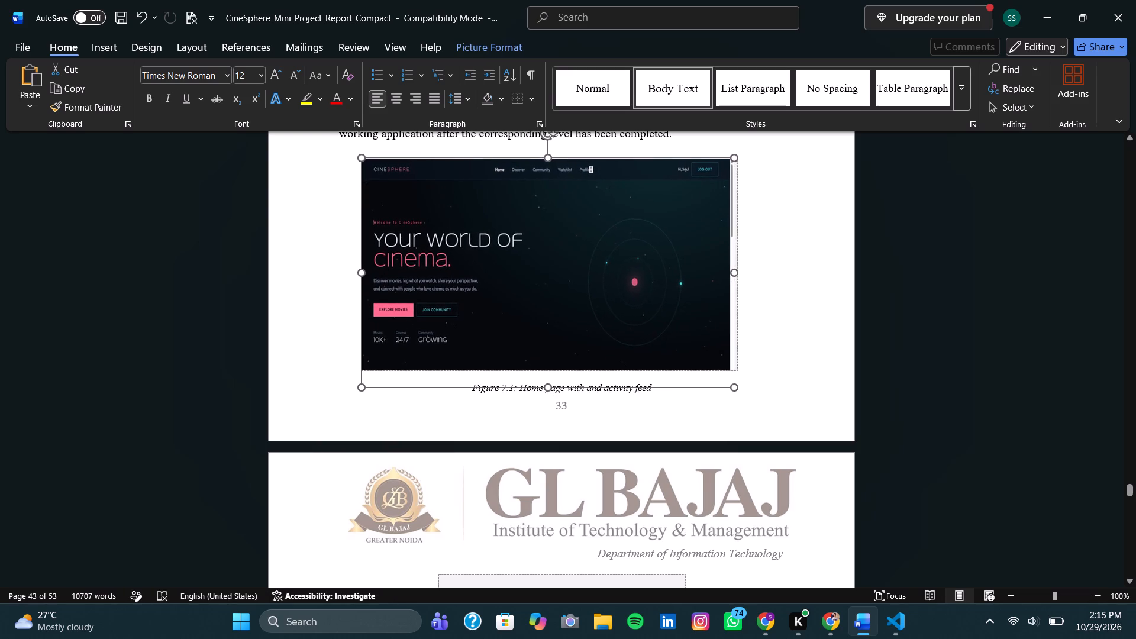
left_click_drag(734, 353, 705, 363)
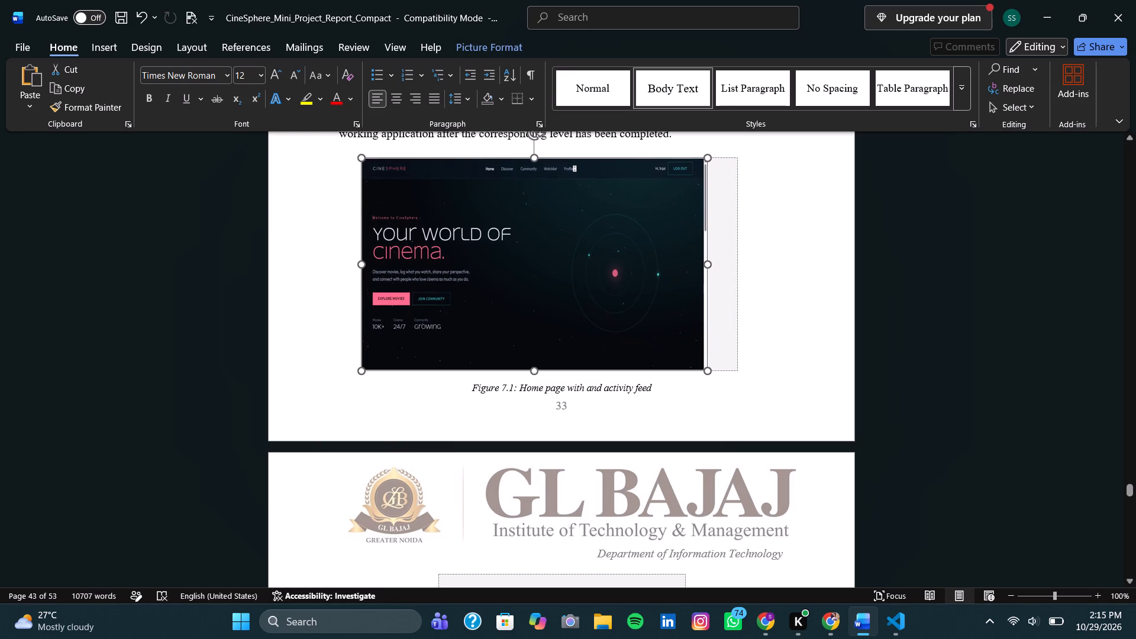
left_click_drag(705, 363, 703, 363)
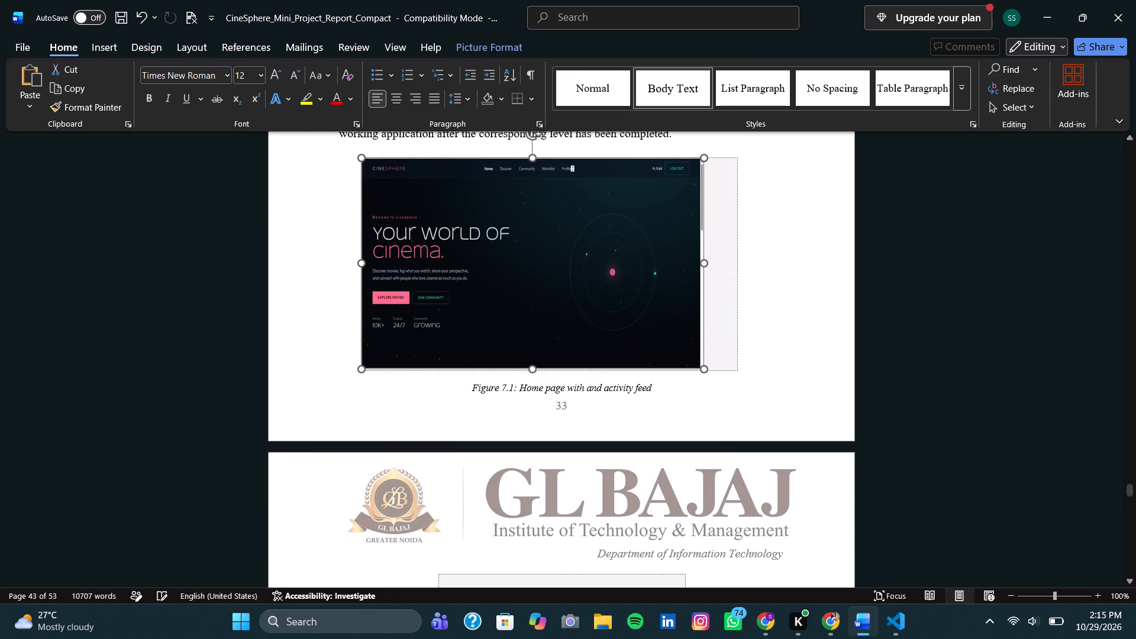
left_click_drag(703, 266, 737, 266)
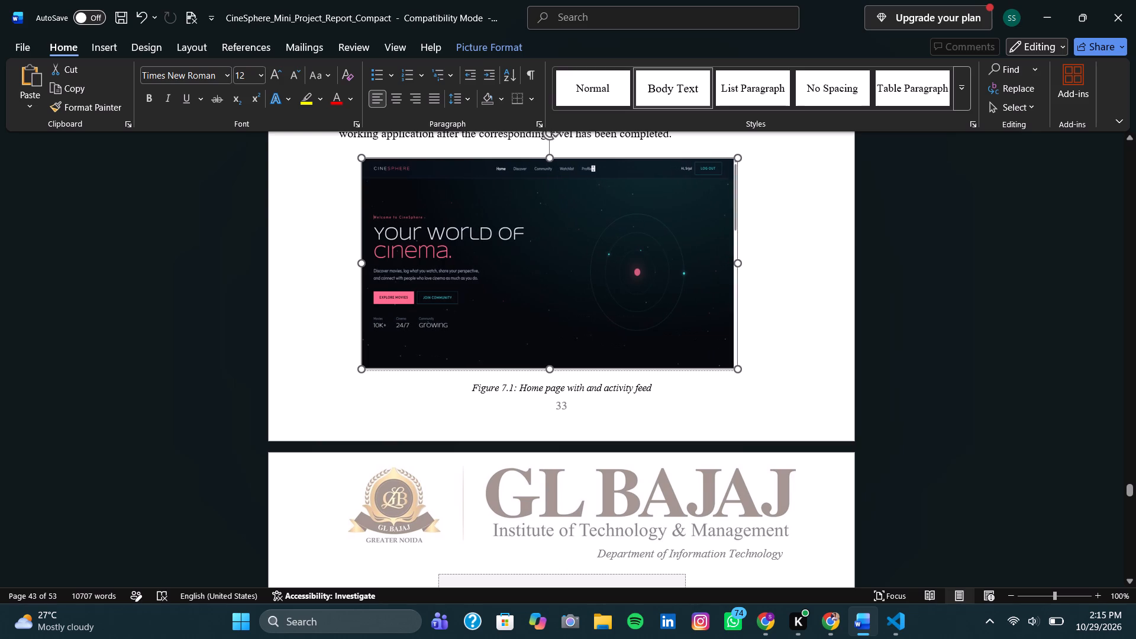
left_click_drag(737, 266, 738, 266)
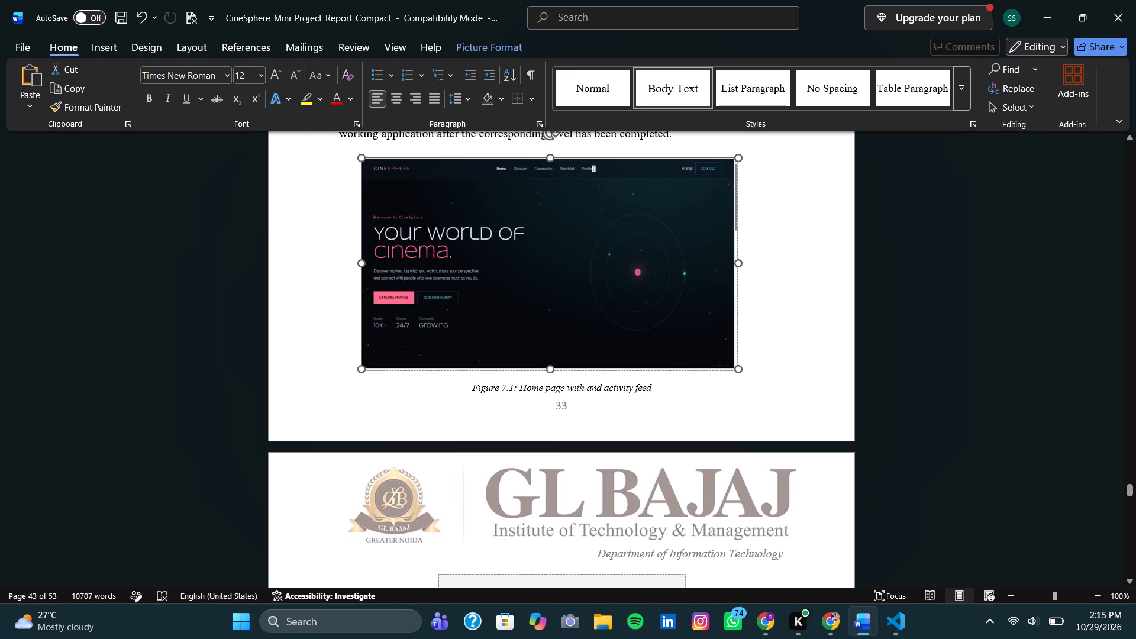
left_click(676, 410)
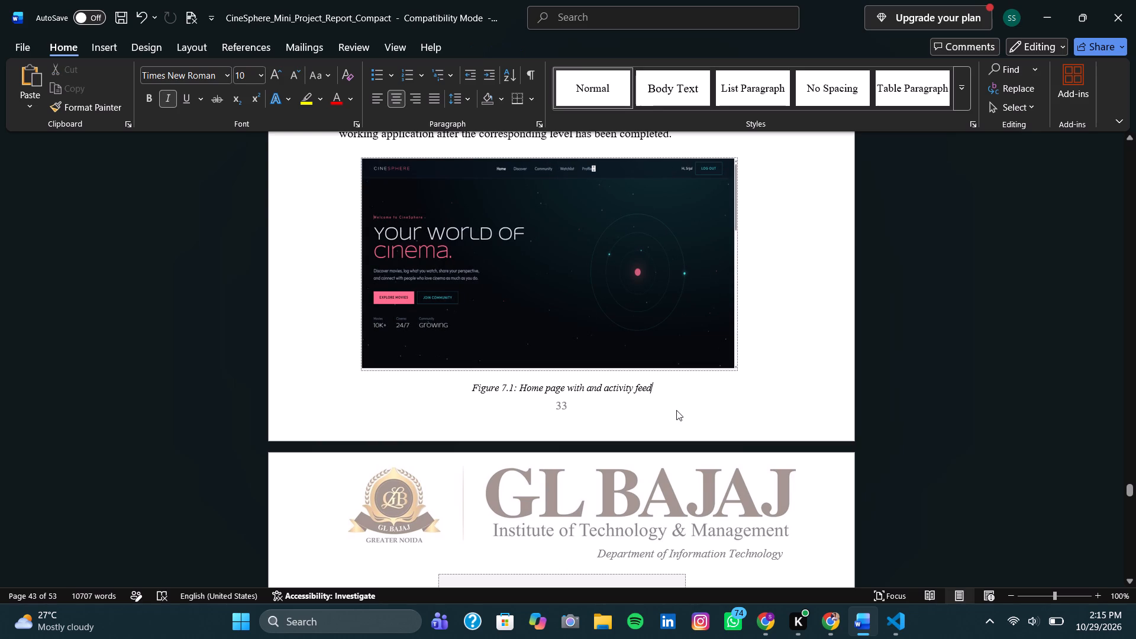
Delete the word "with" from the Figure 7.1 caption so it reads "Home page and activity feed".
scroll(676, 410, "down", 1)
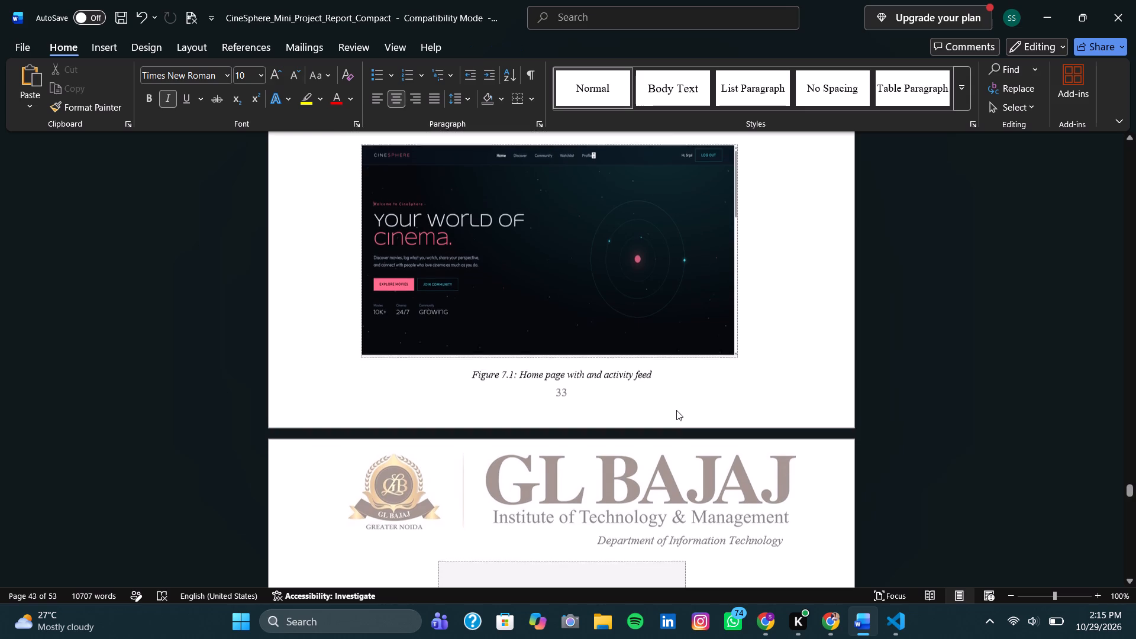
scroll(676, 410, "down", 1)
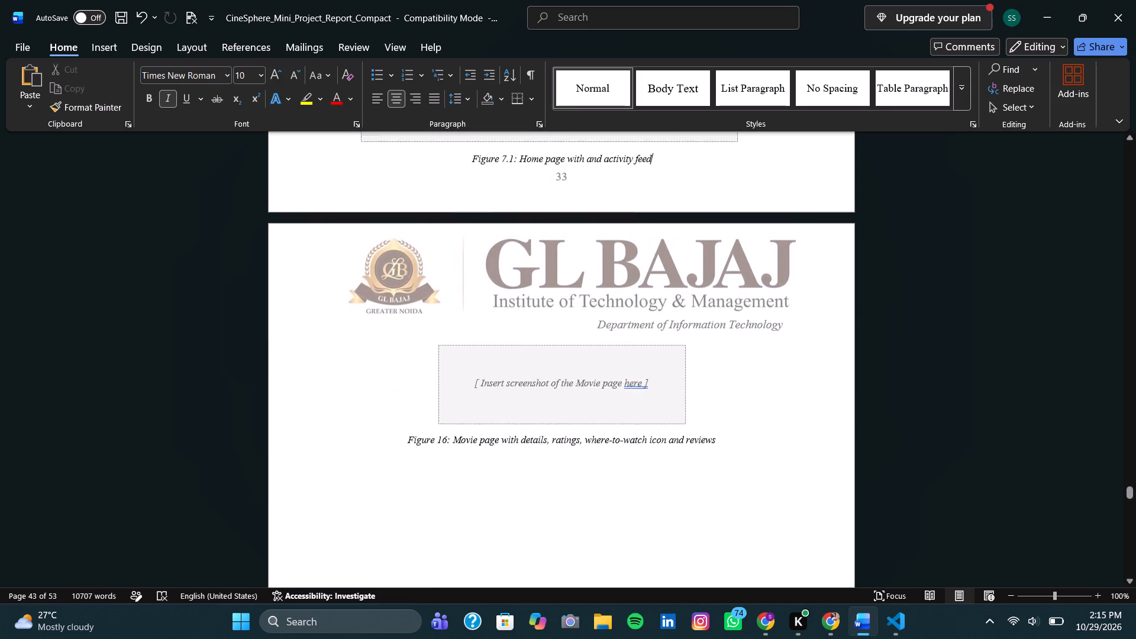
scroll(676, 410, "down", 1)
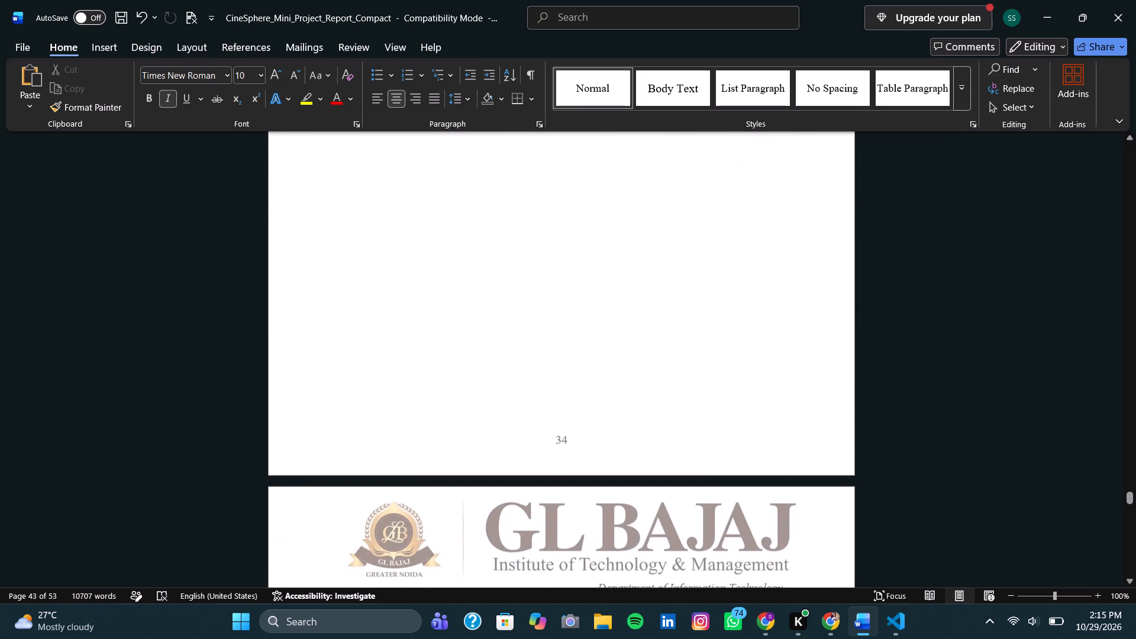
left_click(613, 398)
scroll(613, 398, "up", 1)
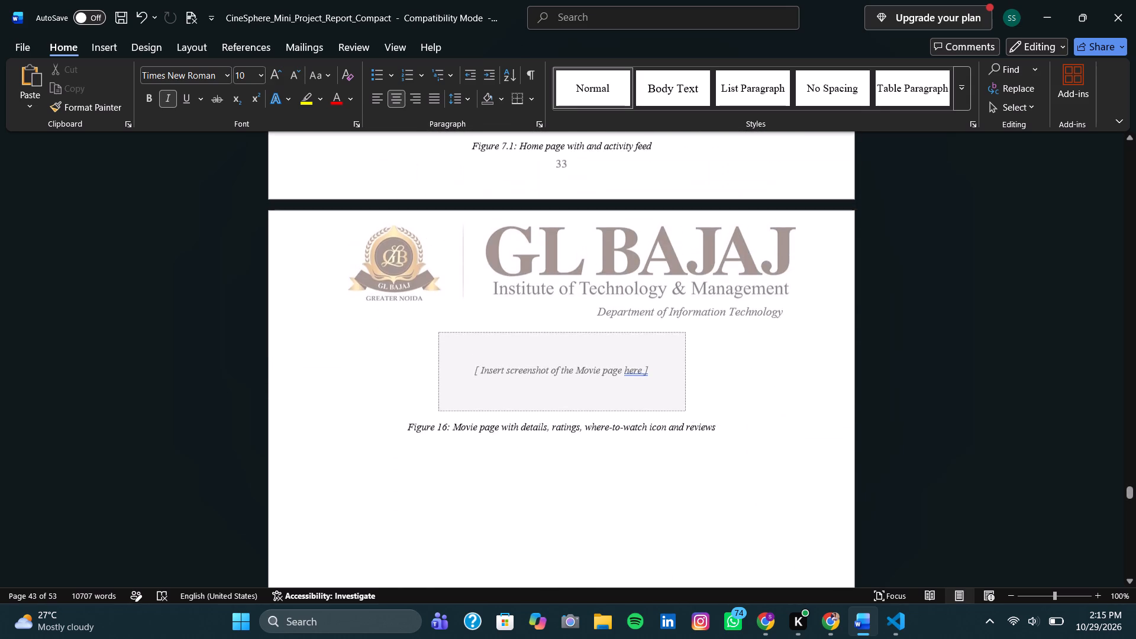
scroll(613, 398, "up", 1)
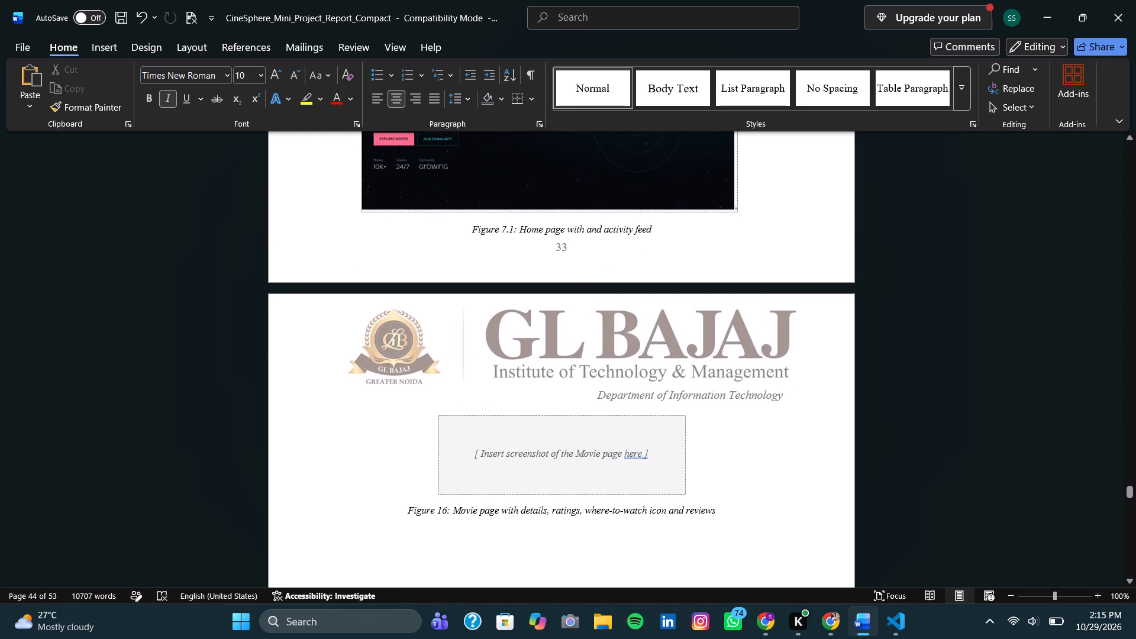
left_click(585, 230)
key("BackSpace")
key("BackSpace")
key("BackSpace")
key("BackSpace")
key("BackSpace")
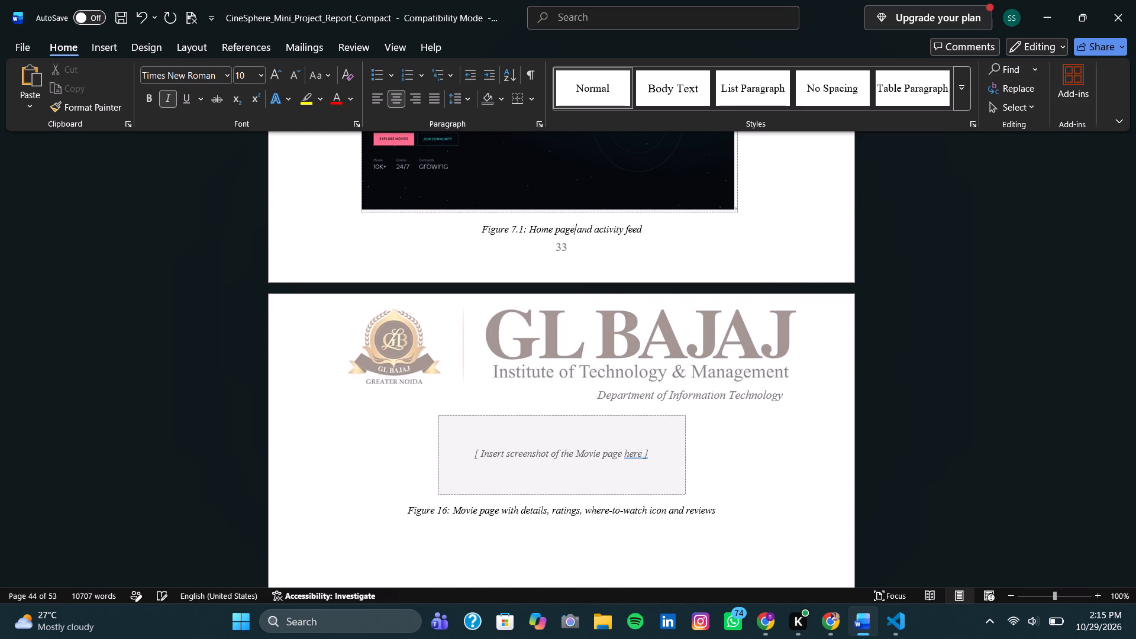
Insert four blank lines between the Movie page placeholder and the Figure 16 caption.
scroll(607, 308, "down", 1)
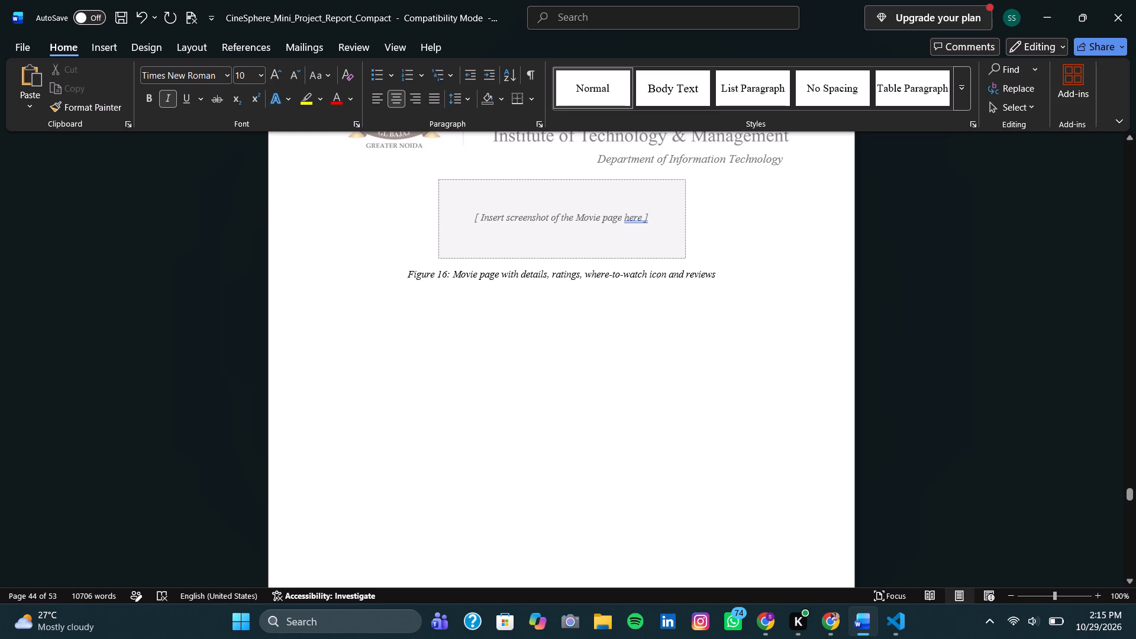
left_click(406, 270)
key("Return")
key("Return")
key("Return")
key("Return")
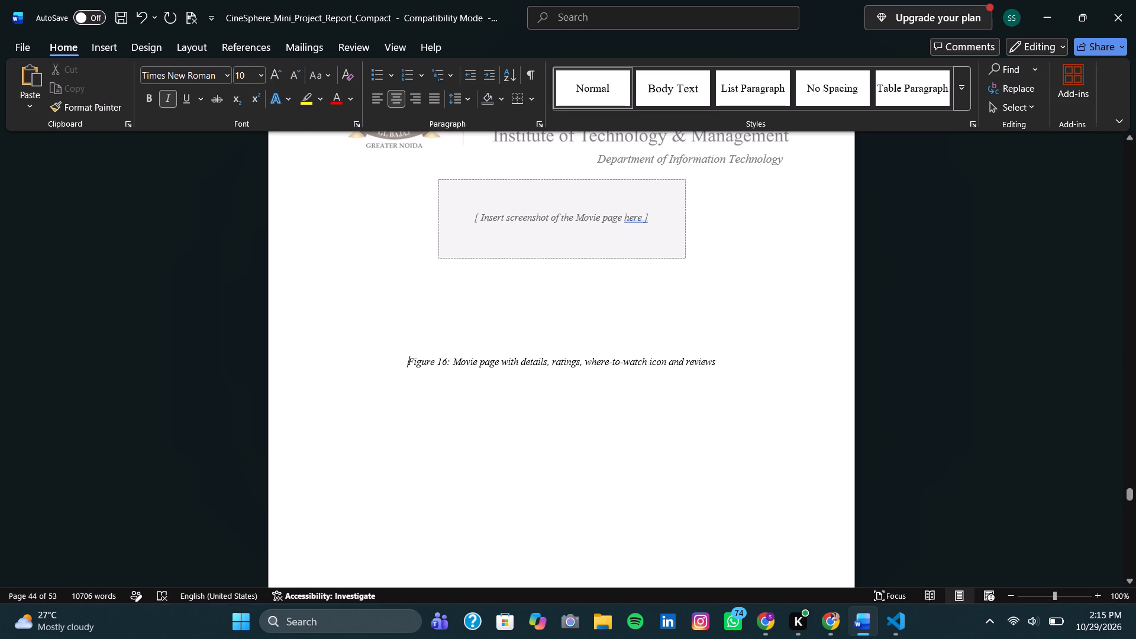
Enlarge the Movie page placeholder box to the right and down, to more than twice its height.
left_click(669, 244)
left_click_drag(686, 258, 730, 363)
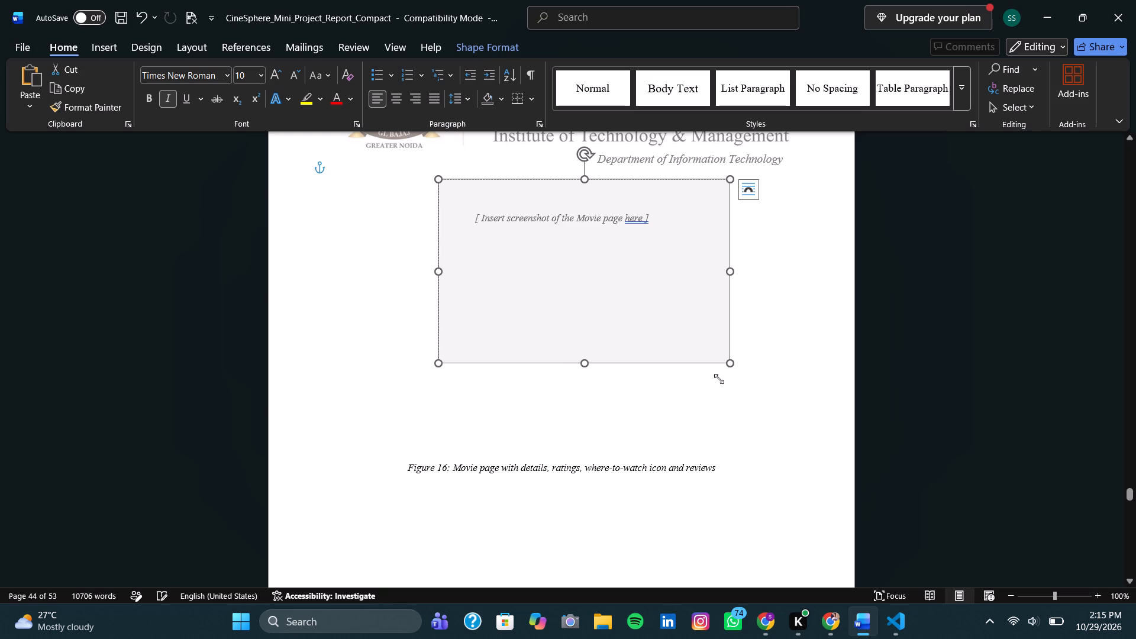
Shorten the Figure 16 caption to "Movie page with details, ratings and reviews", removing the where-to-watch icon mention.
left_click(669, 469)
key("BackSpace")
key("BackSpace")
key("BackSpace")
key("BackSpace")
key("BackSpace")
key("BackSpace")
key("BackSpace")
key("BackSpace")
key("BackSpace")
key("BackSpace")
key("BackSpace")
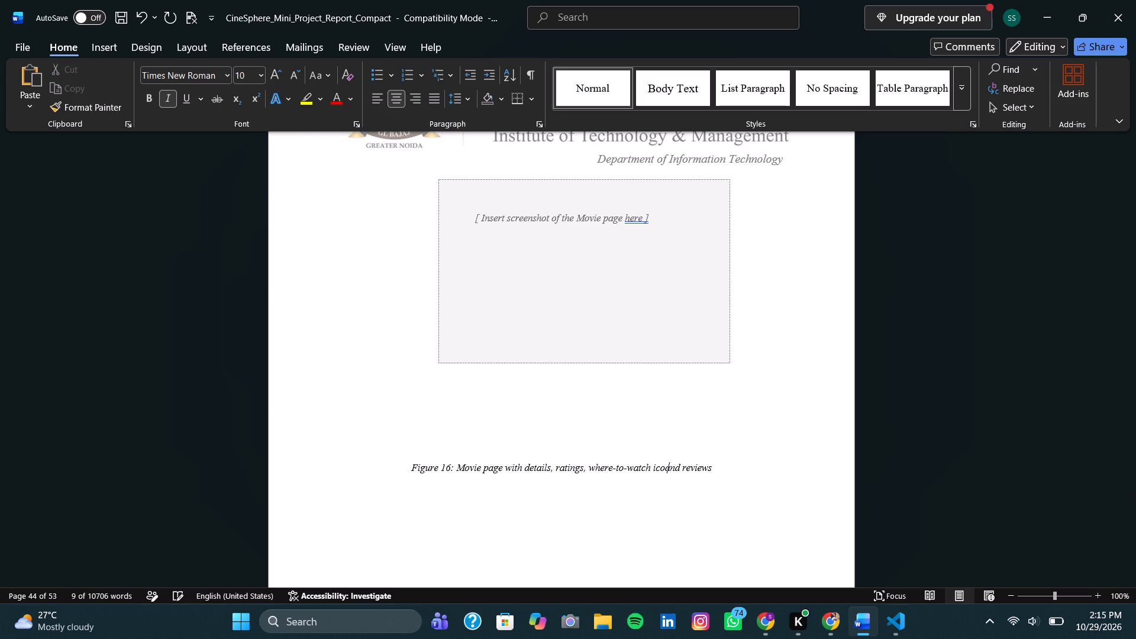
key("BackSpace")
key("BackSpace")
key("BackSpace")
key("BackSpace")
key("BackSpace")
key("BackSpace")
key("BackSpace")
key("BackSpace")
key("BackSpace")
key("BackSpace")
key("BackSpace")
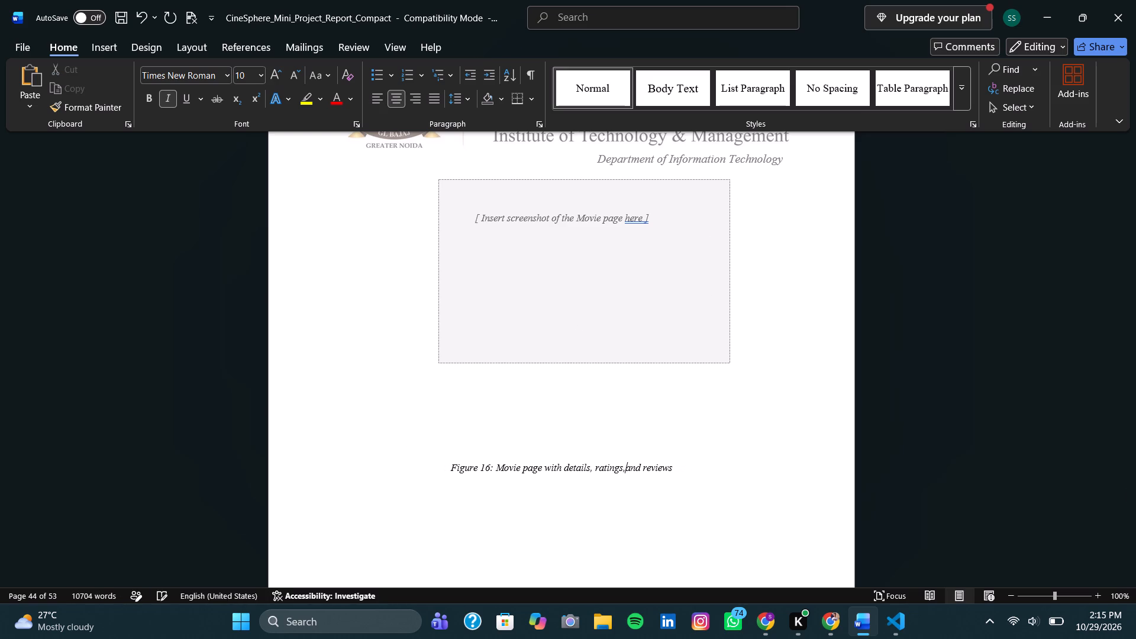
key("BackSpace")
key("space")
Move the enlarged Movie page placeholder box left and slightly down, clear of the page header.
left_click_drag(439, 363, 413, 377)
left_click_drag(413, 377, 402, 390)
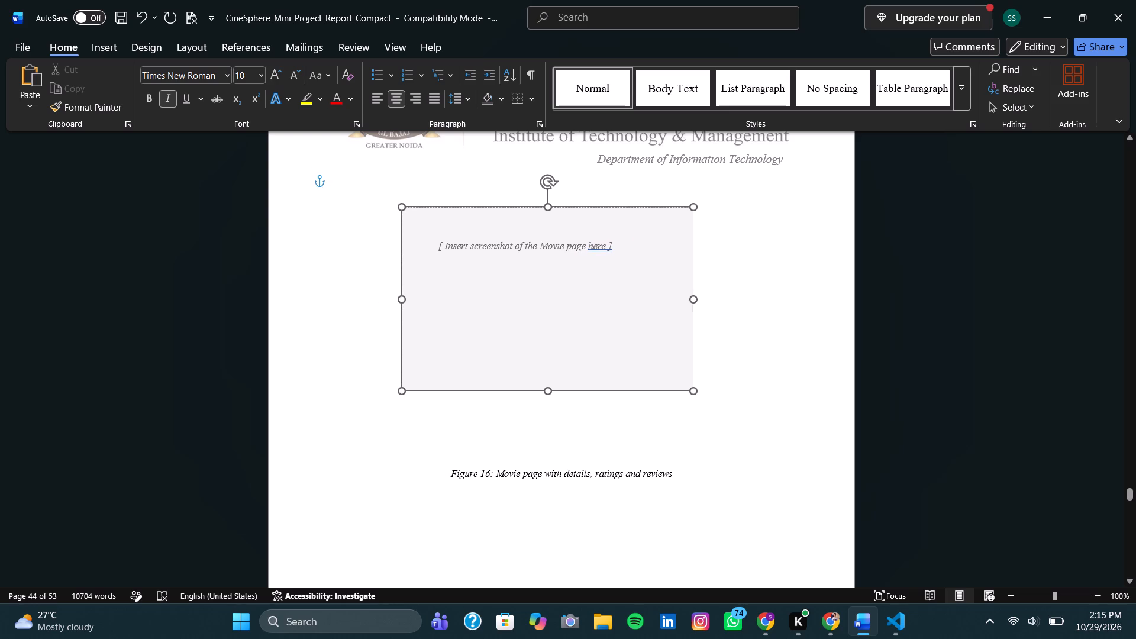
left_click_drag(402, 390, 402, 390)
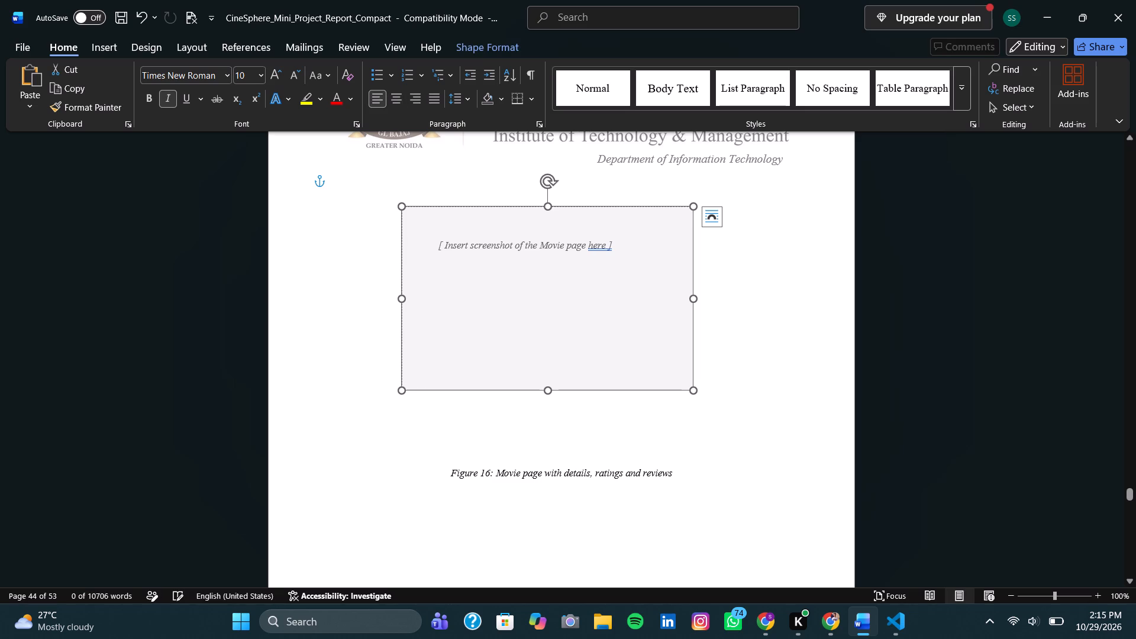
Enlarge the Movie page placeholder box down and to the right, up to the page's right text margin.
left_click_drag(692, 389, 770, 433)
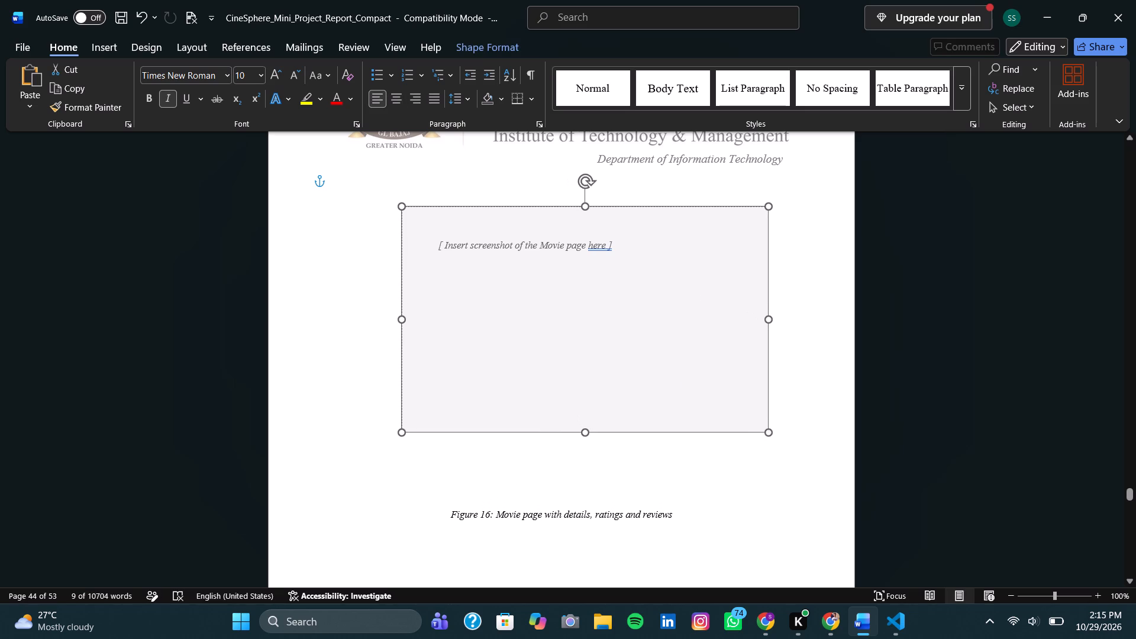
left_click_drag(770, 433, 783, 444)
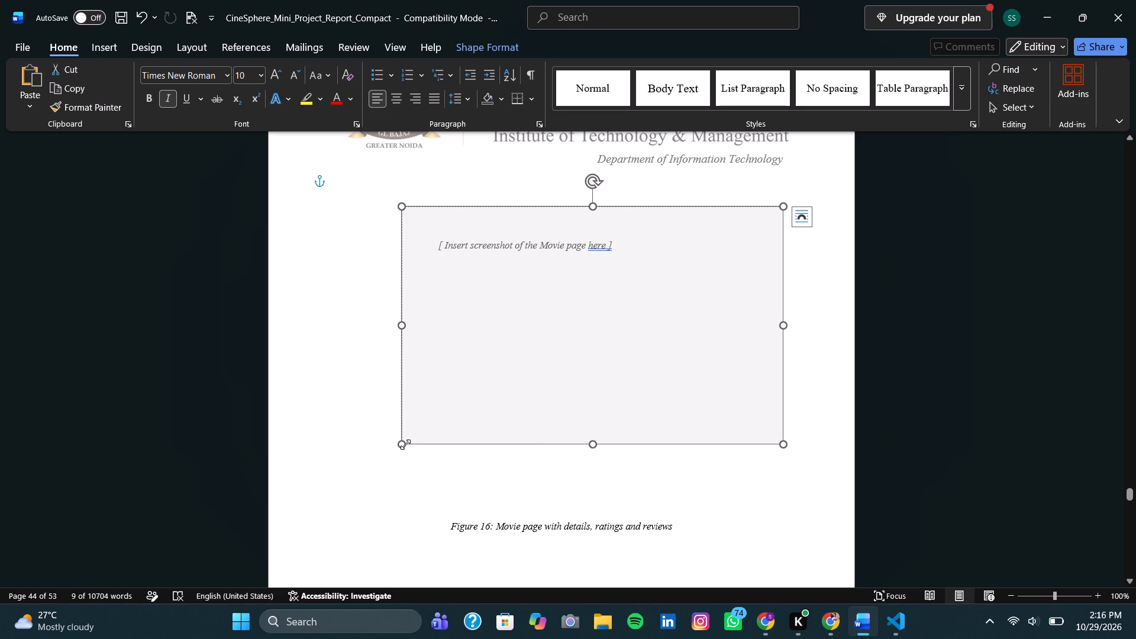
left_click(399, 447)
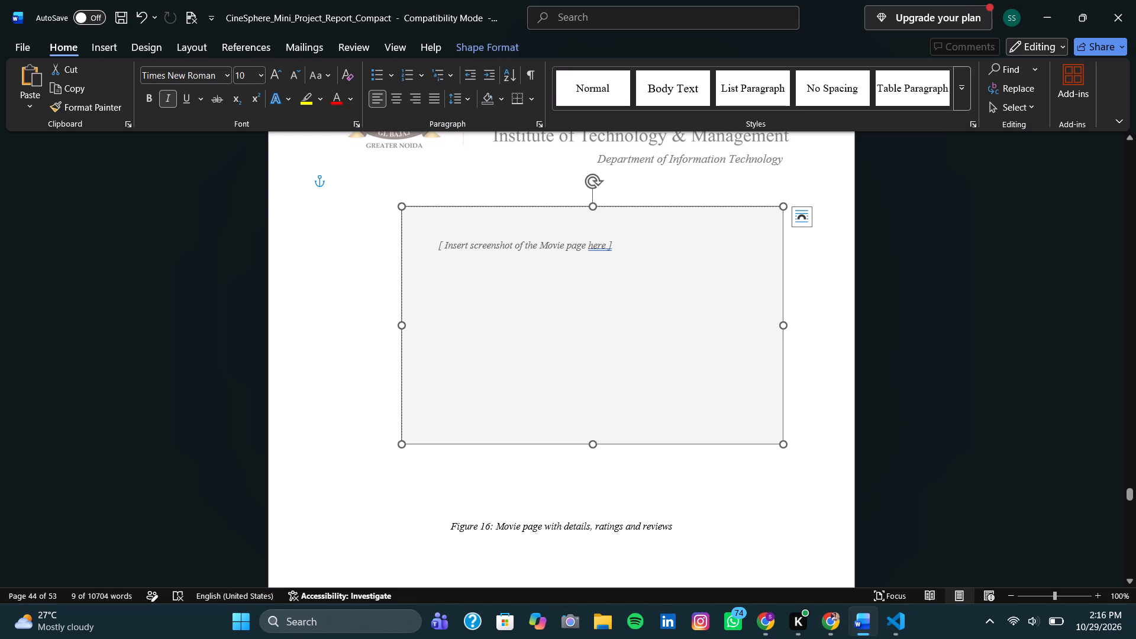
Move the enlarged Movie page placeholder box left so it sits centred above the Figure 16 caption.
left_click(399, 458)
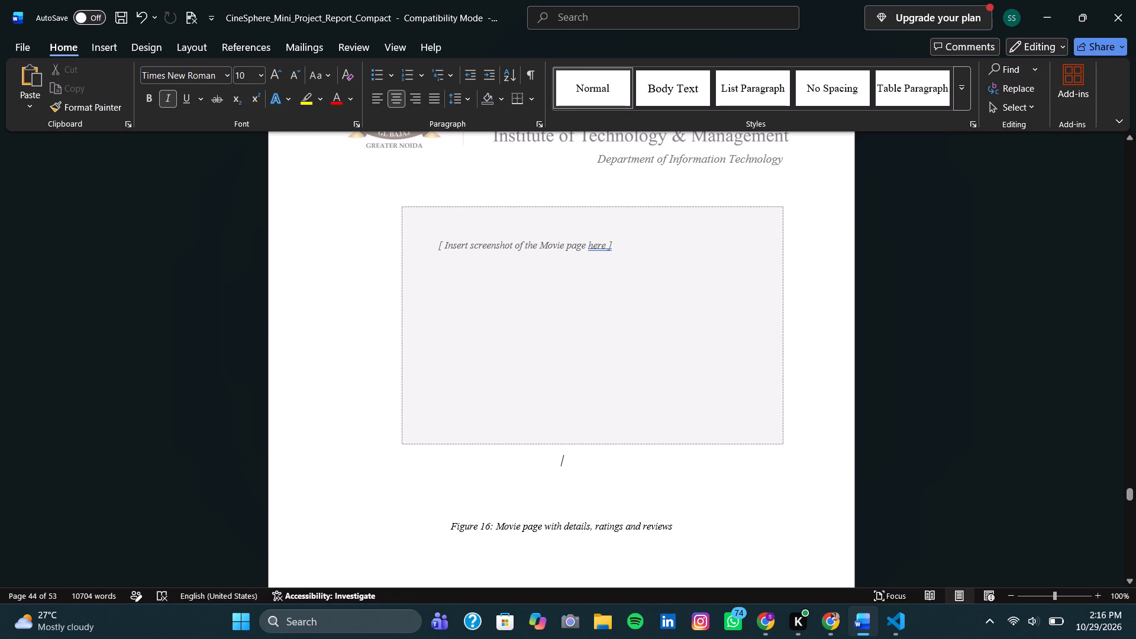
left_click_drag(403, 444, 370, 444)
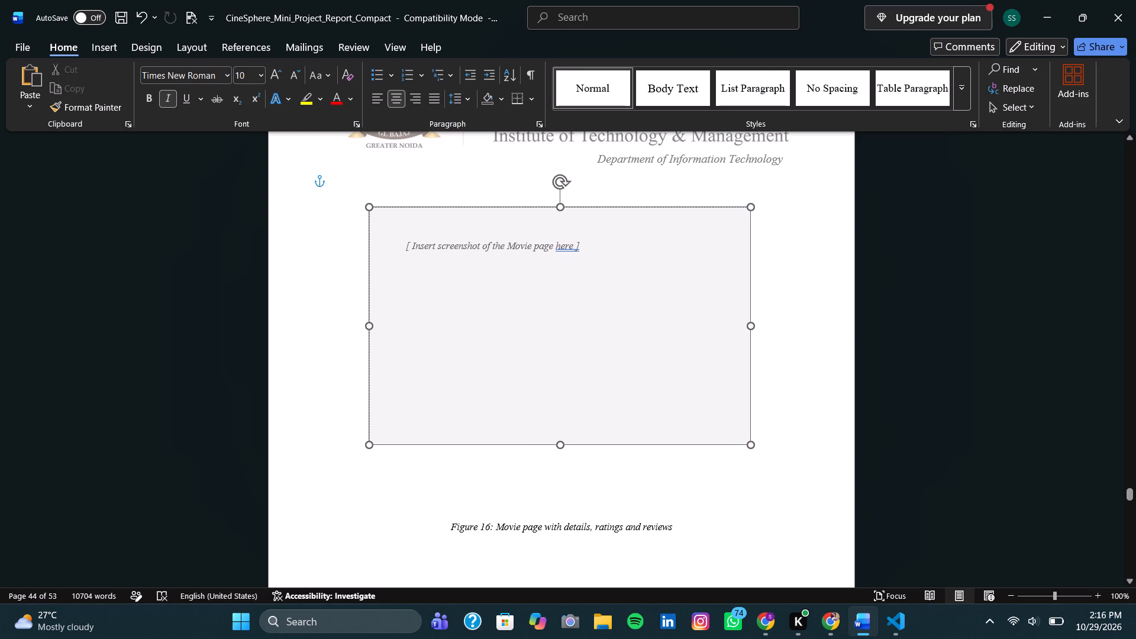
left_click_drag(370, 444, 371, 444)
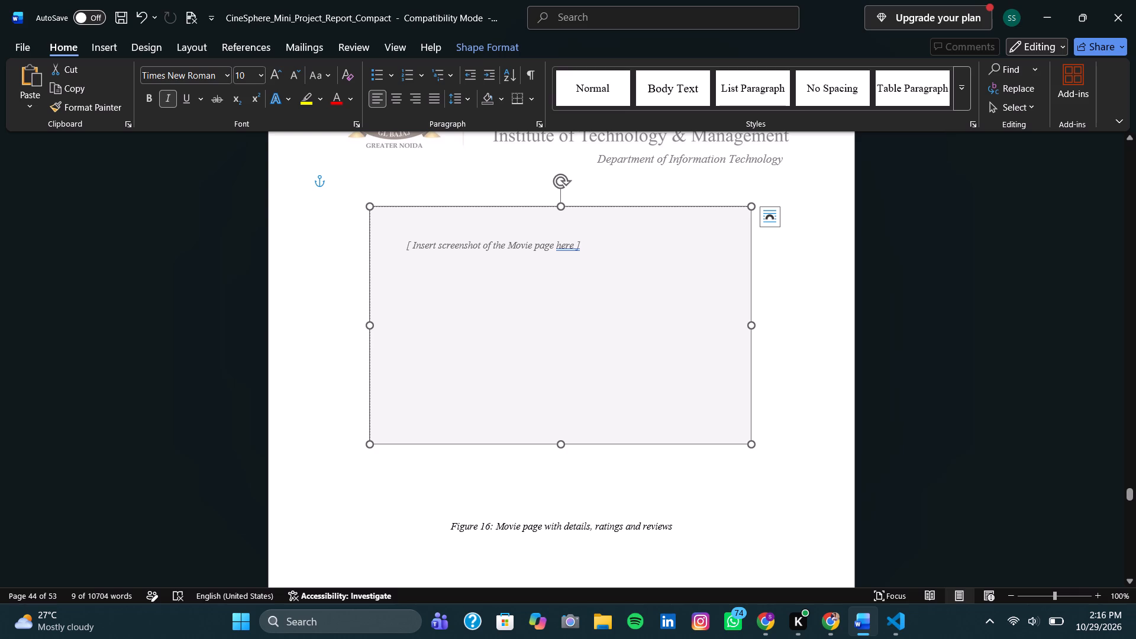
Switch to the CineSphere app in Chrome, open the Spider-Man: Brand New Day details and reduce the page zoom to 75%.
key("alt+Tab")
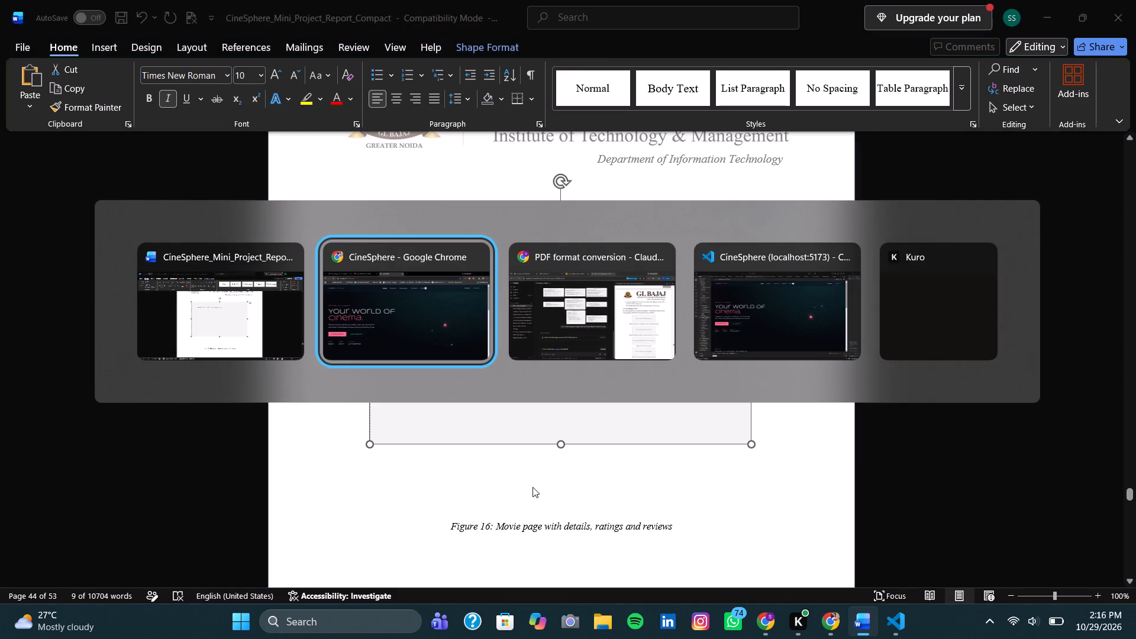
scroll(537, 302, "down", 5)
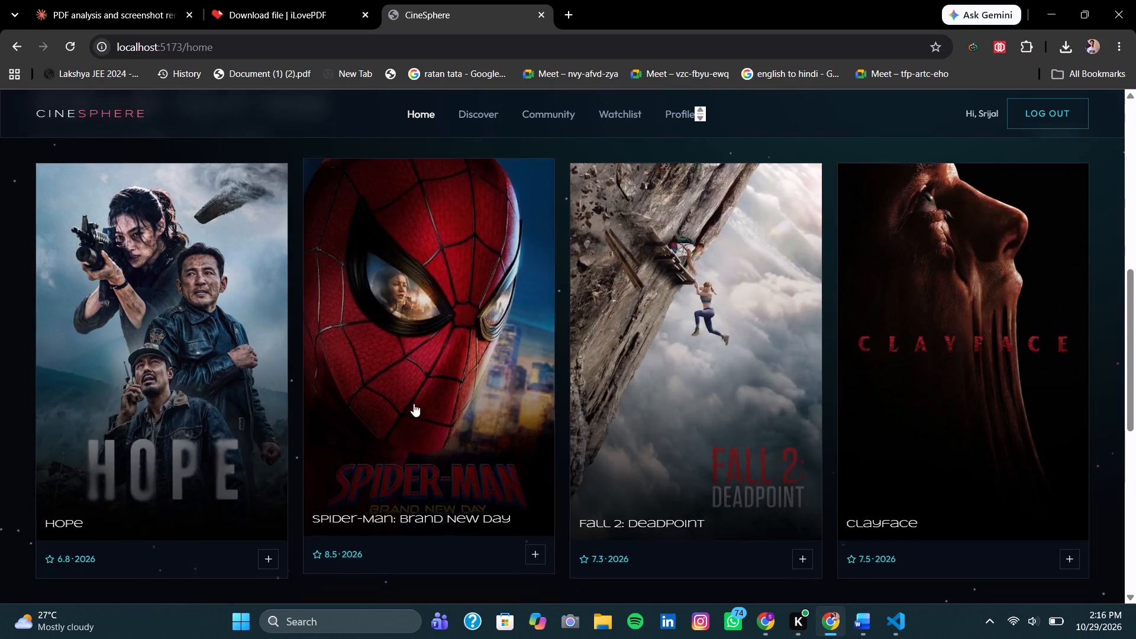
left_click(407, 407)
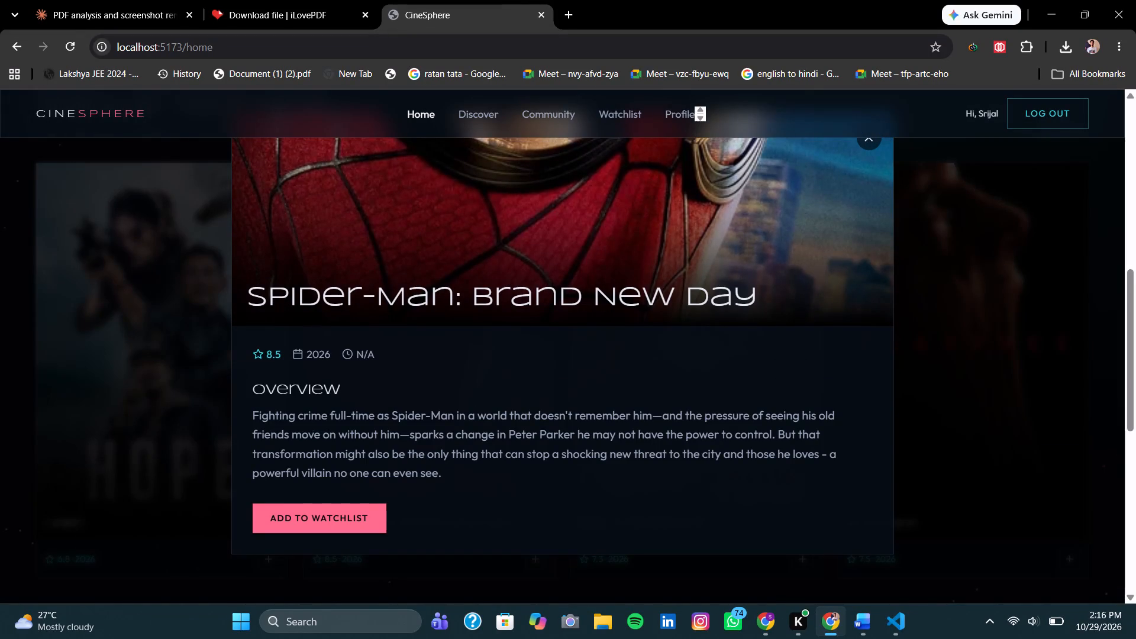
scroll(580, 433, "up", 1)
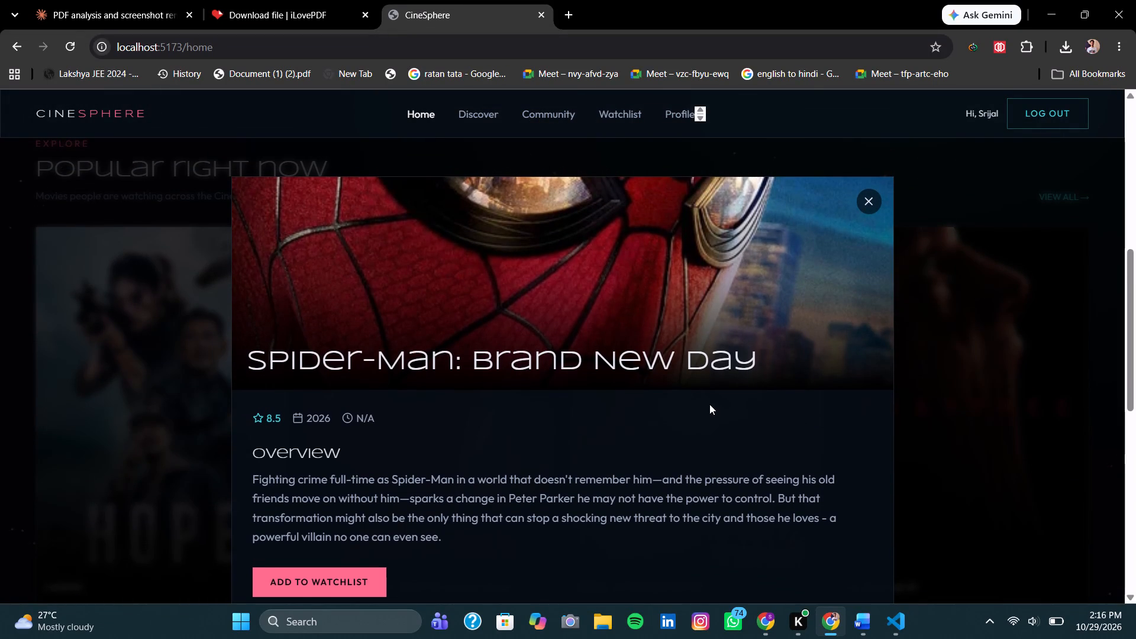
key("ctrl+minus")
key("ctrl+minus")
key("ctrl+minus")
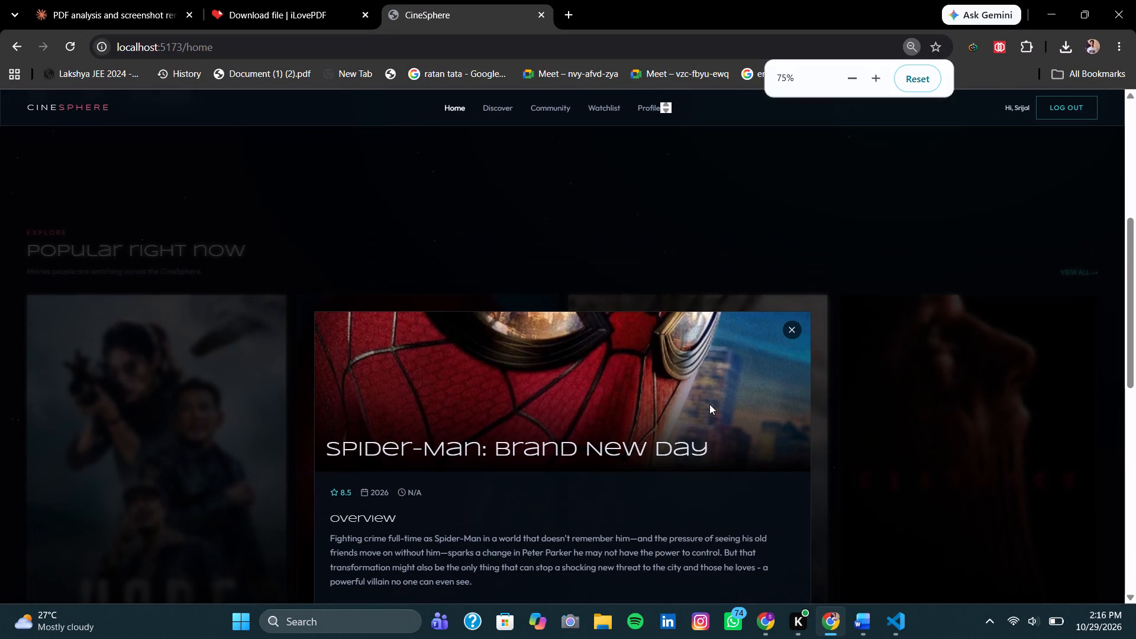
scroll(709, 404, "down", 2)
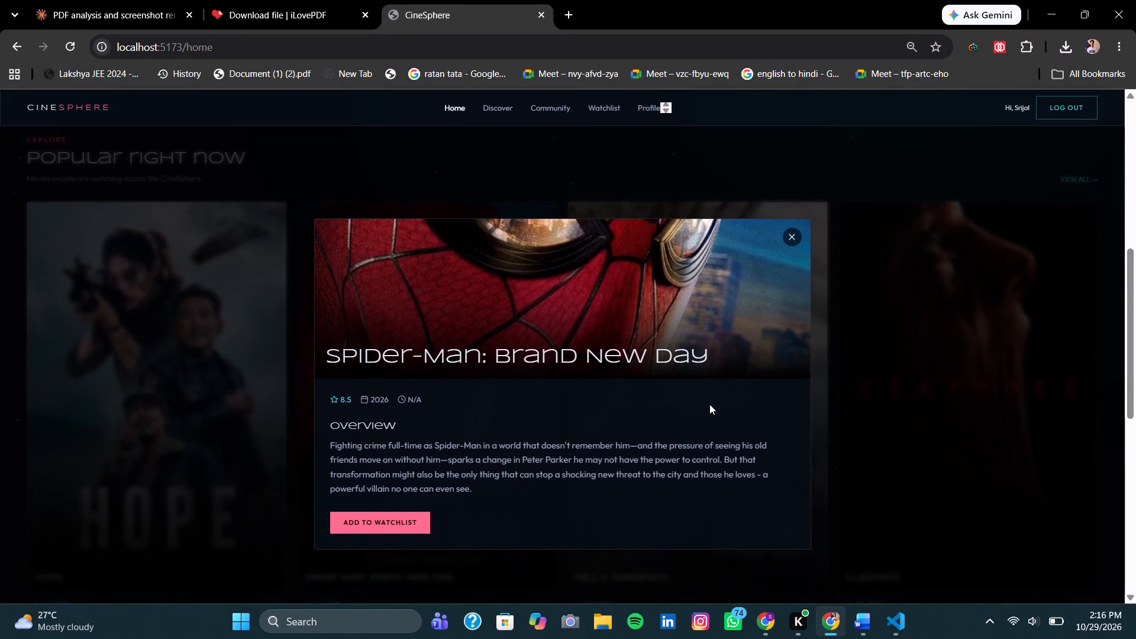
scroll(656, 401, "up", 1)
scroll(656, 401, "down", 2)
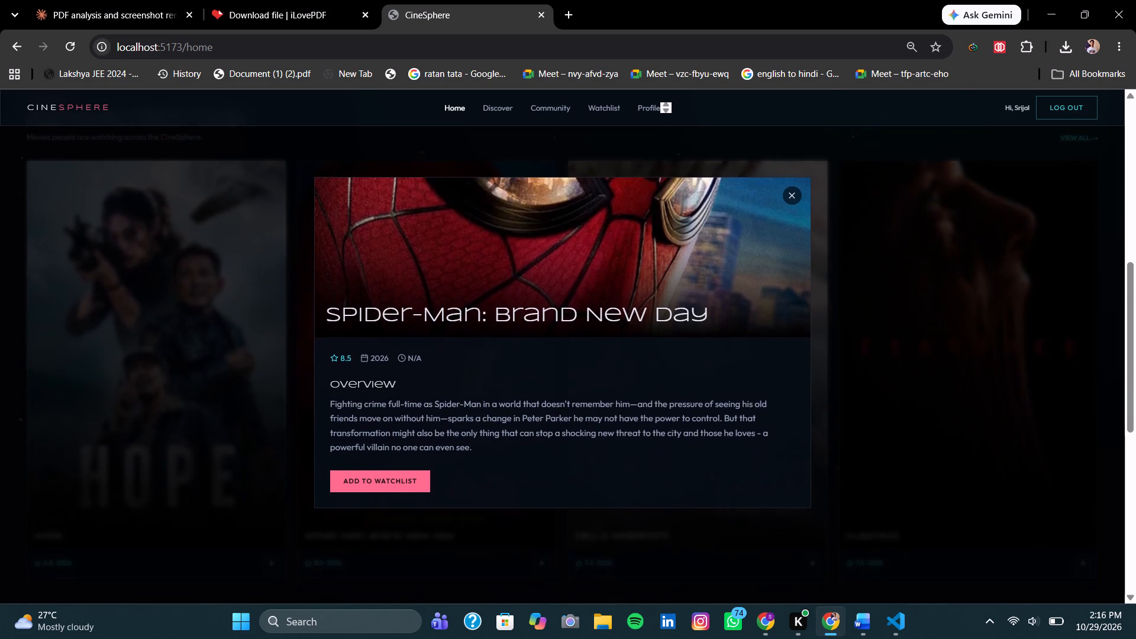
scroll(656, 401, "down", 1)
left_click(628, 286)
scroll(628, 286, "up", 1)
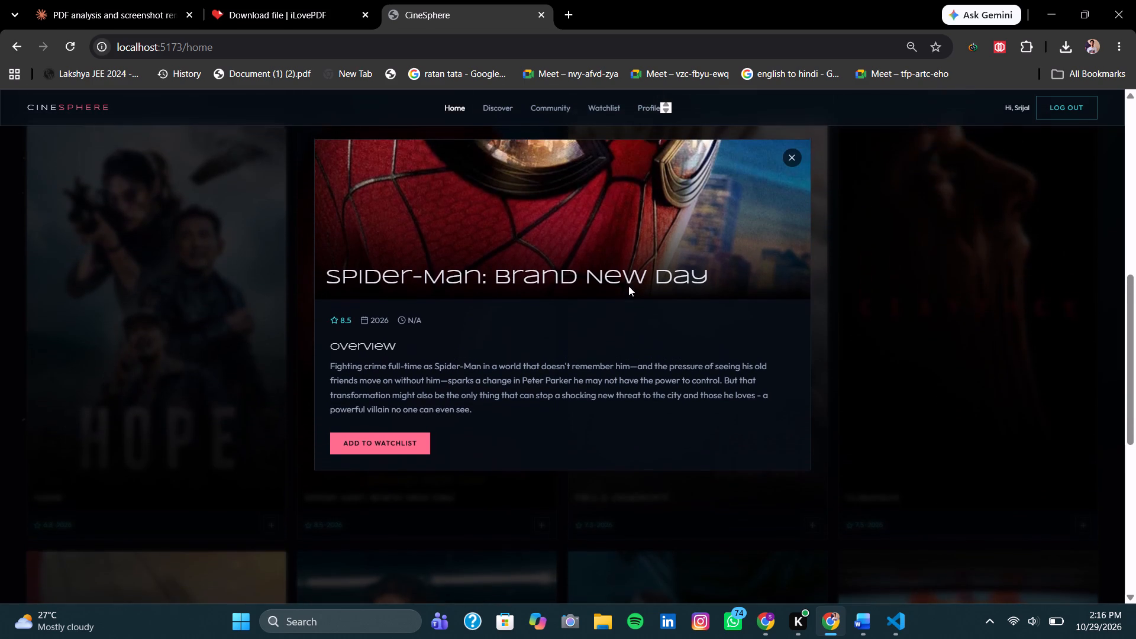
scroll(628, 286, "up", 1)
scroll(596, 366, "up", 1)
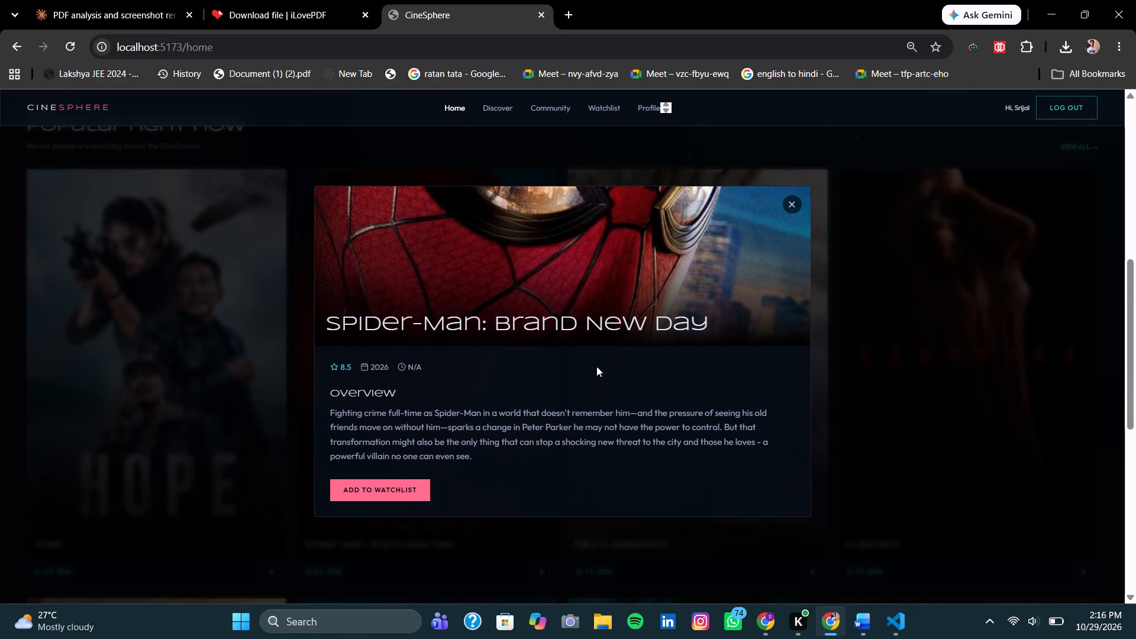
Reopen the Spider-Man: Brand New Day details with its cast section and reduce the page zoom to 50% to fit the whole popup.
left_click(827, 296)
left_click(430, 241)
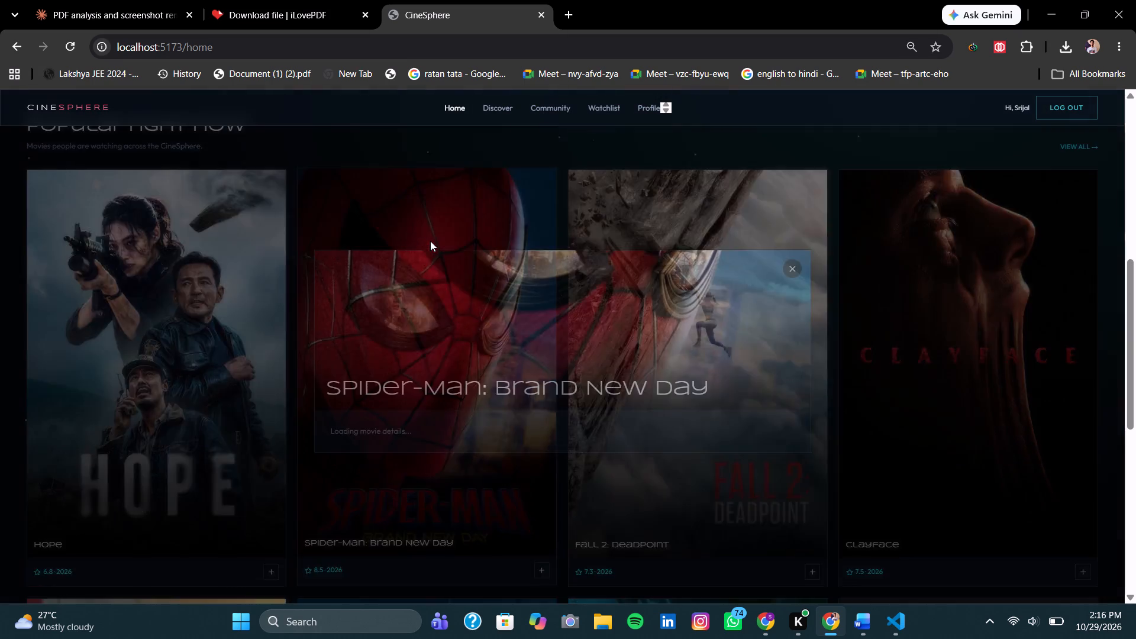
scroll(440, 340, "down", 1)
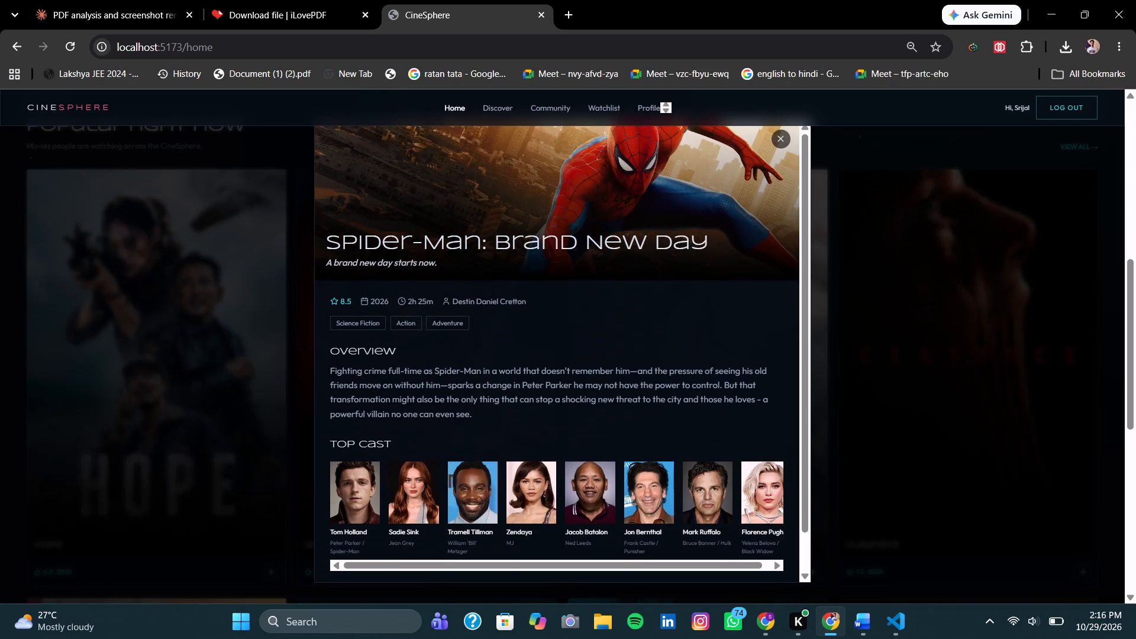
scroll(440, 340, "down", 1)
key("ctrl+minus")
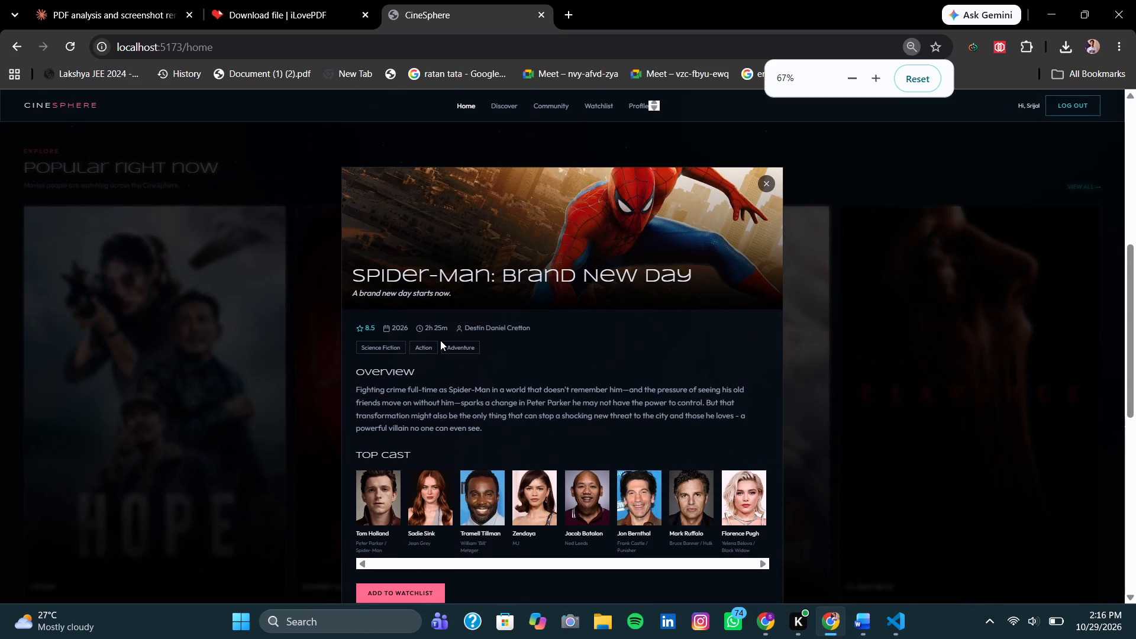
key("ctrl+minus")
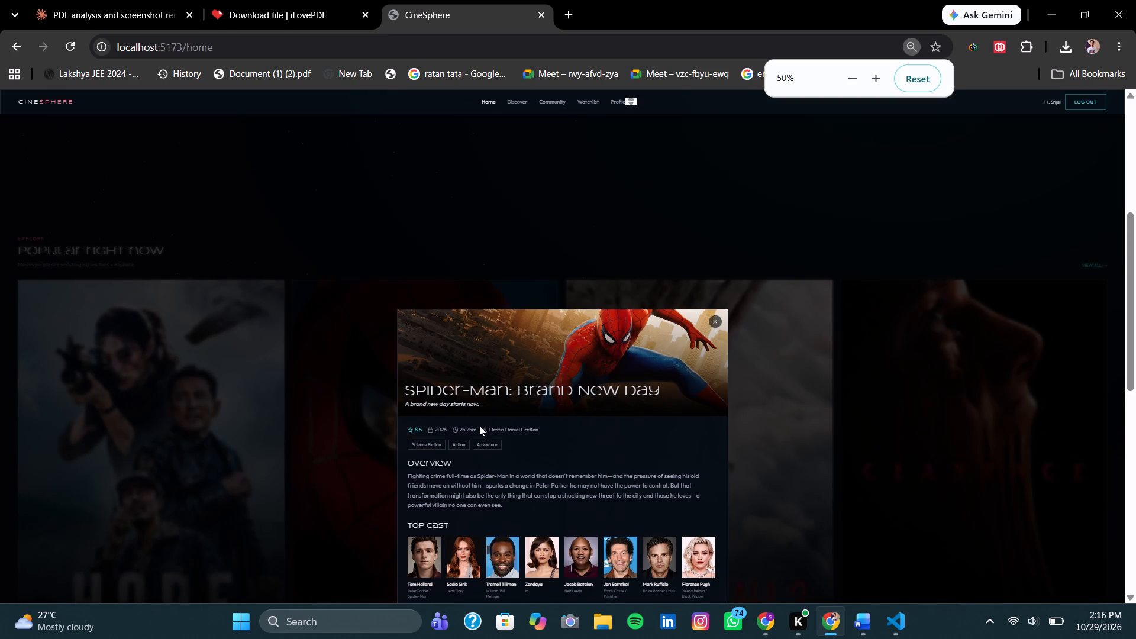
scroll(479, 425, "down", 1)
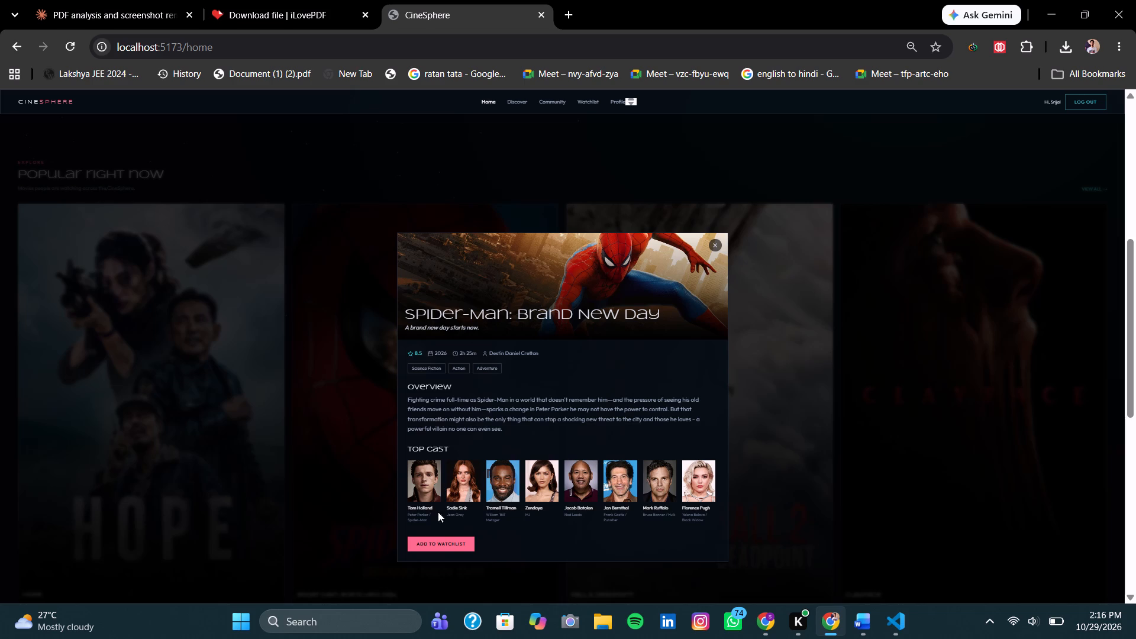
double_click(534, 539)
left_click(716, 244)
scroll(461, 441, "down", 1)
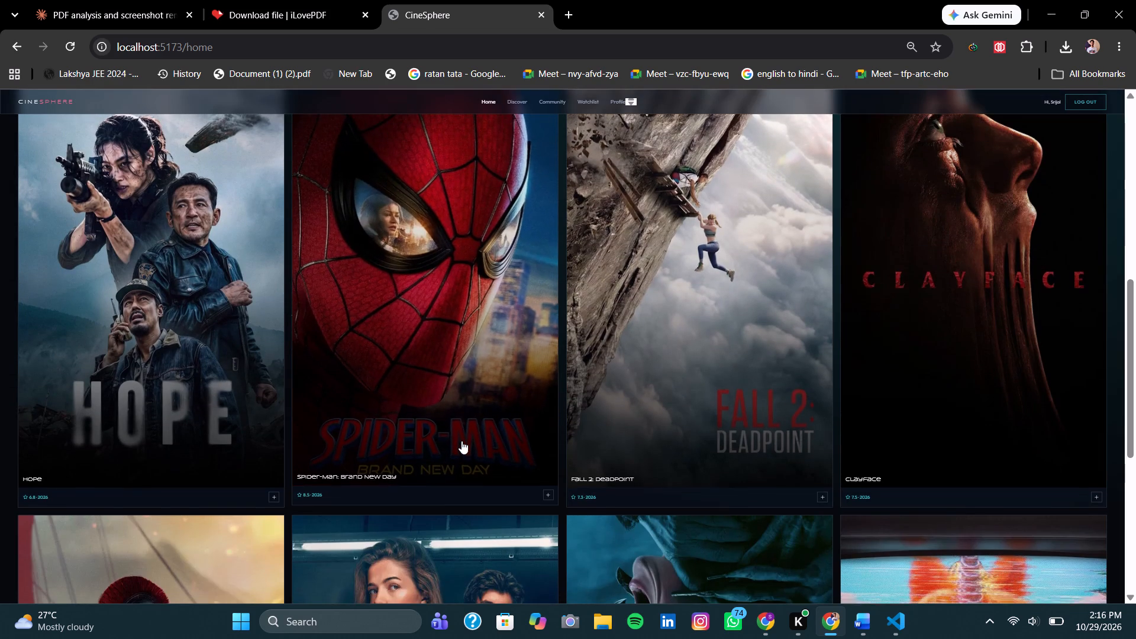
left_click(454, 399)
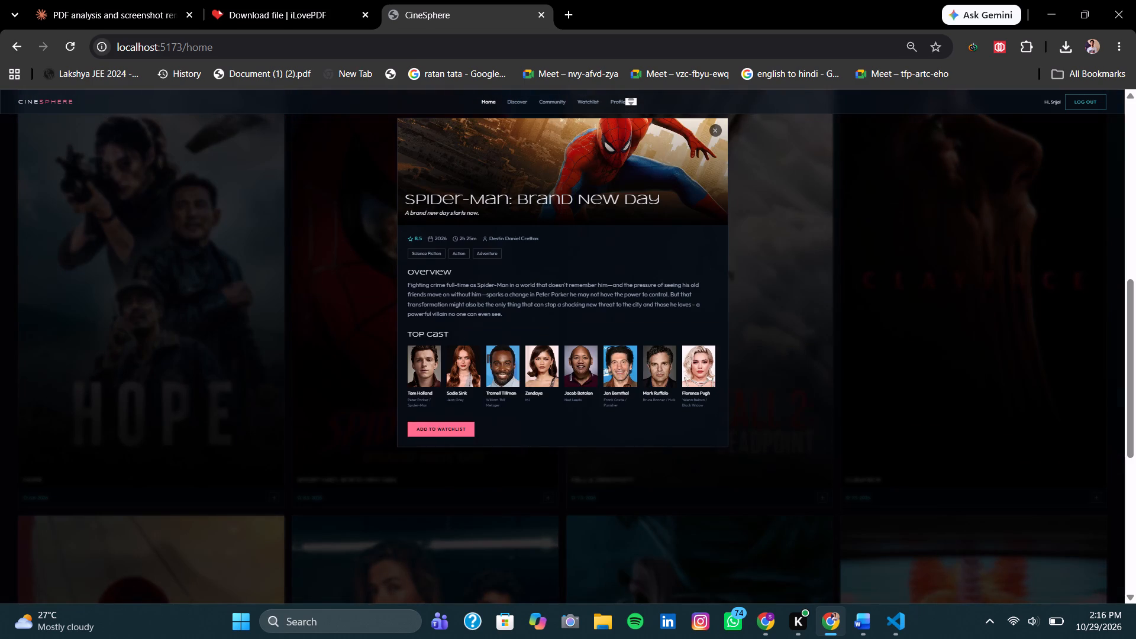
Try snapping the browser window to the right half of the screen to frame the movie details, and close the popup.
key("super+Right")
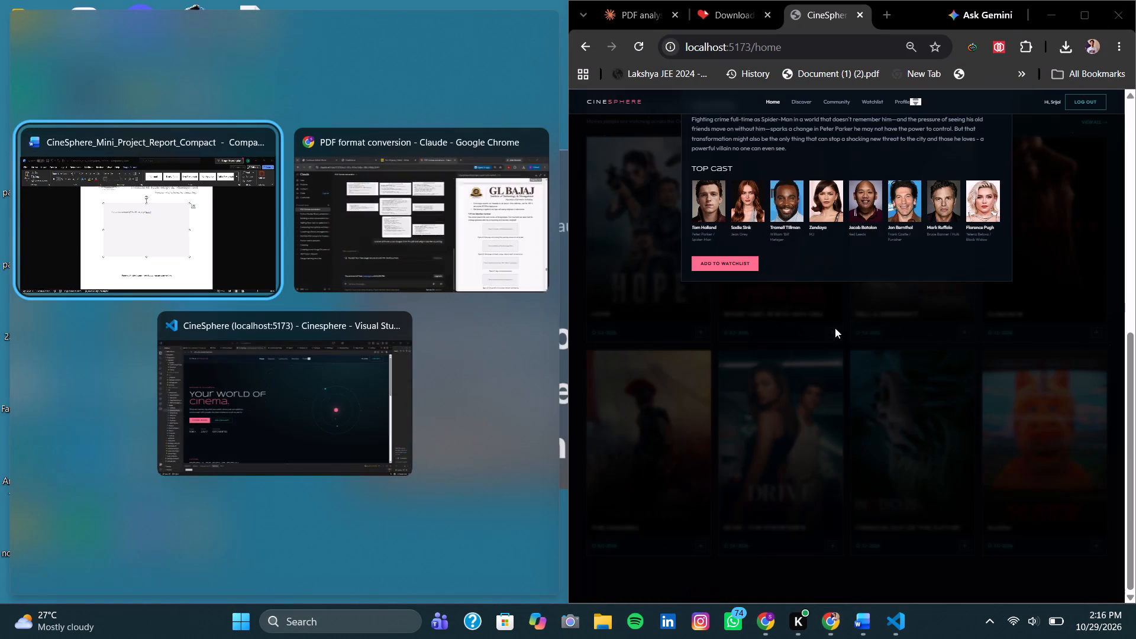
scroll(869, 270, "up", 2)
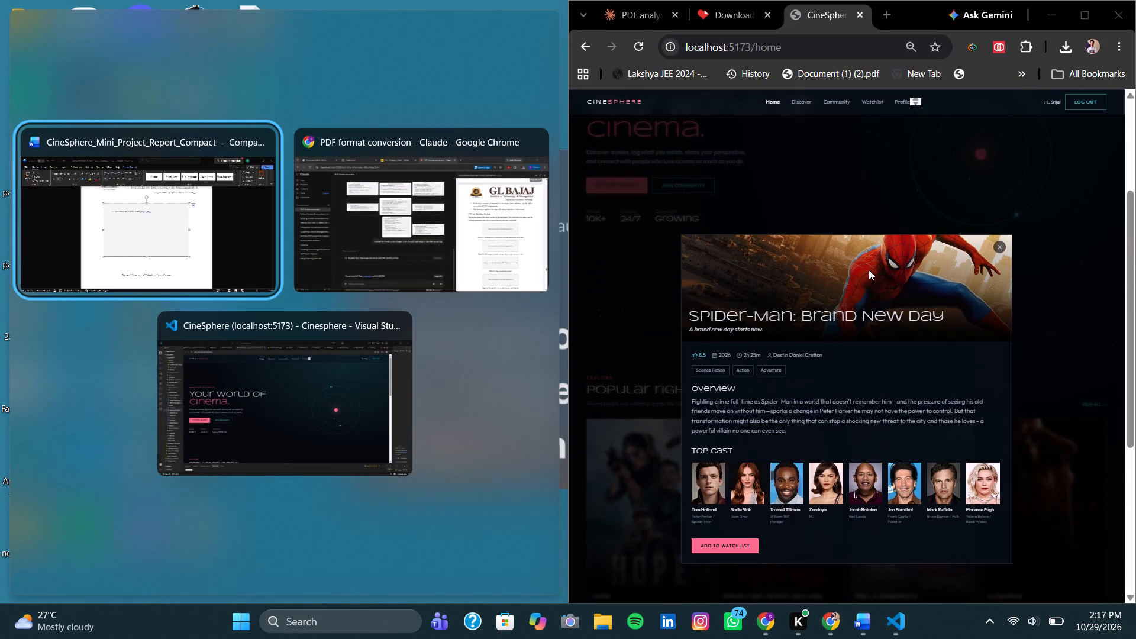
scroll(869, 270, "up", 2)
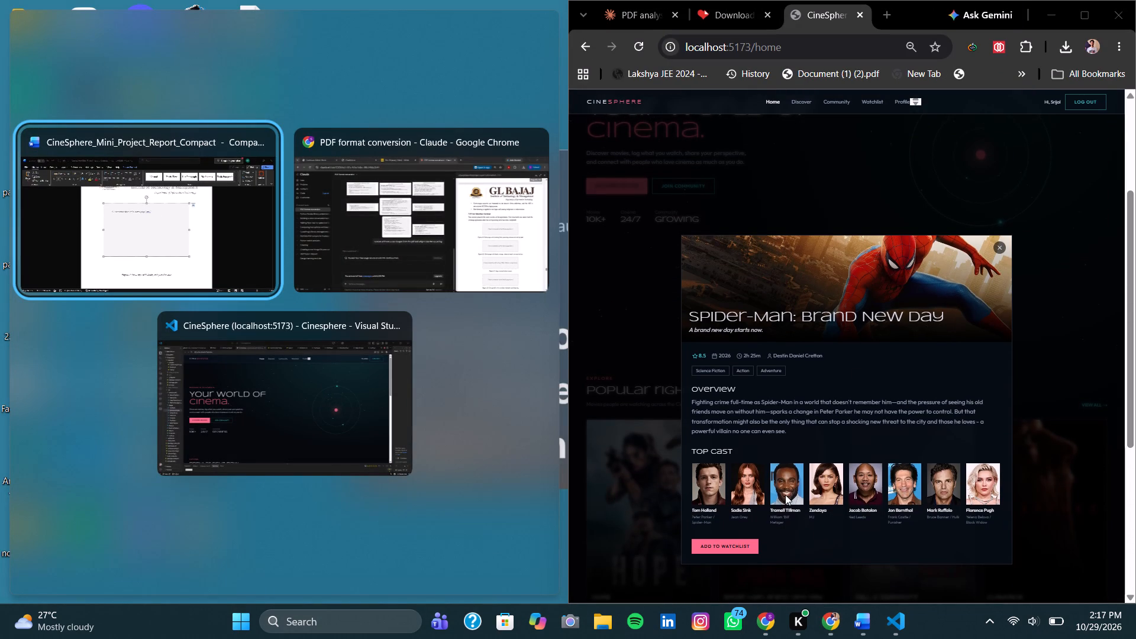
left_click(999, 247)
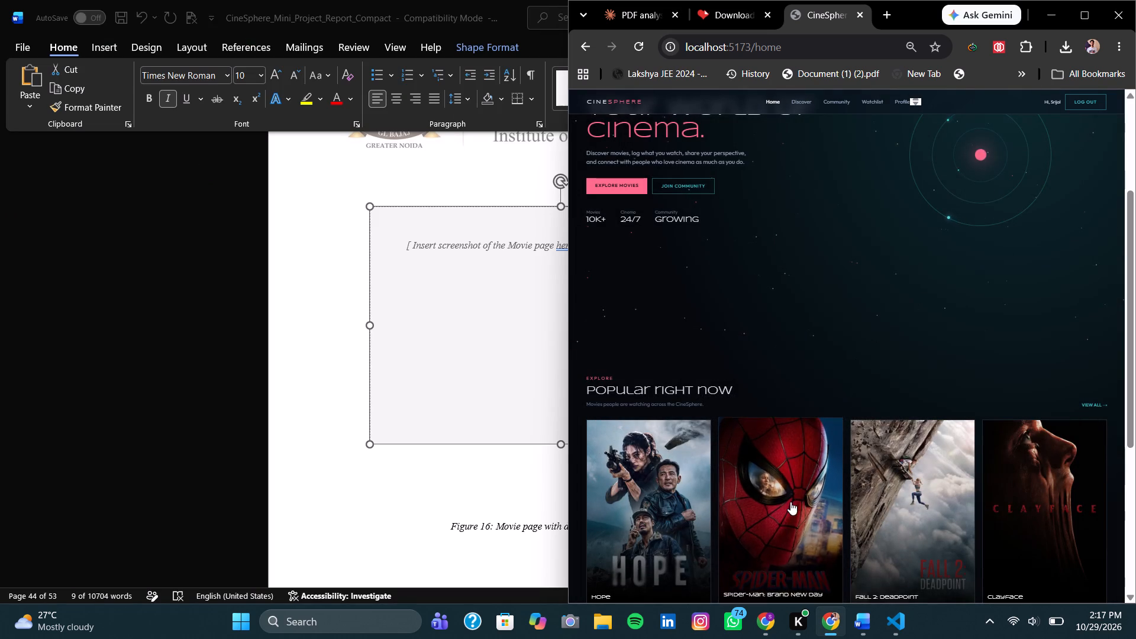
Open the Clayface movie details from the Popular right now section, look over the full popup and close it.
scroll(790, 502, "down", 2)
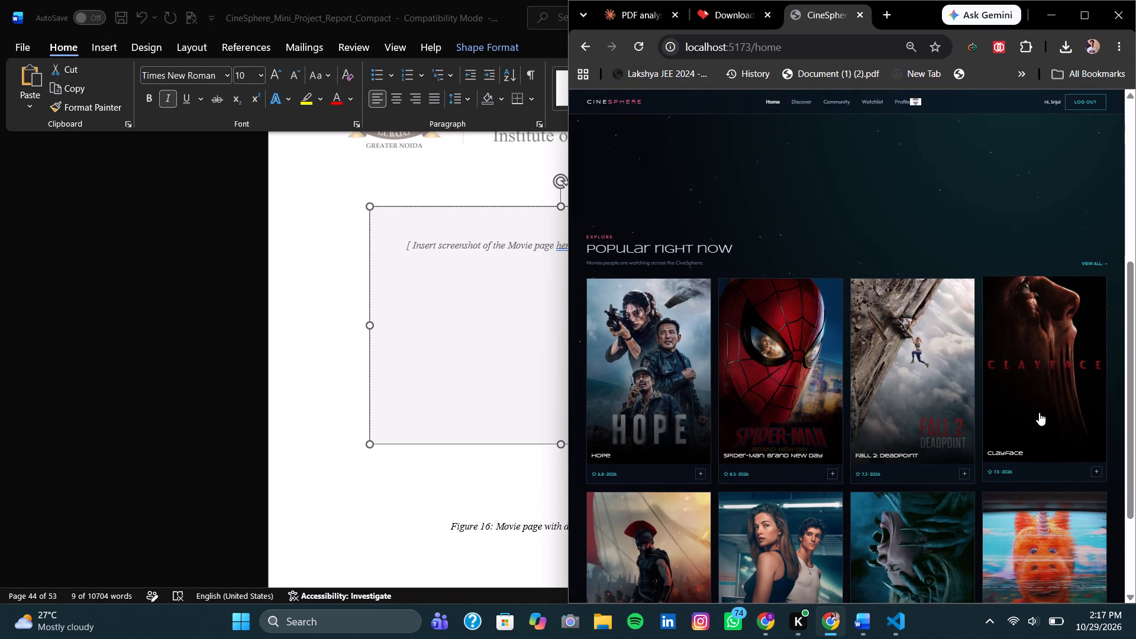
scroll(998, 492, "down", 1)
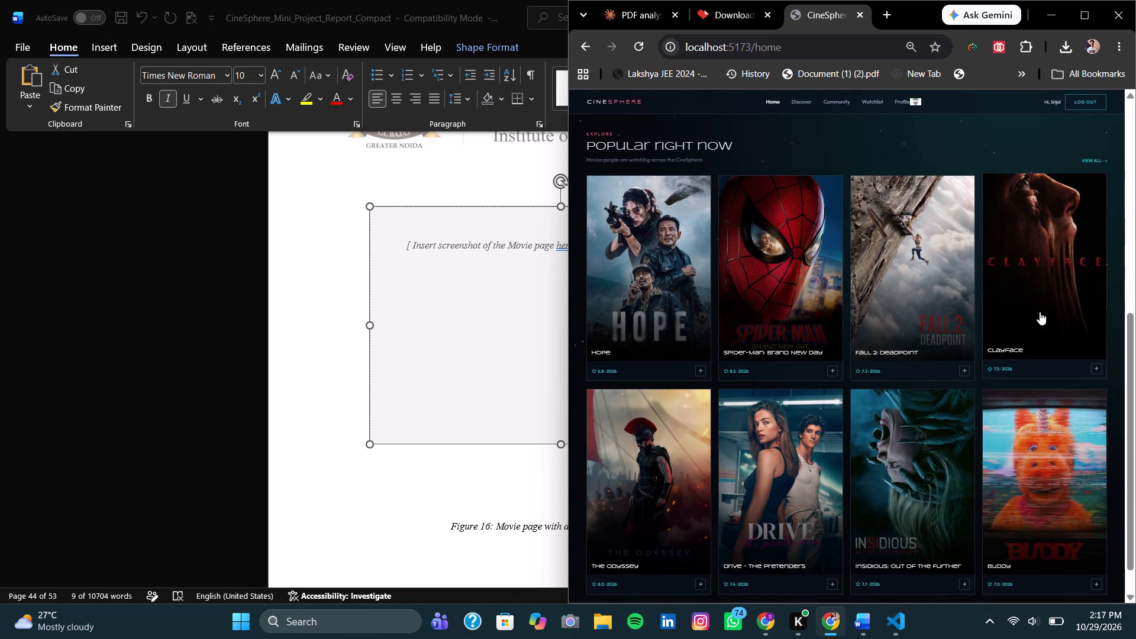
left_click(1040, 312)
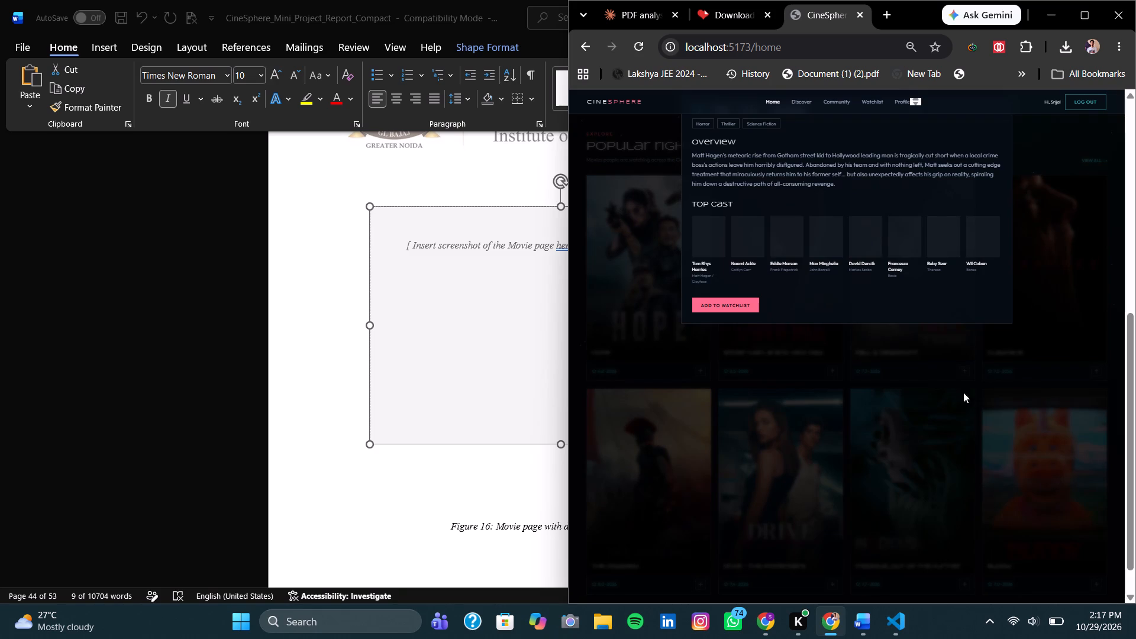
scroll(961, 344, "up", 2)
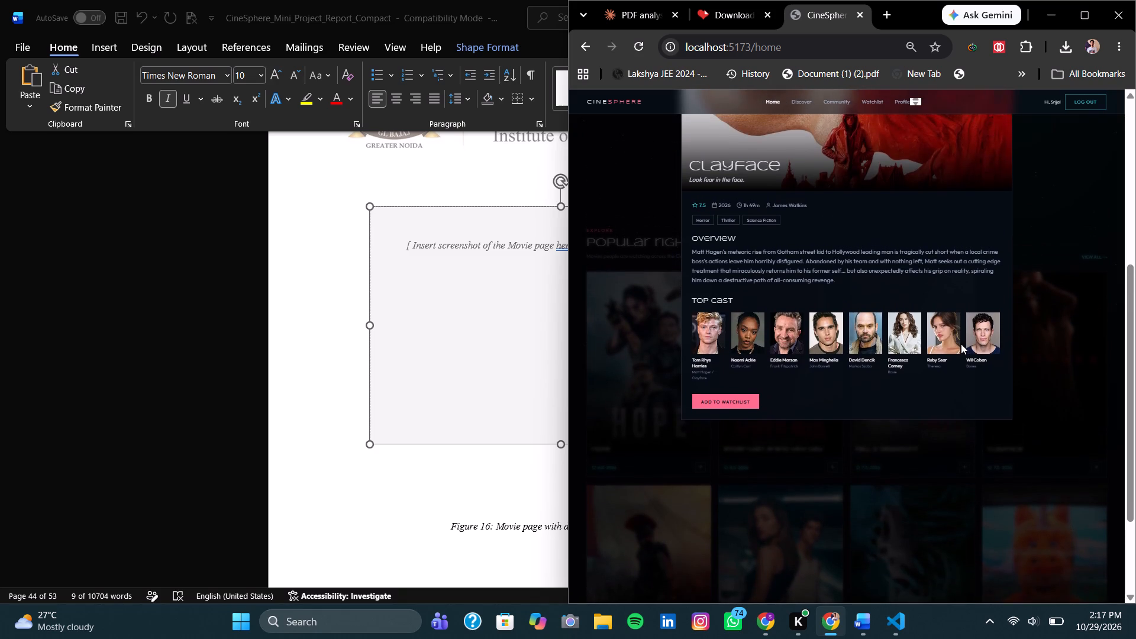
scroll(961, 344, "up", 3)
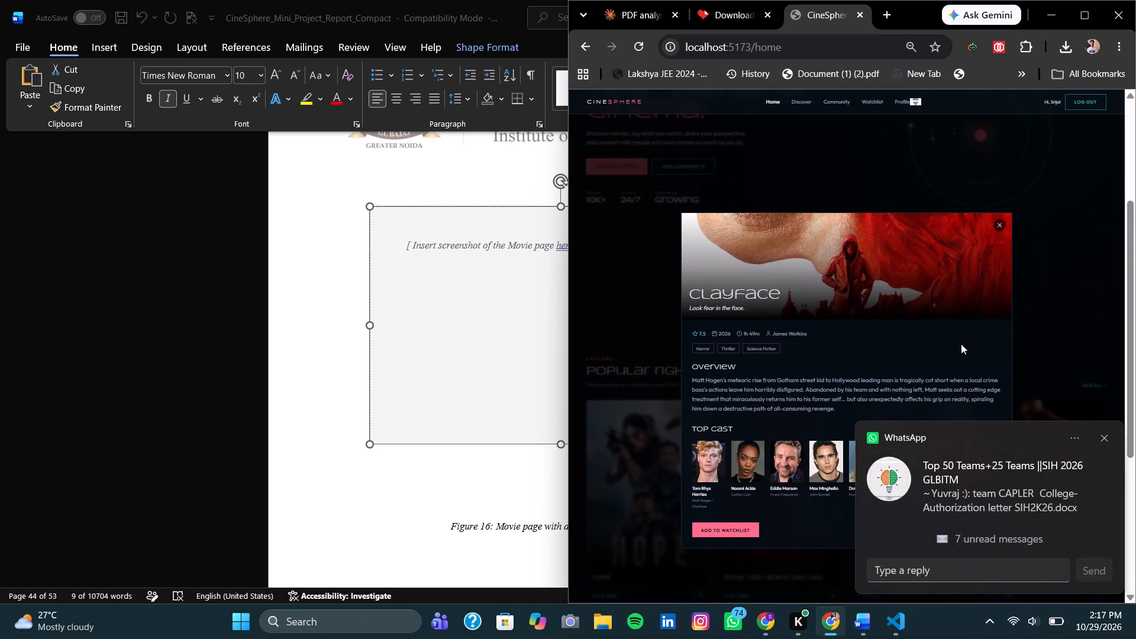
scroll(961, 344, "up", 1)
left_click(998, 223)
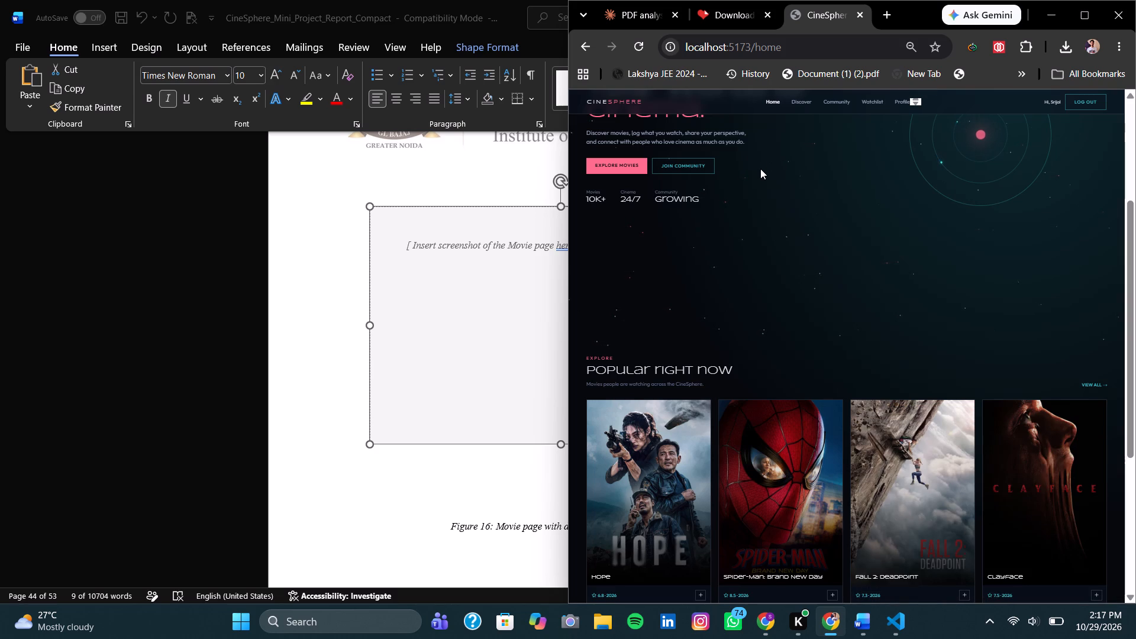
Reopen the Spider-Man: Brand New Day details, maximize the browser window and set the page zoom to 67%.
left_click(783, 421)
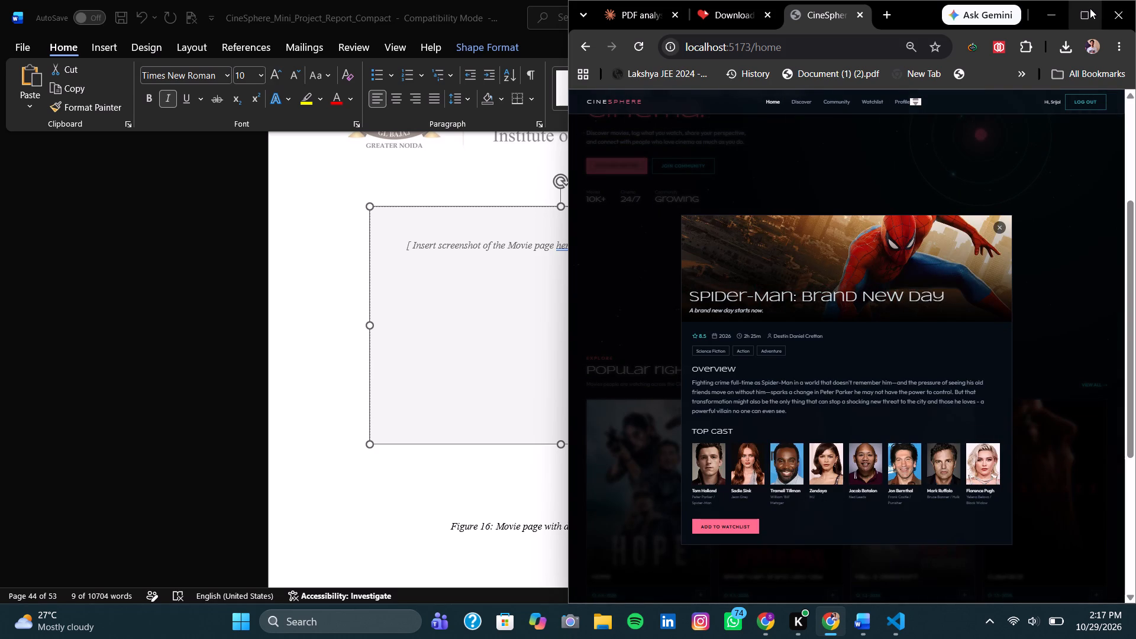
left_click(1090, 8)
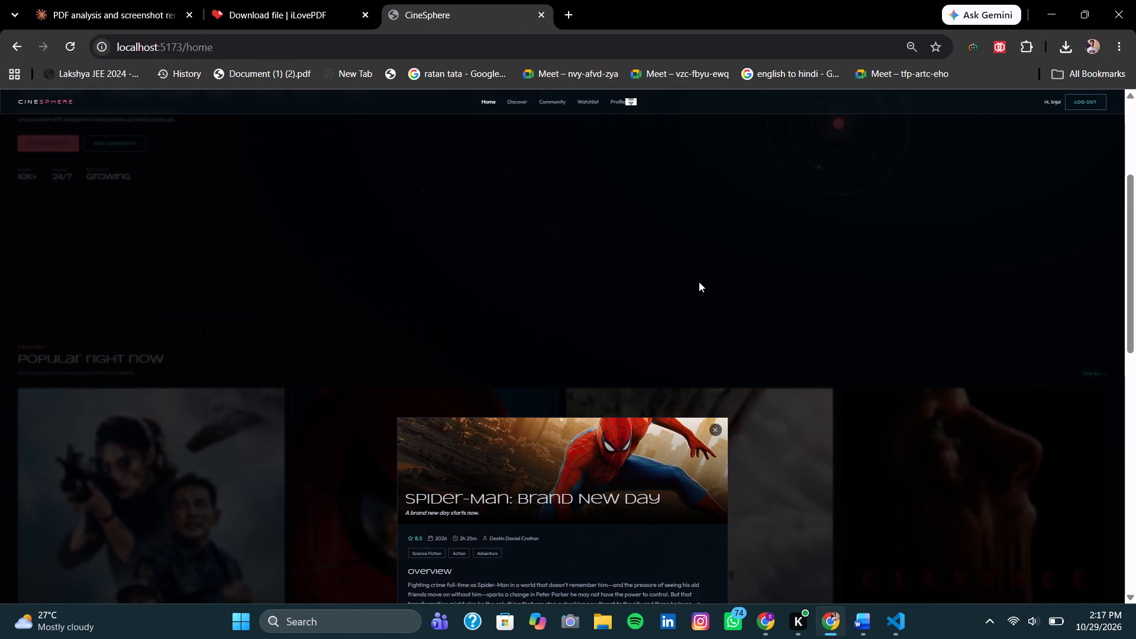
scroll(699, 282, "down", 3)
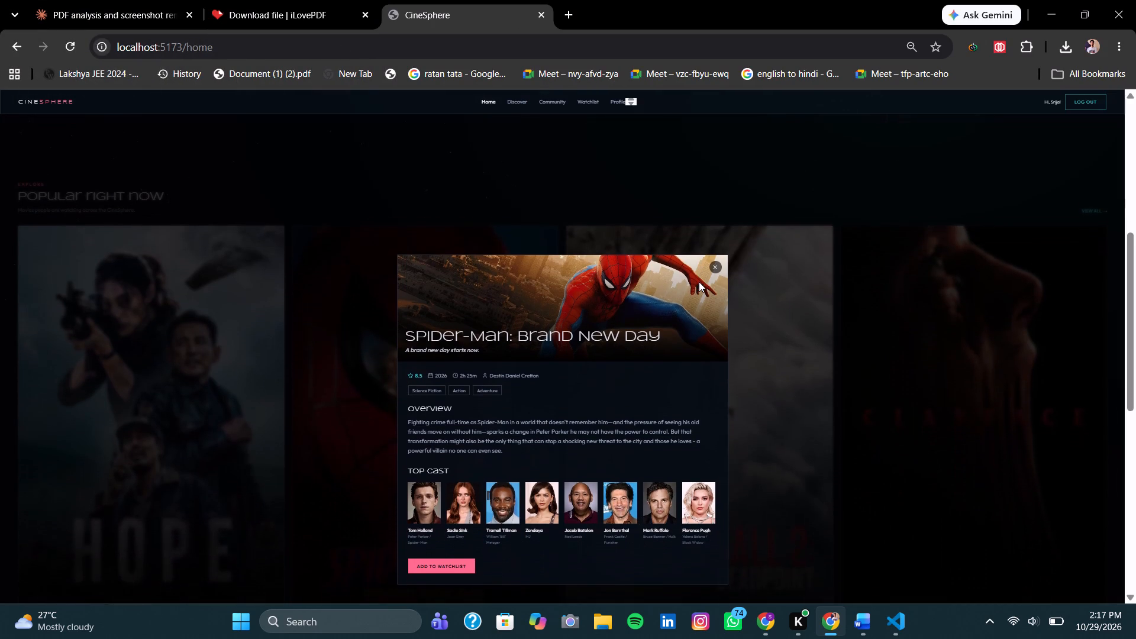
scroll(699, 282, "down", 1)
key("ctrl+plus")
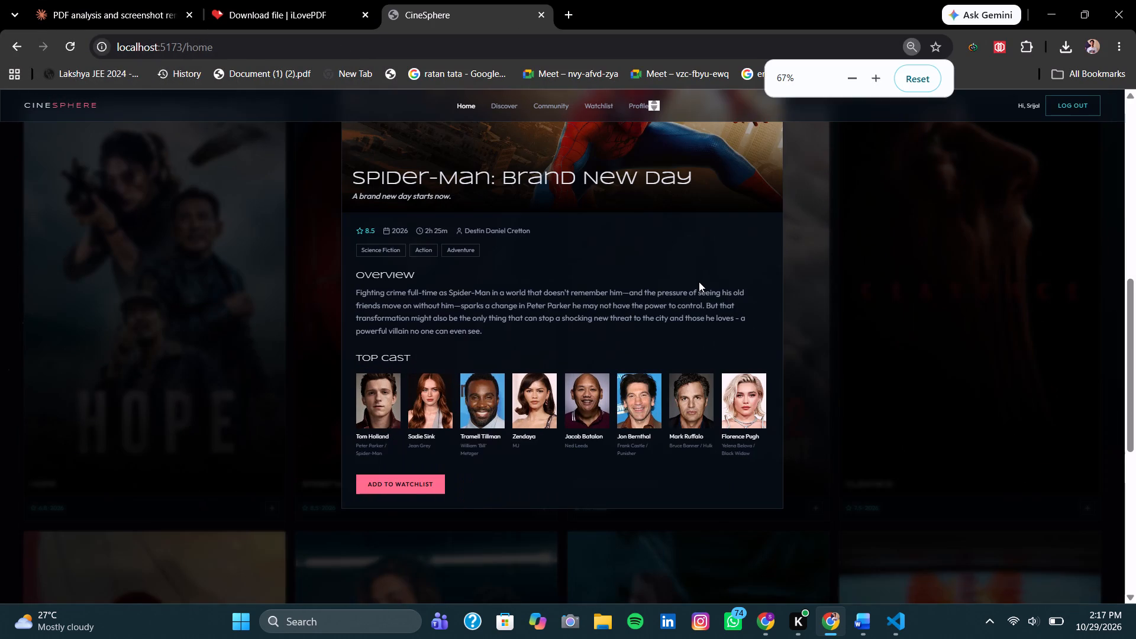
Frame the whole Spider-Man: Brand New Day popup, from banner to Add to Watchlist, and start a screen capture of it.
scroll(699, 282, "up", 2)
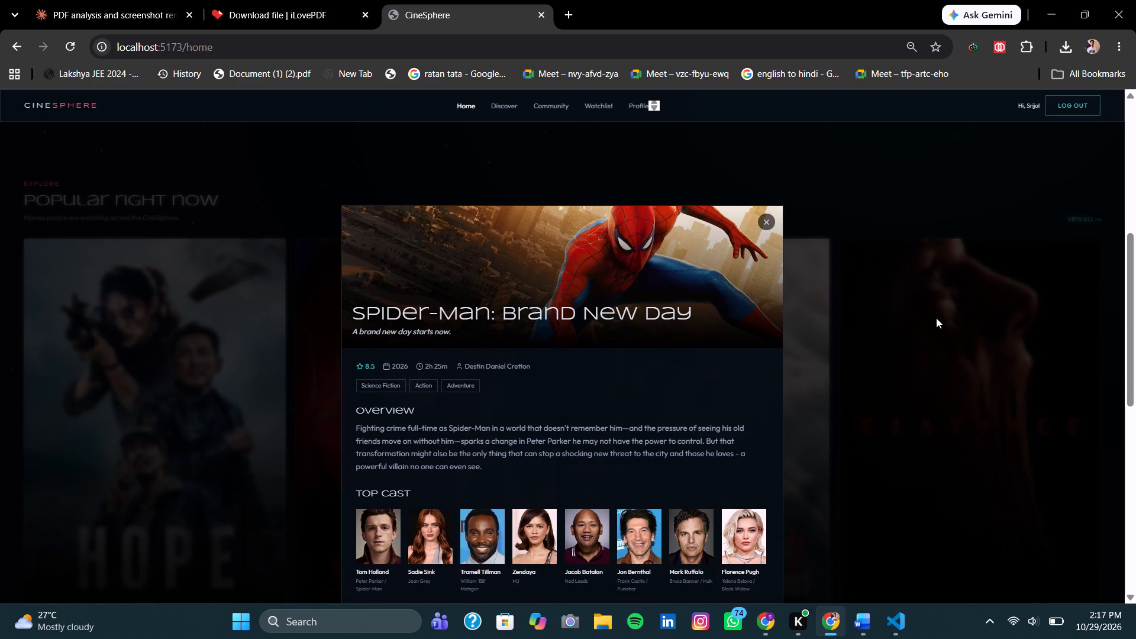
scroll(936, 318, "down", 1)
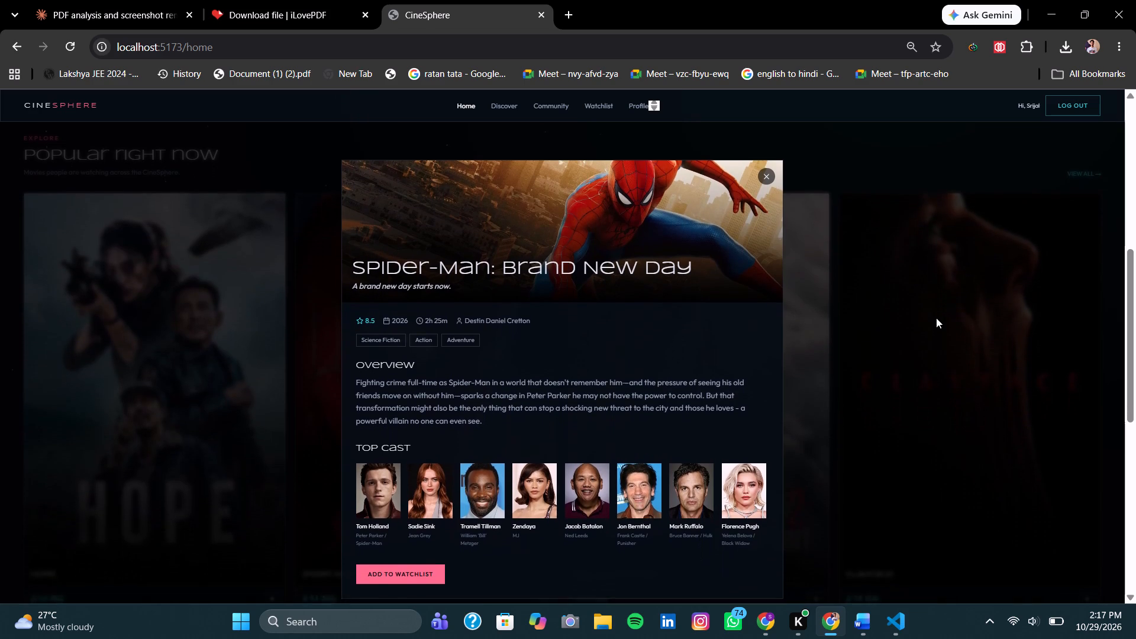
scroll(936, 318, "down", 3)
key("Print")
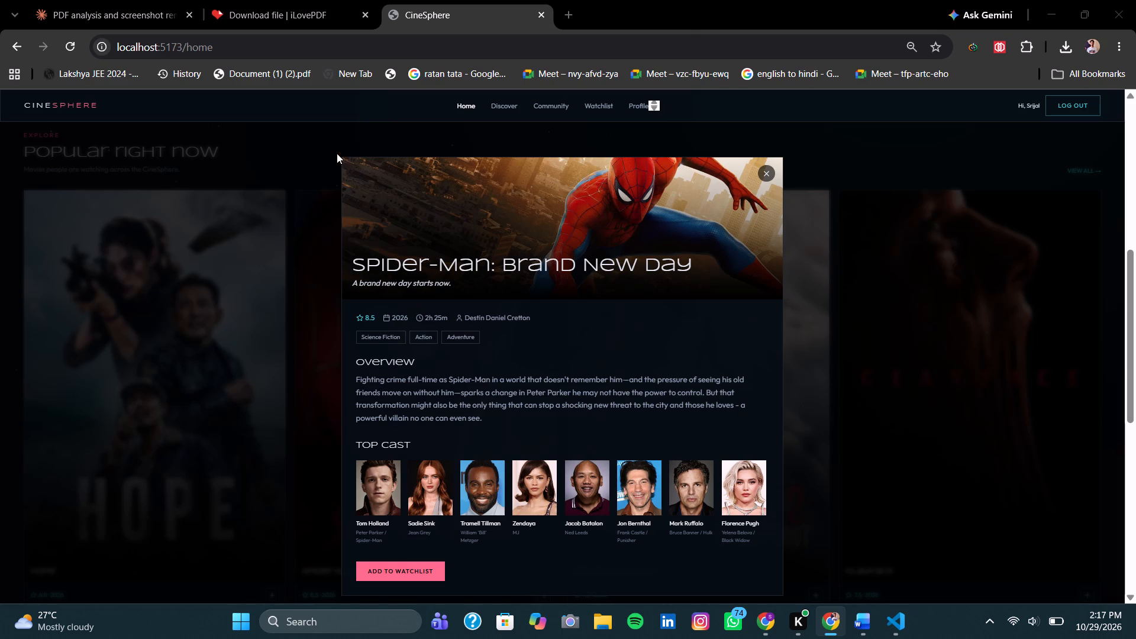
Capture a screenshot of the whole Spider-Man: Brand New Day popup, from its banner down past the Add to Watchlist button.
left_click_drag(341, 155, 737, 473)
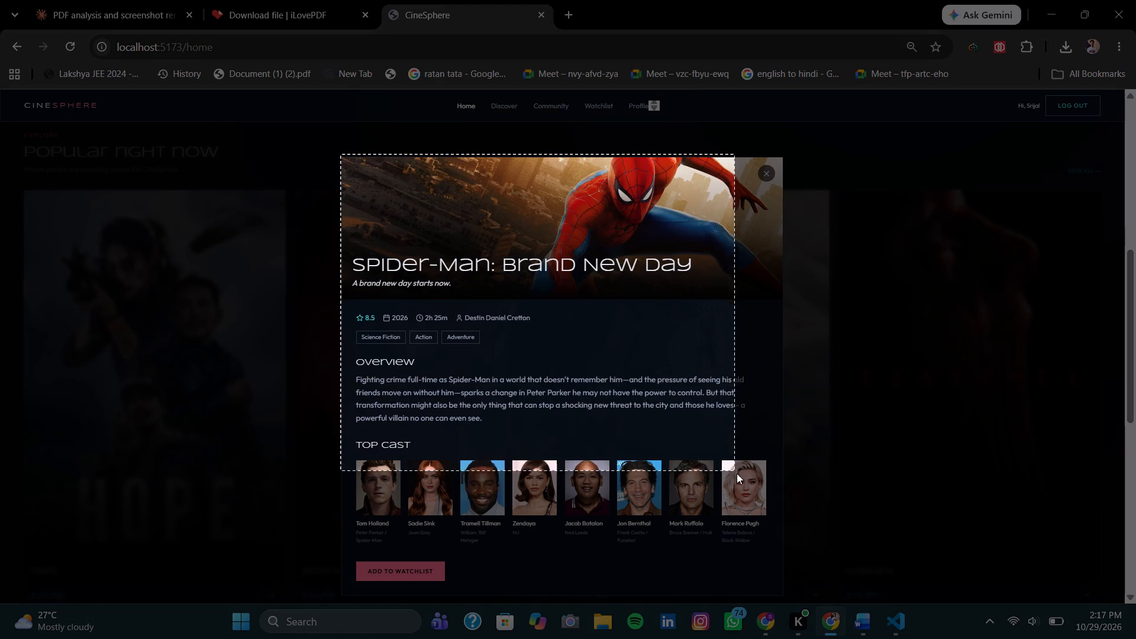
left_click_drag(737, 473, 780, 617)
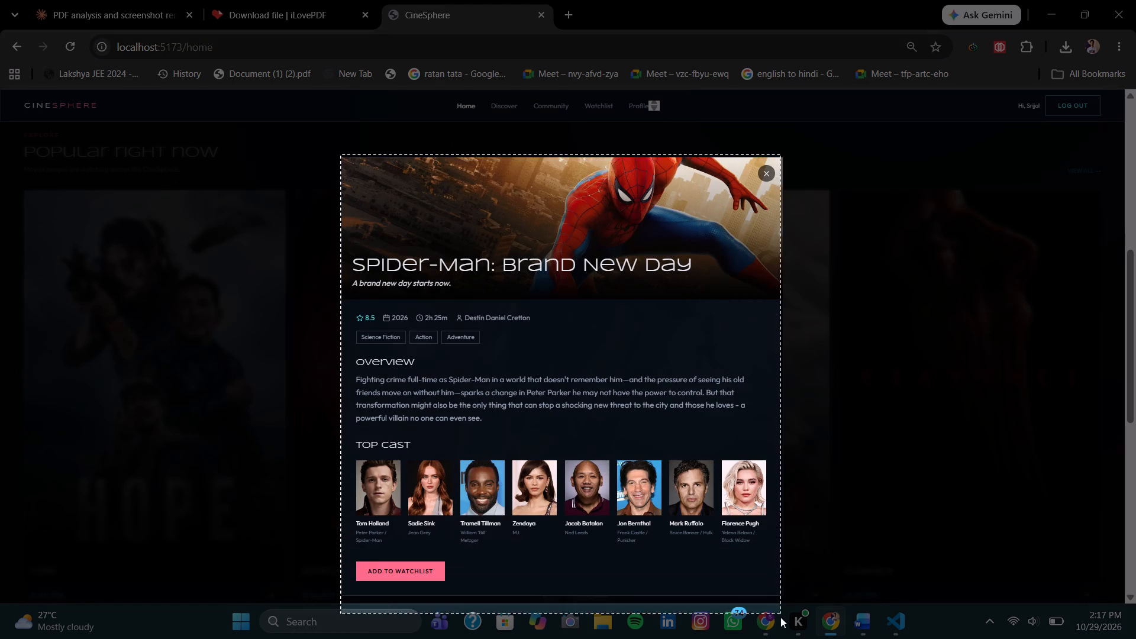
left_click_drag(780, 617, 782, 595)
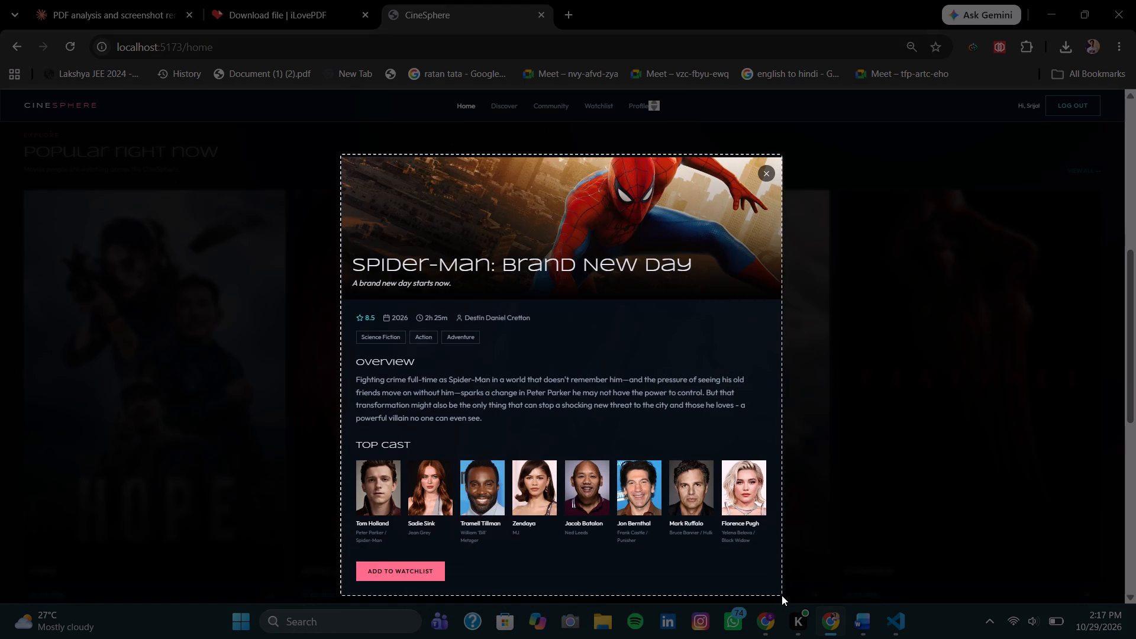
left_click_drag(782, 595, 783, 595)
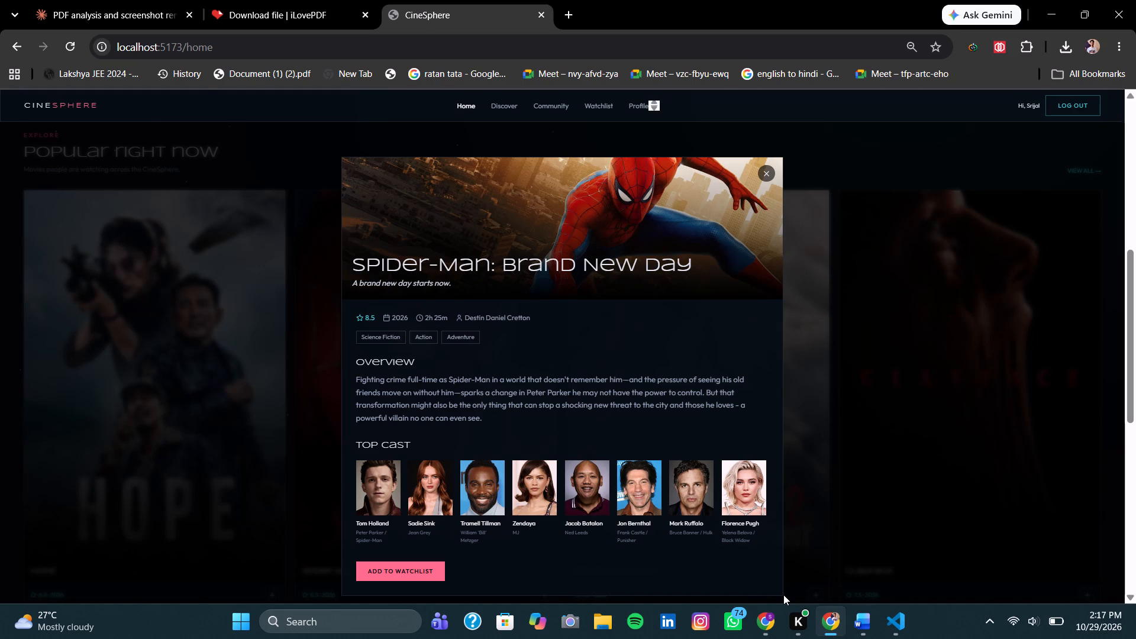
Switch to the Word report and replace the Movie page box's placeholder text with the captured movie details screenshot.
key("alt+Tab")
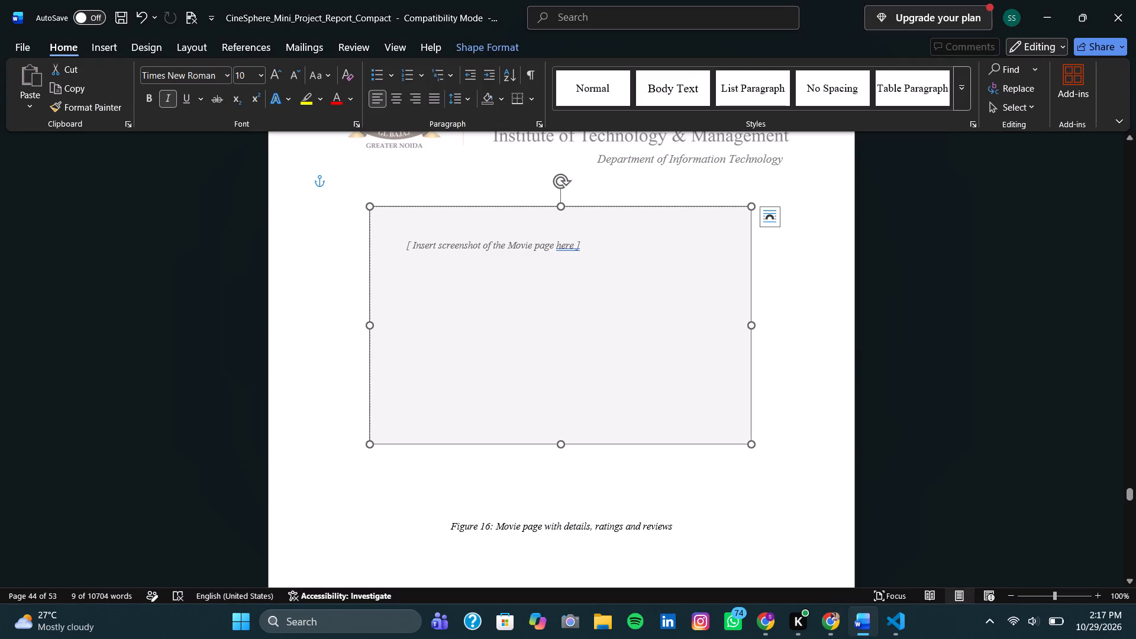
left_click(464, 328)
left_click(619, 247)
key("BackSpace")
key("BackSpace")
key("BackSpace")
key("BackSpace")
key("BackSpace")
key("BackSpace")
key("BackSpace")
key("BackSpace")
key("BackSpace")
key("BackSpace")
key("BackSpace")
key("BackSpace")
key("BackSpace")
key("BackSpace")
key("BackSpace")
key("BackSpace")
key("BackSpace")
key("BackSpace")
key("BackSpace")
key("BackSpace")
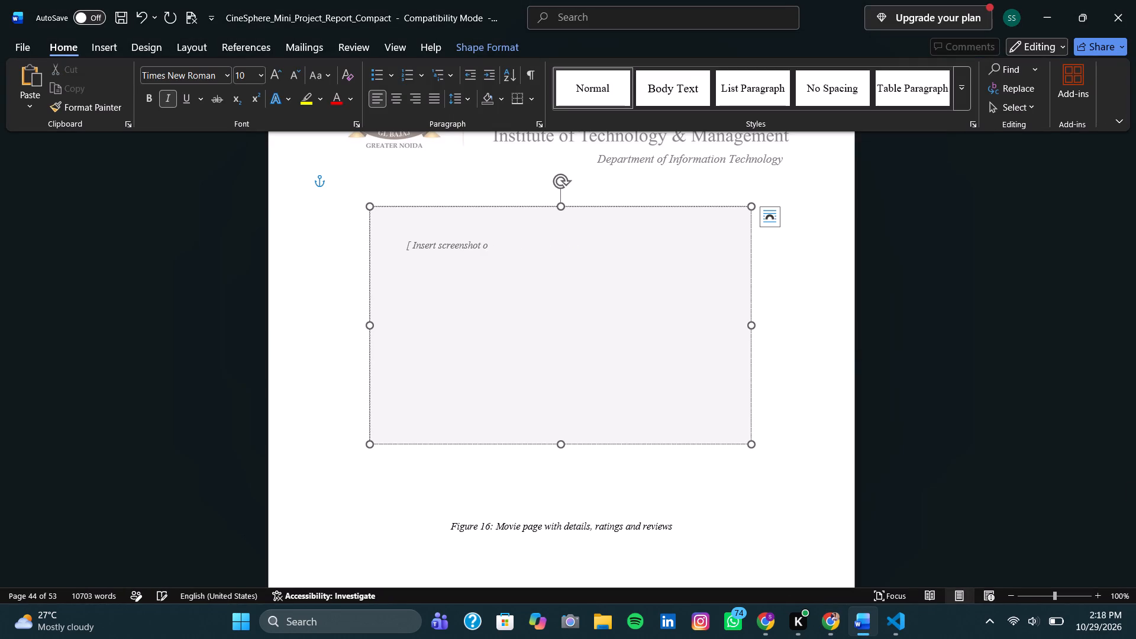
key("BackSpace")
key("BackSpace")
key("BackSpace")
key("BackSpace")
key("BackSpace")
key("ctrl+v")
Move the movie details picture to the placeholder box's top-left corner and stretch it to the box's full width.
left_click(553, 314)
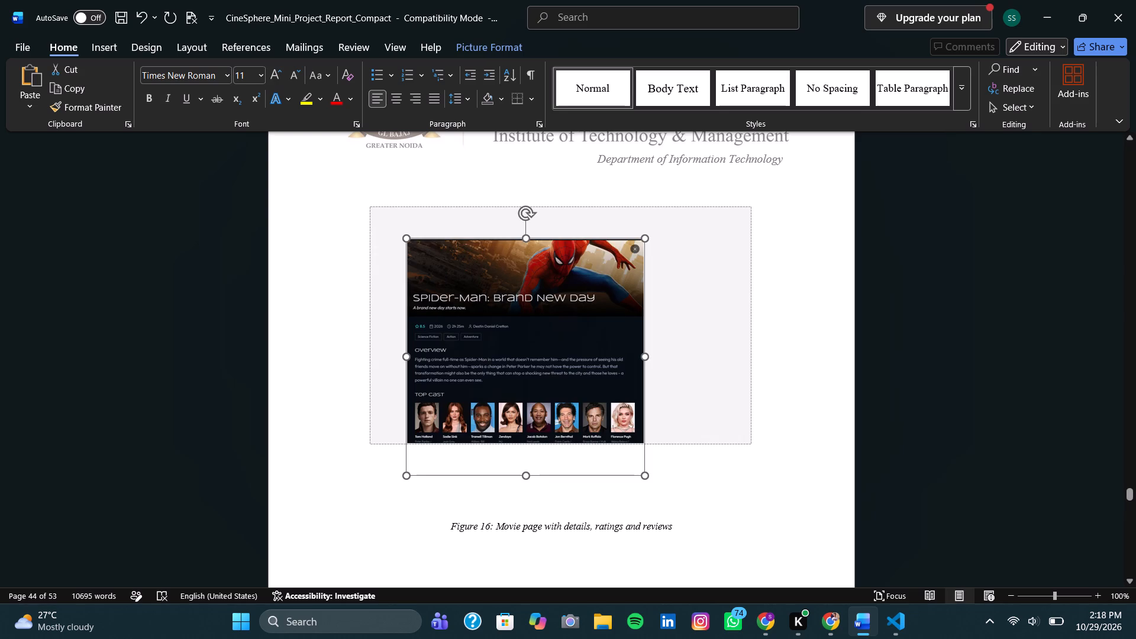
left_click_drag(525, 253, 527, 217)
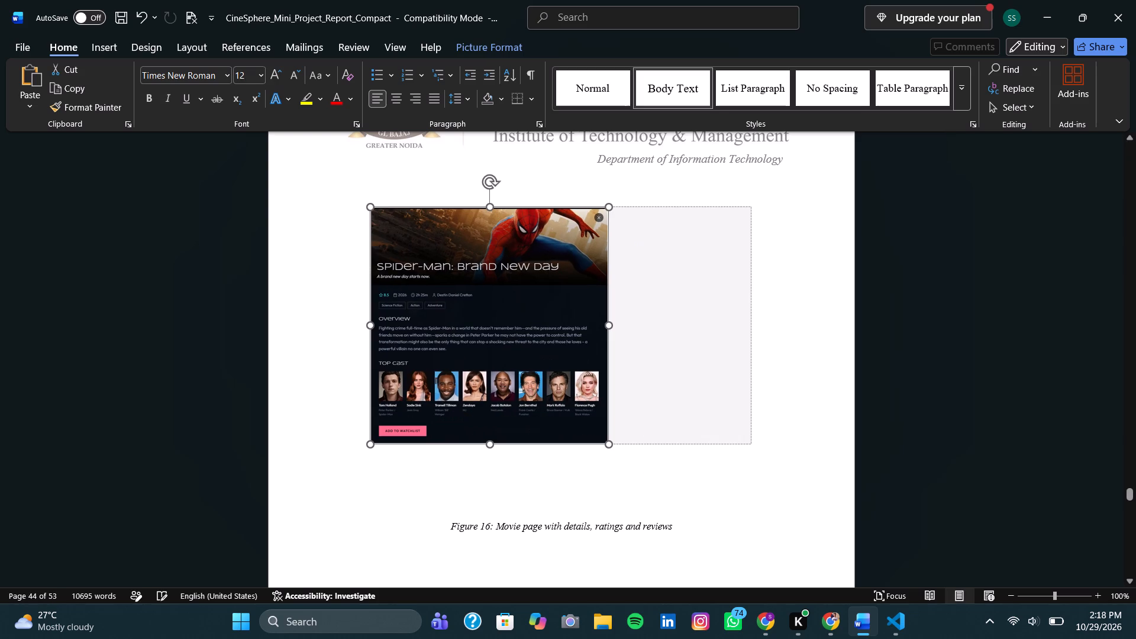
left_click_drag(607, 328, 677, 329)
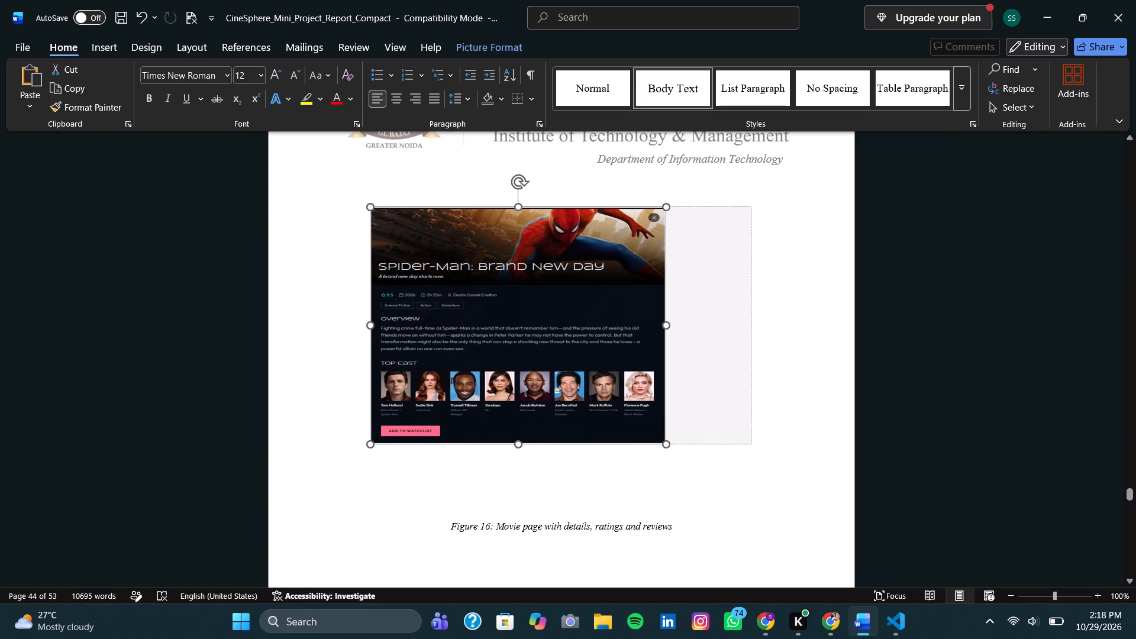
left_click_drag(677, 329, 750, 328)
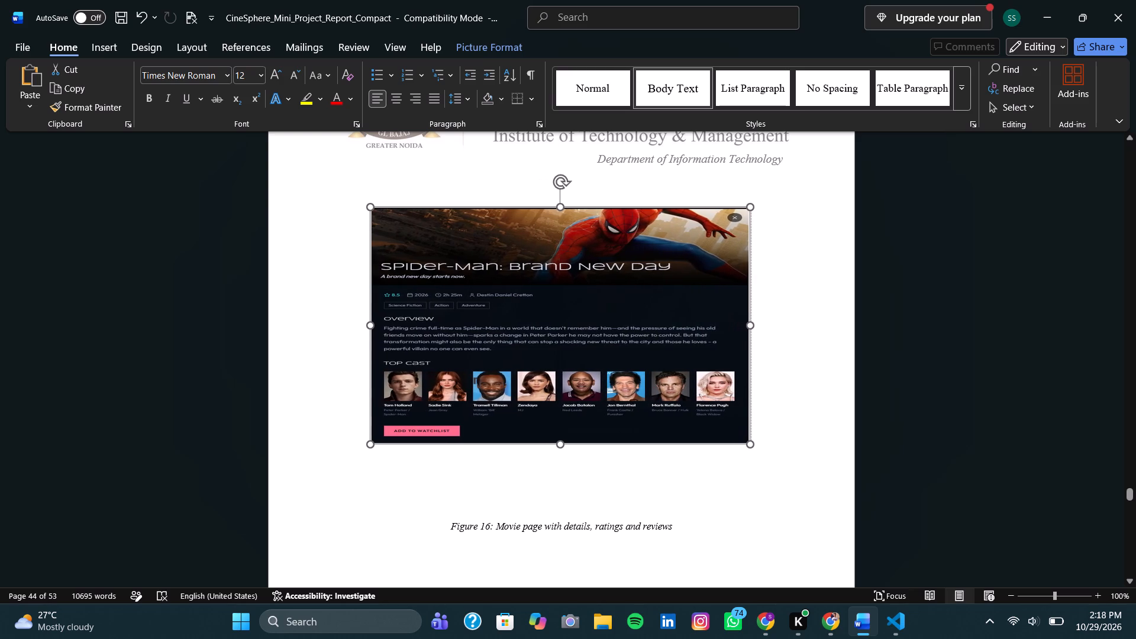
Narrow the movie details picture to expose the placeholder box, and extend the box's bottom edge well below the picture.
left_click_drag(750, 328, 709, 326)
left_click(731, 407)
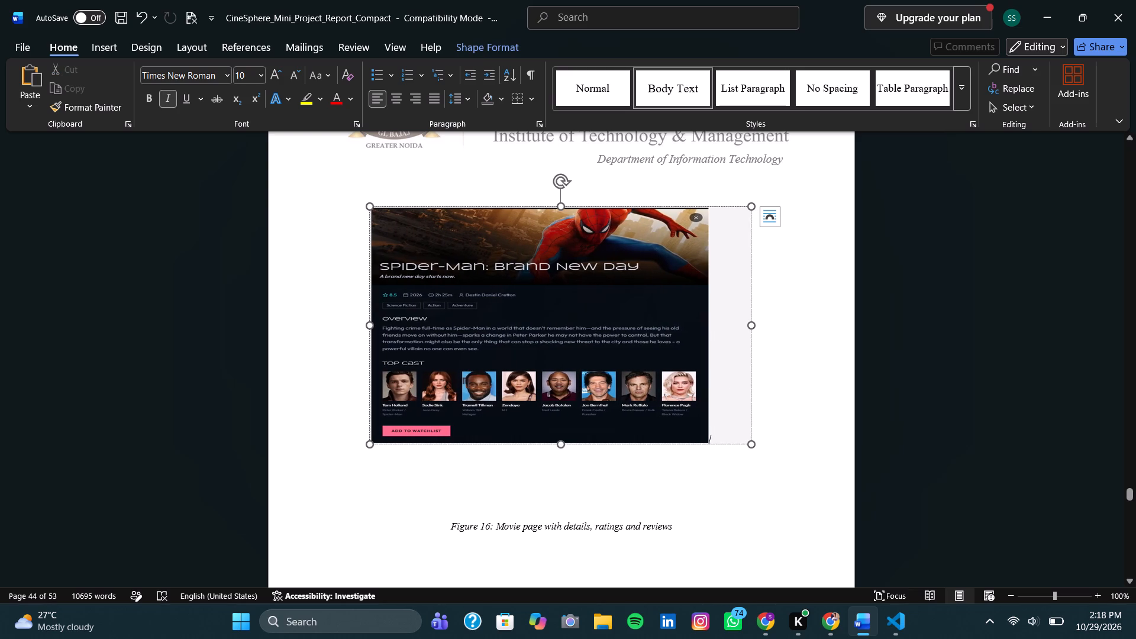
left_click_drag(563, 447, 565, 501)
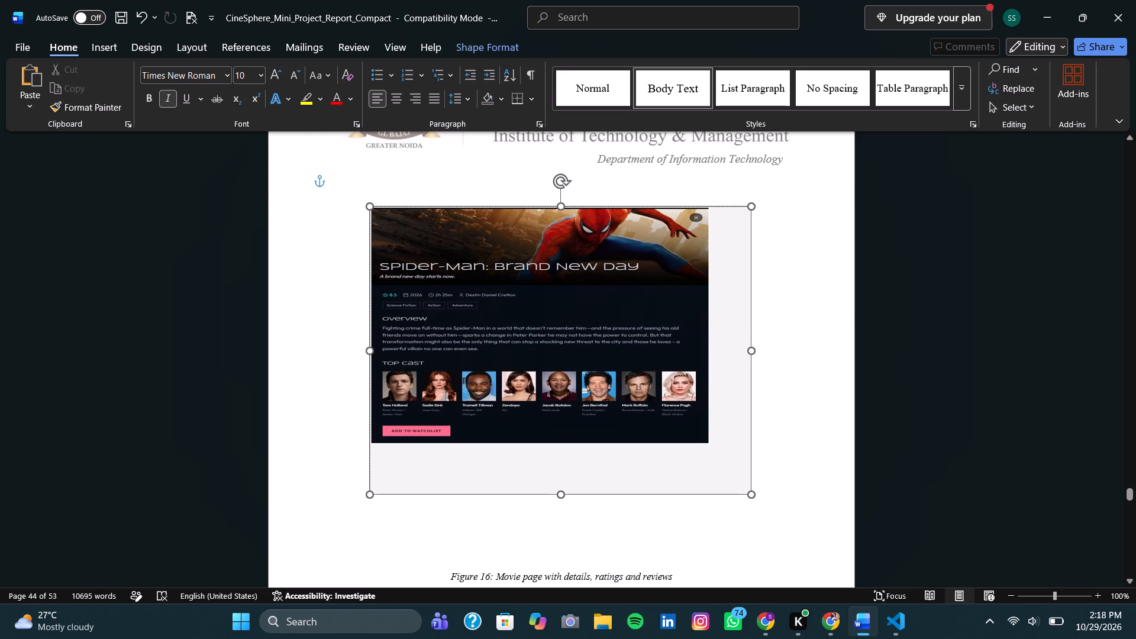
left_click_drag(565, 501, 568, 534)
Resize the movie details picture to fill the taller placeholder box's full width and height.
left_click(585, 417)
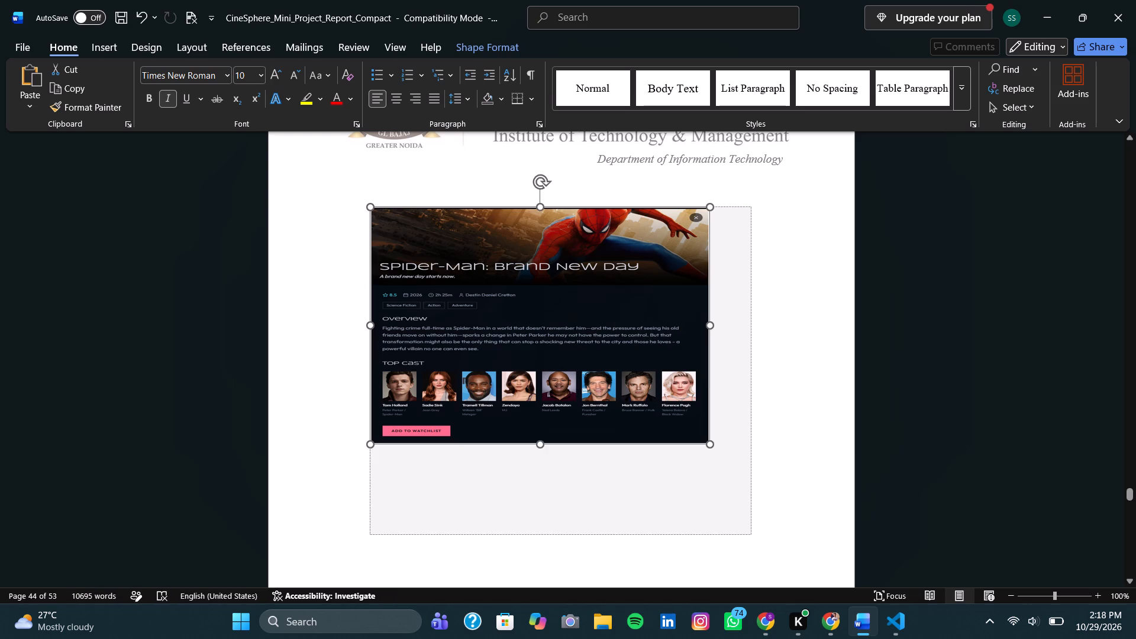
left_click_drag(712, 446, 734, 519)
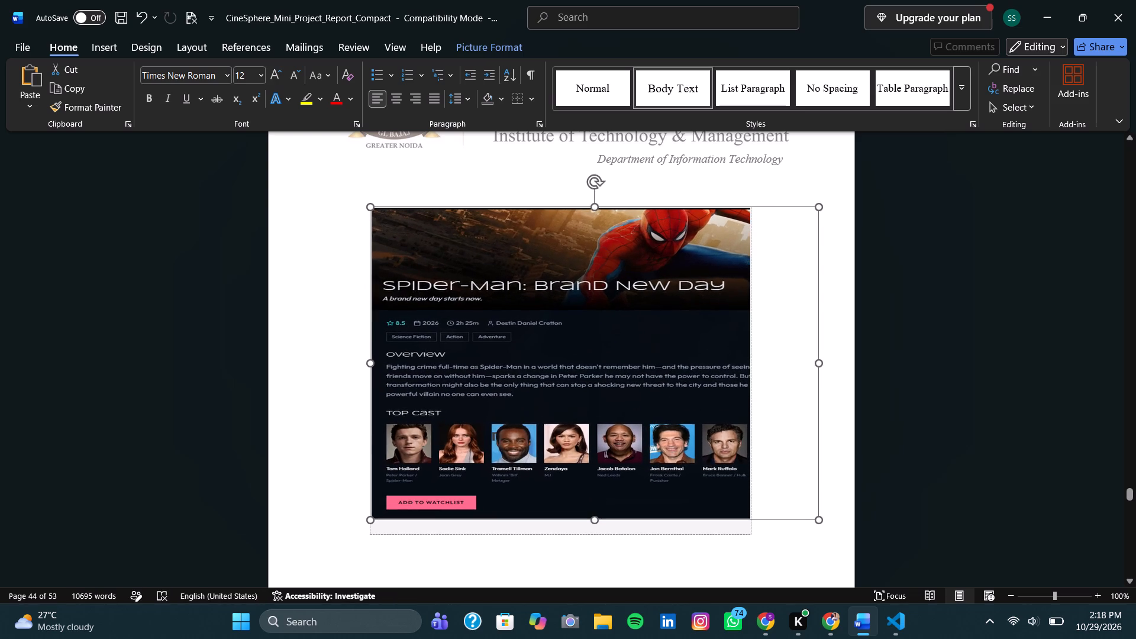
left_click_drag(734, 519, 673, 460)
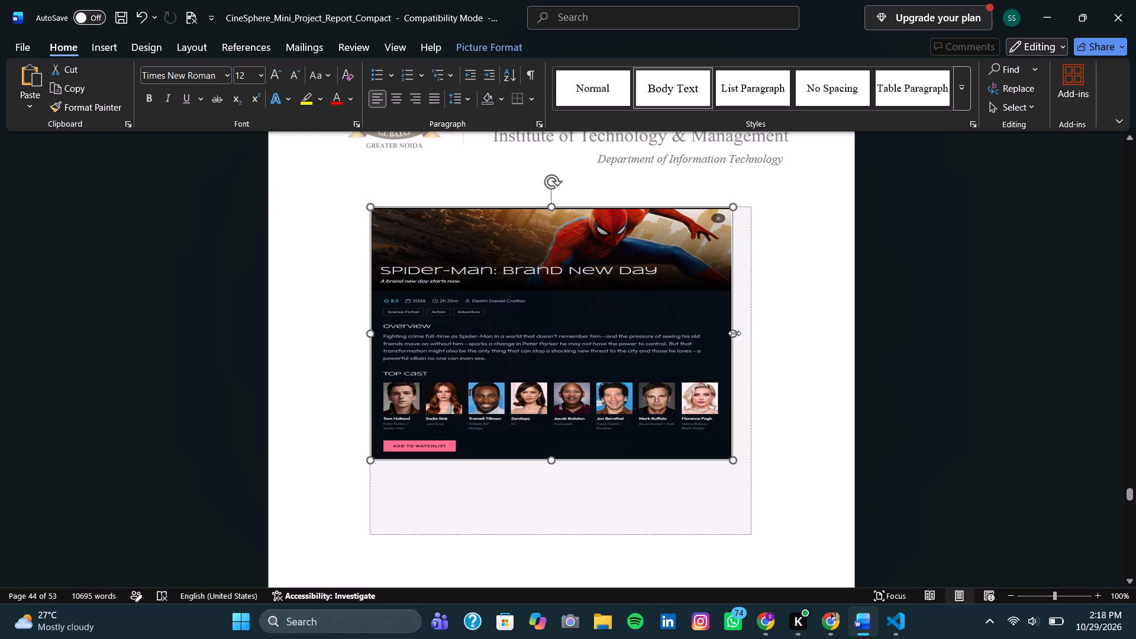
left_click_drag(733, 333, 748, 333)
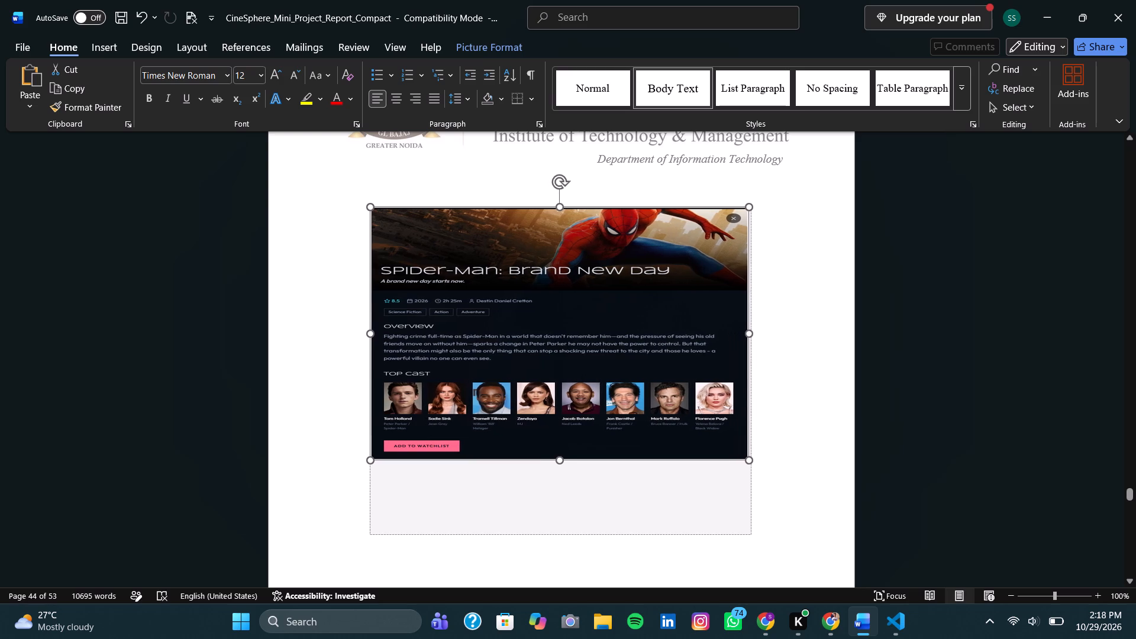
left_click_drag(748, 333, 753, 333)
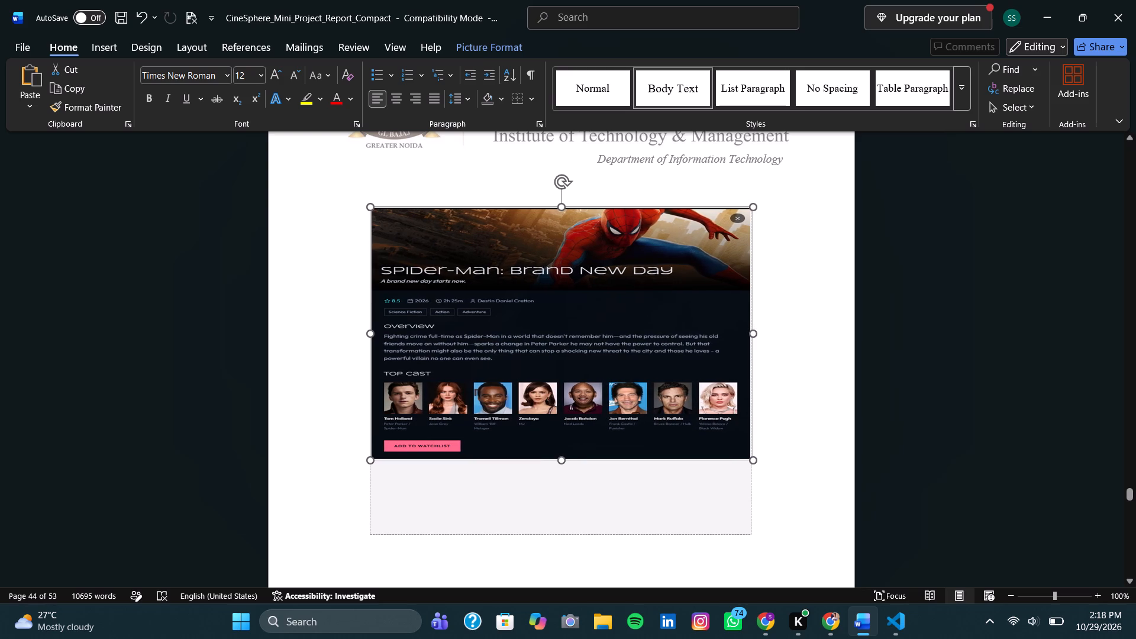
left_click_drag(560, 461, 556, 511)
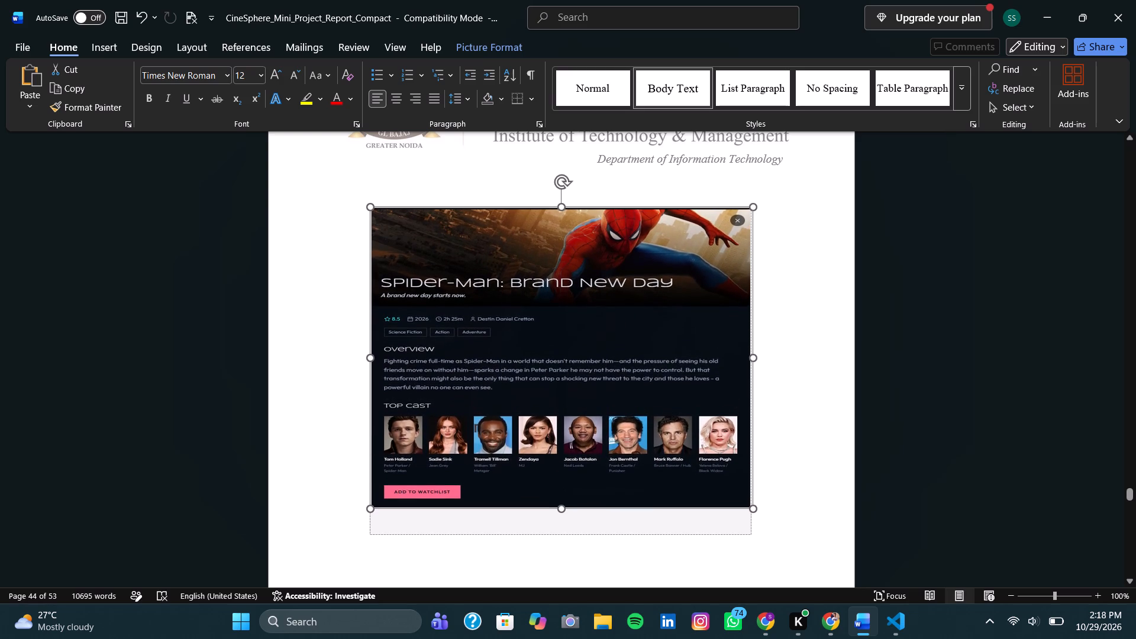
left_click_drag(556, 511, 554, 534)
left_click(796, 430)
Delete the blank lines between the movie page placeholder box and the Figure 16 caption.
scroll(796, 430, "down", 1)
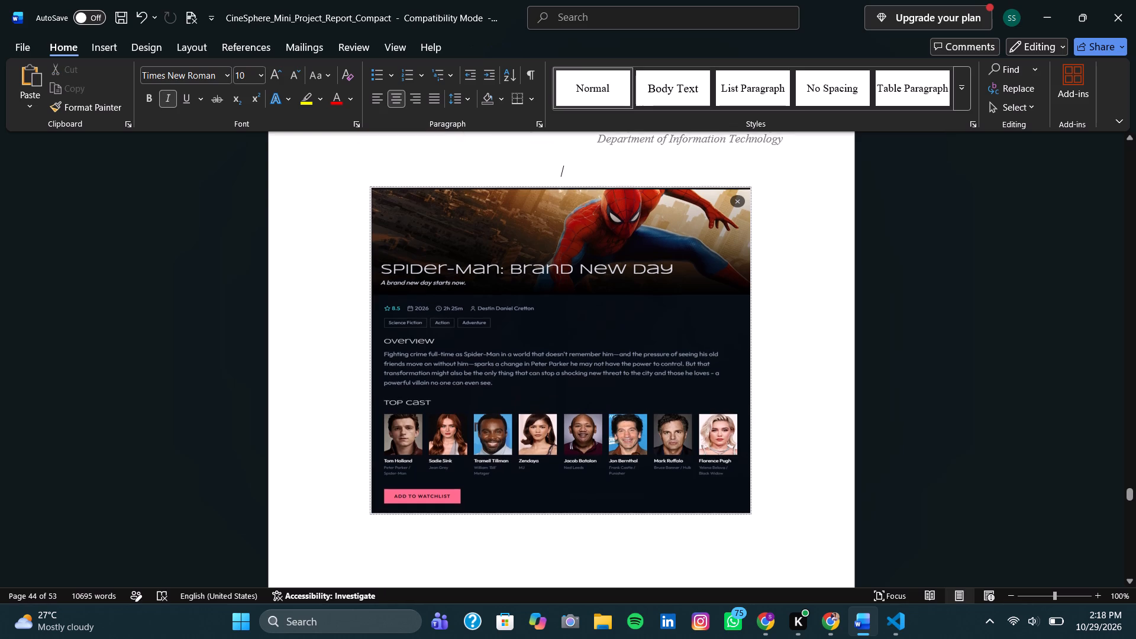
scroll(796, 430, "down", 1)
left_click(447, 350)
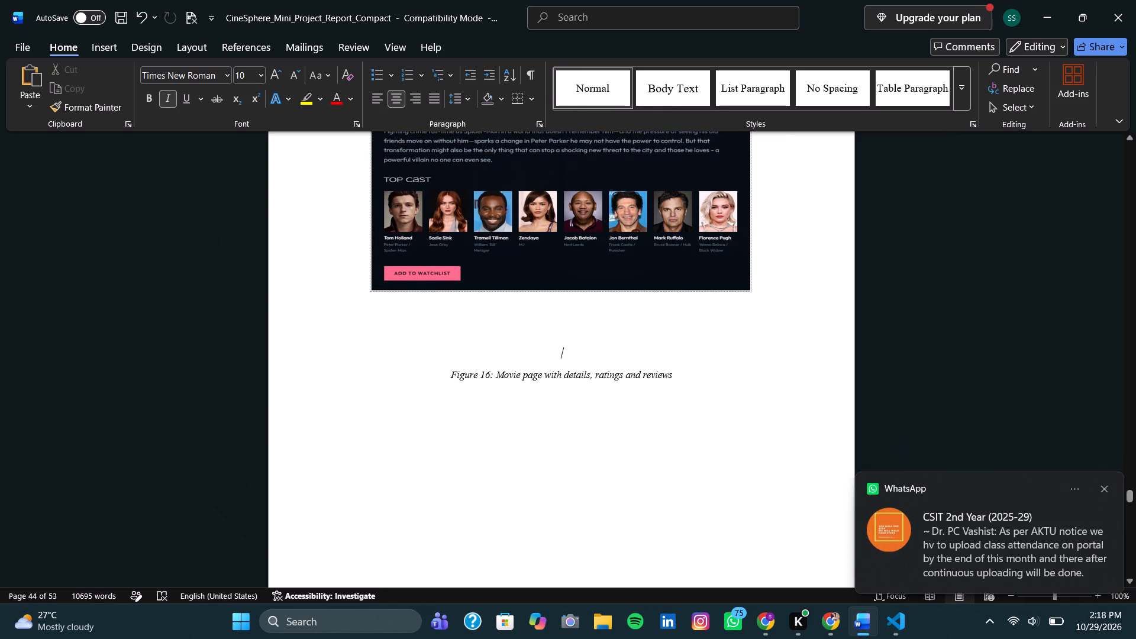
key("BackSpace")
key("BackSpace")
key("BackSpace")
key("BackSpace")
key("BackSpace")
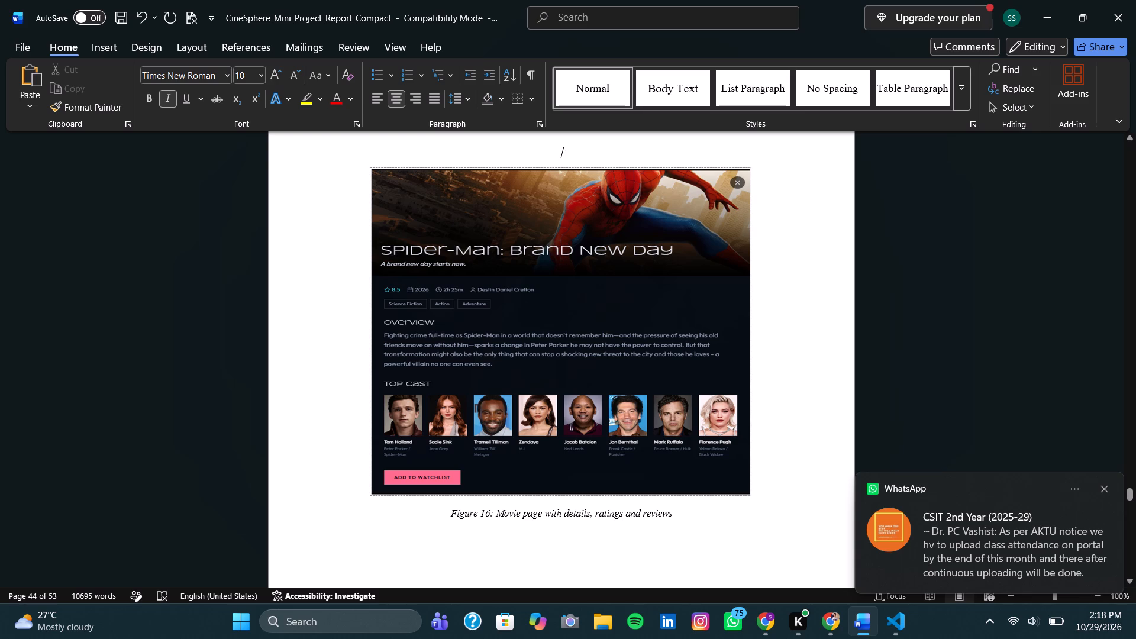
Renumber the movie page caption from Figure 16 as Figure 7.2.
left_click(491, 516)
key("BackSpace")
key("BackSpace")
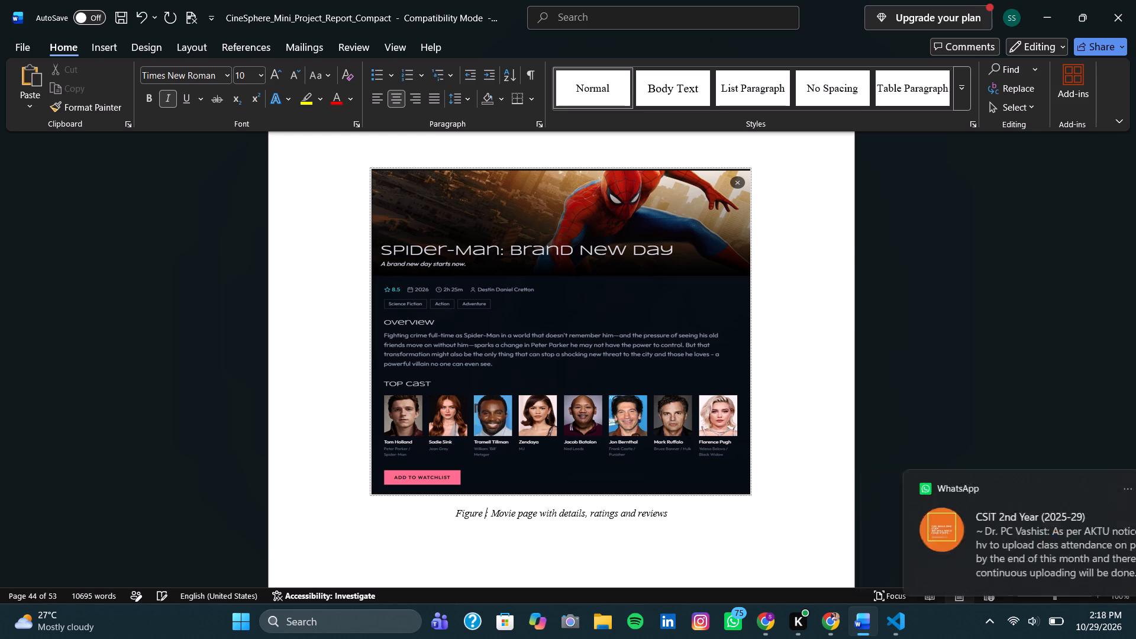
type("7.2")
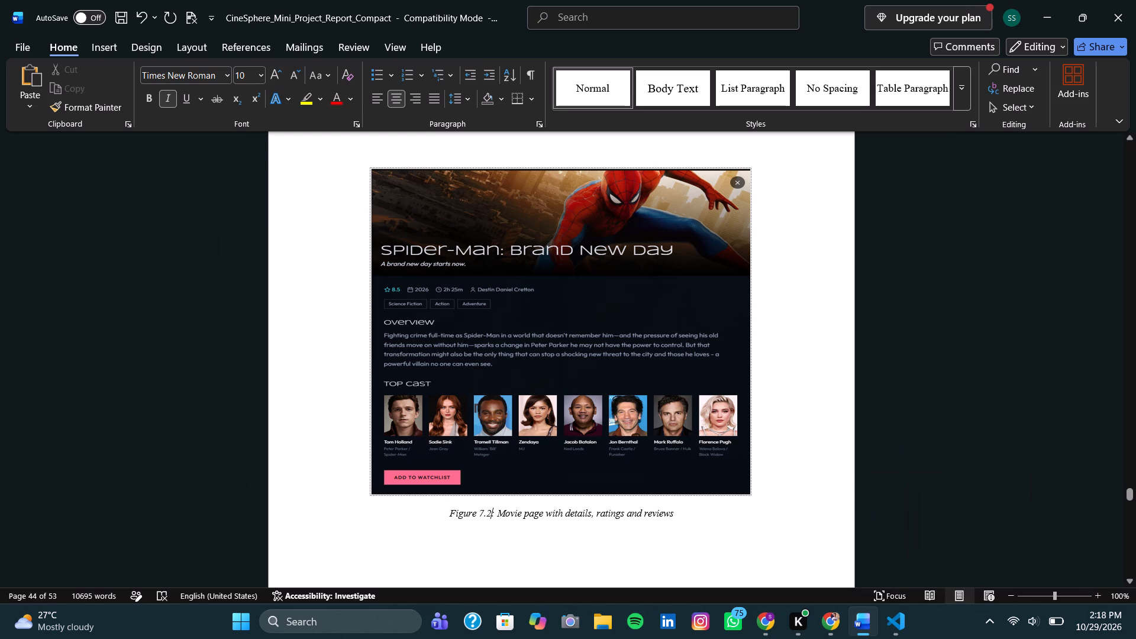
left_click(522, 531)
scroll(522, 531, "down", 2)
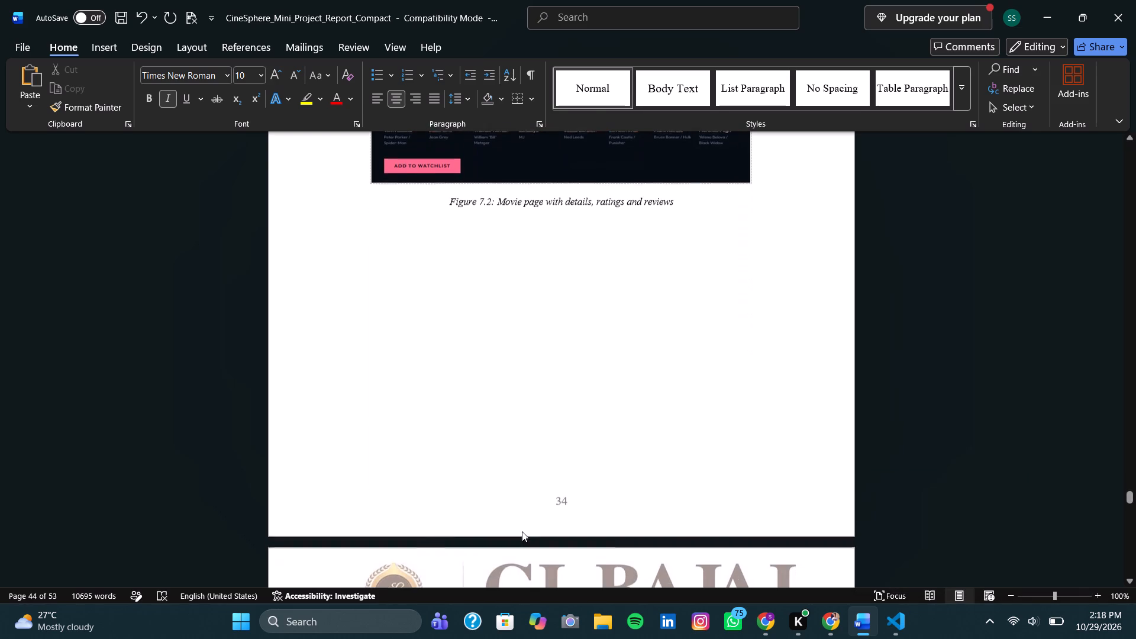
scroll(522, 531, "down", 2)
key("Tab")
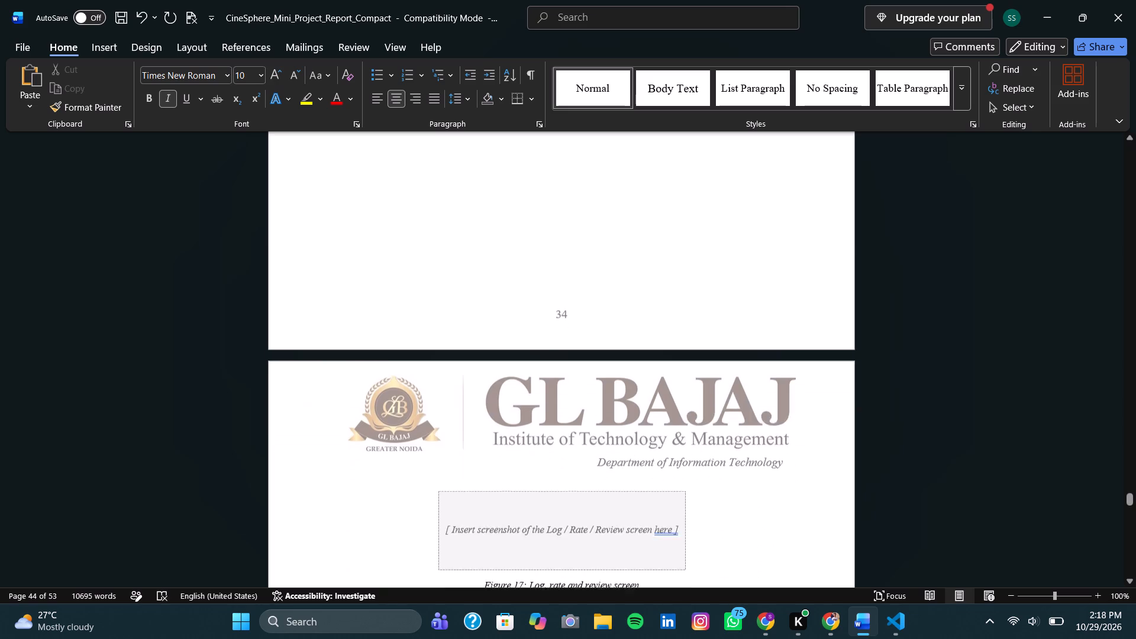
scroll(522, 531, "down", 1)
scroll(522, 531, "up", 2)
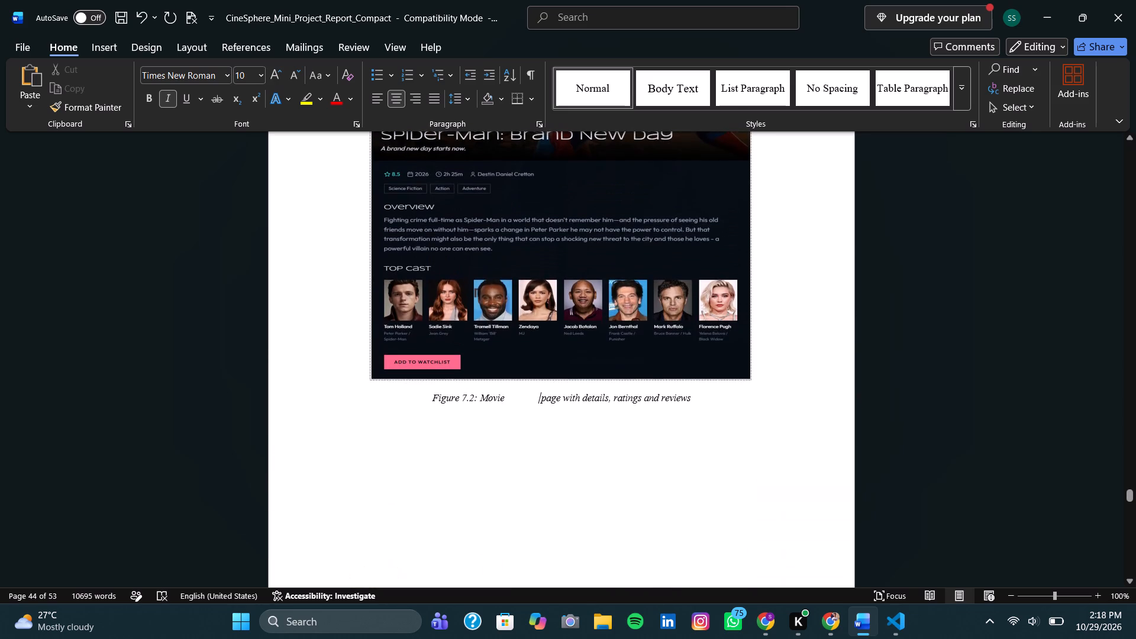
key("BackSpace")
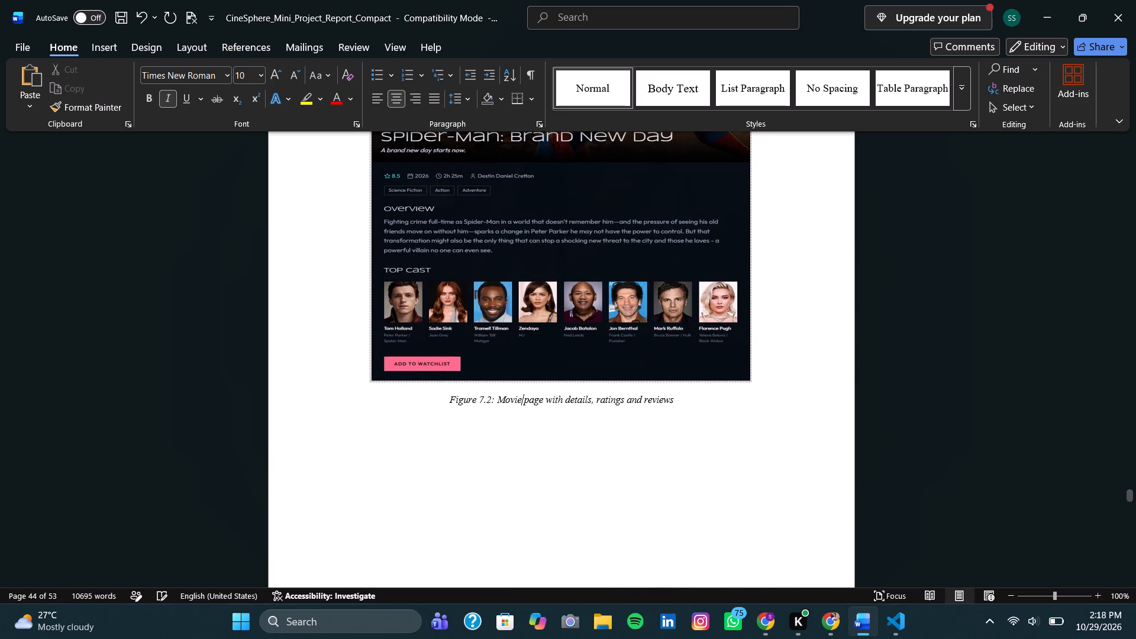
Shrink the movie details picture to expose its placeholder box, and extend the box downward to near the caption and outward on both sides.
left_click(659, 339)
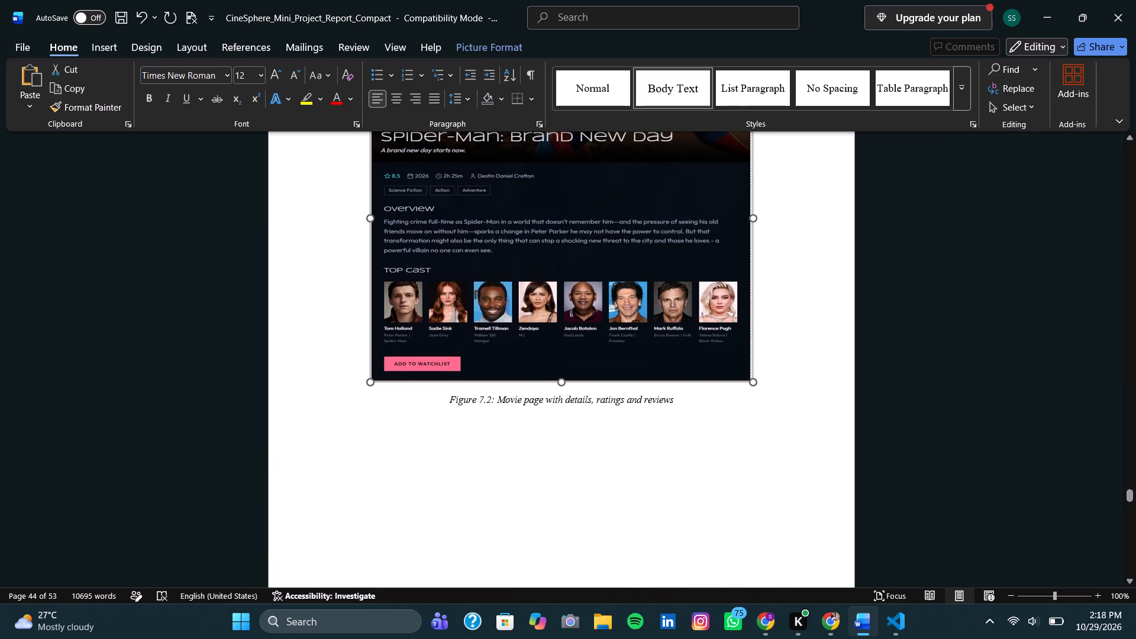
left_click_drag(754, 379, 718, 348)
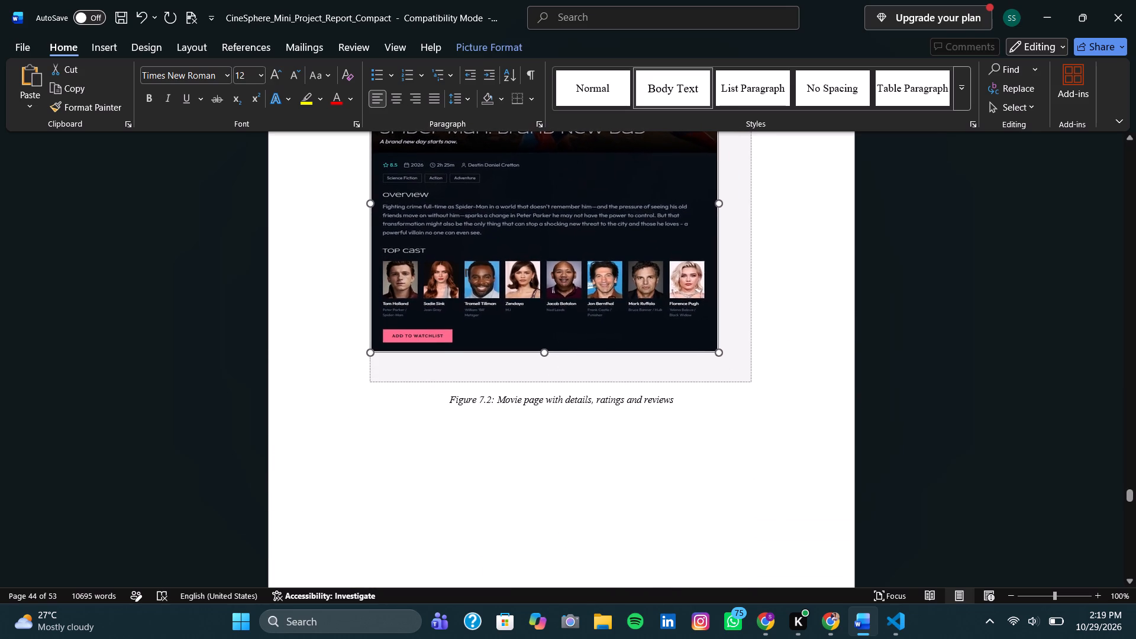
left_click(744, 383)
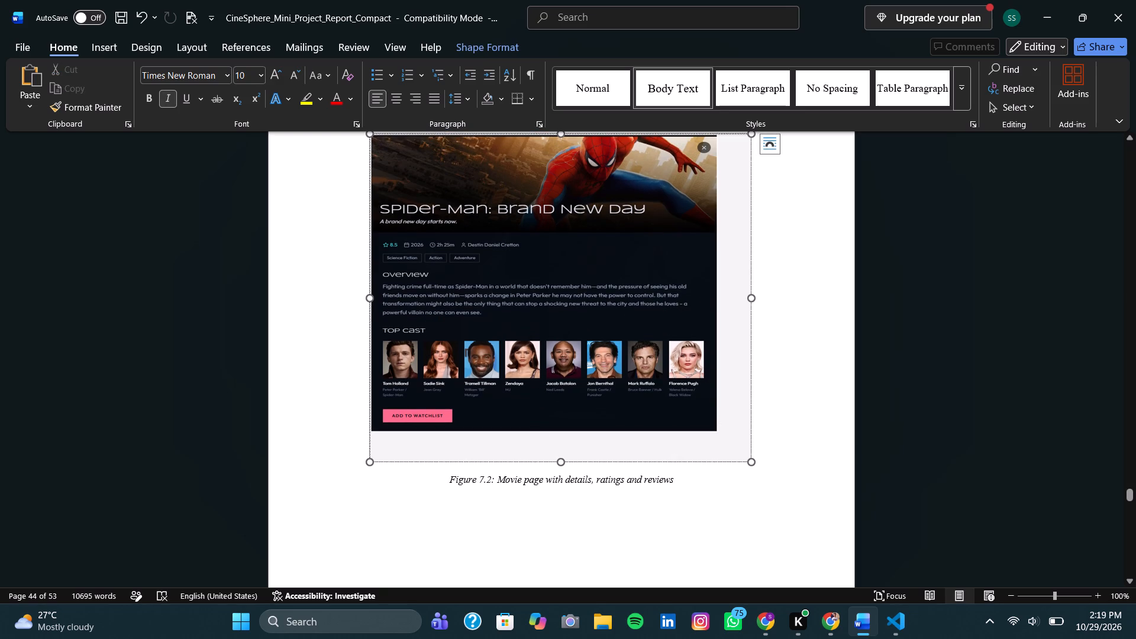
left_click_drag(560, 463, 559, 551)
left_click_drag(367, 344, 334, 340)
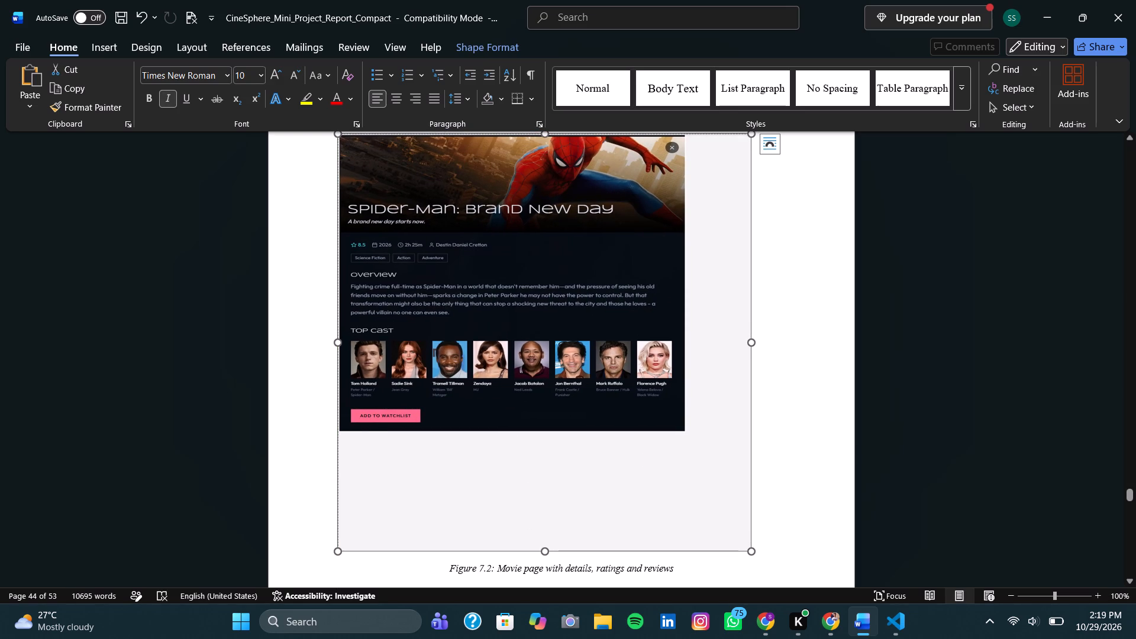
left_click_drag(753, 343, 787, 344)
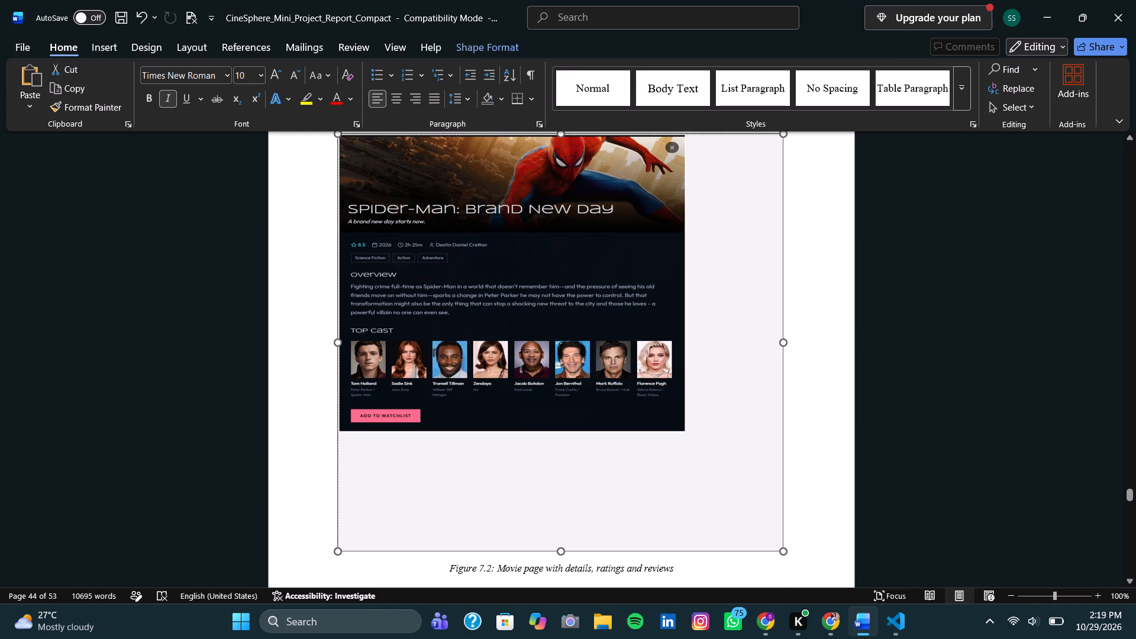
Stretch the movie details picture to cover the enlarged placeholder box's full width and height.
left_click(677, 413)
left_click_drag(687, 435, 712, 473)
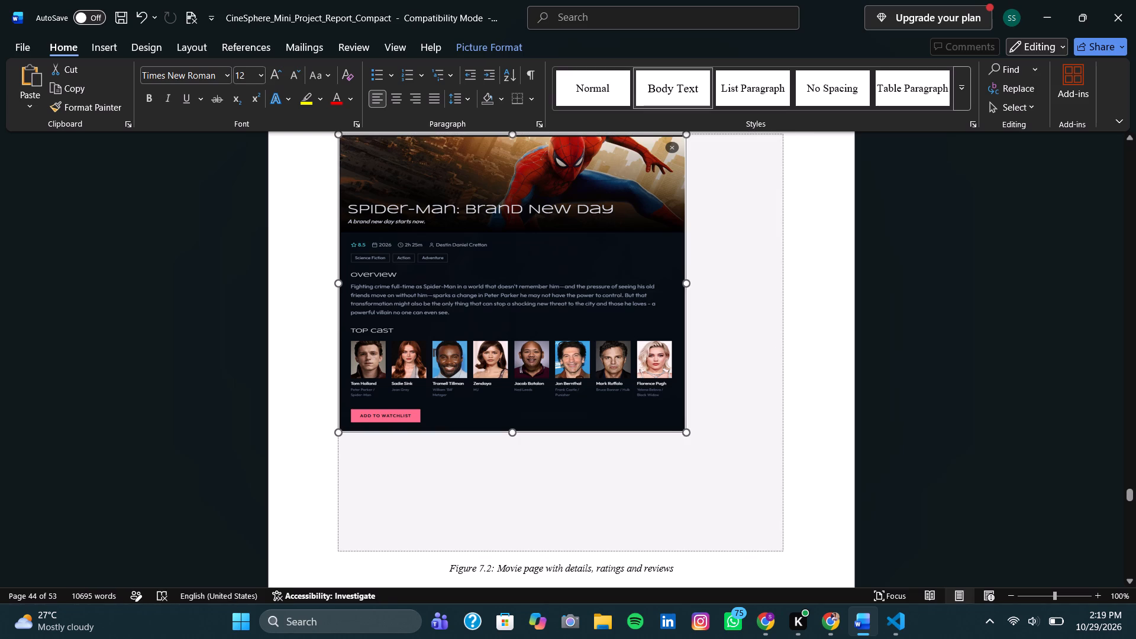
left_click_drag(712, 473, 721, 500)
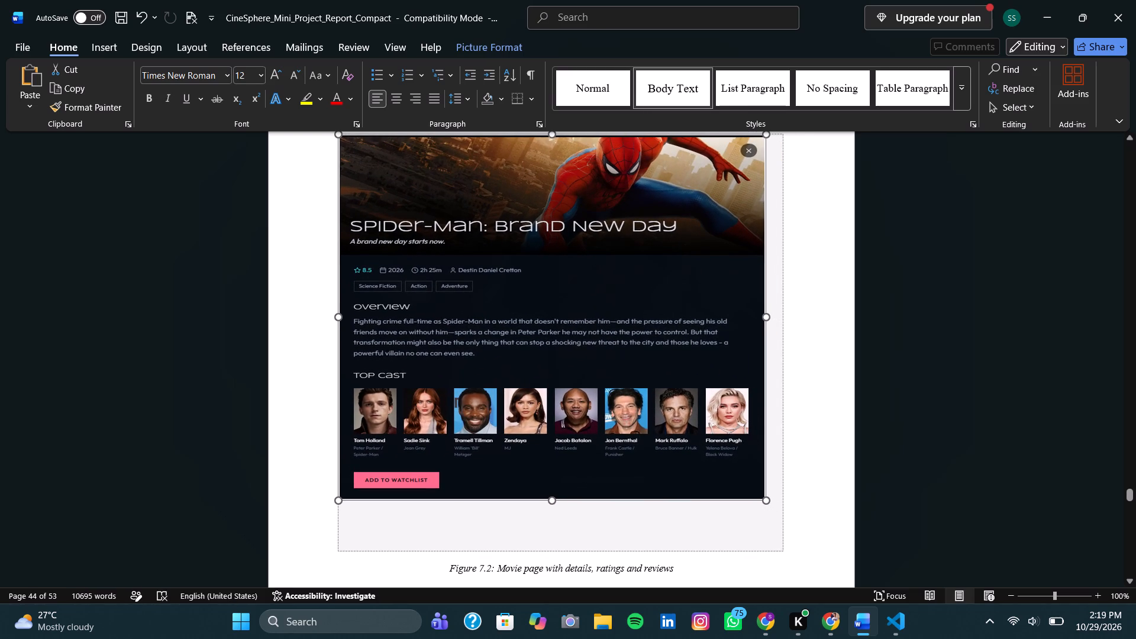
left_click_drag(550, 498, 550, 548)
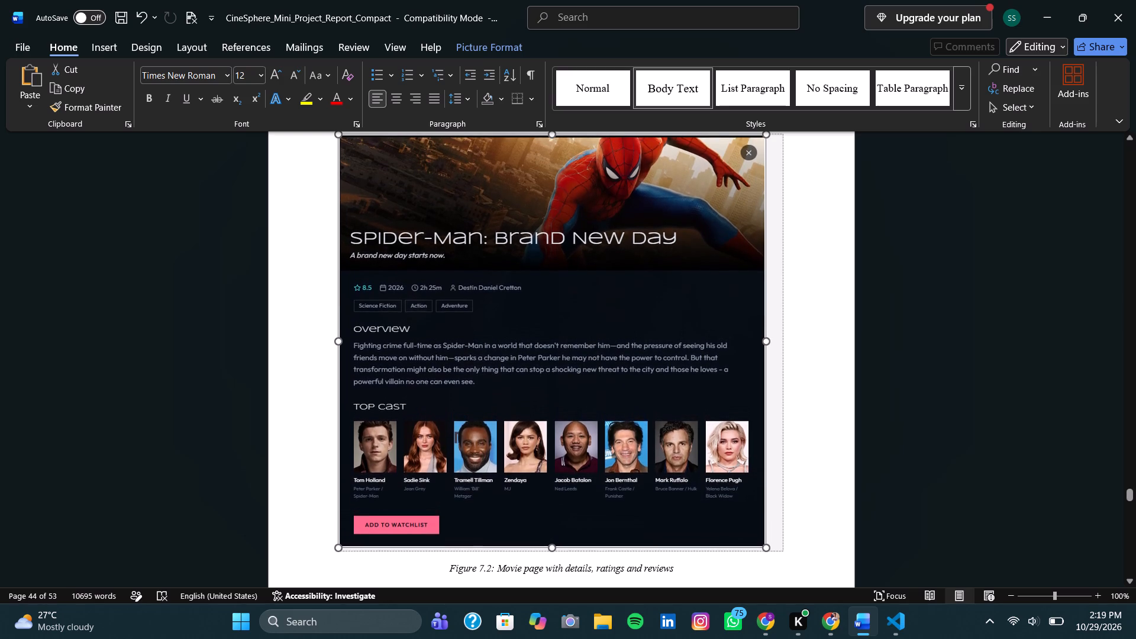
left_click_drag(550, 548, 550, 551)
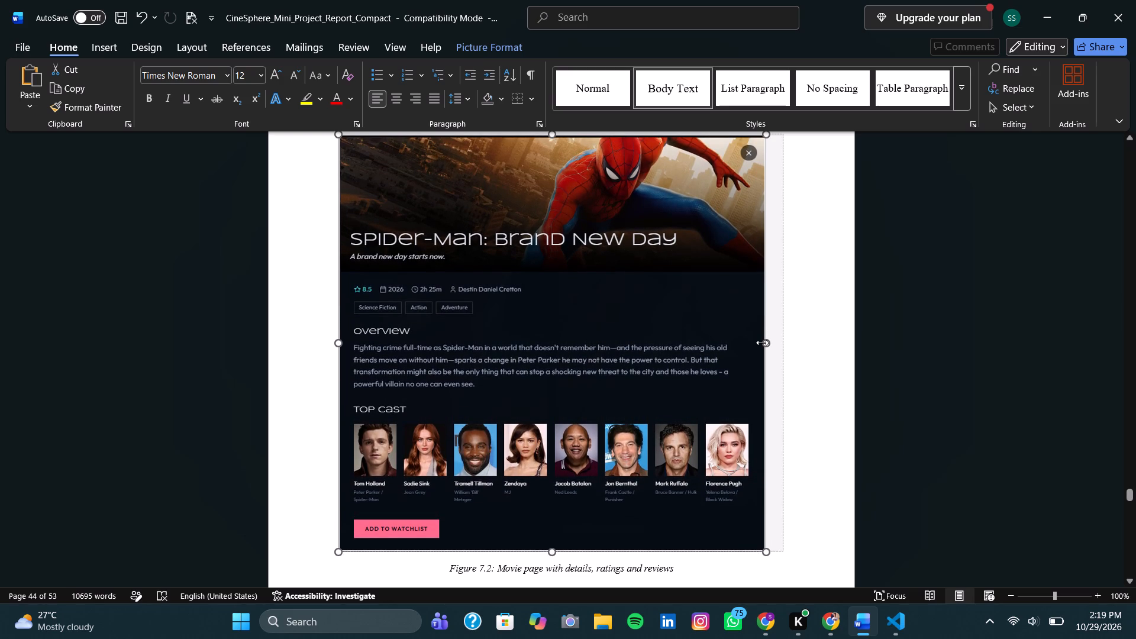
left_click_drag(762, 343, 784, 340)
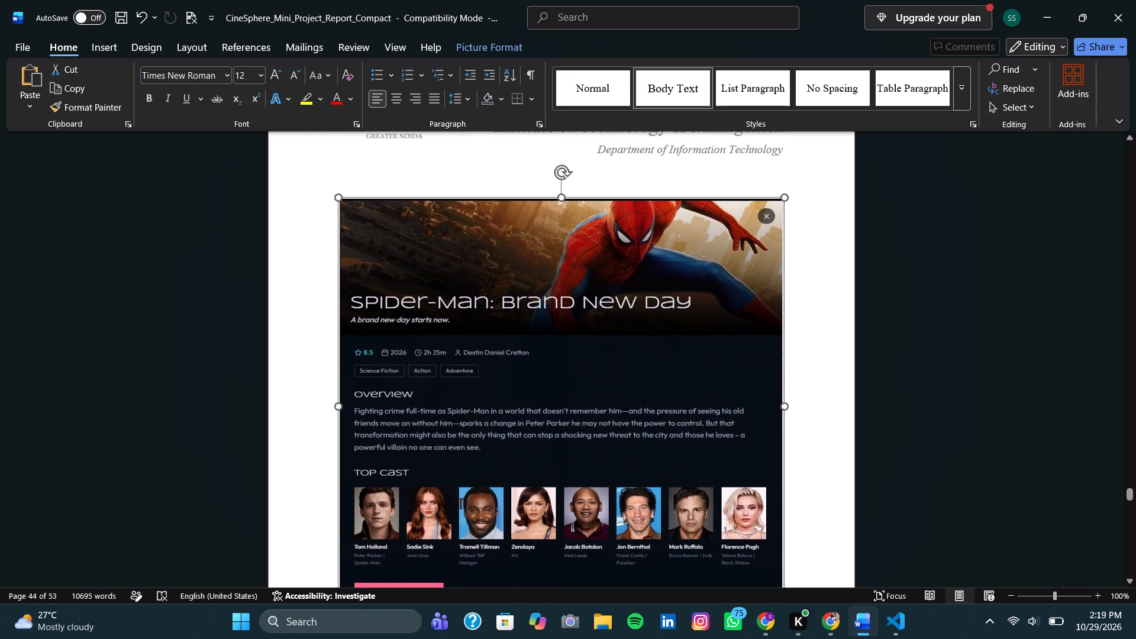
scroll(822, 321, "down", 1)
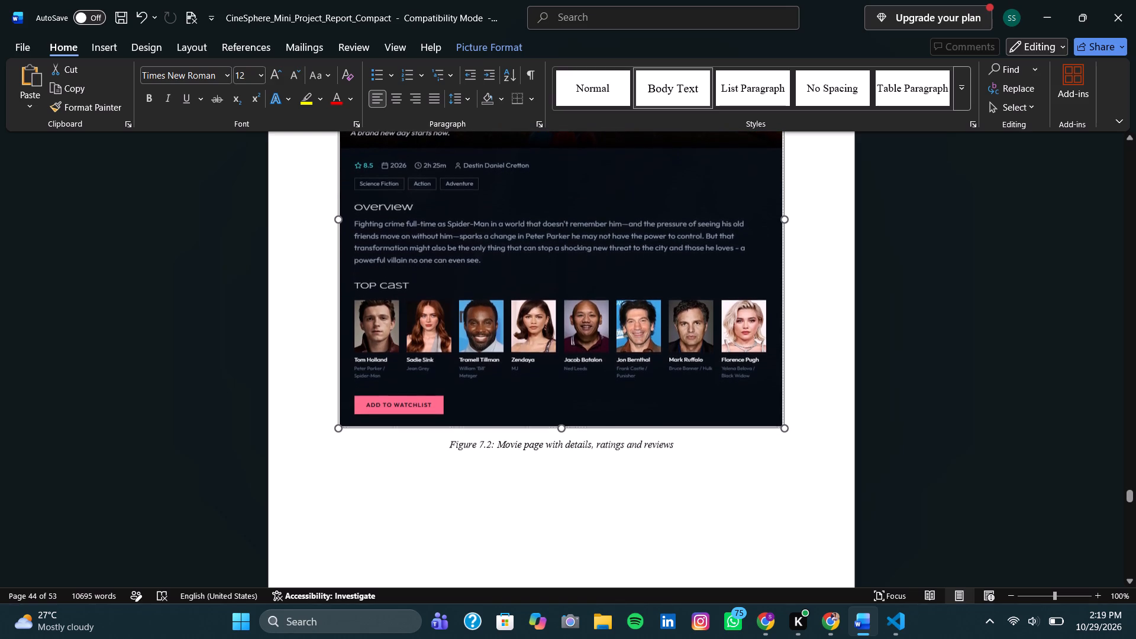
left_click(688, 506)
Switch to the CineSphere preview in VS Code and open the Spider-Man: Brand New Day popup from Home's Popular Right Now section.
scroll(688, 506, "down", 1)
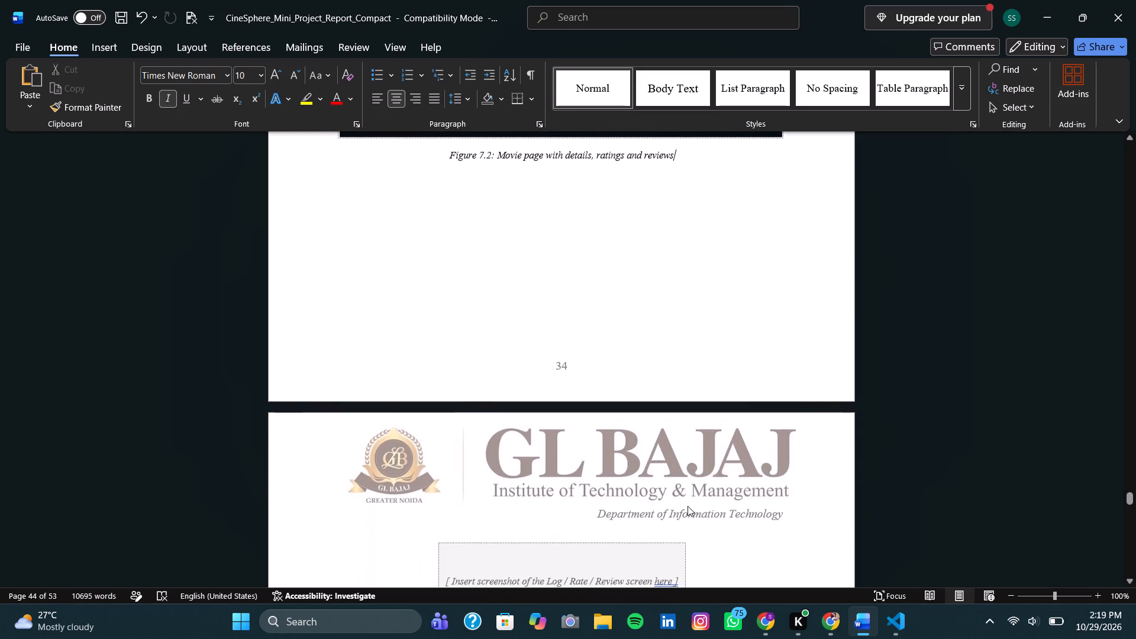
scroll(688, 506, "down", 1)
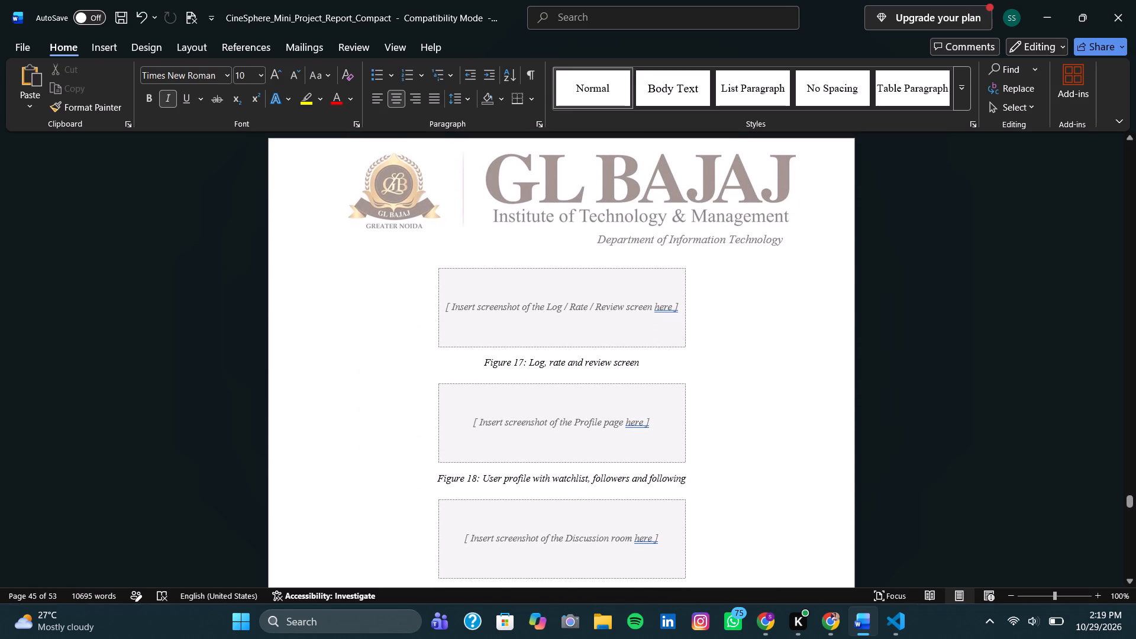
key("alt+Tab")
key("alt+Tab")
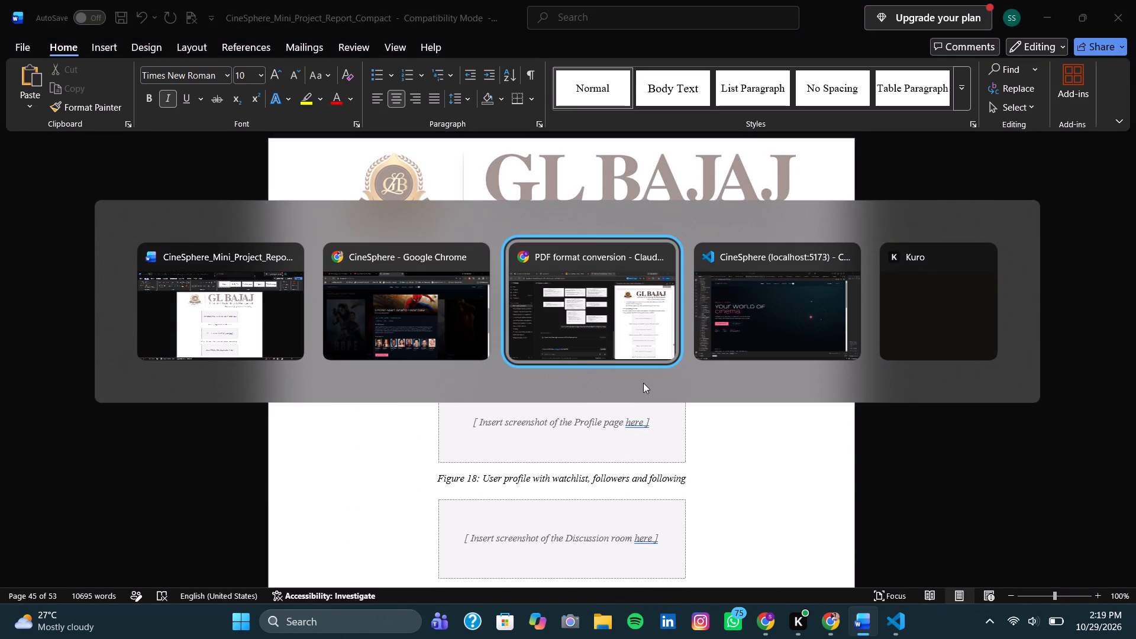
key("alt+Tab")
key("Tab")
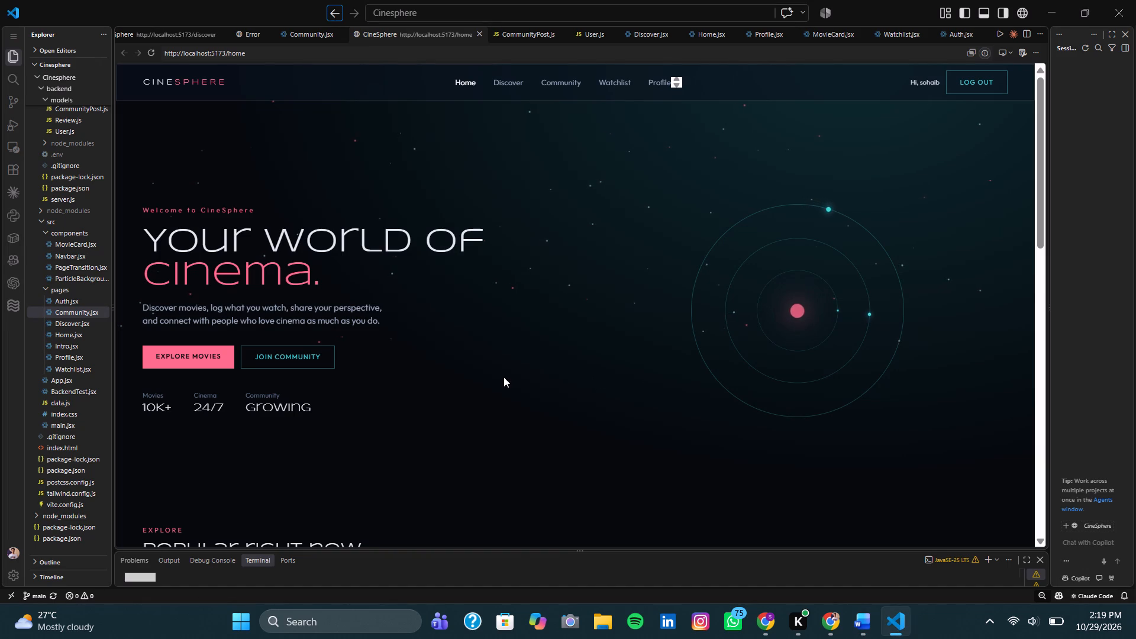
scroll(504, 377, "down", 2)
left_click(514, 82)
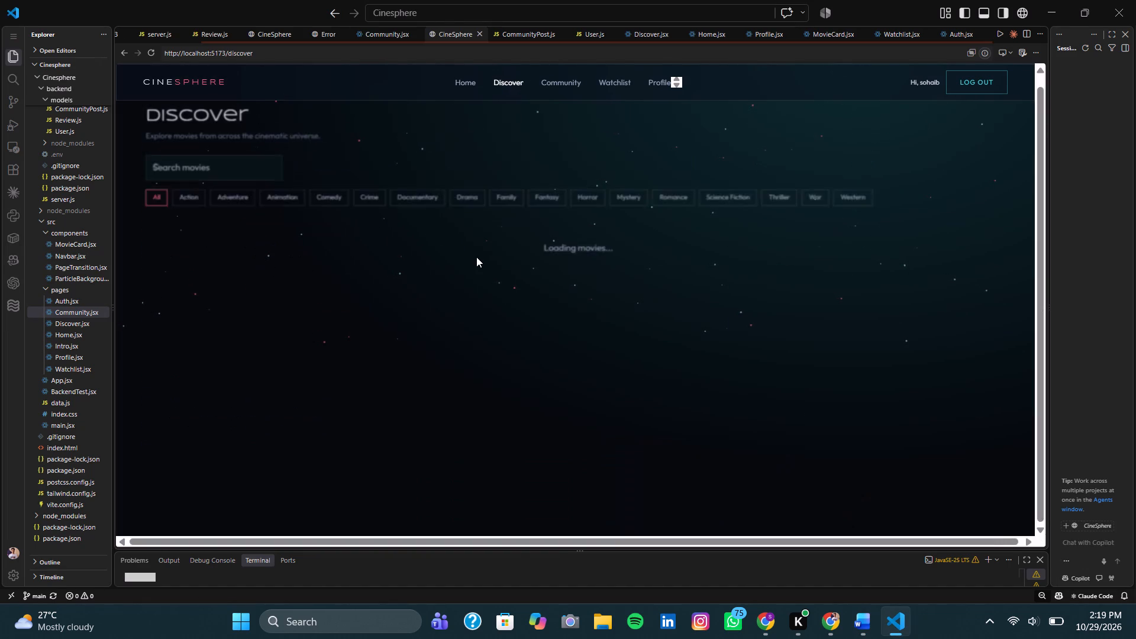
scroll(476, 257, "down", 1)
left_click(466, 79)
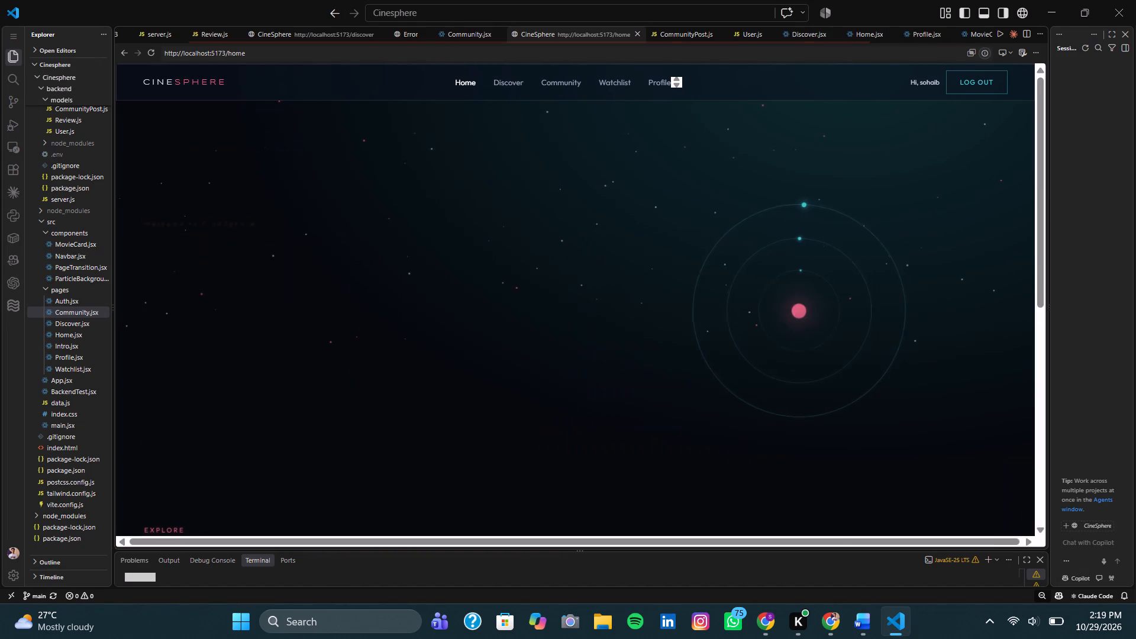
scroll(452, 266, "down", 3)
left_click(450, 350)
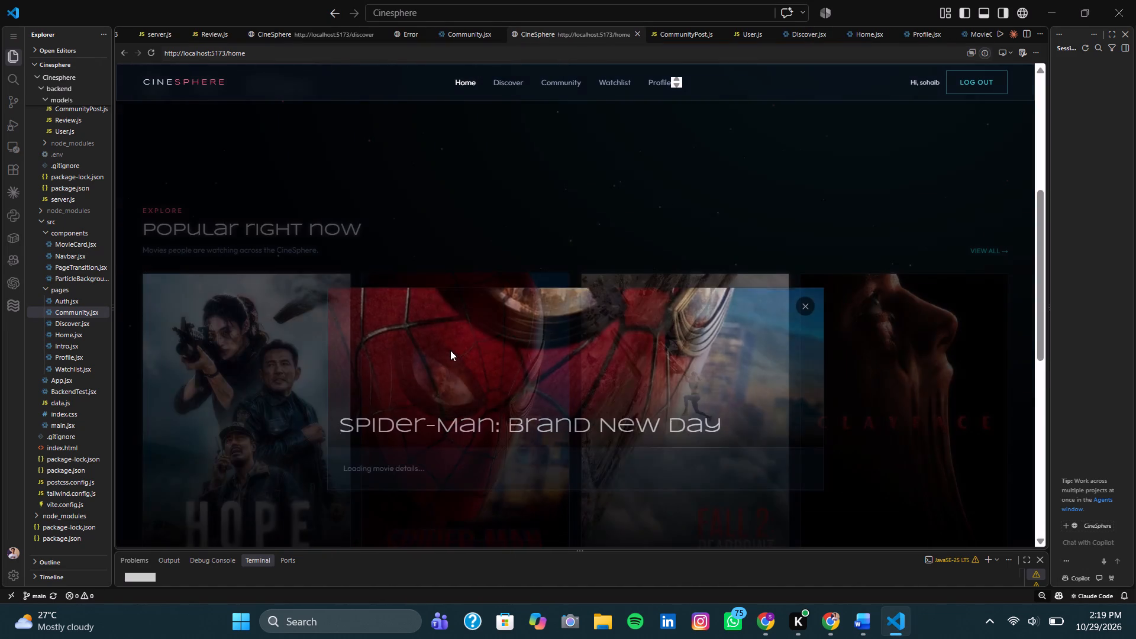
Look through the Spider-Man popup, Watchlist and Profile pages in the preview, and the unfilled figure placeholders in the Word report.
scroll(450, 350, "down", 3)
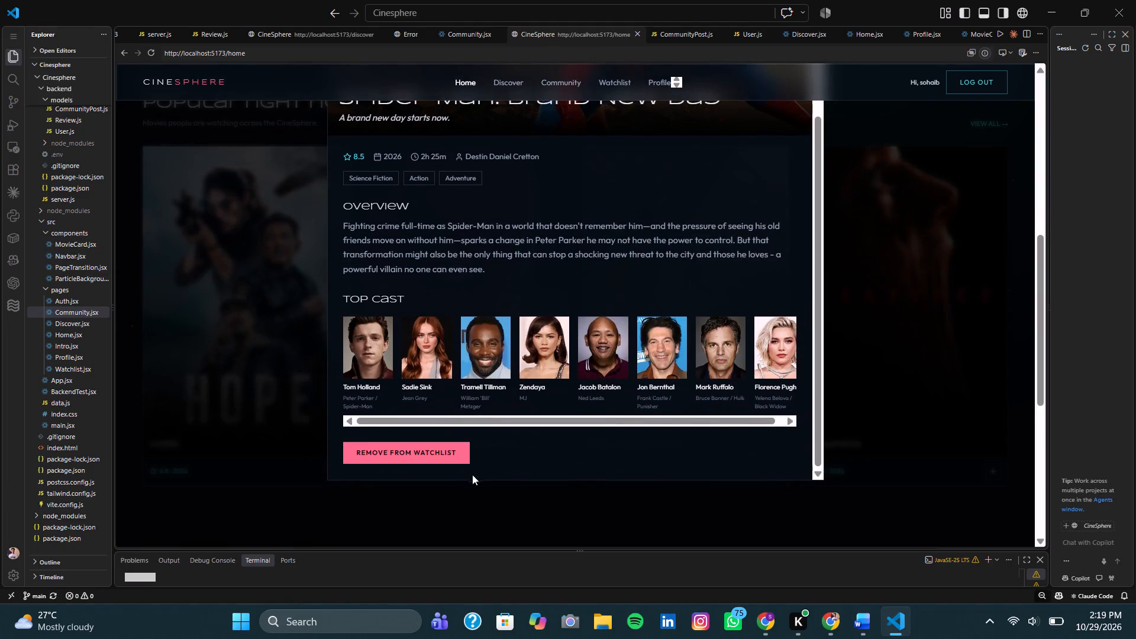
left_click(901, 366)
left_click(607, 85)
left_click(660, 86)
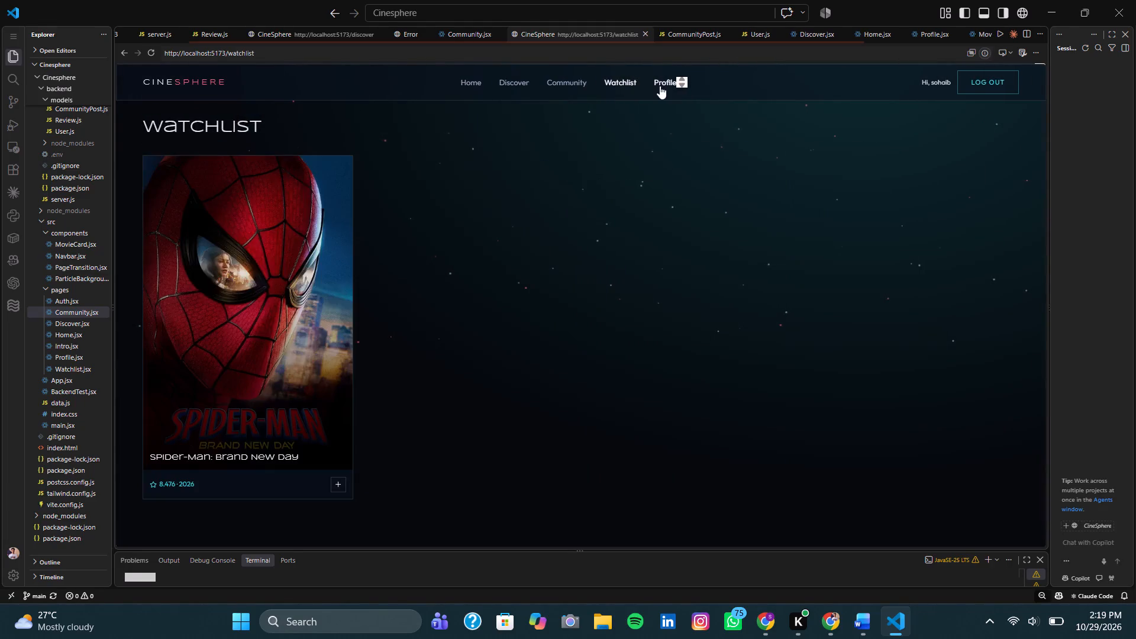
scroll(491, 291, "down", 1)
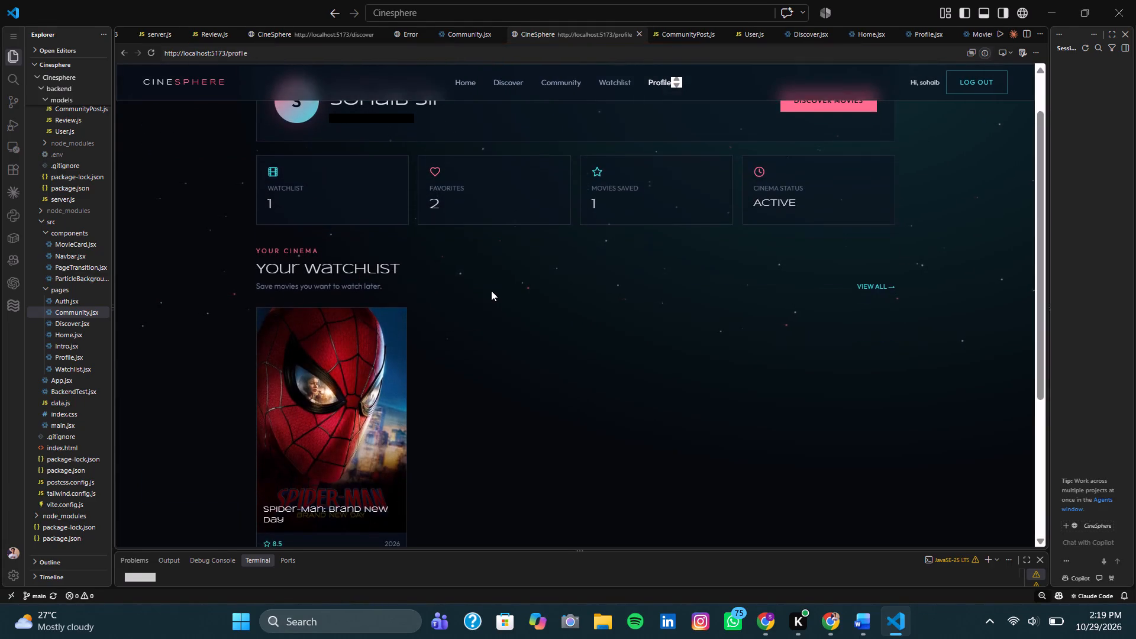
scroll(491, 291, "up", 1)
key("alt+Tab")
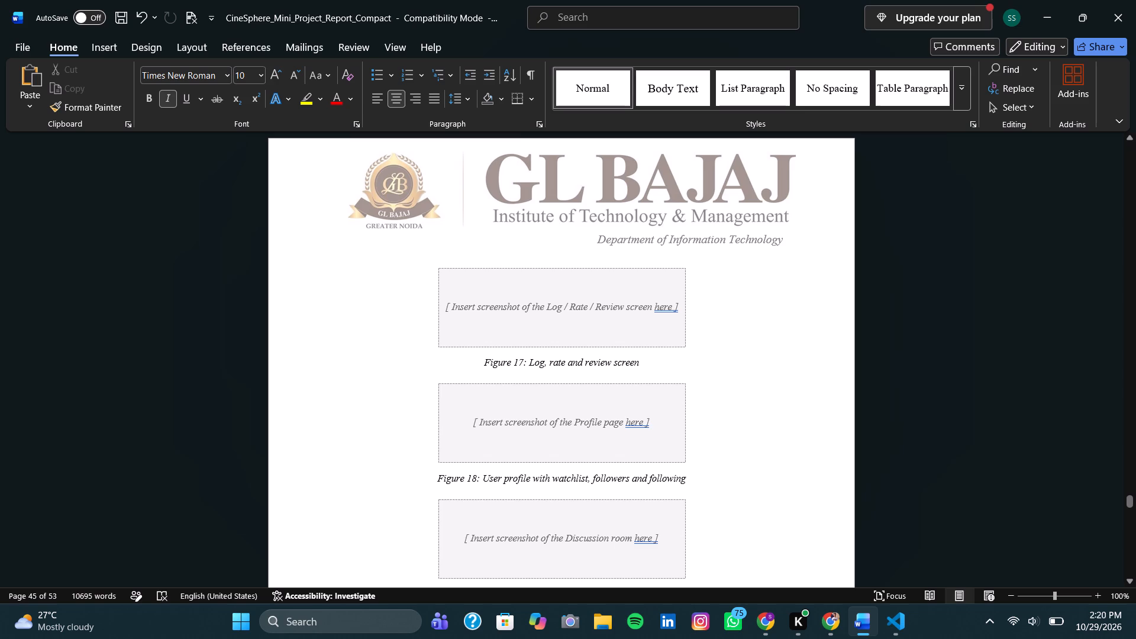
scroll(408, 451, "down", 1)
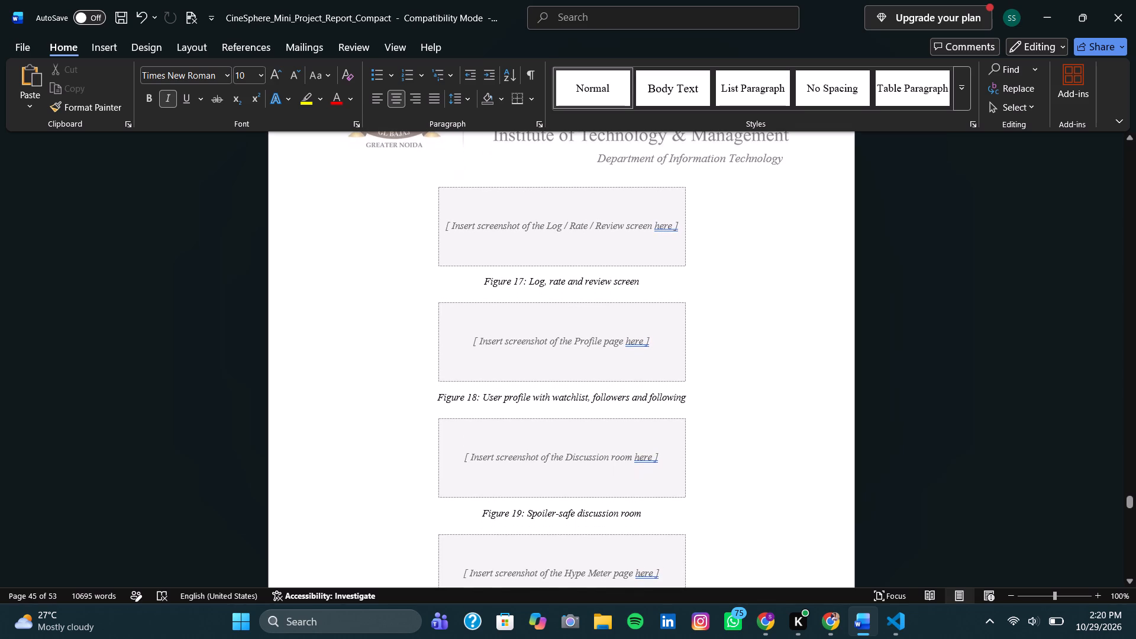
left_click(657, 290)
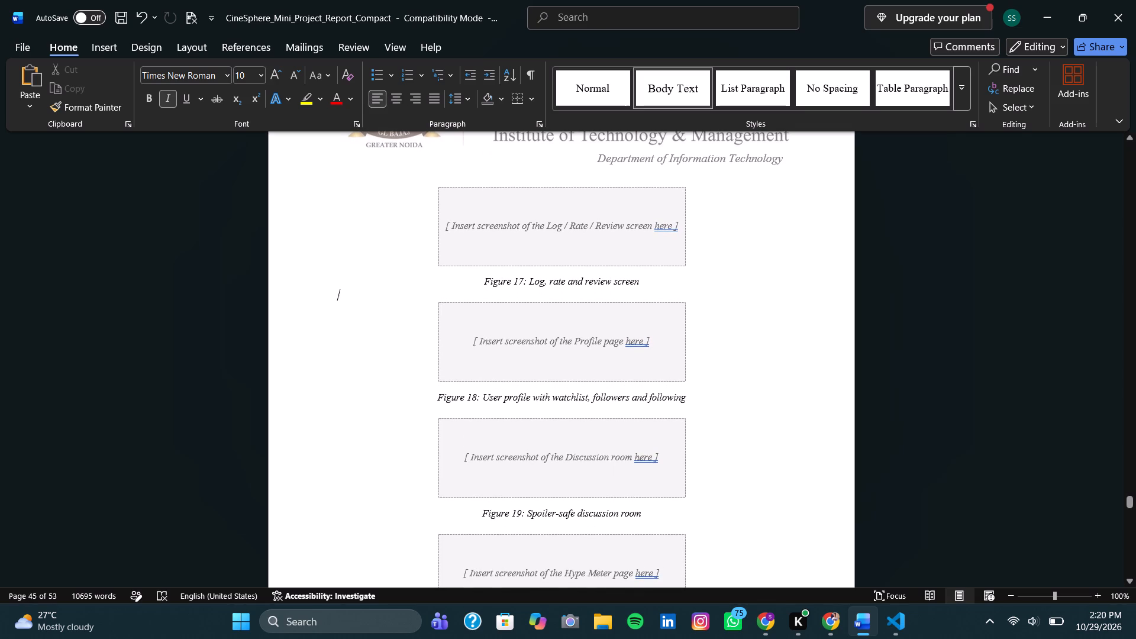
Switch to CineSphere in Chrome, open the Community page's Reviews section and enlarge the page by two zoom levels.
key("alt+Tab")
key("alt+Tab")
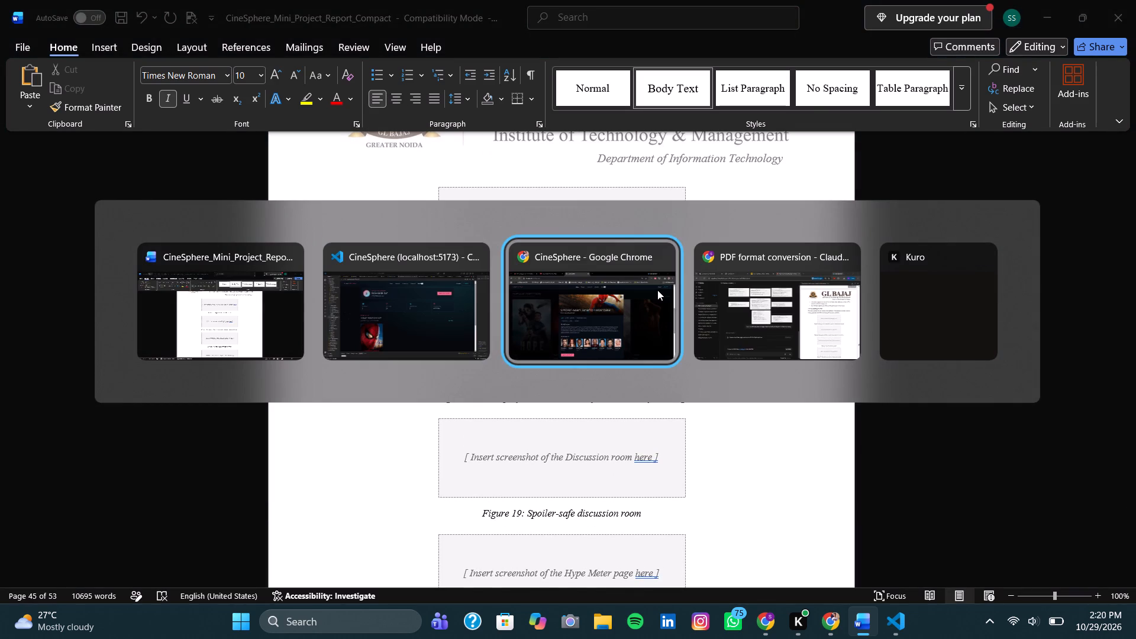
key("alt+Tab")
key("alt+Tab")
key("alt+Tab")
key("alt+Tab")
key("alt+Tab")
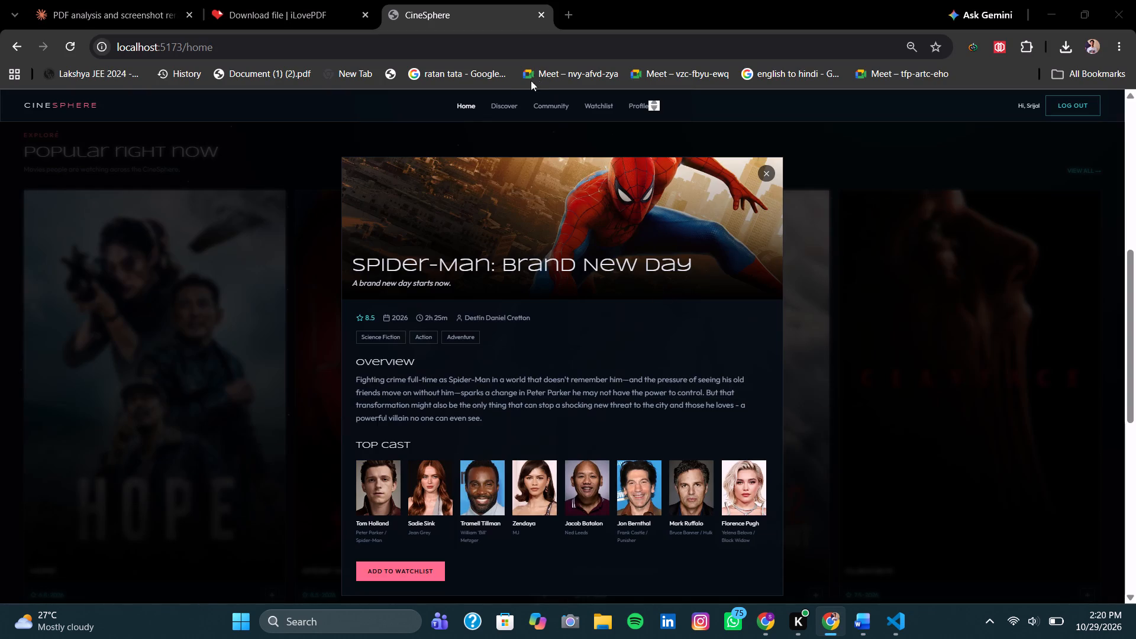
left_click(544, 108)
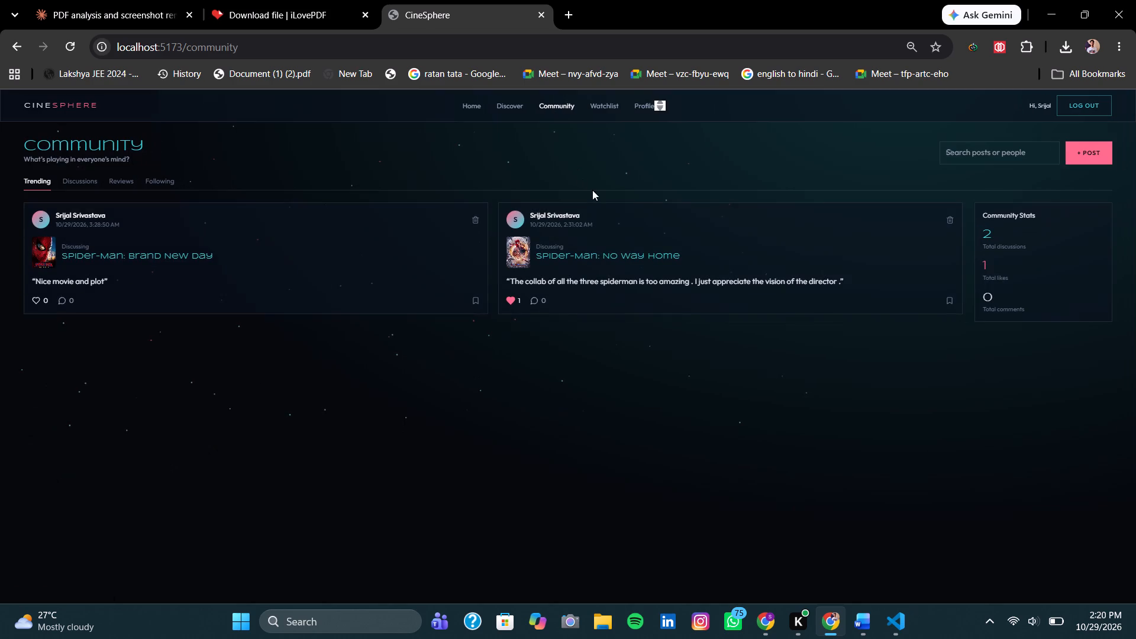
left_click(117, 176)
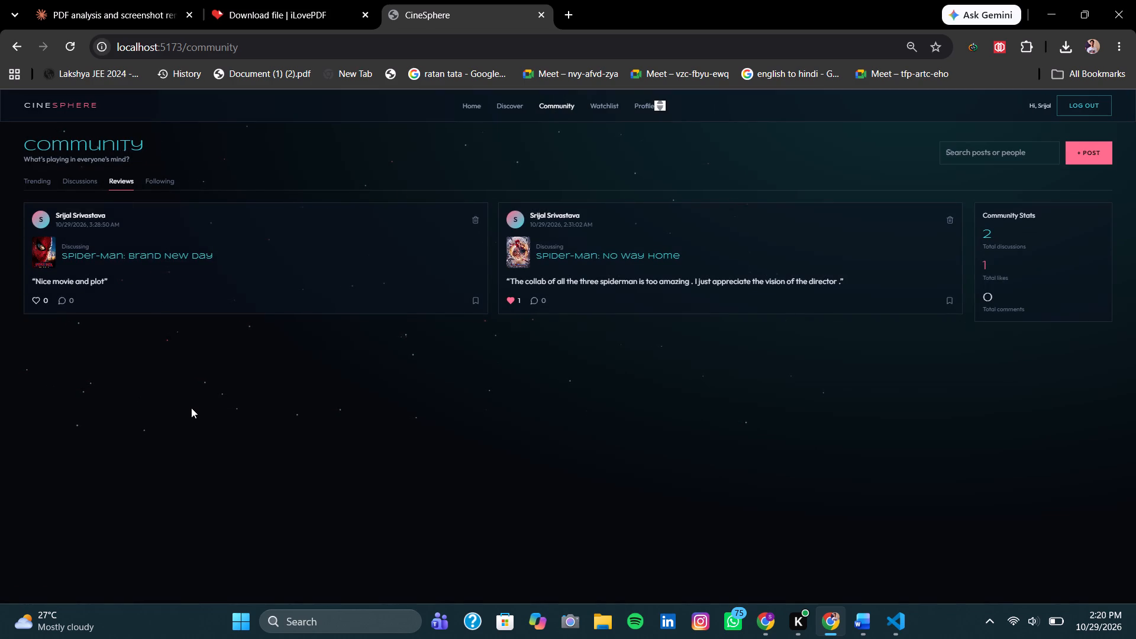
key("ctrl+plus")
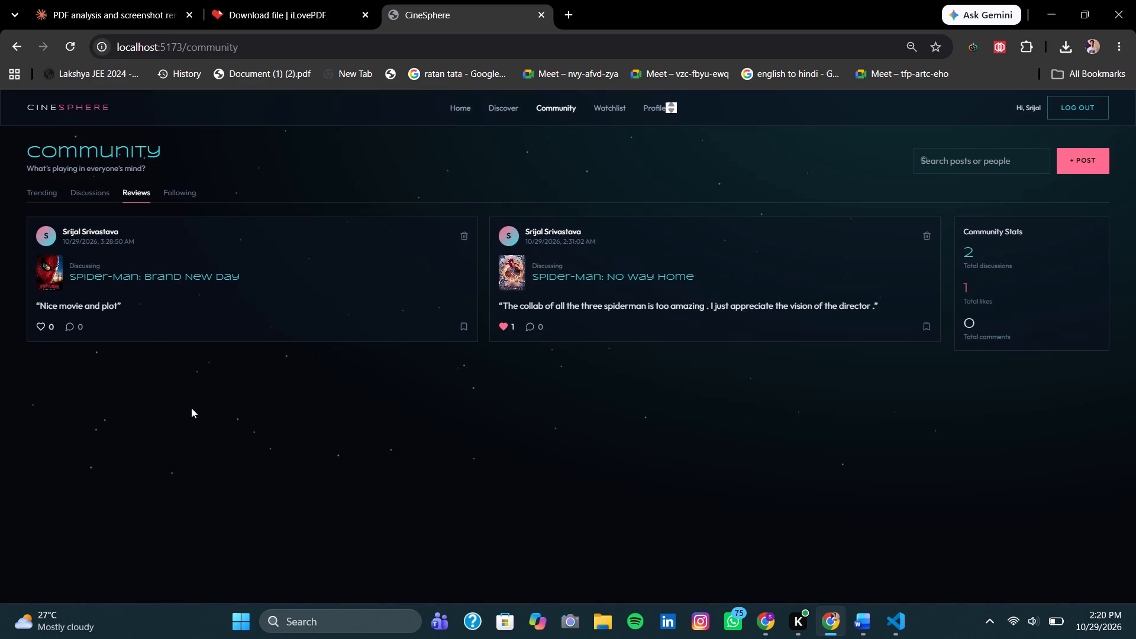
key("ctrl+plus")
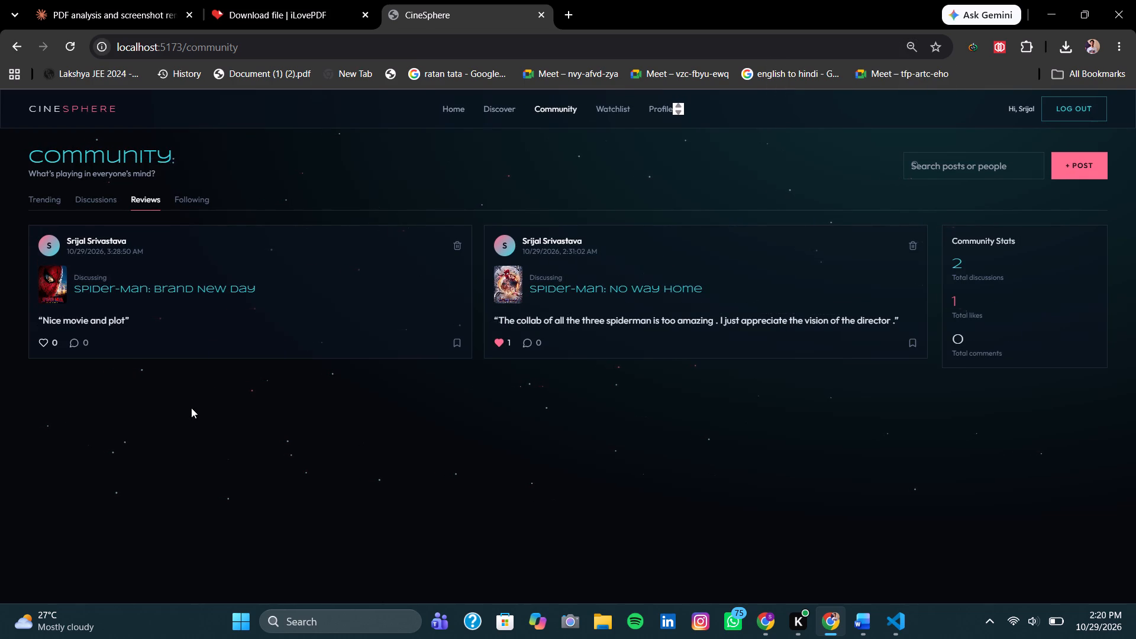
Capture a screenshot of the full Community Reviews page, from the CineSphere navigation bar down to the taskbar.
key("Print")
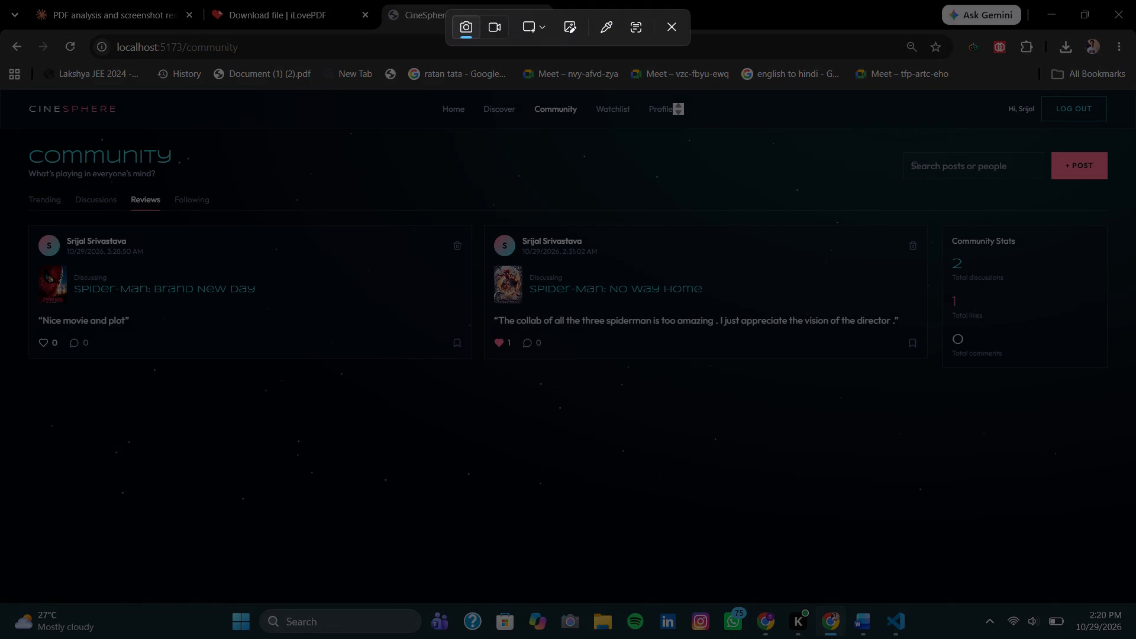
left_click_drag(0, 89, 501, 413)
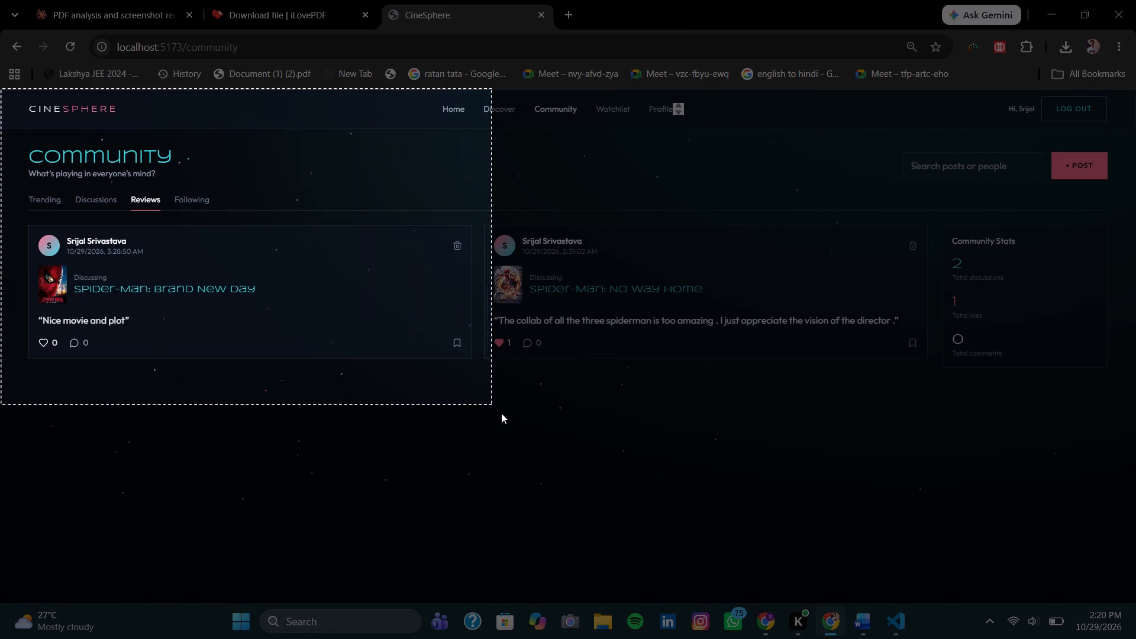
left_click_drag(501, 413, 758, 638)
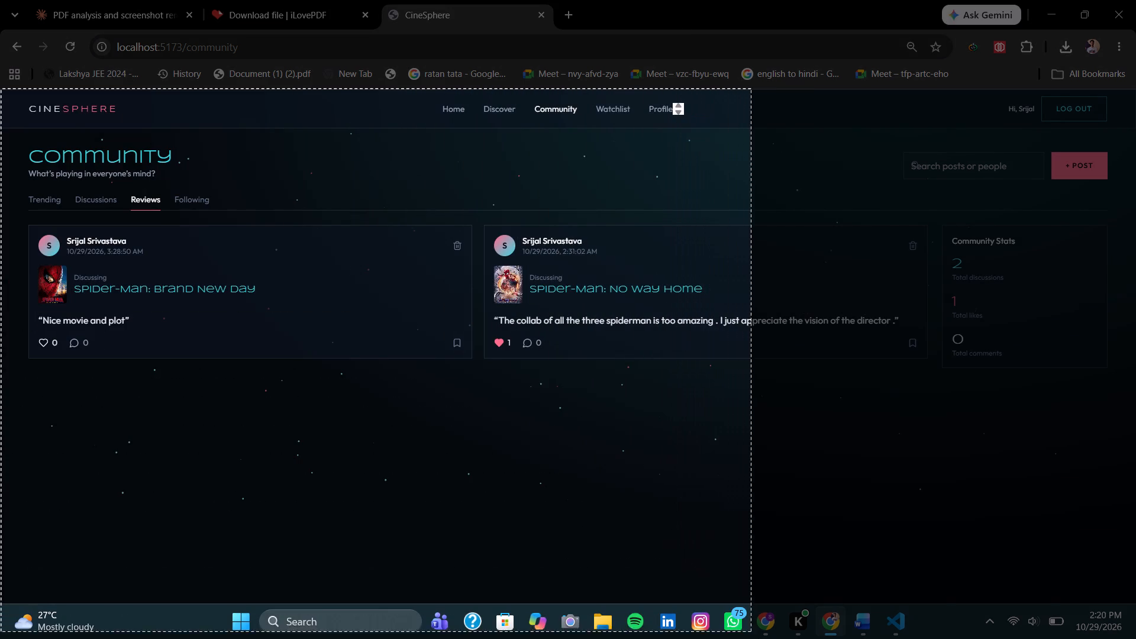
left_click_drag(758, 638, 979, 599)
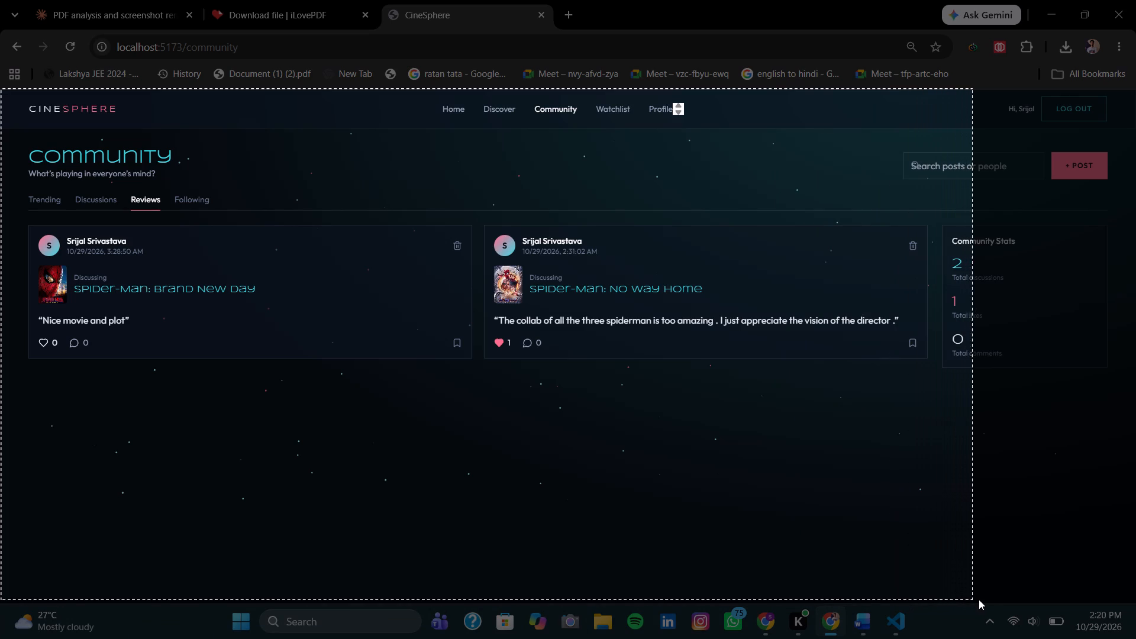
left_click_drag(979, 599, 1135, 601)
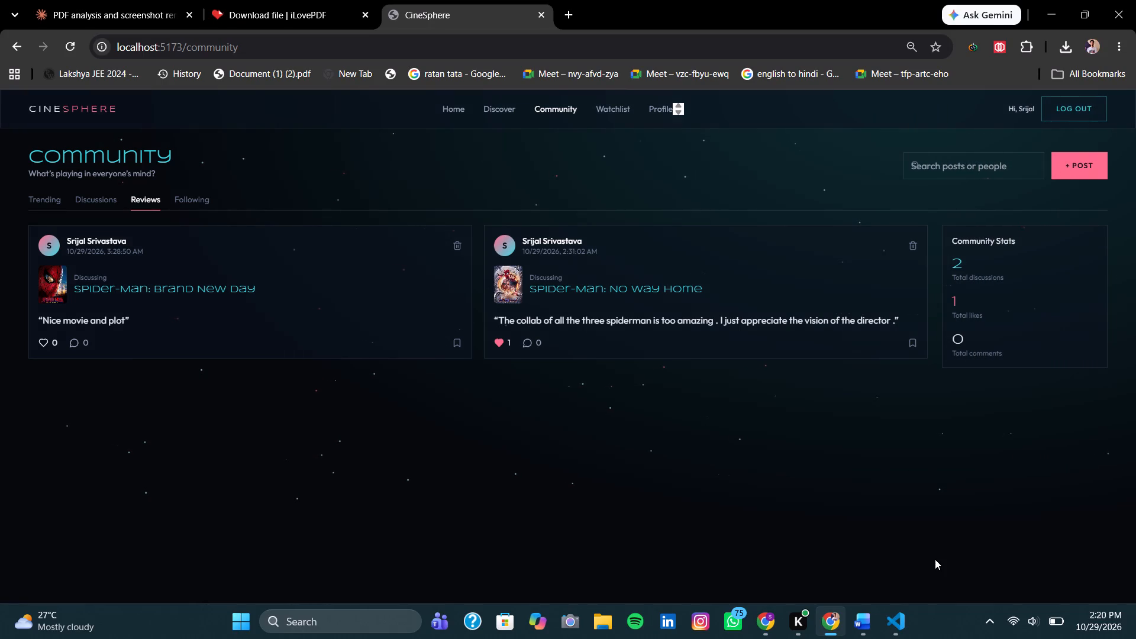
Switch to the Word report and enlarge the Log / Rate / Review placeholder box downward and in width.
key("alt+Tab")
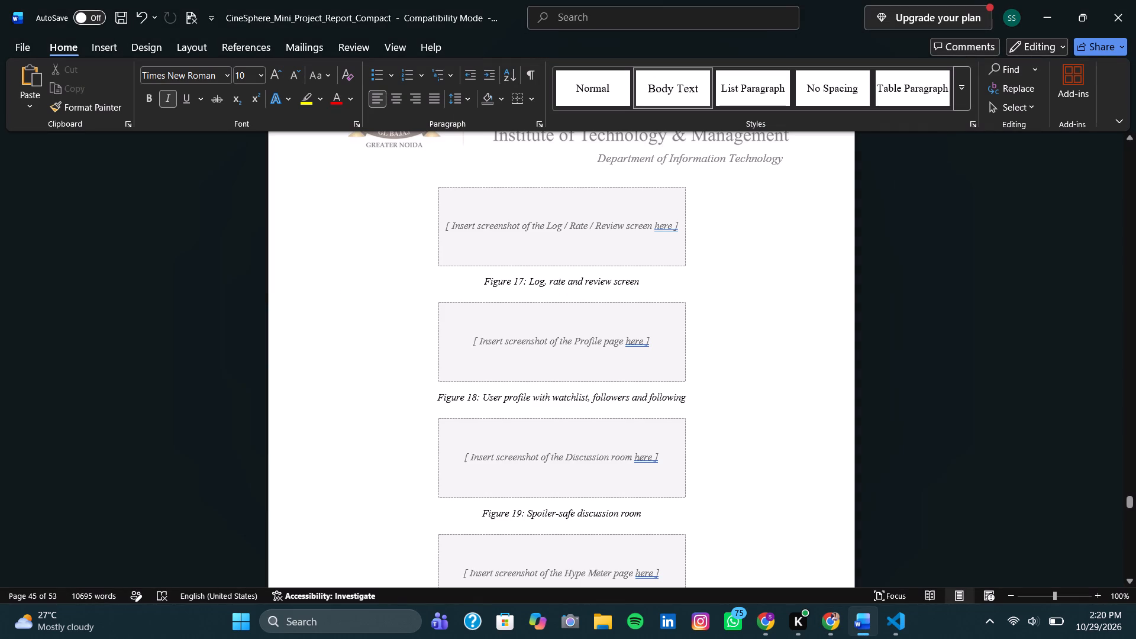
key("alt+Tab")
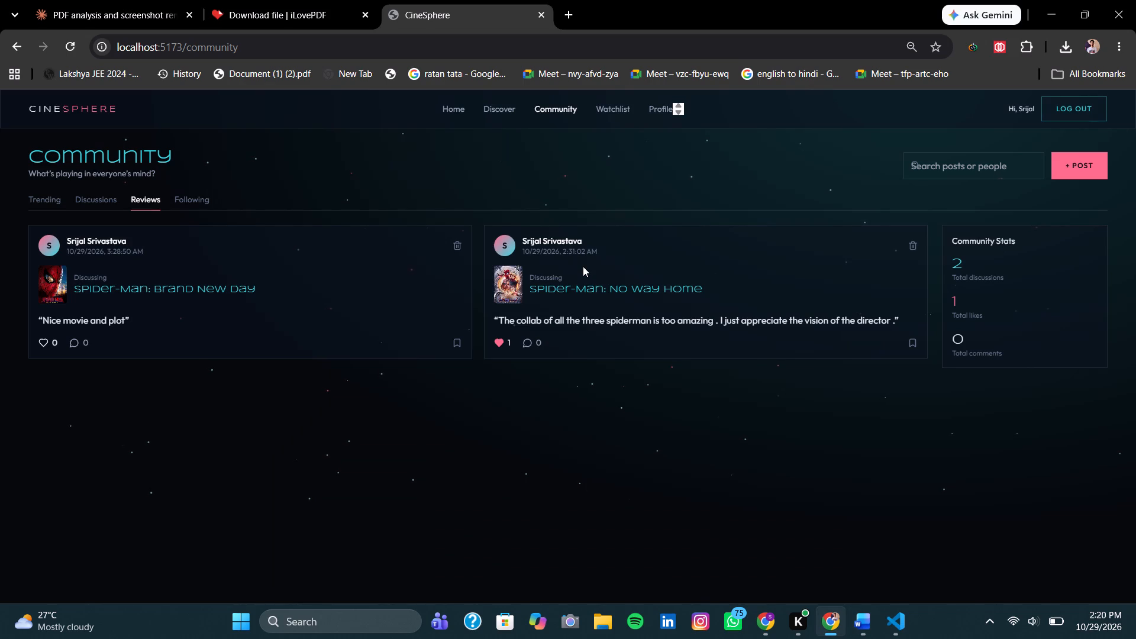
key("alt+Tab")
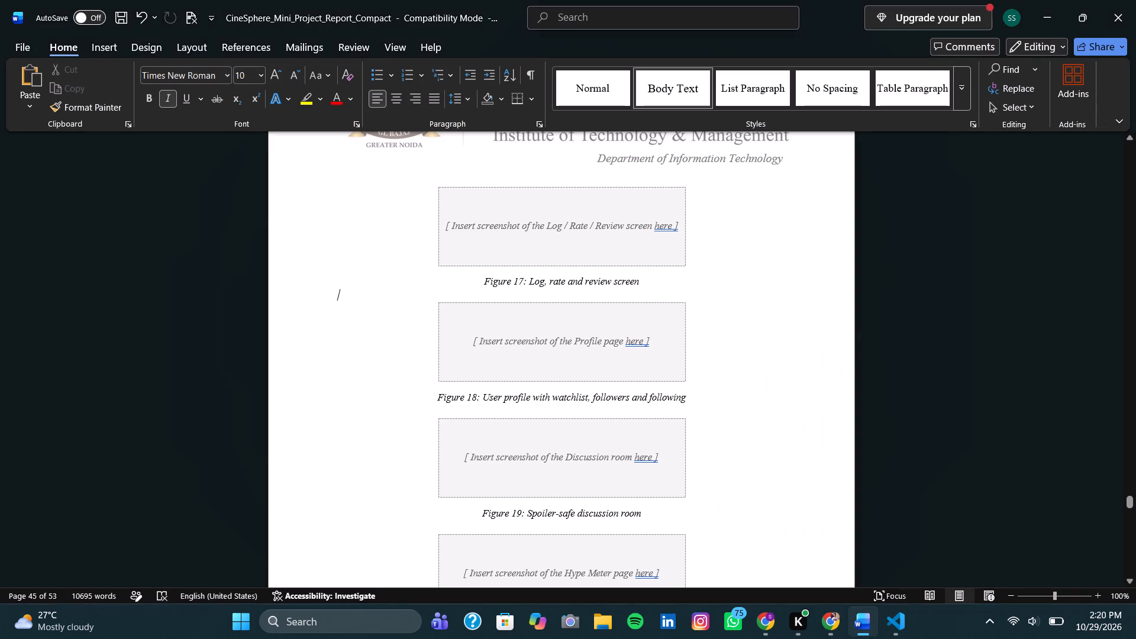
left_click(570, 266)
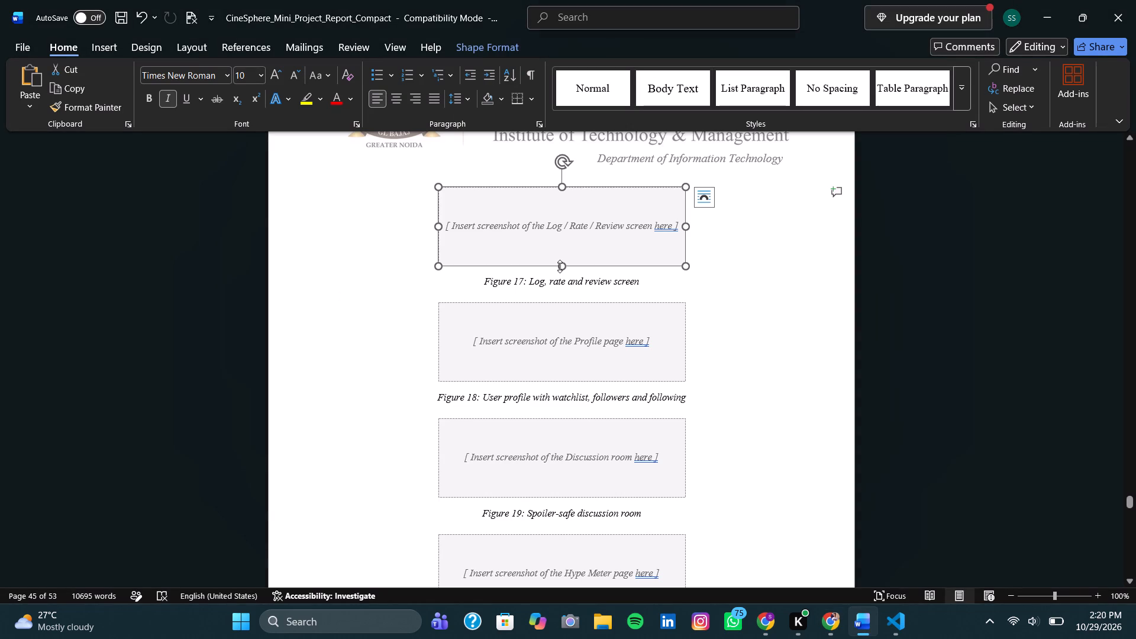
left_click_drag(560, 266, 559, 475)
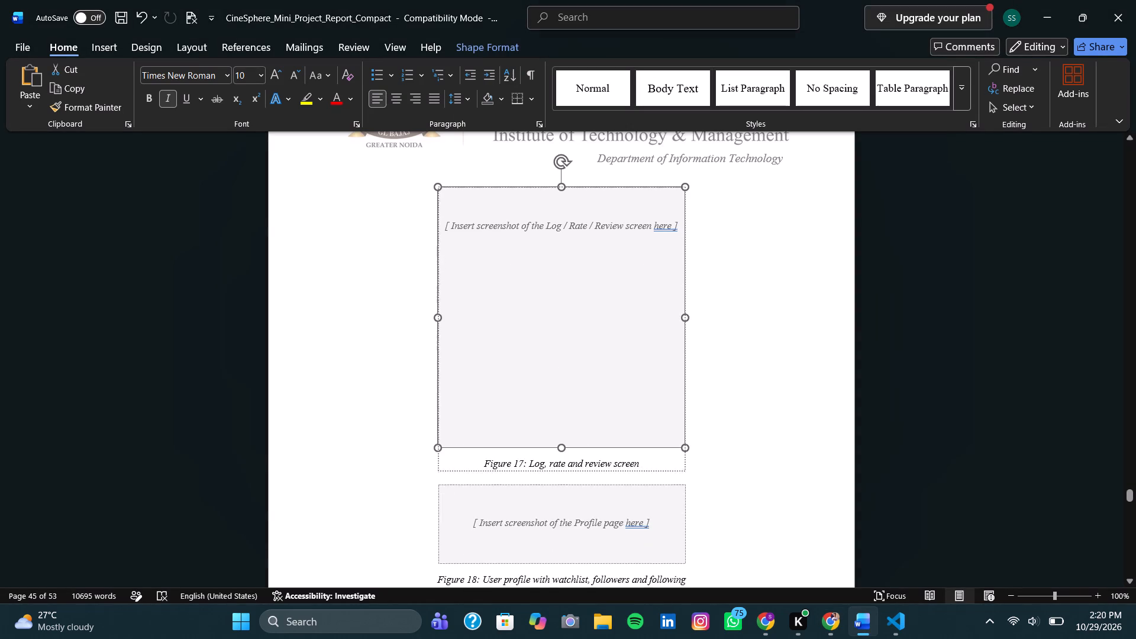
left_click_drag(559, 475, 560, 523)
left_click_drag(437, 355, 327, 343)
left_click_drag(434, 351, 385, 348)
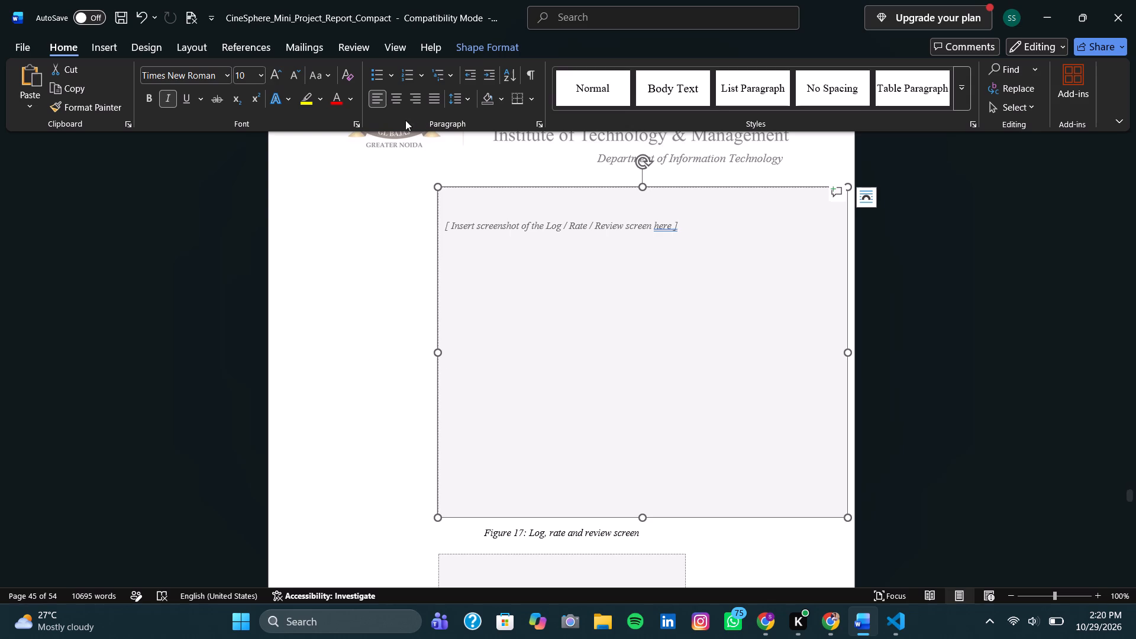
Centre the placeholder text, move the enlarged box to the left text margin and widen it to the right text margin.
left_click(394, 106)
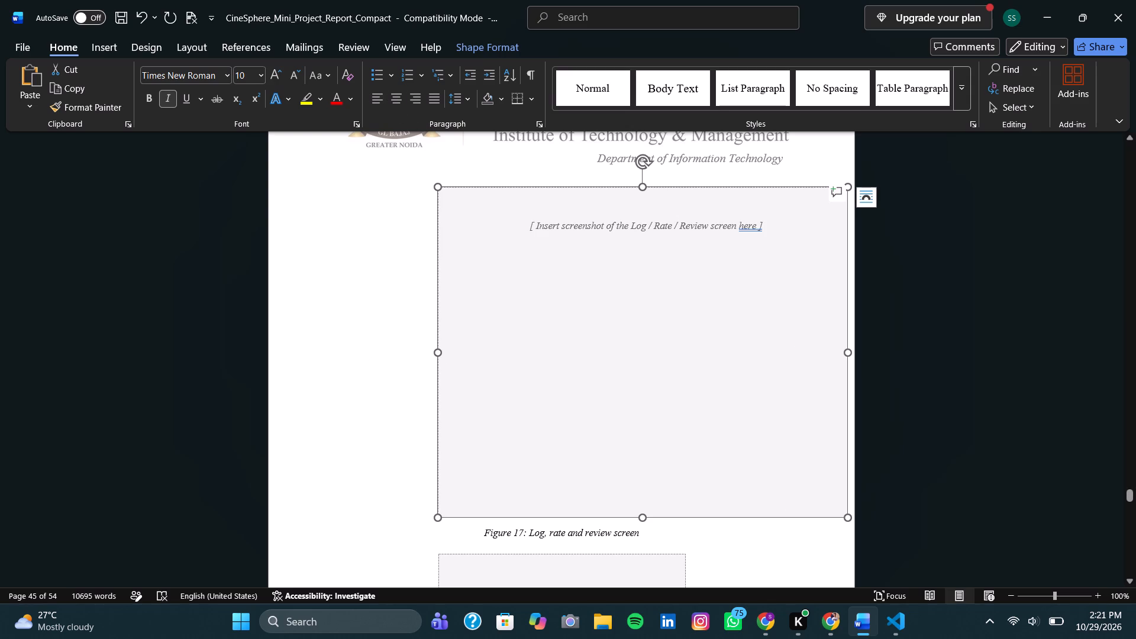
left_click(644, 188)
left_click_drag(652, 188, 613, 188)
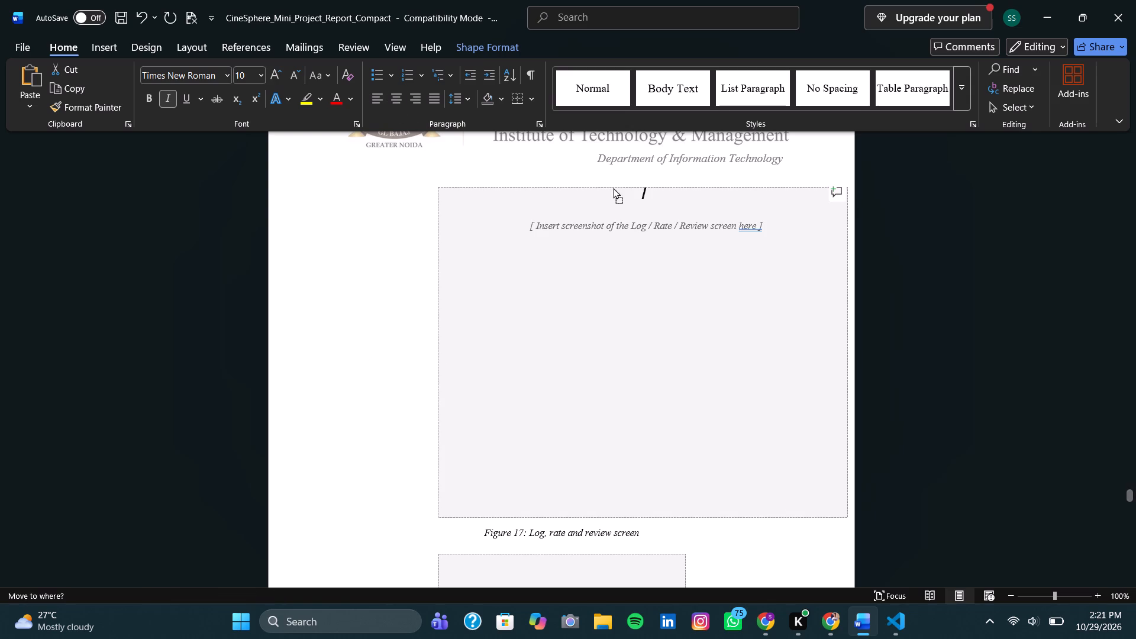
left_click_drag(613, 188, 594, 184)
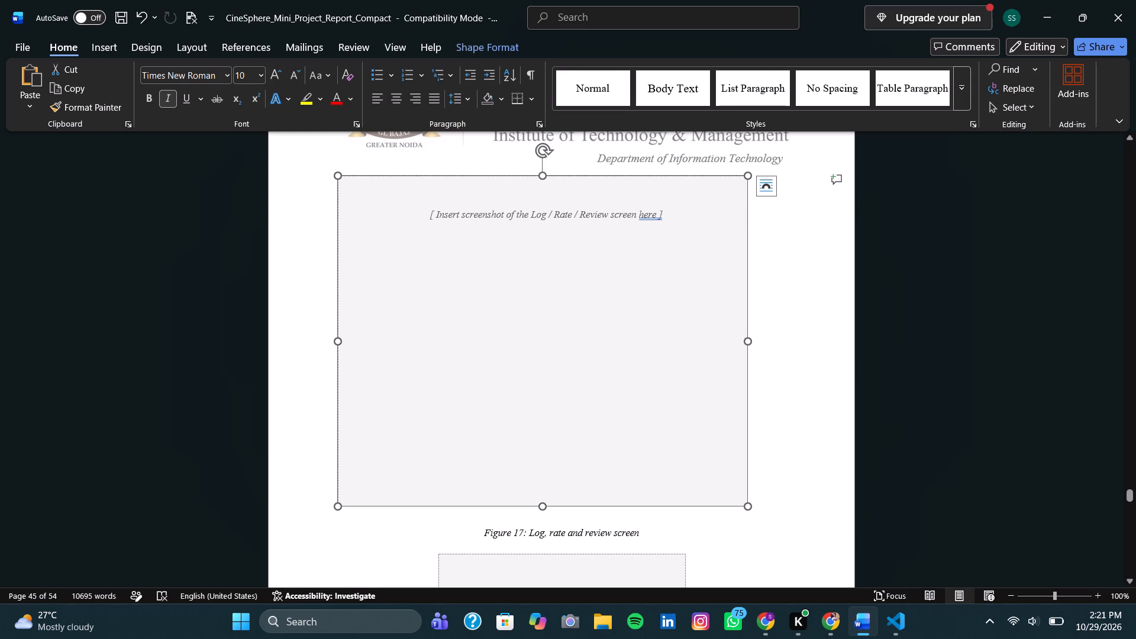
left_click_drag(747, 344, 787, 344)
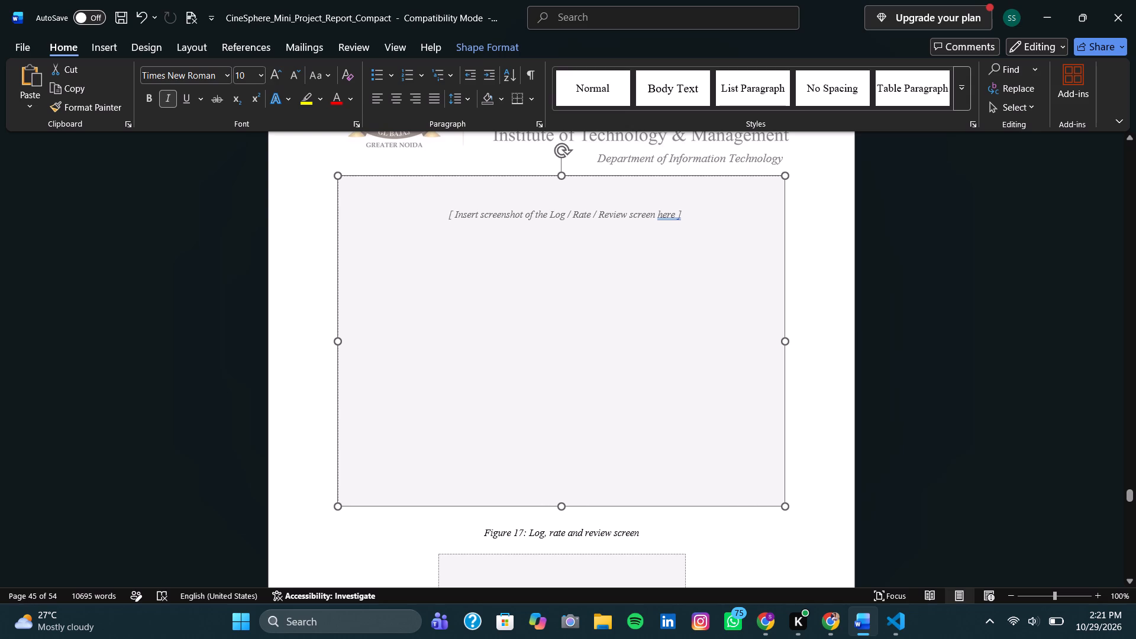
left_click_drag(787, 344, 788, 344)
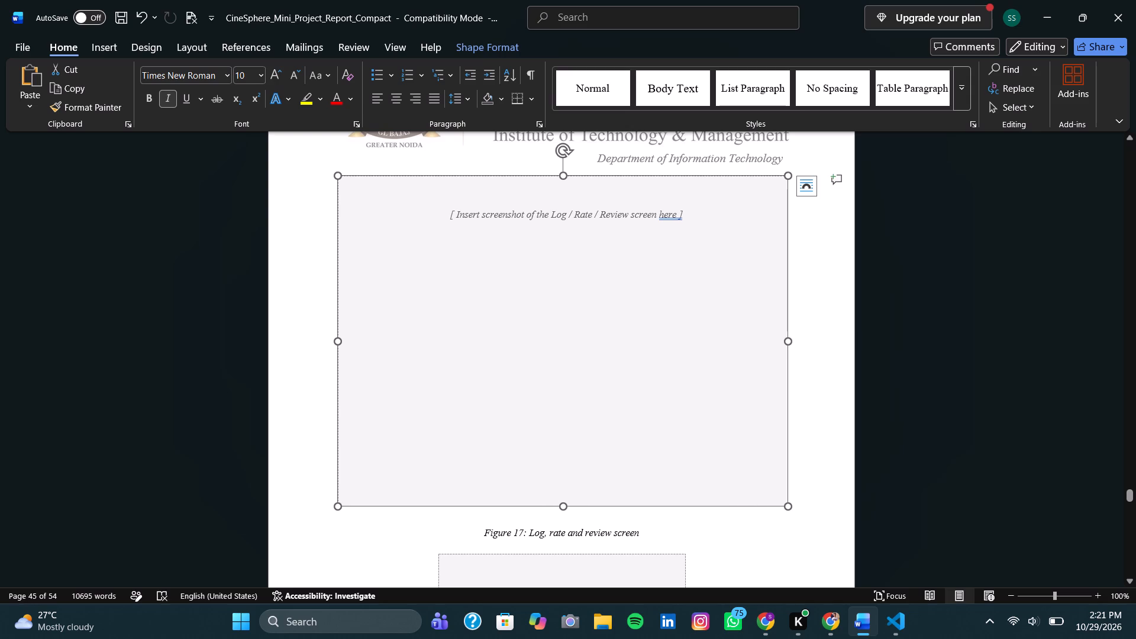
left_click(338, 338)
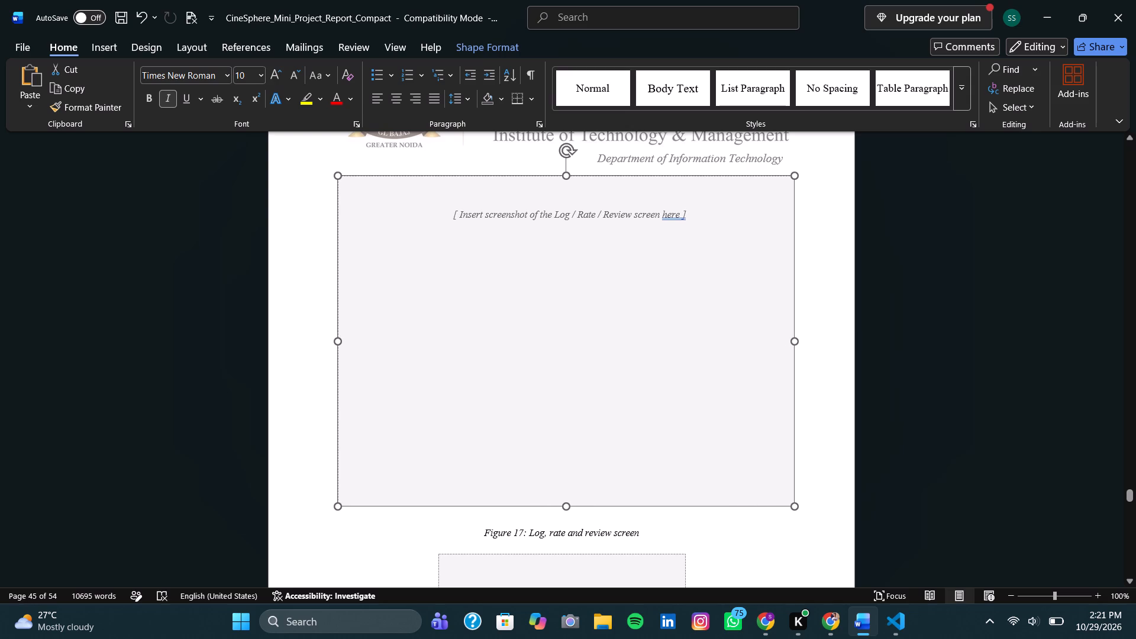
Delete the Log / Rate / Review placeholder text and paste the Community Reviews screenshot into the box.
left_click(689, 226)
key("BackSpace")
key("BackSpace")
key("BackSpace")
key("BackSpace")
key("BackSpace")
key("BackSpace")
key("BackSpace")
key("BackSpace")
key("BackSpace")
key("BackSpace")
key("BackSpace")
key("BackSpace")
key("BackSpace")
key("BackSpace")
key("BackSpace")
key("BackSpace")
key("BackSpace")
key("BackSpace")
key("BackSpace")
key("BackSpace")
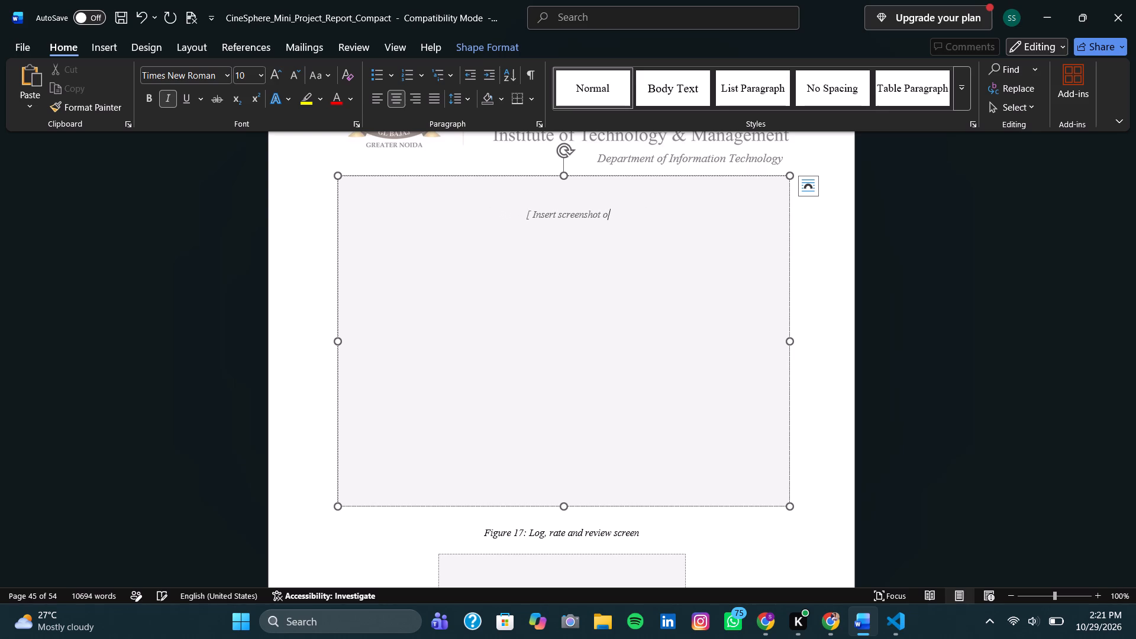
key("BackSpace")
key("BackSpace")
key("BackSpace")
key("ctrl+v")
Narrow the Community Reviews screenshot to fit inside its placeholder box and stretch it down to the box's bottom edge.
scroll(602, 379, "down", 4)
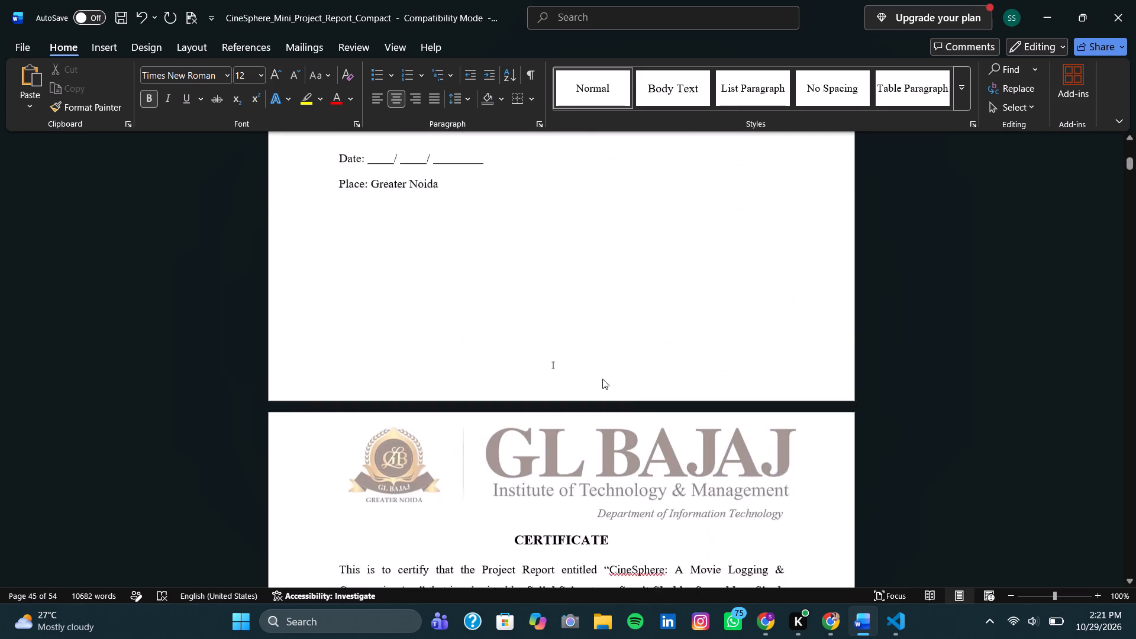
scroll(602, 379, "down", 6)
scroll(602, 379, "down", 20)
scroll(602, 379, "down", 19)
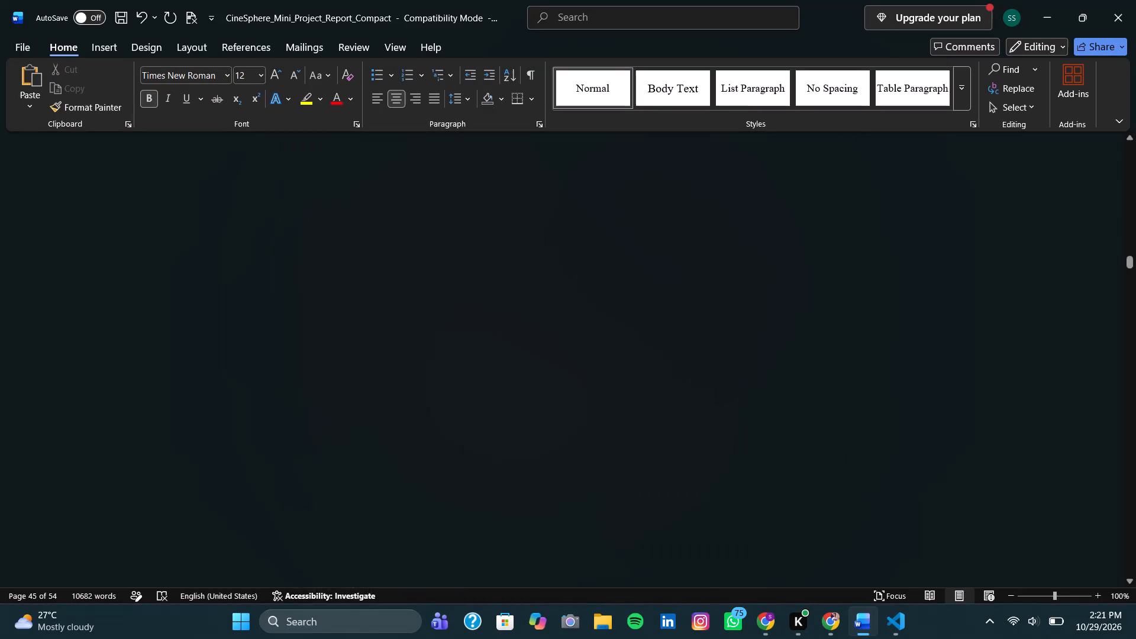
scroll(602, 379, "down", 20)
scroll(602, 379, "down", 20)
scroll(602, 379, "down", 20)
scroll(602, 379, "down", 4)
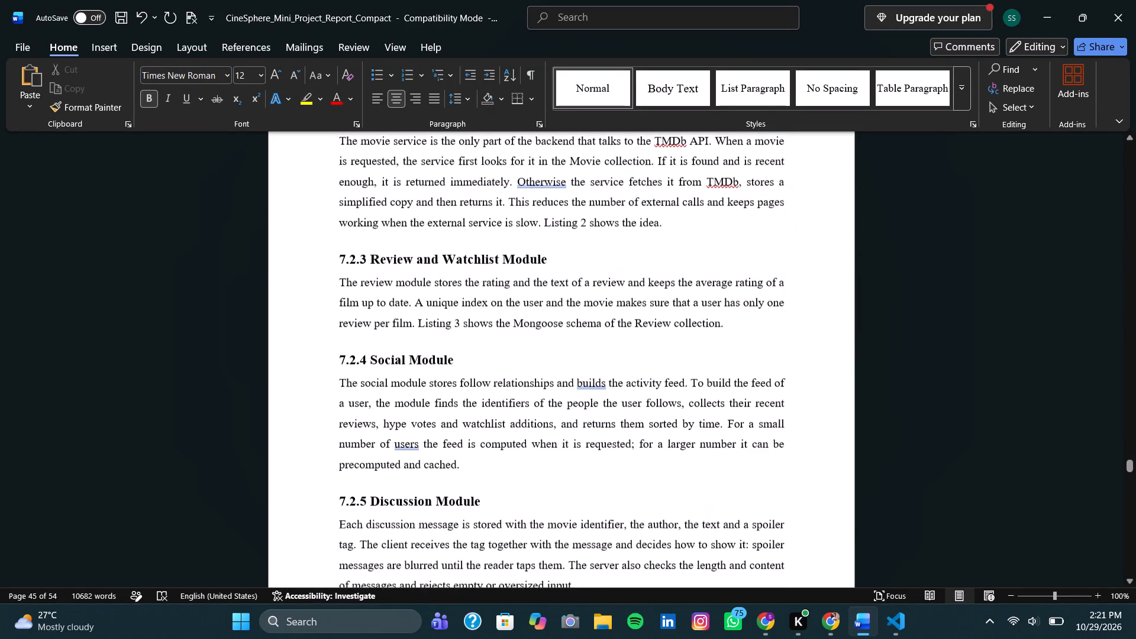
scroll(602, 379, "down", 5)
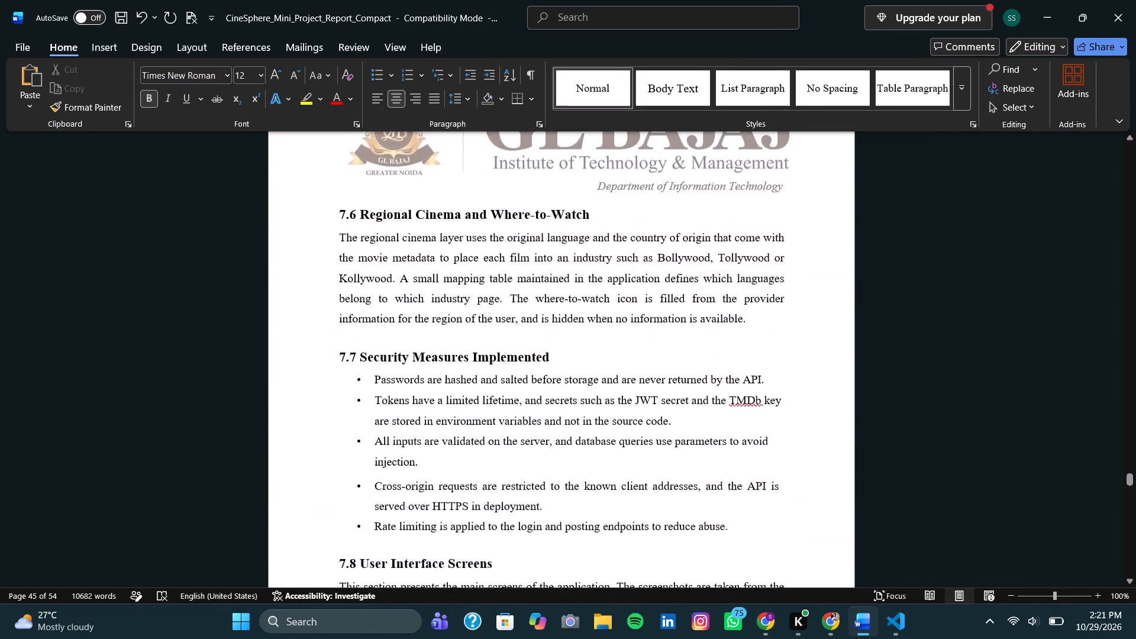
scroll(602, 379, "down", 4)
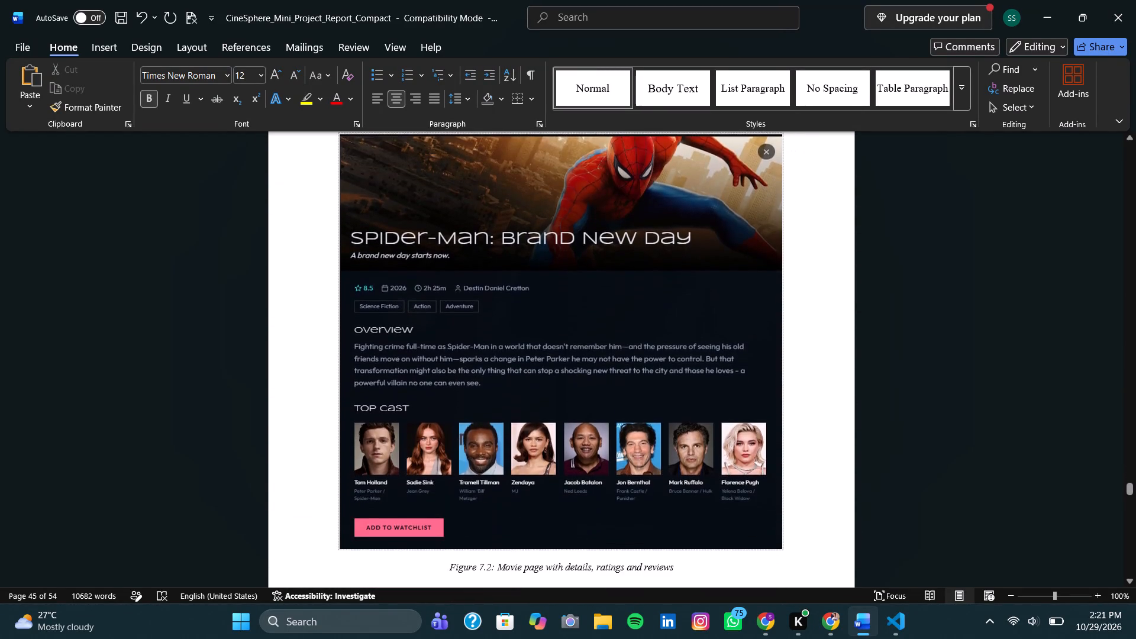
scroll(602, 379, "down", 3)
left_click(576, 340)
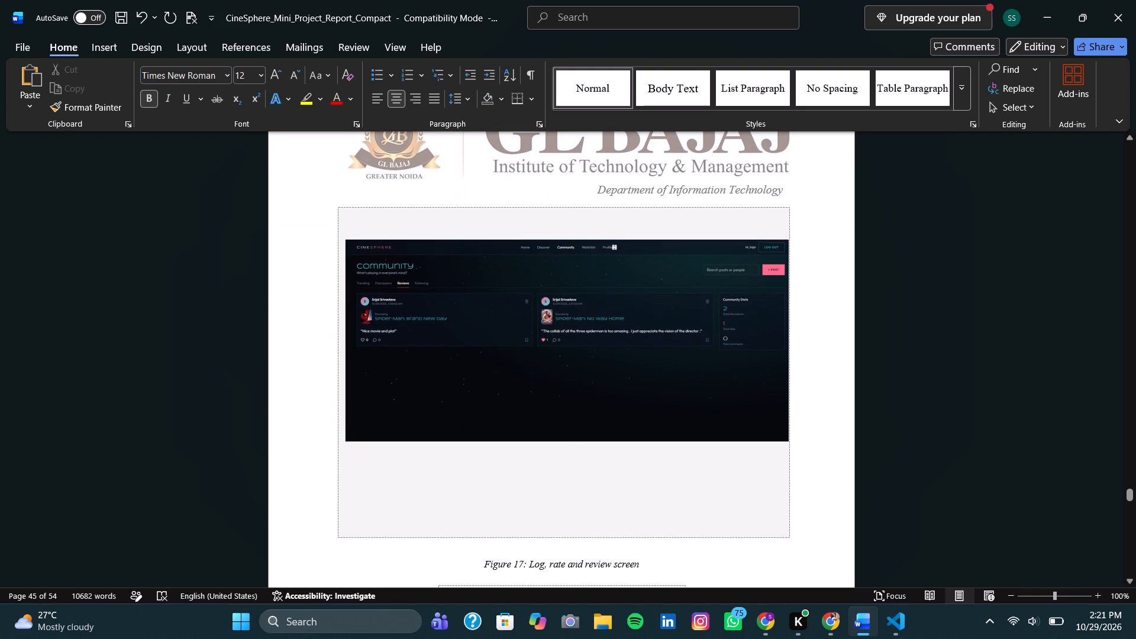
left_click_drag(344, 439, 341, 422)
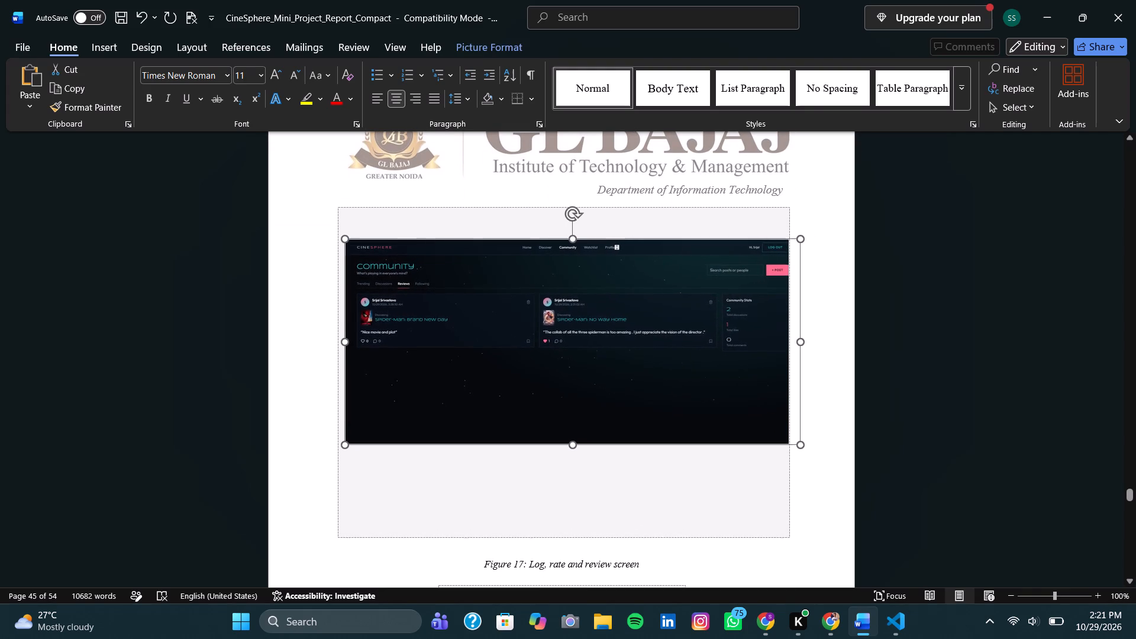
left_click_drag(341, 422, 360, 395)
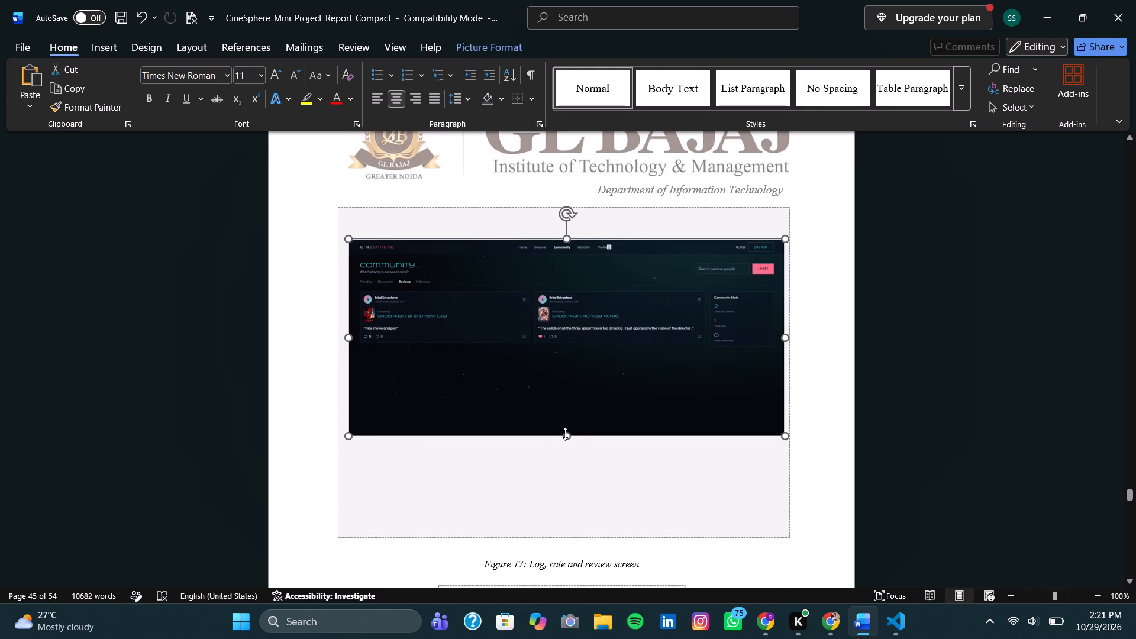
left_click_drag(565, 436, 564, 528)
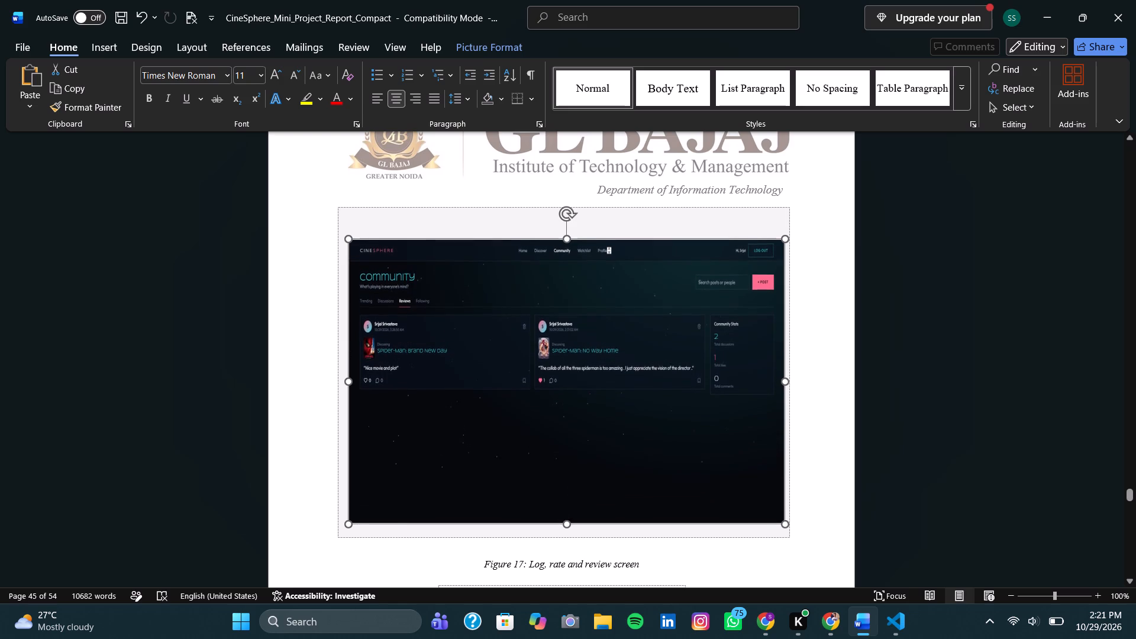
left_click_drag(564, 528, 567, 538)
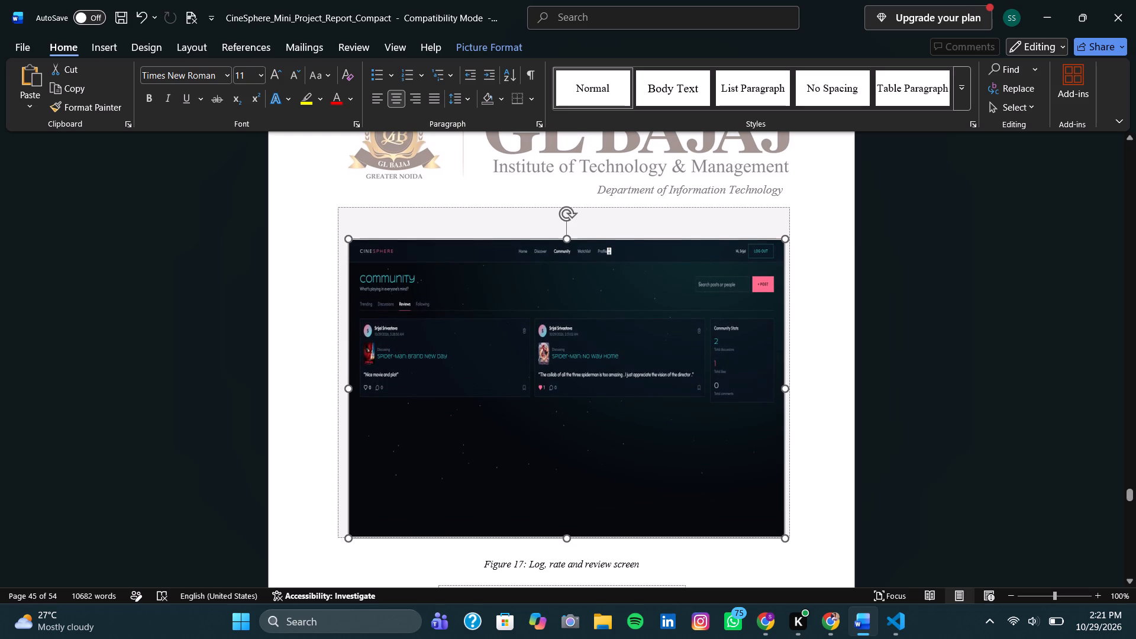
Move the Community Reviews screenshot up to the box's top edge and stretch it down and sideways to fill the box.
left_click(567, 240)
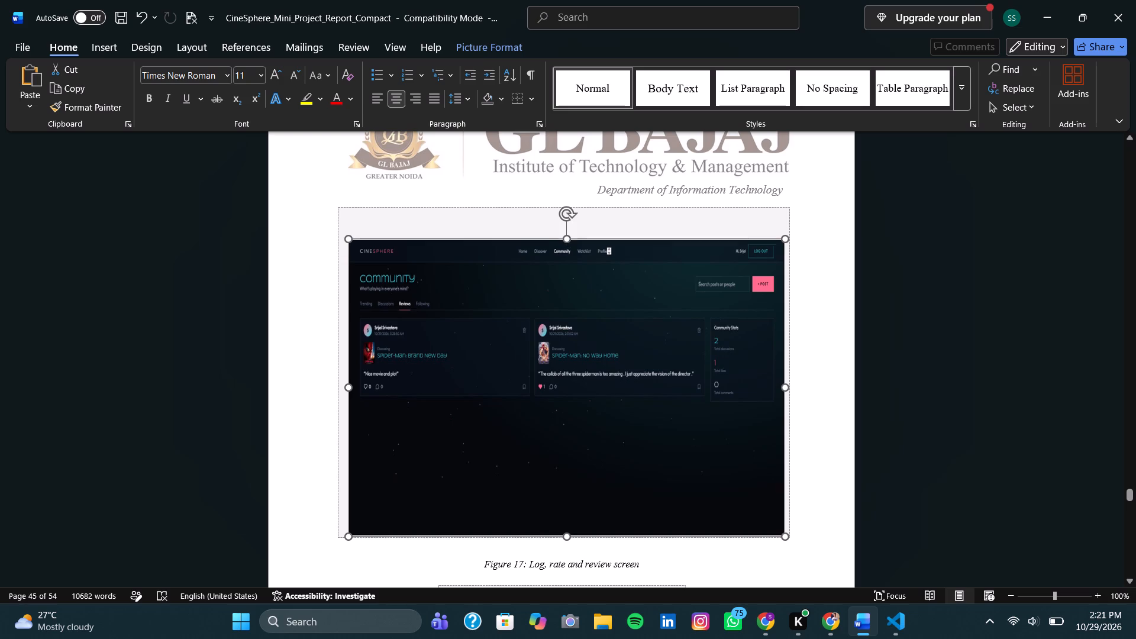
left_click(544, 253)
left_click(348, 236)
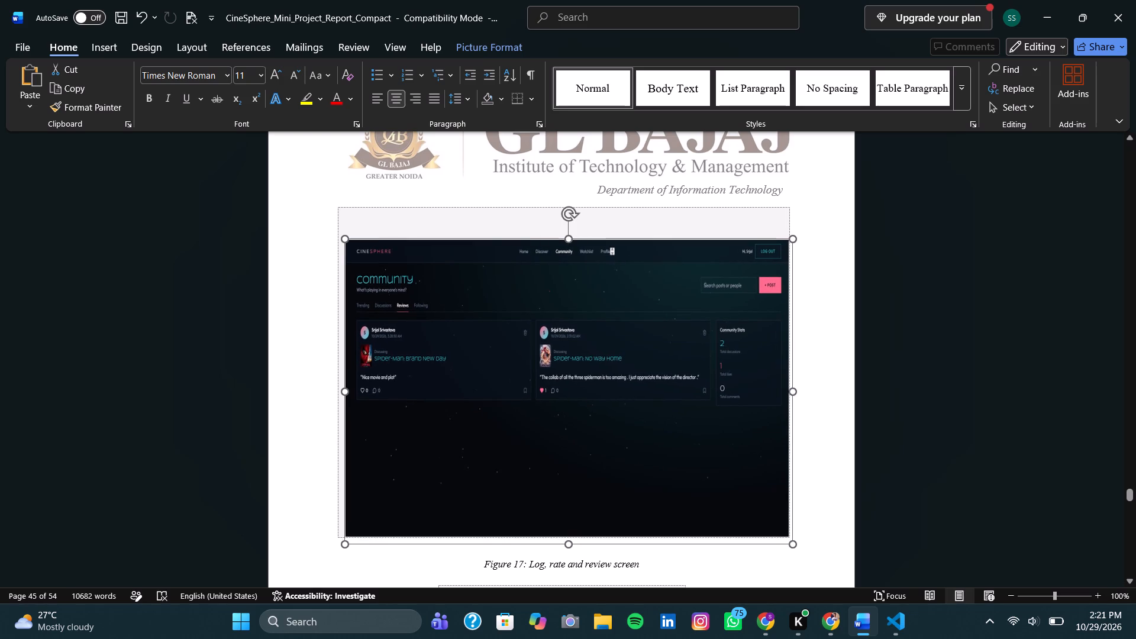
left_click_drag(588, 273, 572, 256)
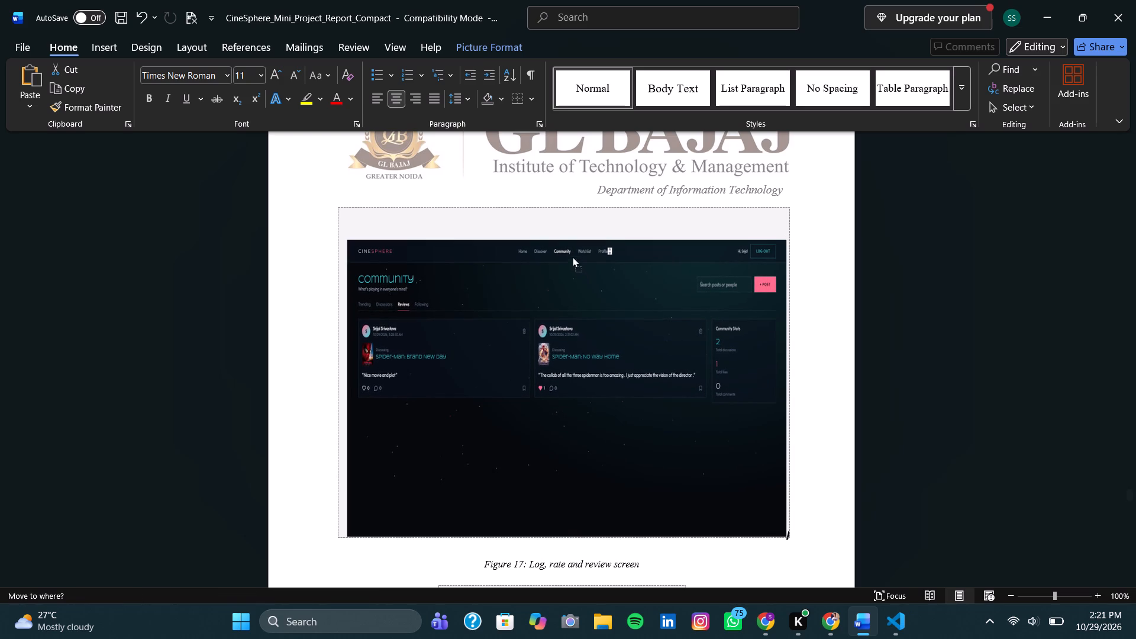
left_click_drag(572, 256, 572, 253)
left_click_drag(572, 253, 540, 222)
left_click_drag(545, 238, 532, 215)
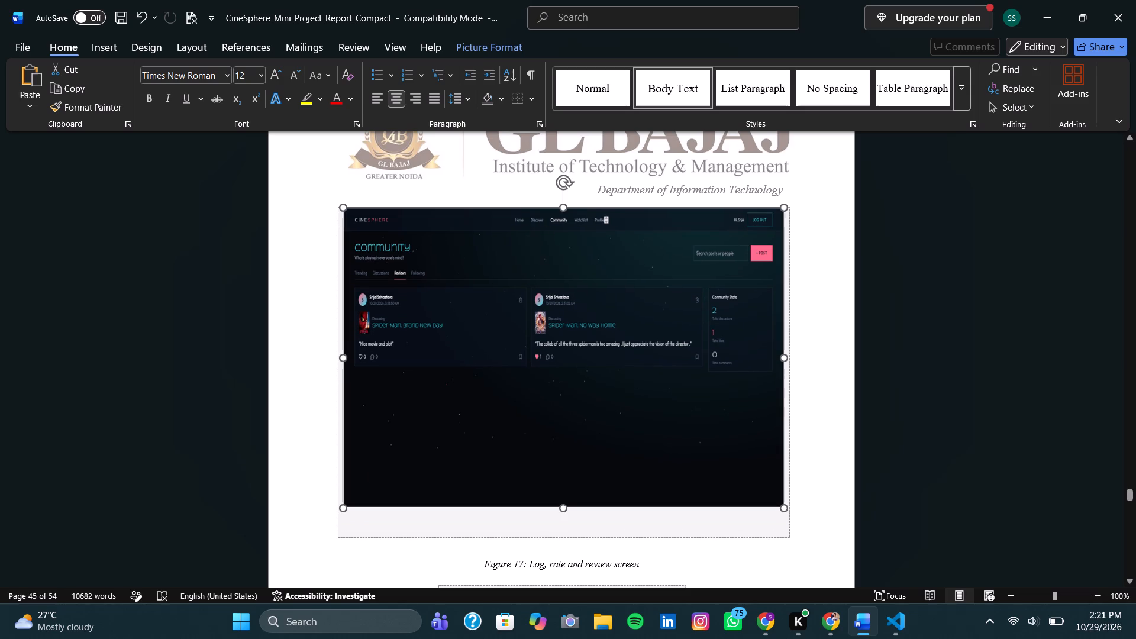
left_click_drag(562, 509, 566, 535)
left_click_drag(783, 373, 793, 373)
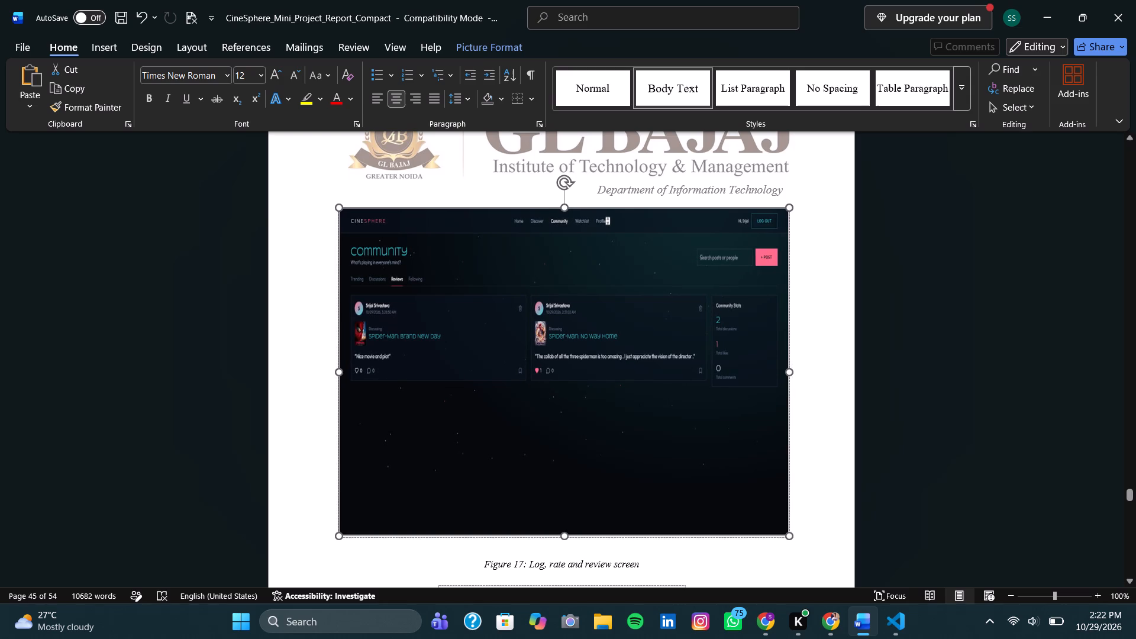
left_click_drag(793, 373, 793, 373)
left_click(824, 376)
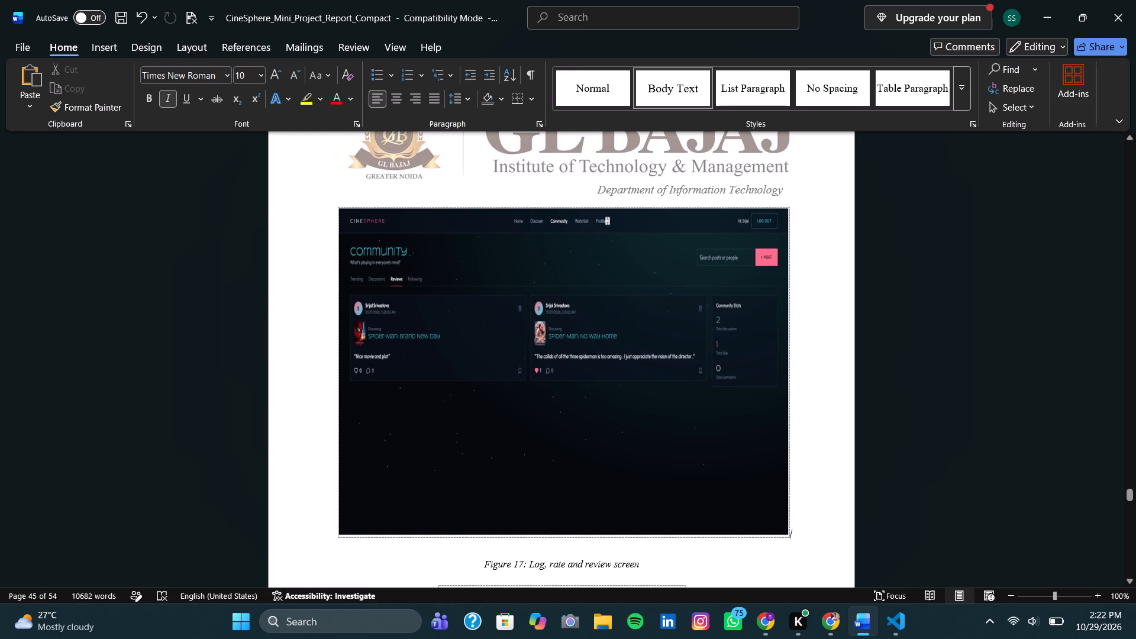
Renumber the "Log, rate and review screen" caption as Figure 7.3.
scroll(804, 376, "down", 2)
scroll(804, 376, "up", 1)
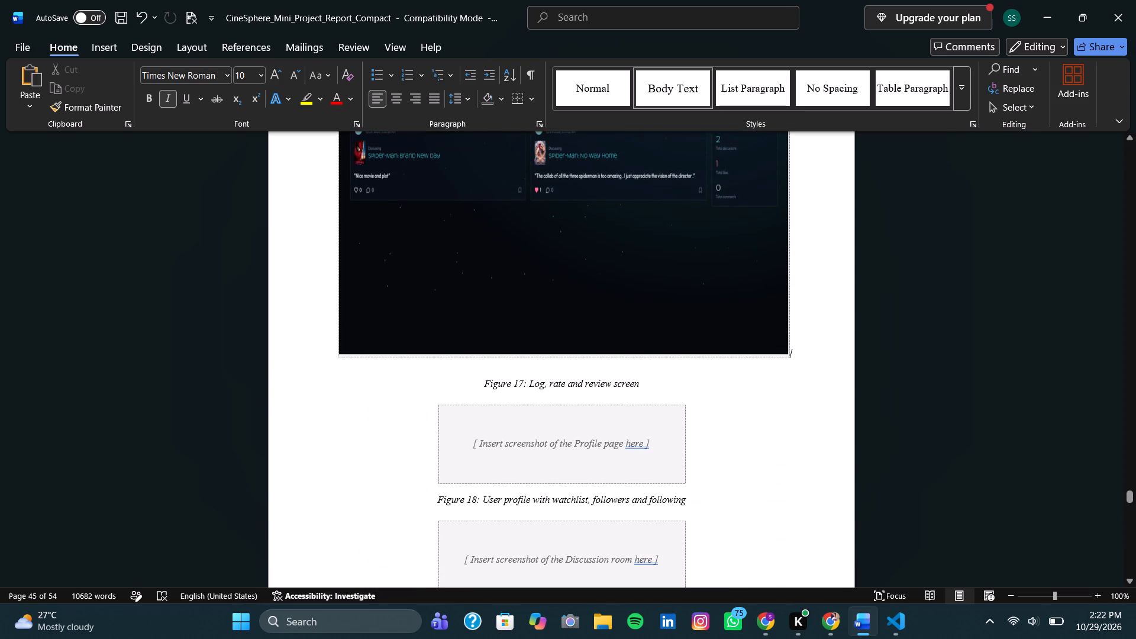
left_click(521, 386)
key("Right")
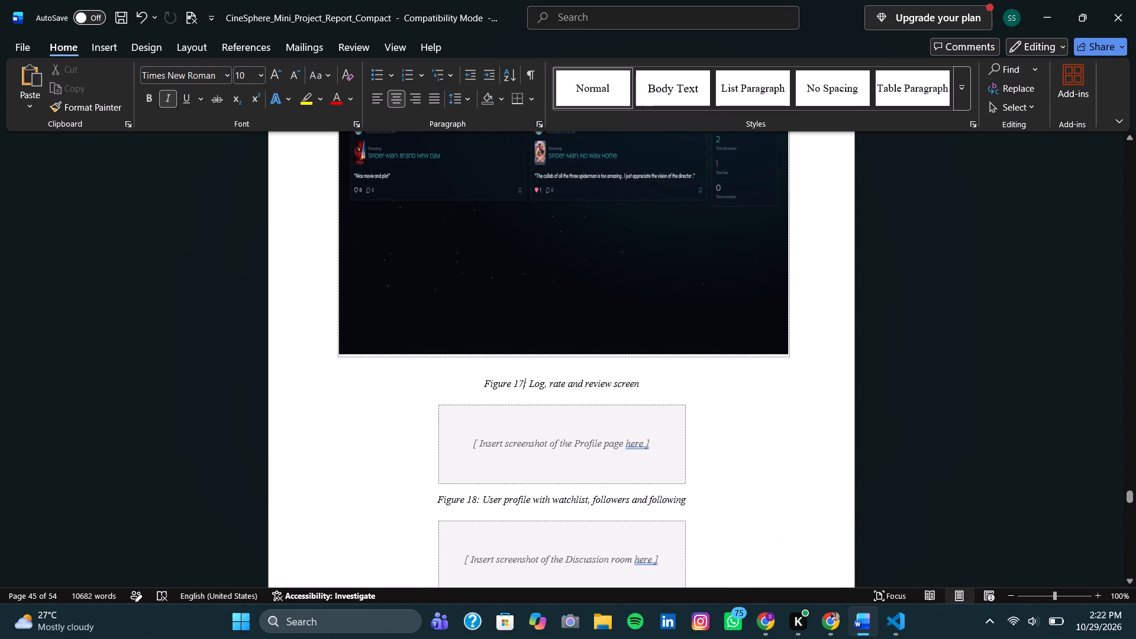
key("Left")
key("BackSpace")
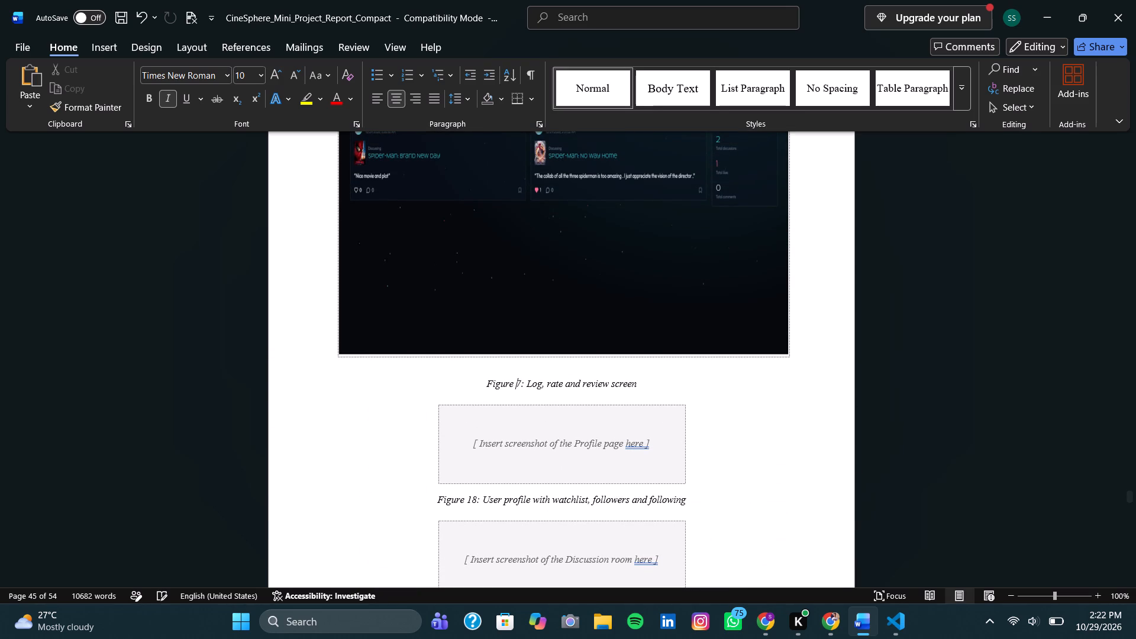
key("Right")
type(".3")
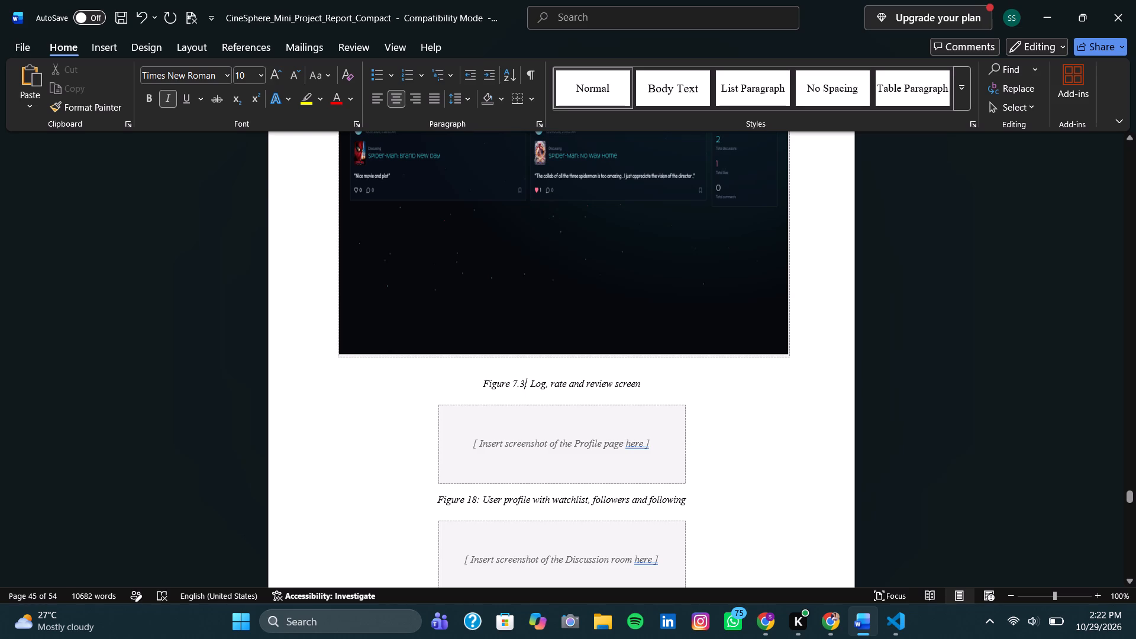
Delete the placeholder text from the Profile page box.
left_click_drag(476, 438, 652, 444)
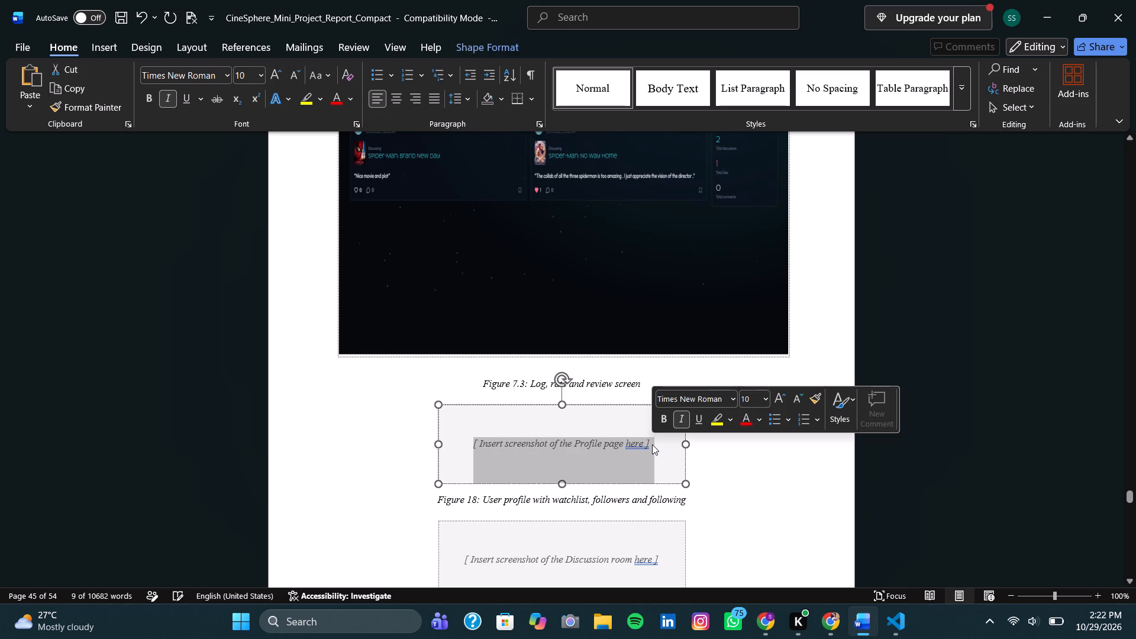
key("BackSpace")
Enlarge the empty Profile page box downward, keeping its Figure 18 caption on the same page, and widen it to both text margins.
left_click_drag(561, 485, 561, 578)
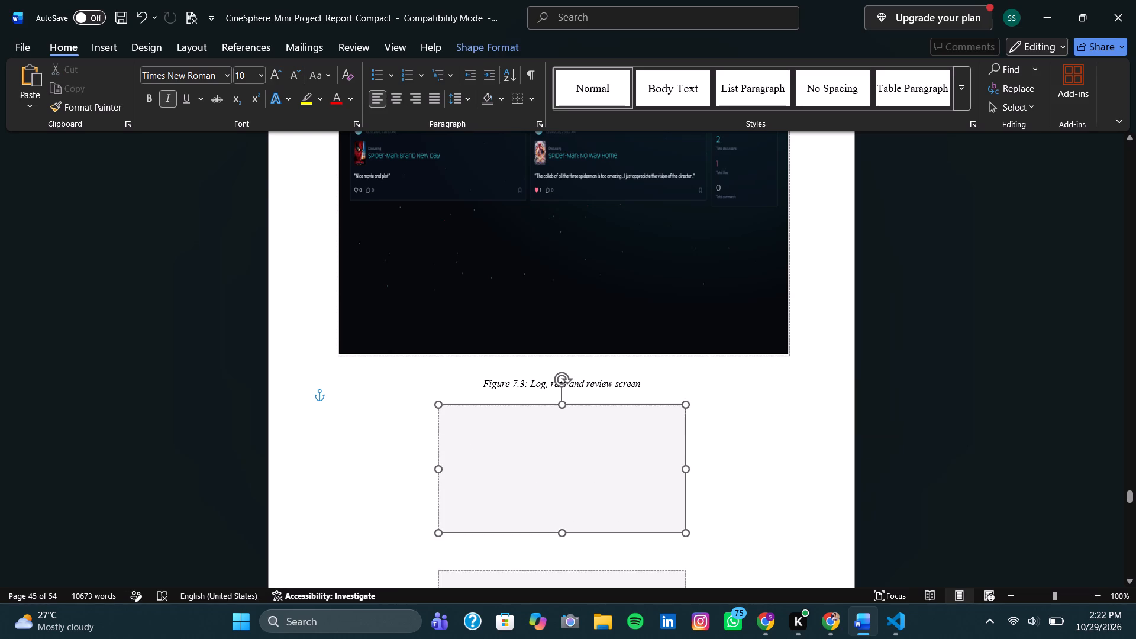
left_click_drag(561, 578, 564, 595)
scroll(684, 475, "down", 1)
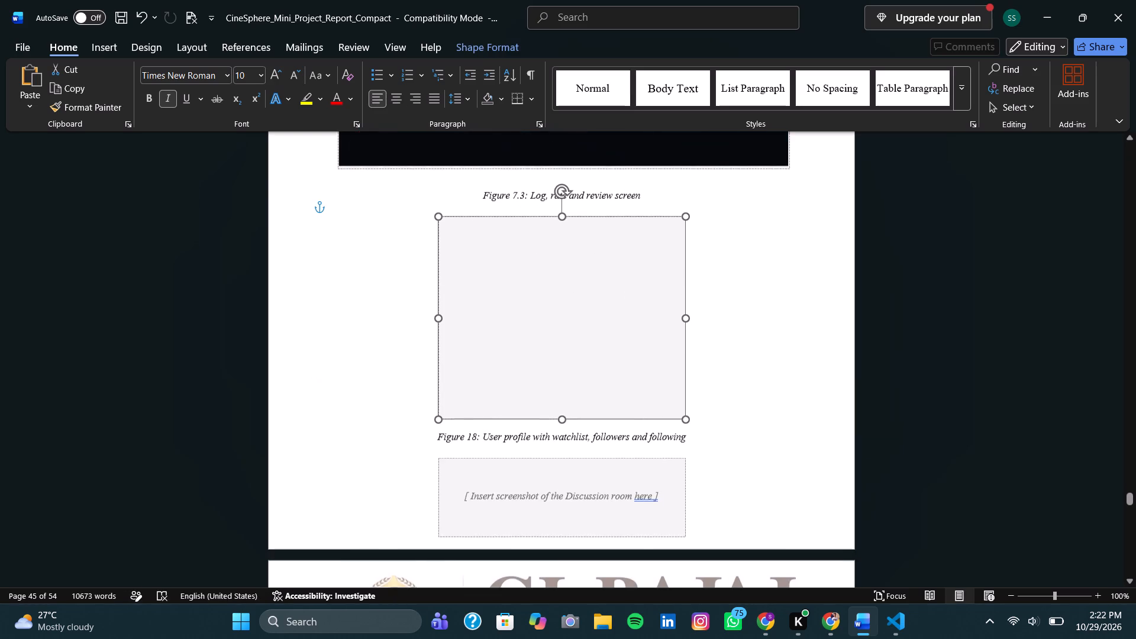
scroll(684, 475, "down", 1)
left_click_drag(560, 382, 567, 445)
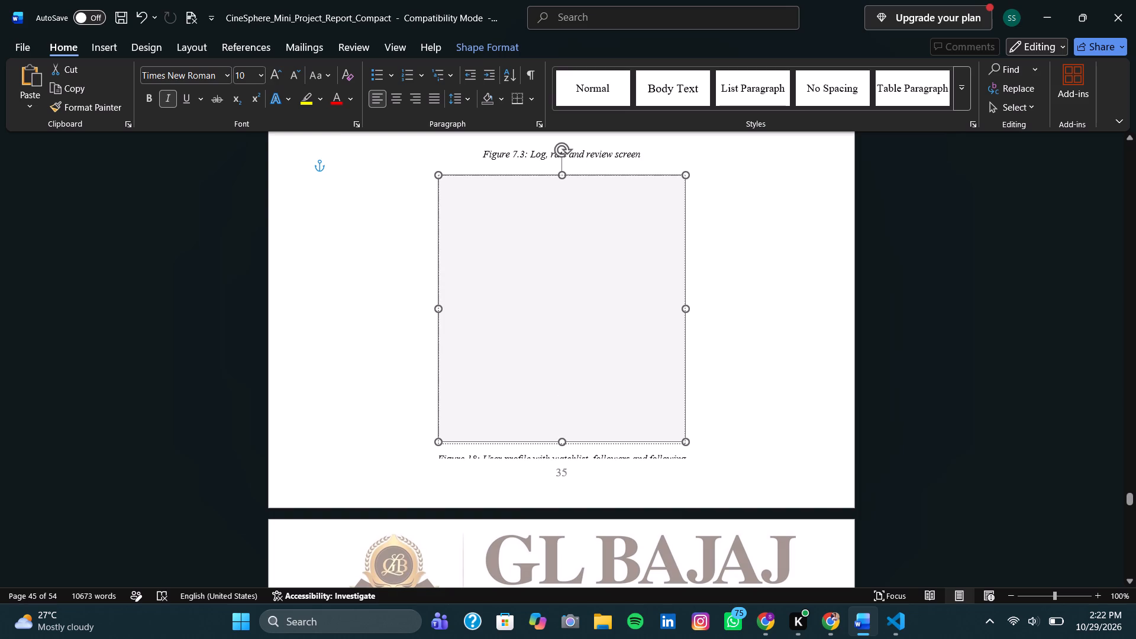
left_click_drag(567, 445, 567, 435)
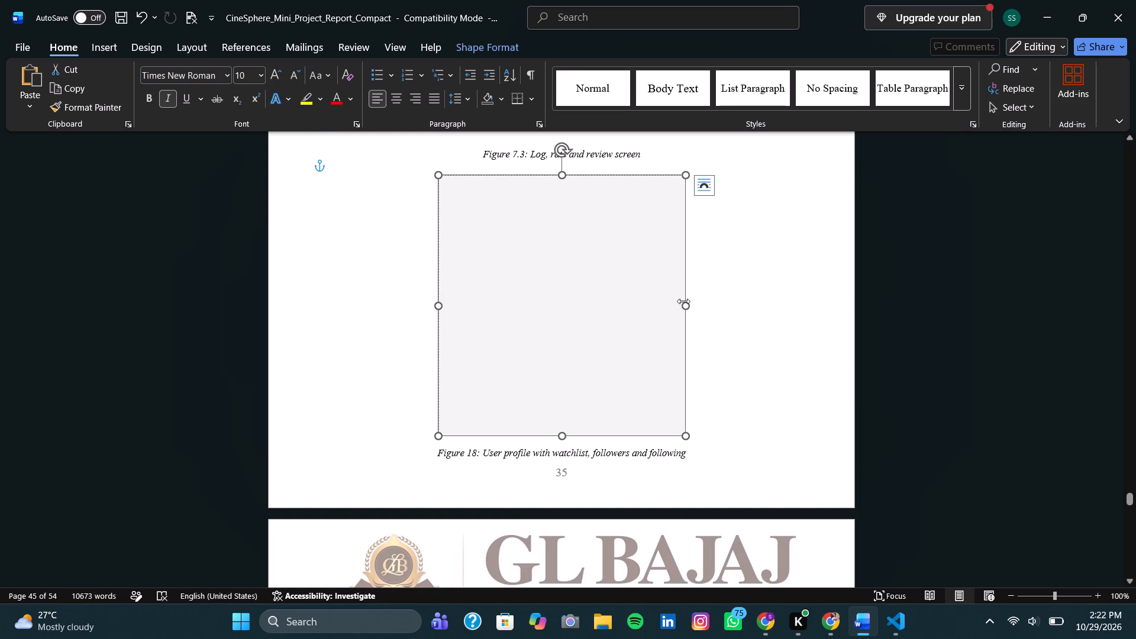
left_click_drag(683, 305, 796, 291)
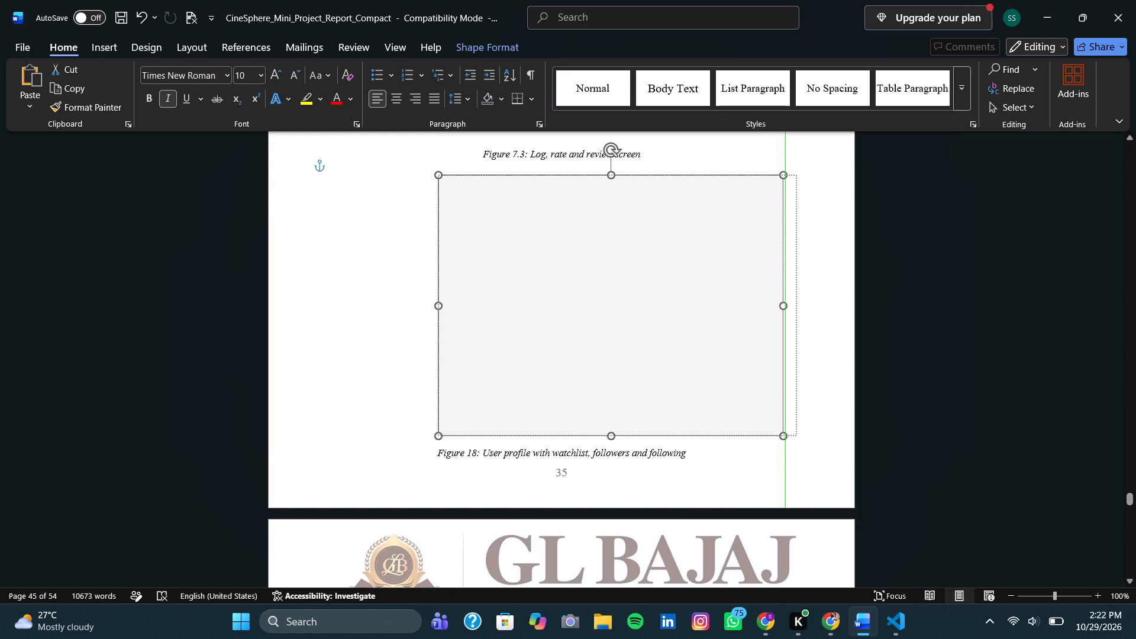
left_click_drag(796, 291, 796, 291)
left_click_drag(439, 306, 361, 300)
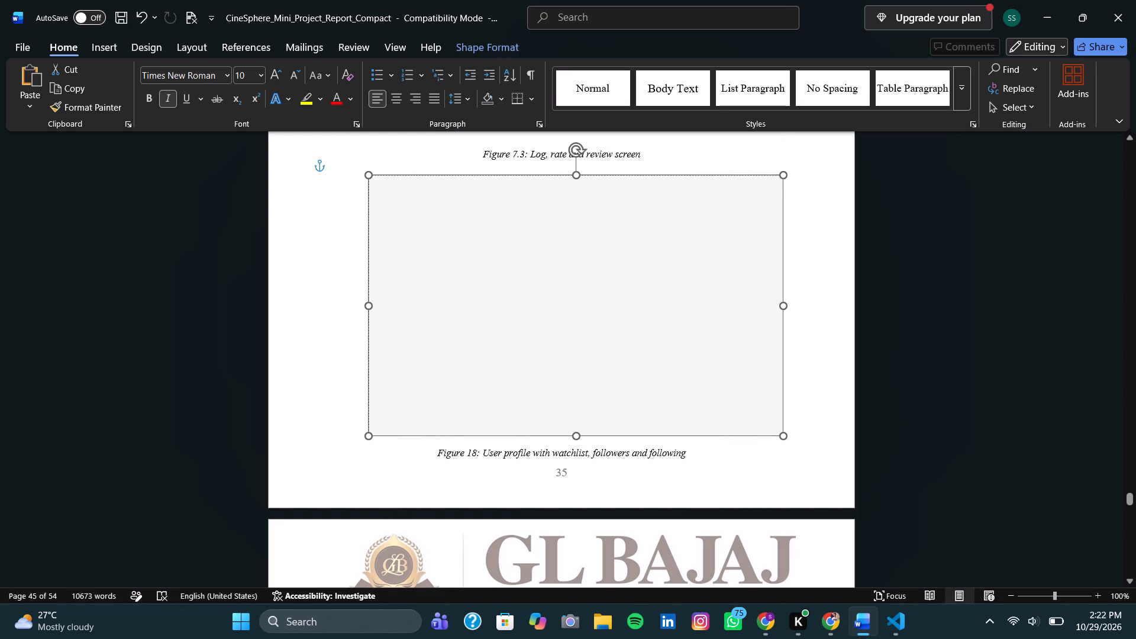
left_click_drag(361, 300, 332, 297)
key("alt+grave")
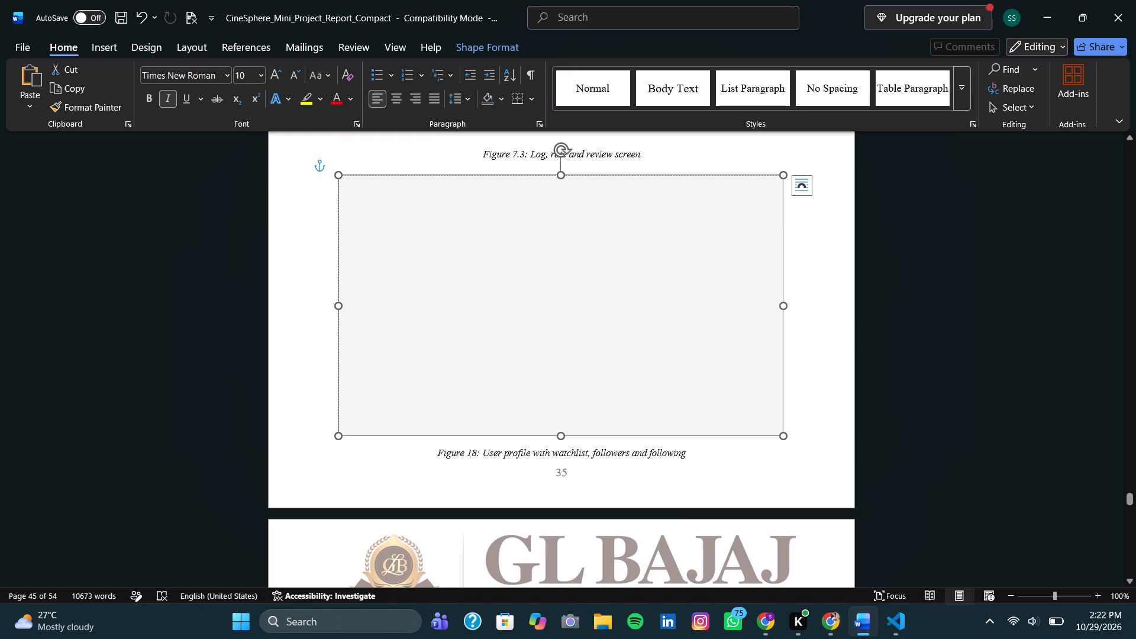
left_click(713, 453)
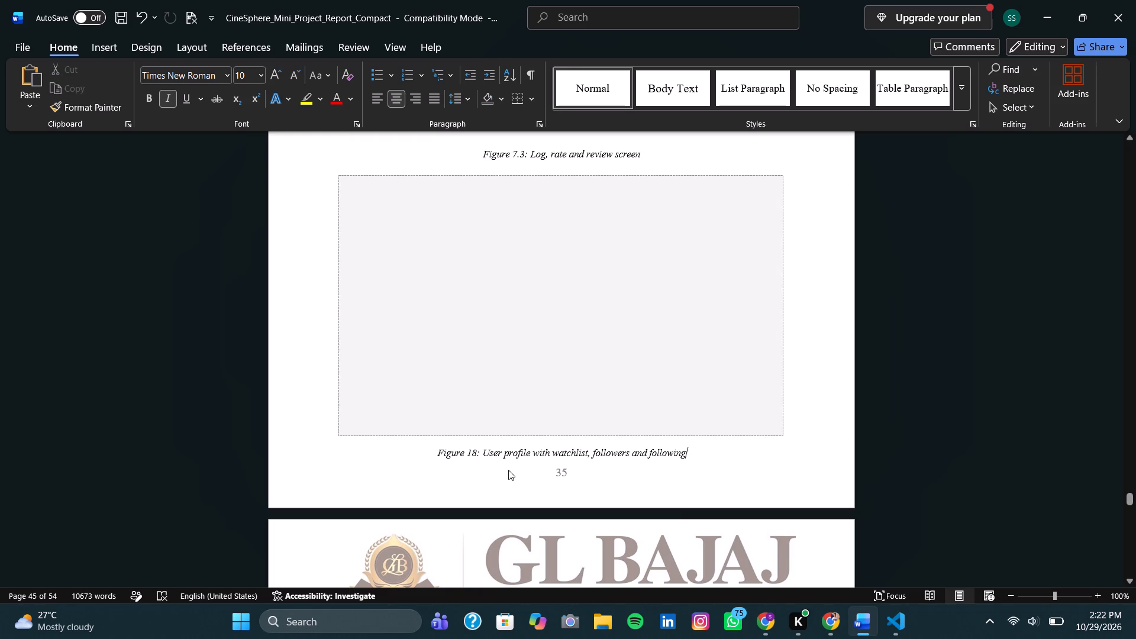
Switch to the CineSphere site in Chrome and view the Profile page and the Watchlist page.
key("alt+Tab")
key("alt+Tab")
key("alt+Tab")
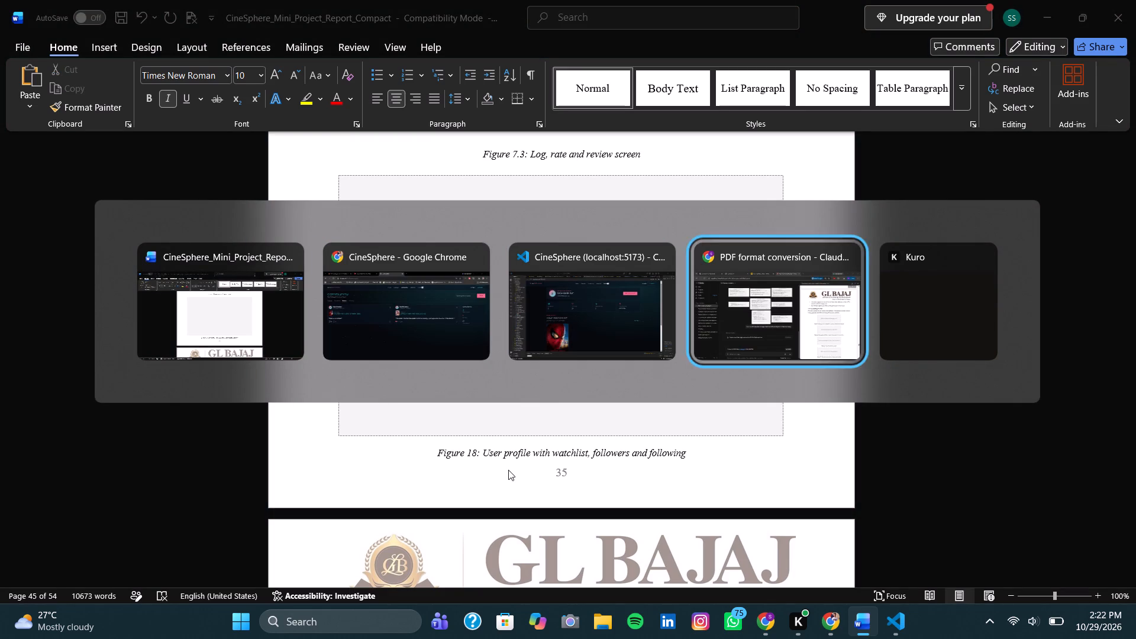
key("alt+Tab")
key("alt+Tab")
key("alt+Tab")
left_click(656, 113)
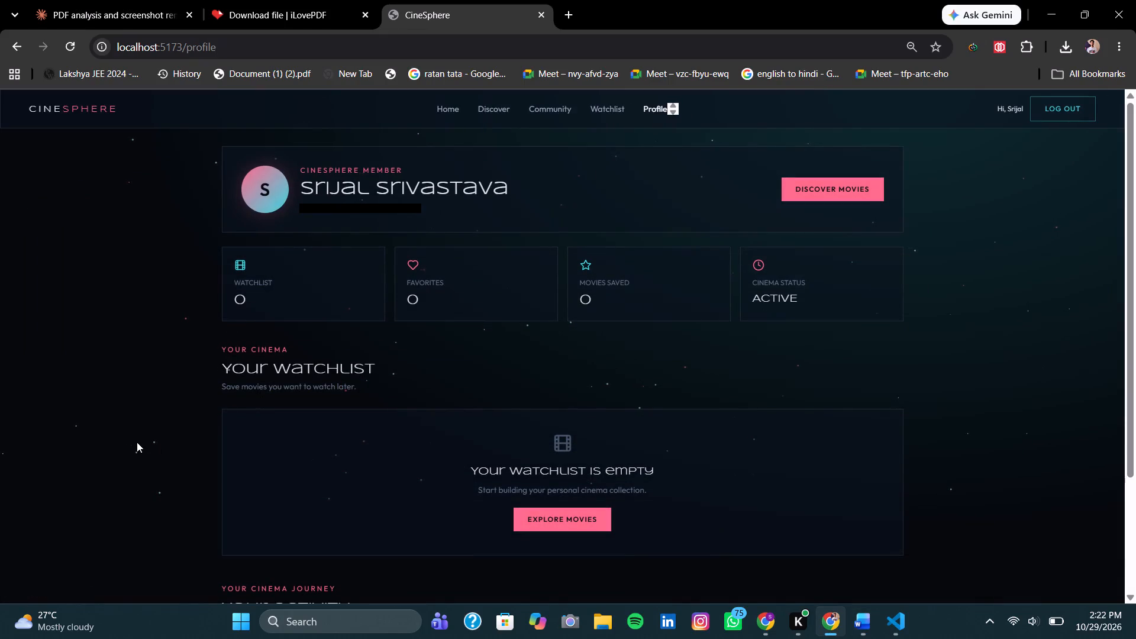
left_click(623, 108)
Open the CineSphere Discover page and start a movie search.
left_click_drag(480, 115, 460, 114)
left_click(460, 114)
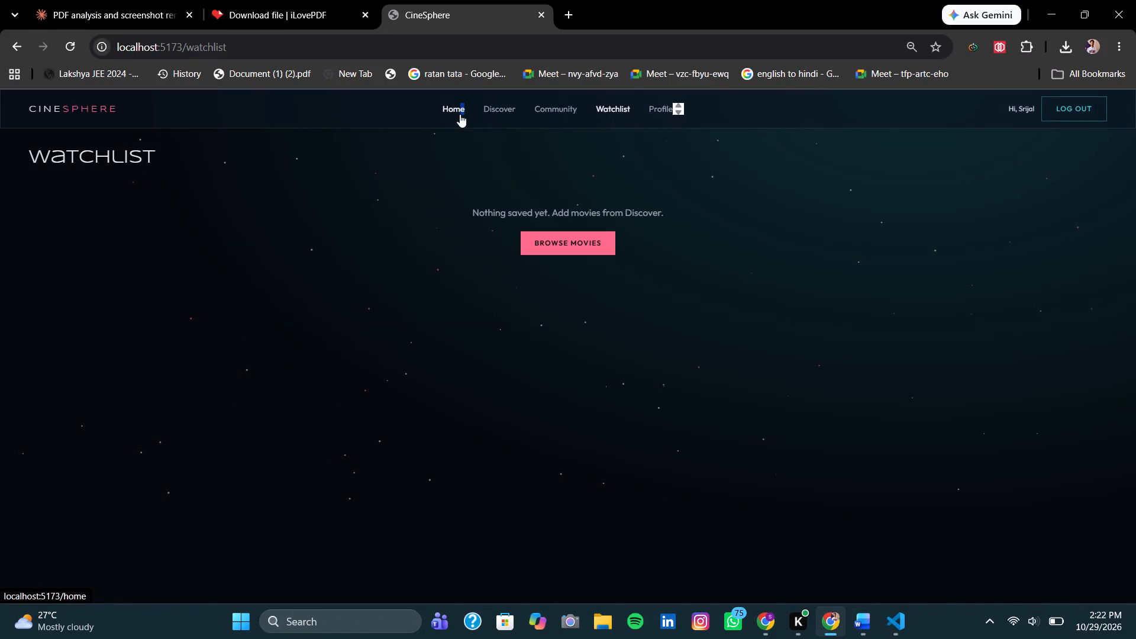
left_click(499, 114)
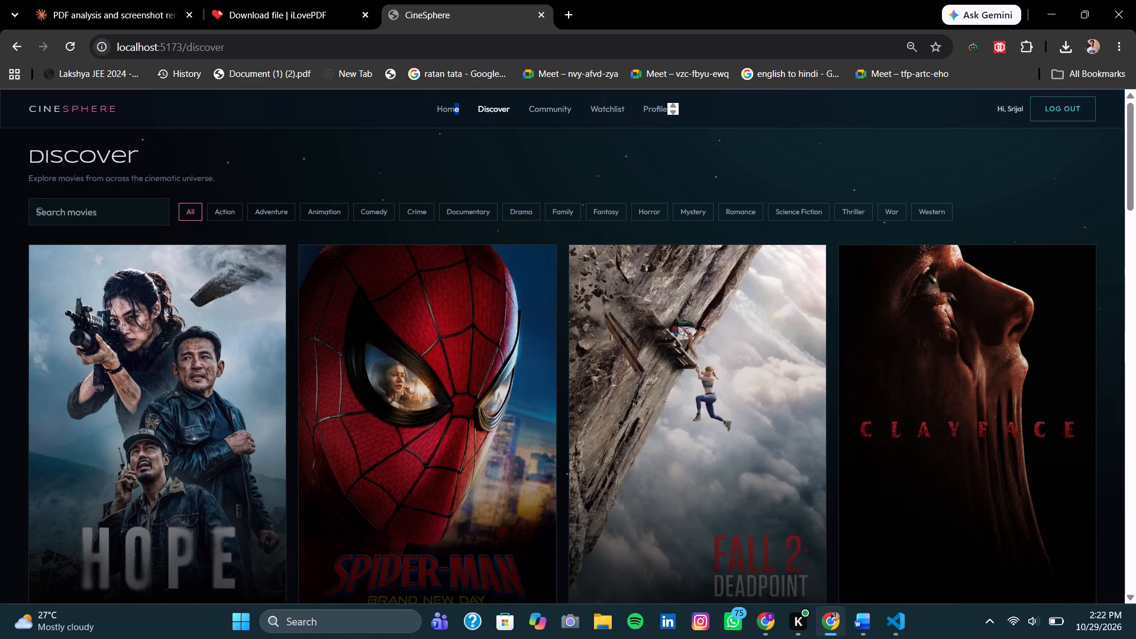
left_click(150, 216)
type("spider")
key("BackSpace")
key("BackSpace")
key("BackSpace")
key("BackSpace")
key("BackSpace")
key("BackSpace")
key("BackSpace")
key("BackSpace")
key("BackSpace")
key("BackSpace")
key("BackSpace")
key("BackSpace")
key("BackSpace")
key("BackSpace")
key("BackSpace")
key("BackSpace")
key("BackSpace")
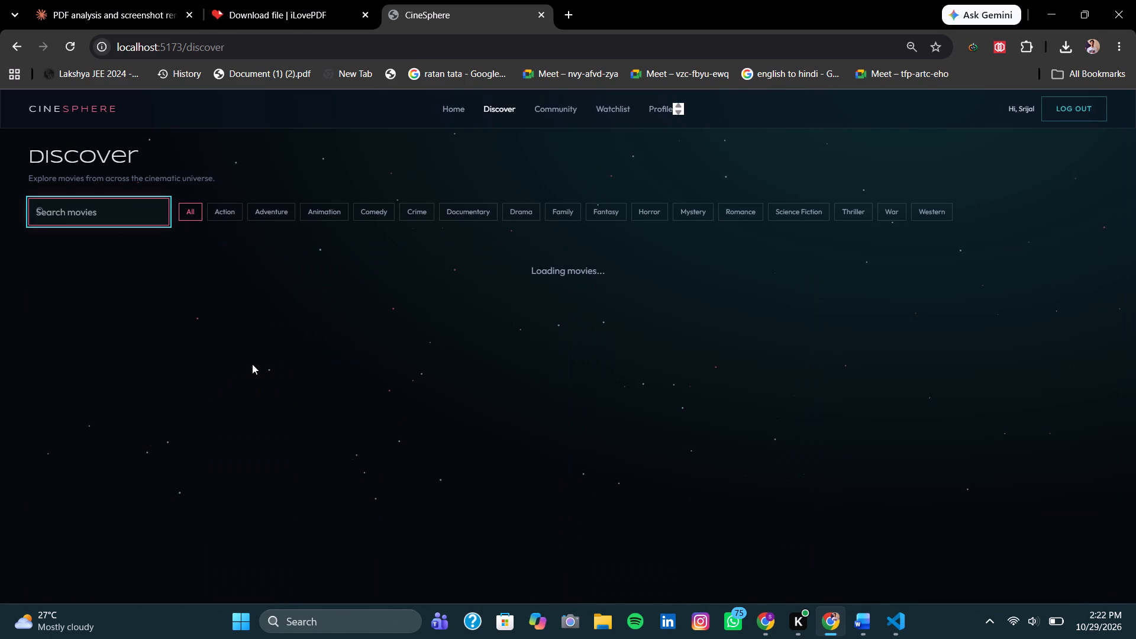
Search the movies for "the" and open the details of The Odyssey.
type("the")
key("space")
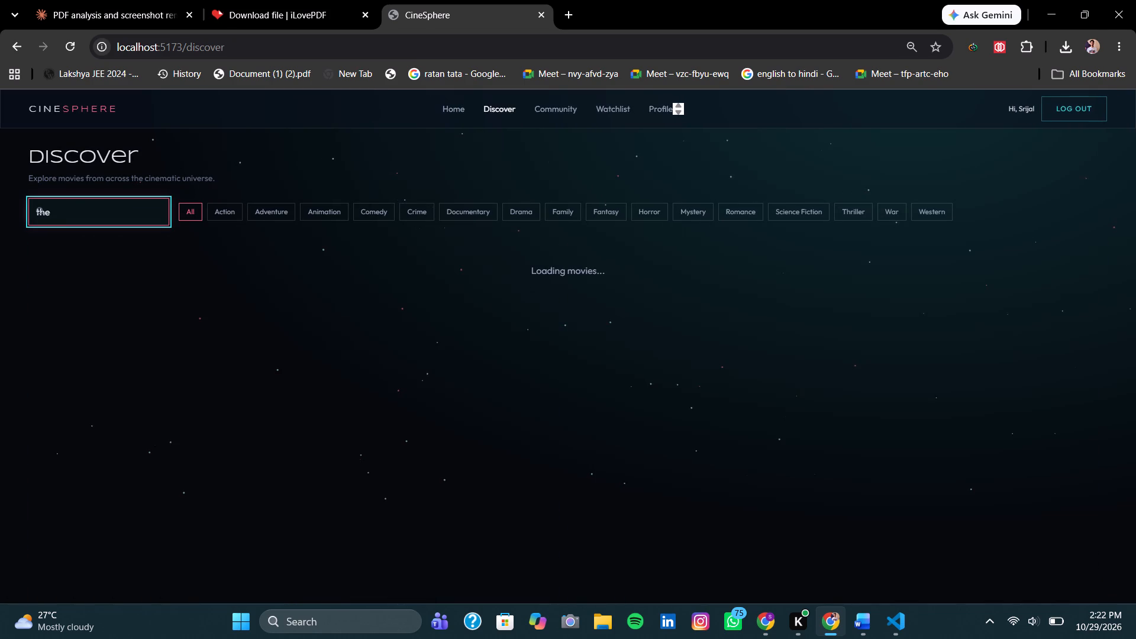
left_click(205, 374)
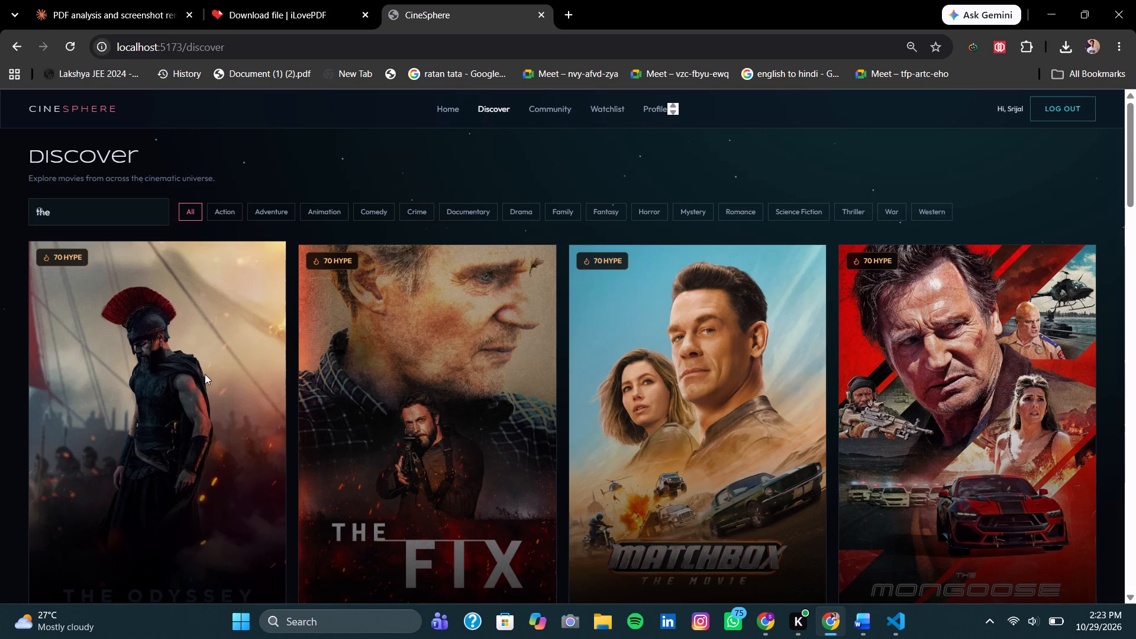
scroll(572, 390, "down", 2)
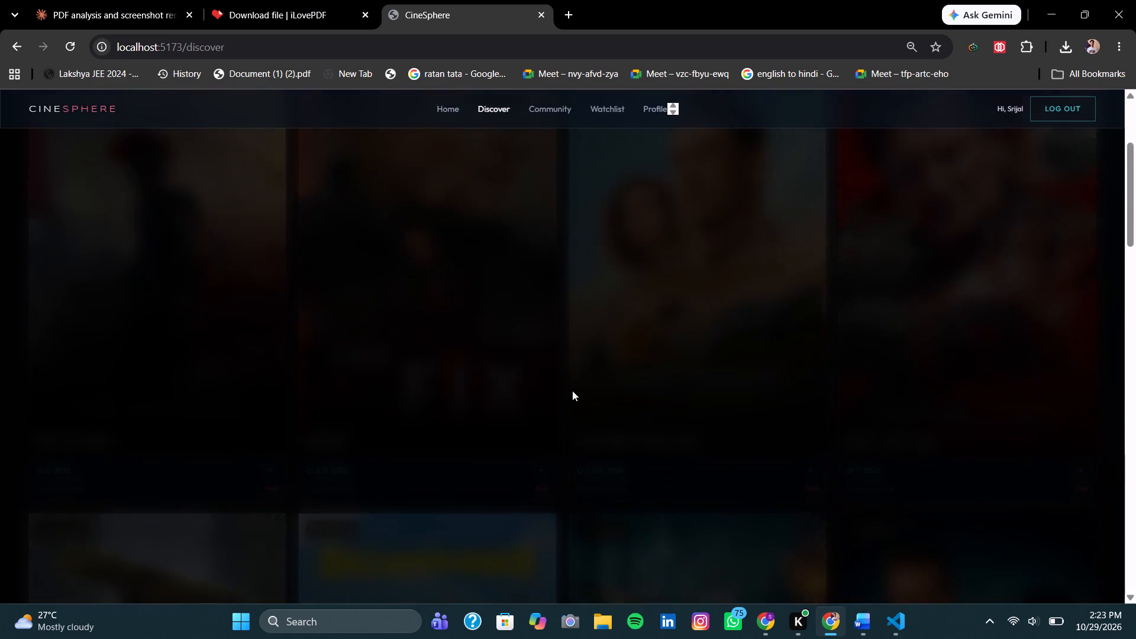
scroll(572, 390, "down", 9)
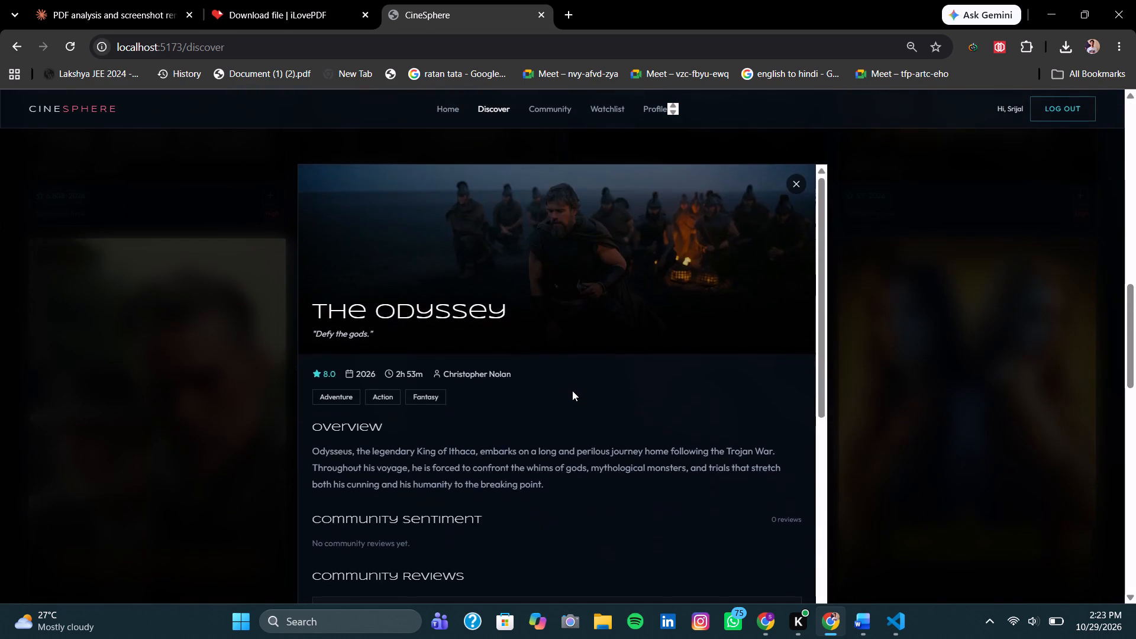
scroll(572, 390, "down", 2)
left_click(572, 390)
scroll(572, 390, "down", 2)
scroll(522, 451, "down", 1)
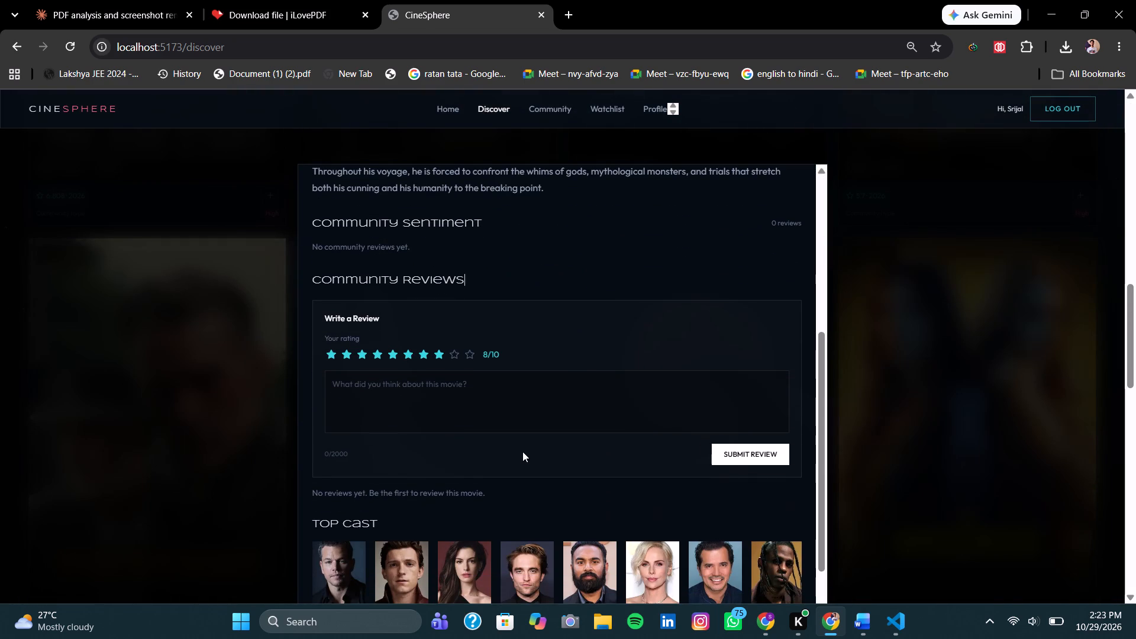
scroll(522, 451, "down", 1)
scroll(423, 404, "down", 1)
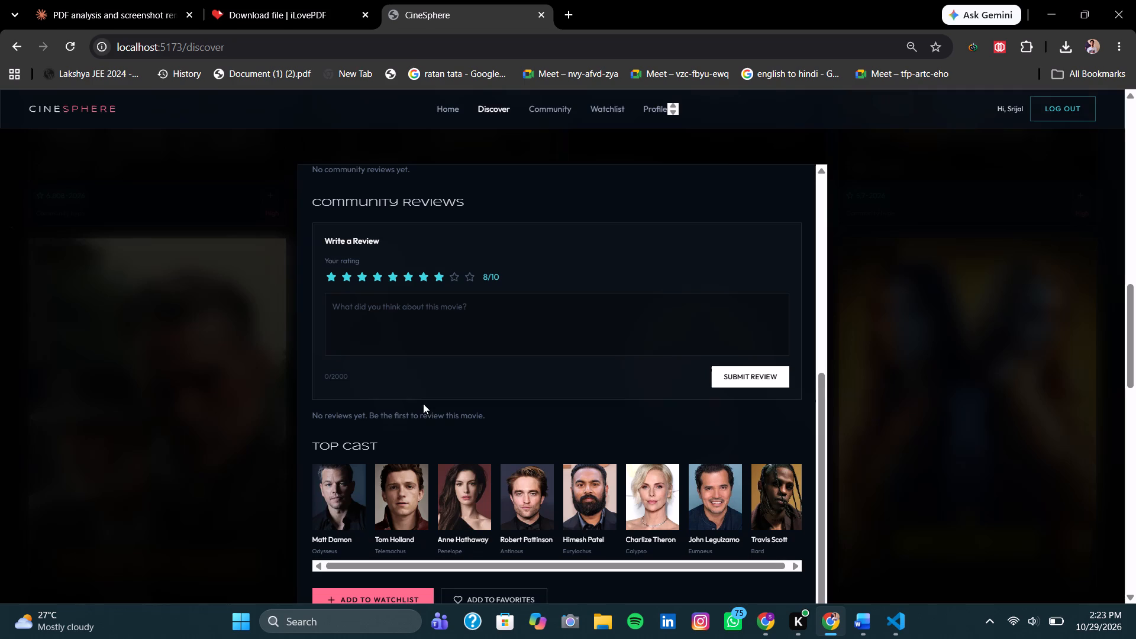
left_click(395, 590)
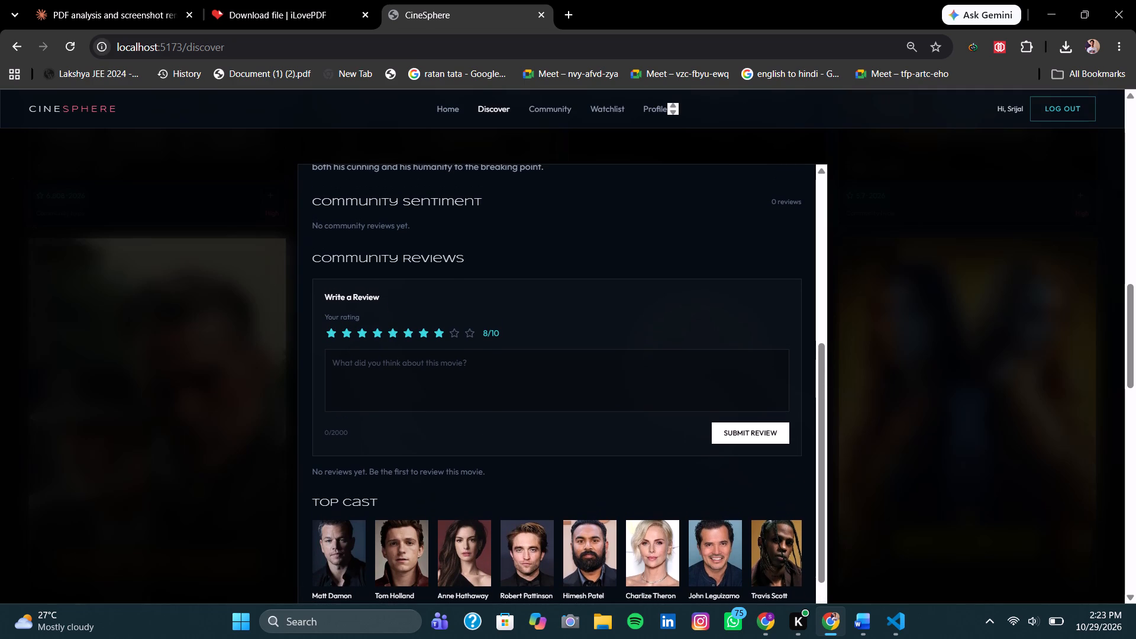
left_click(490, 391)
left_click(472, 336)
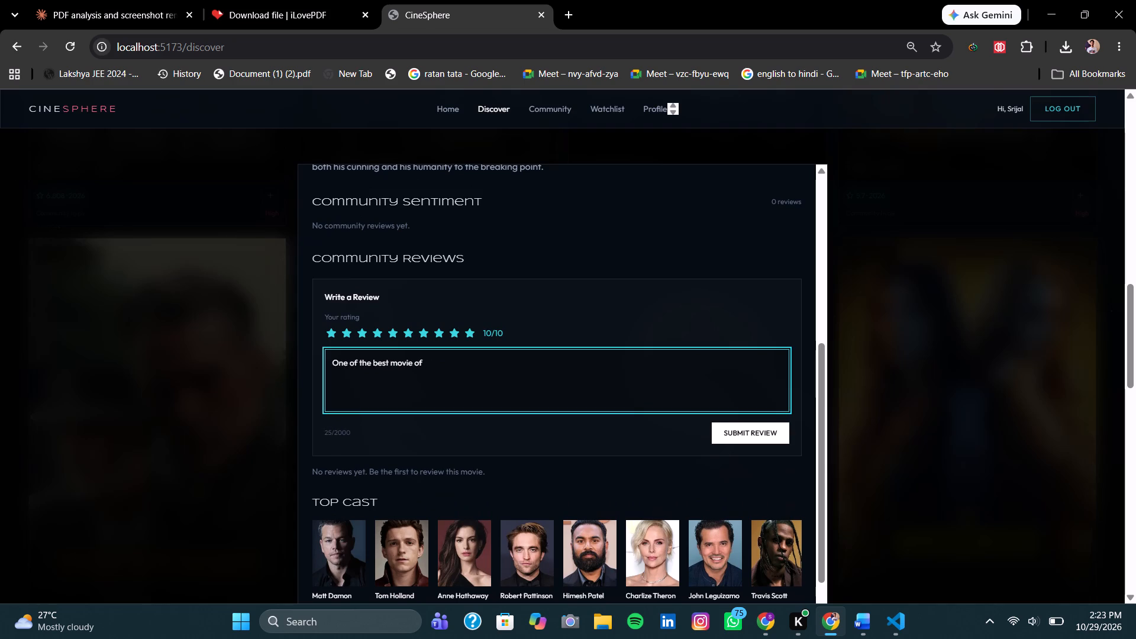
key("s")
key("BackSpace")
key("period")
left_click(728, 430)
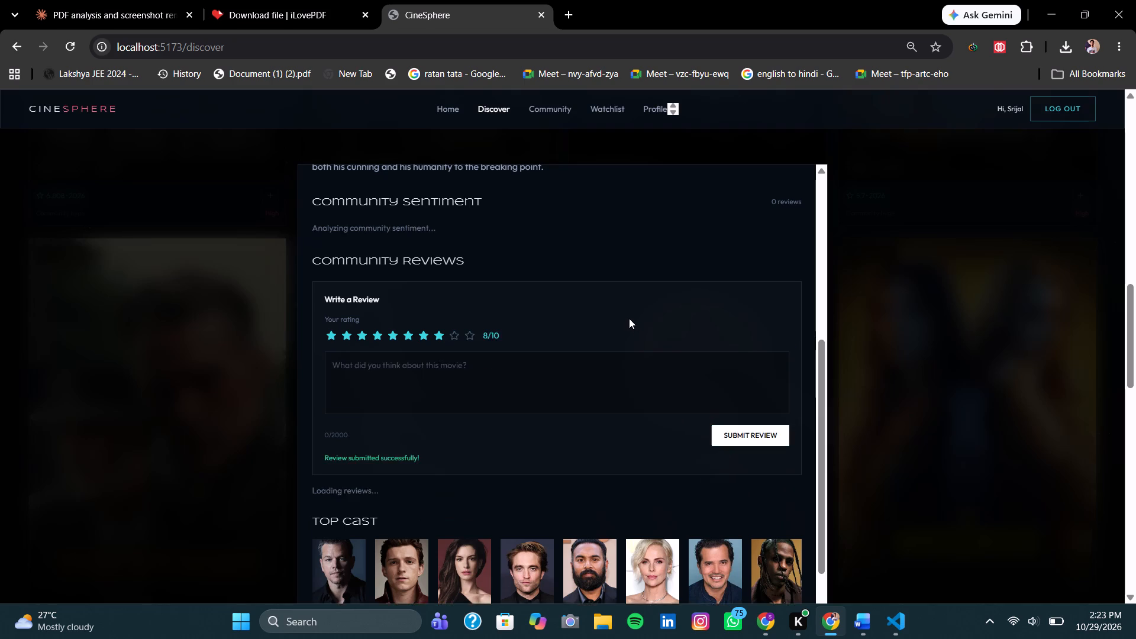
Examine The Odyssey's Community Sentiment results and Community Reviews section, including the submitted review.
scroll(629, 318, "down", 2)
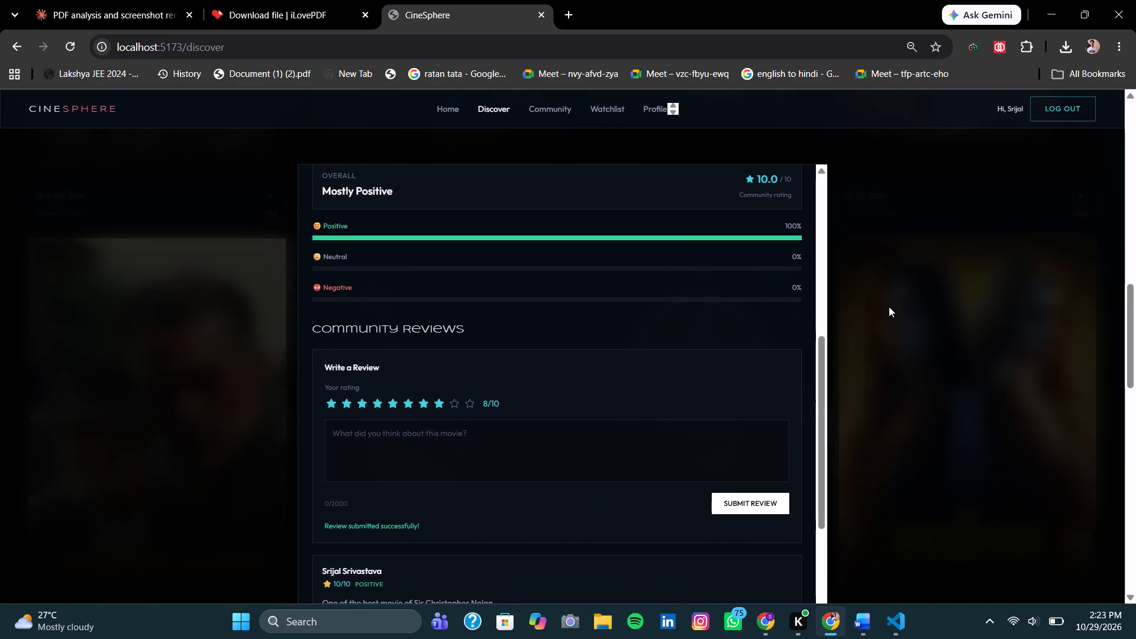
key("ctrl+minus")
key("minus")
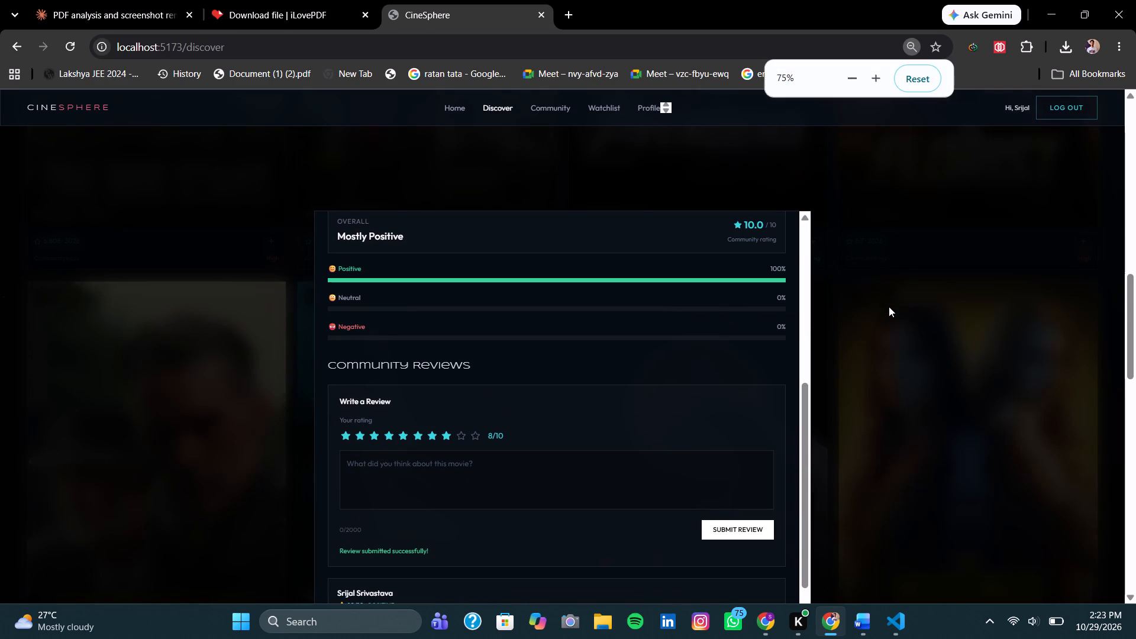
scroll(630, 341, "right", 1)
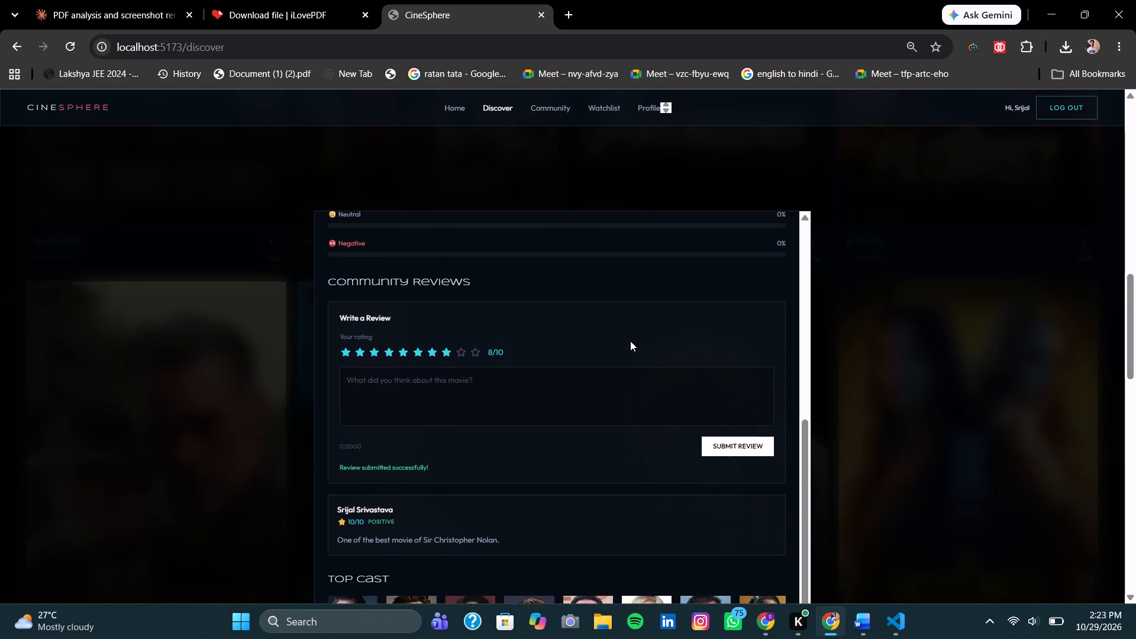
scroll(630, 341, "right", 1)
scroll(630, 341, "up", 1)
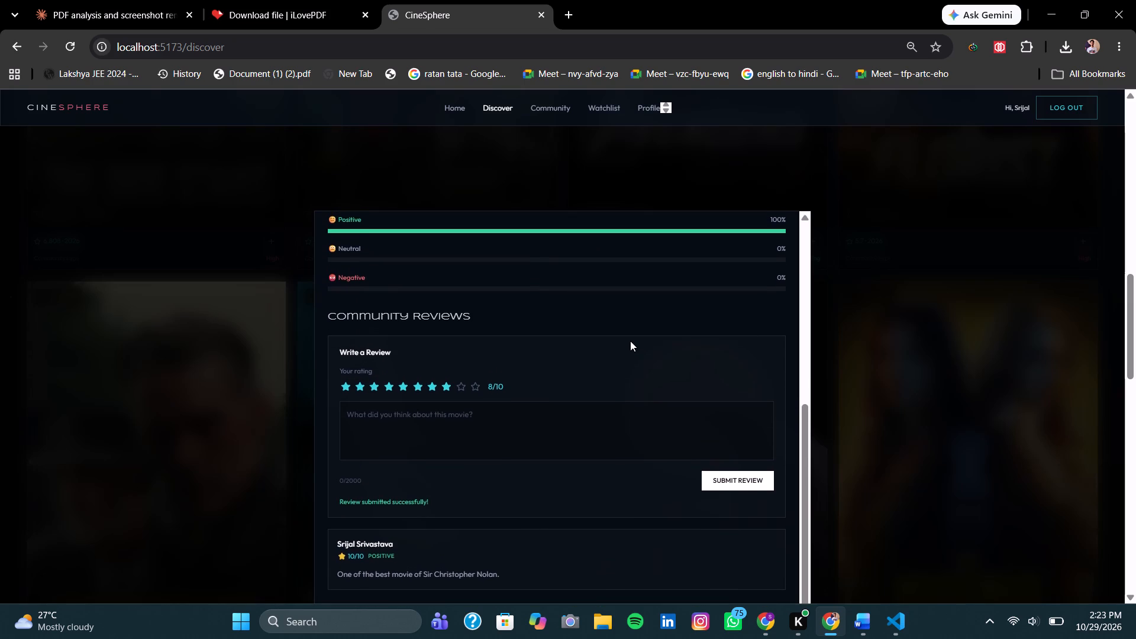
scroll(630, 341, "up", 1)
key("ctrl+minus")
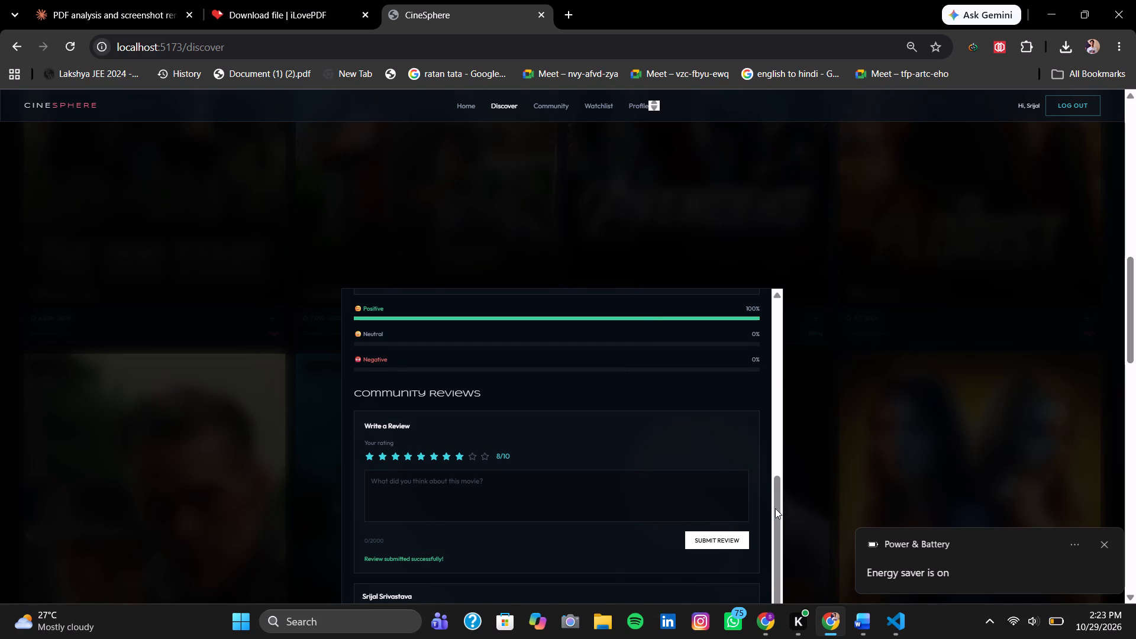
left_click_drag(772, 504, 777, 472)
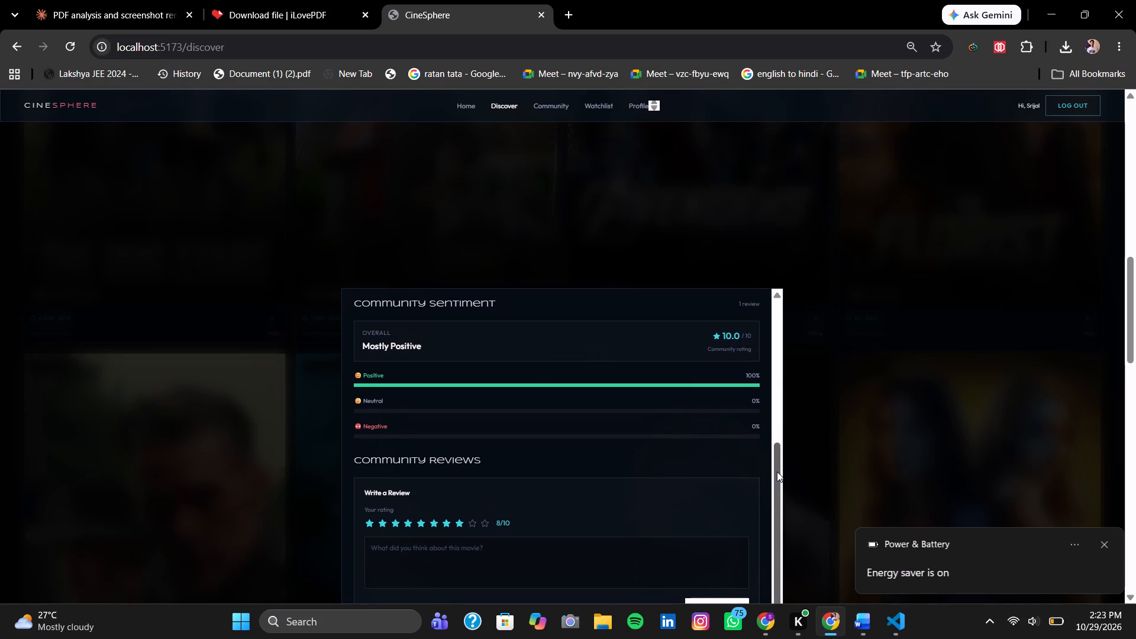
left_click_drag(777, 472, 777, 472)
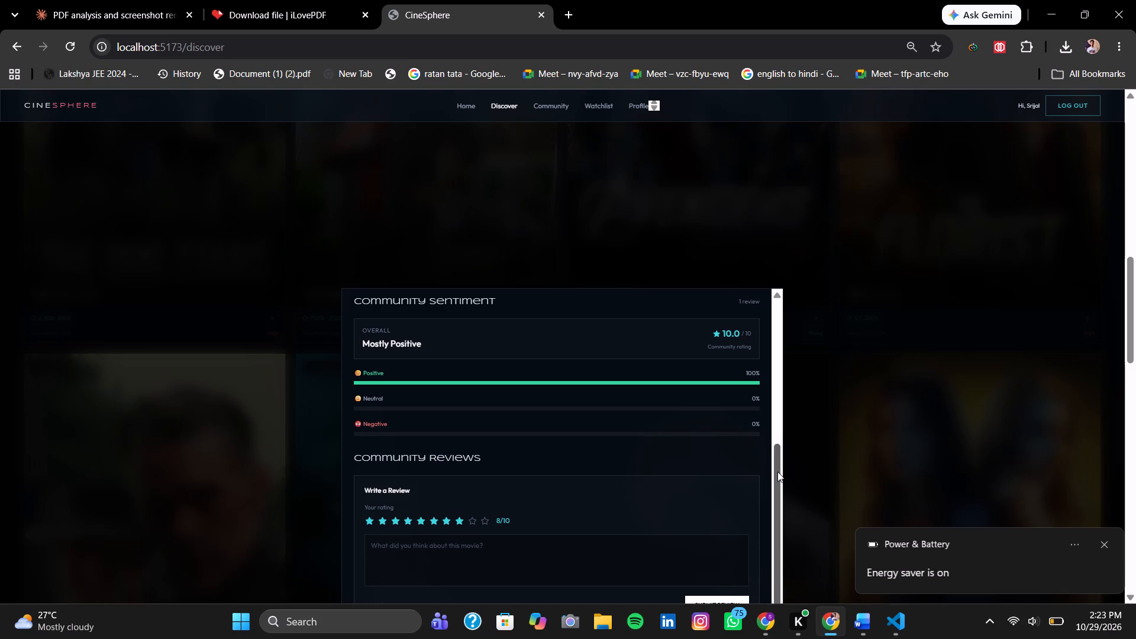
left_click_drag(777, 472, 777, 476)
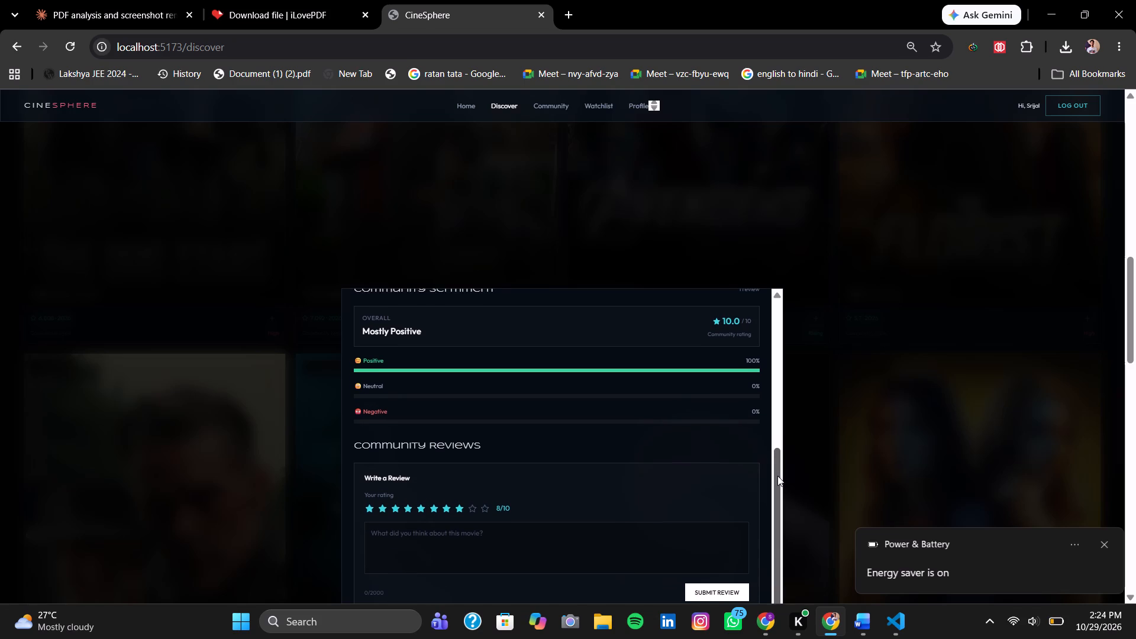
left_click_drag(777, 476, 776, 512)
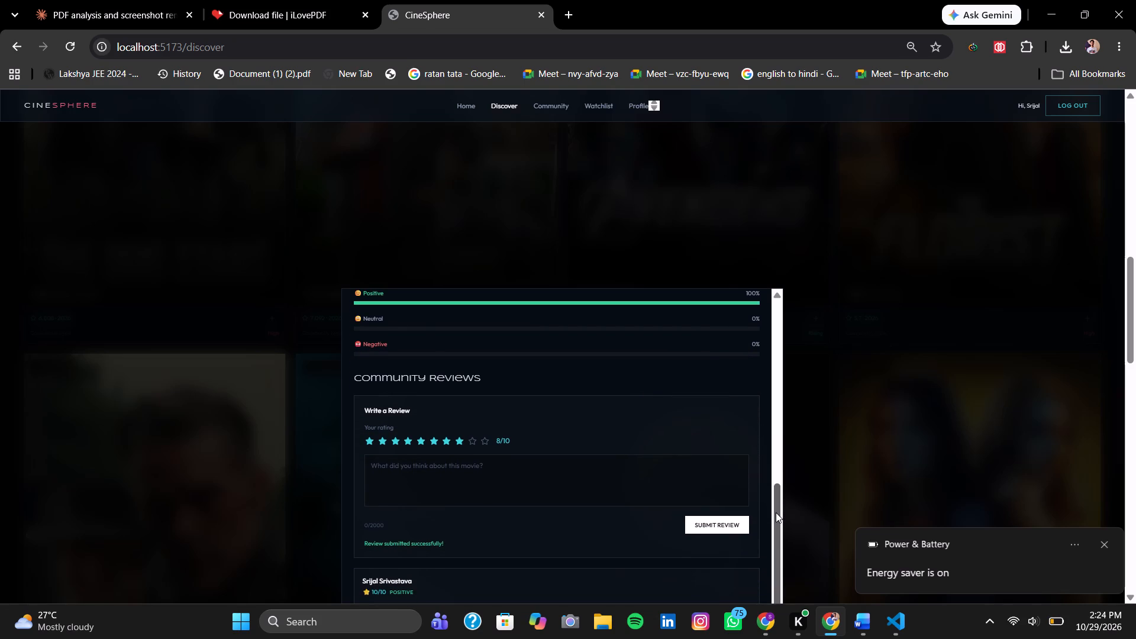
Switch to the report in Word and delete the Community page screenshot from the Figure 7.3 box.
key("alt+Tab")
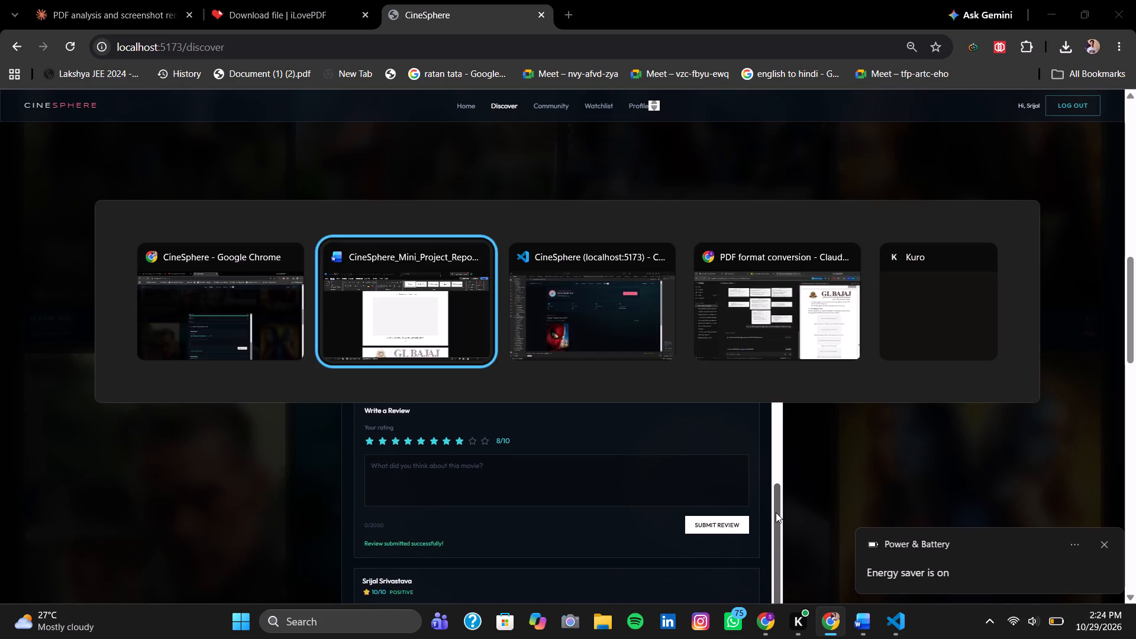
scroll(655, 340, "up", 2)
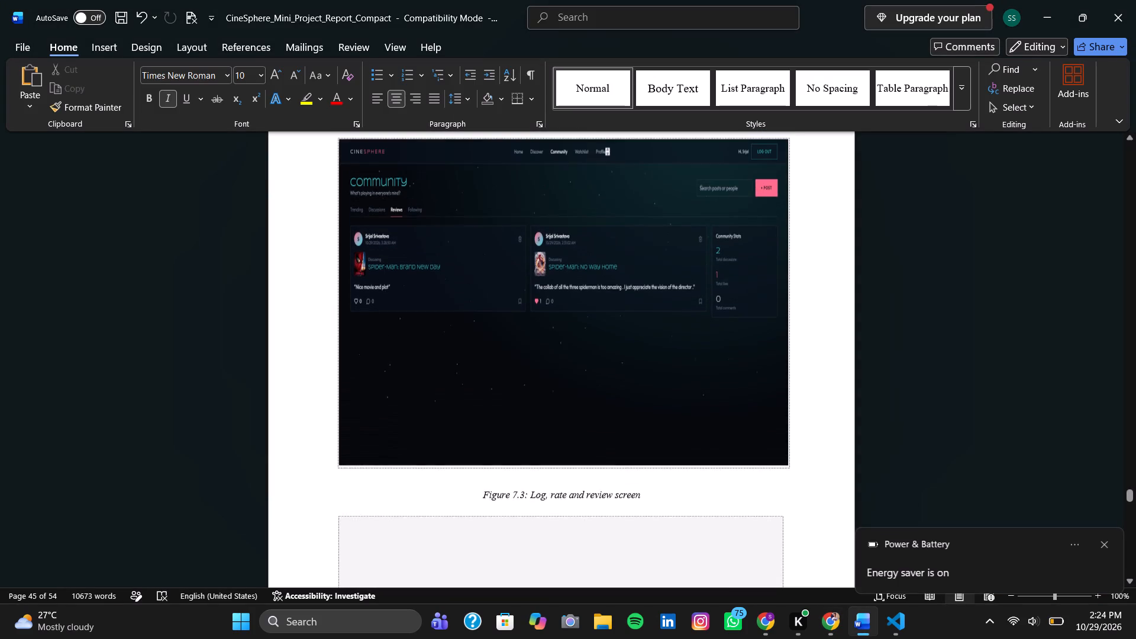
left_click(655, 340)
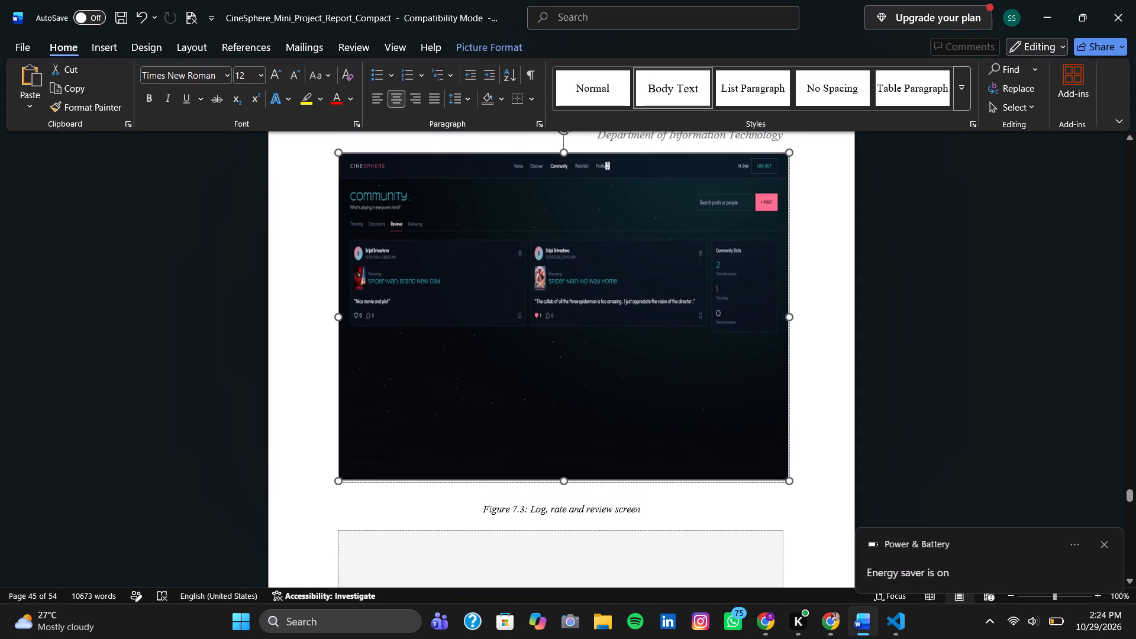
key("Delete")
Switch to CineSphere in Chrome and capture a screenshot of The Odyssey's Community Sentiment and Community Reviews sections, including the submitted review.
key("alt+Tab")
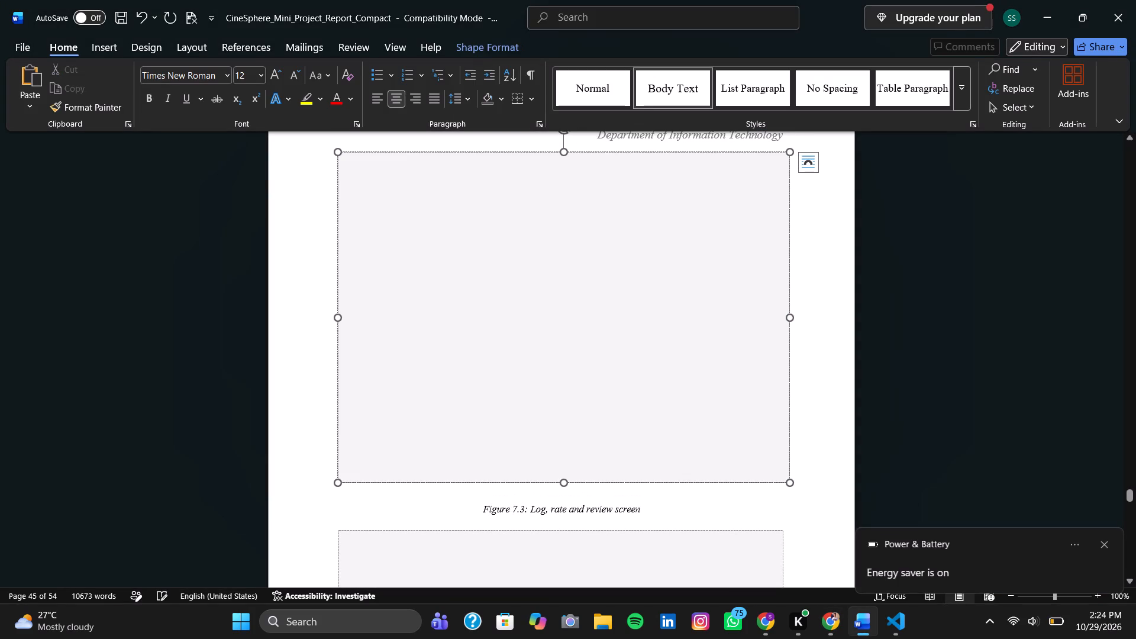
scroll(497, 405, "down", 1)
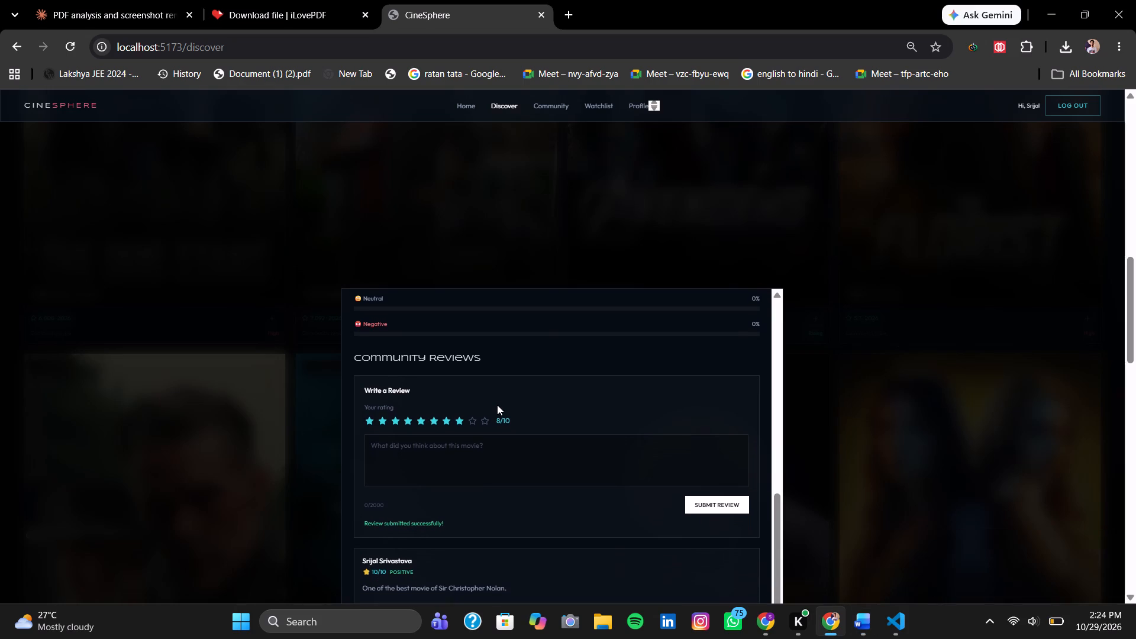
scroll(497, 405, "down", 1)
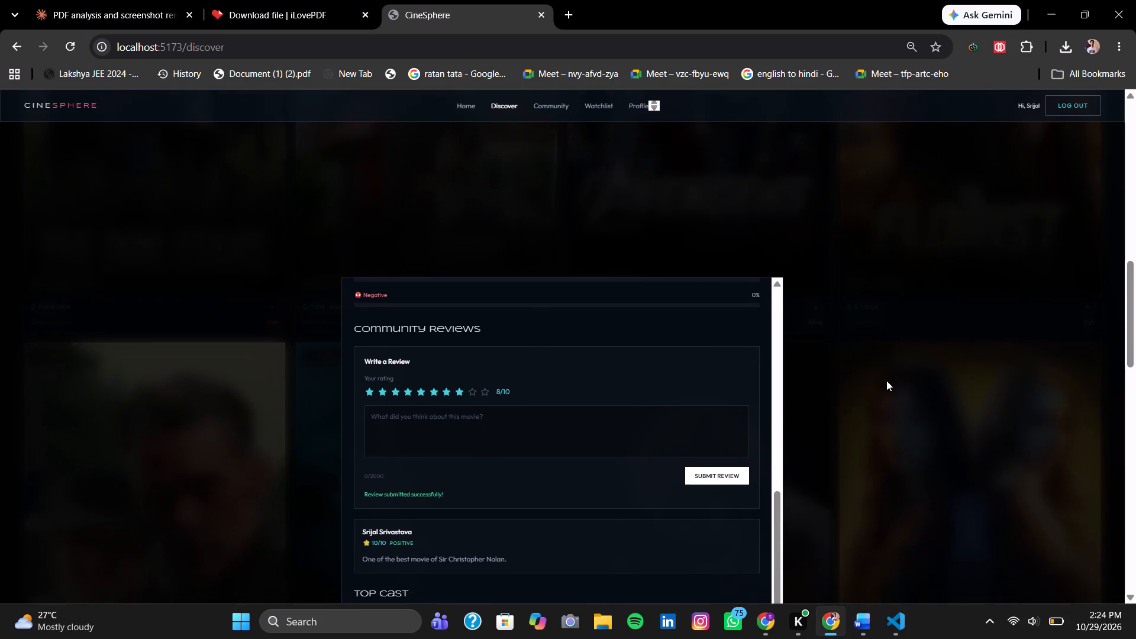
scroll(886, 380, "down", 3)
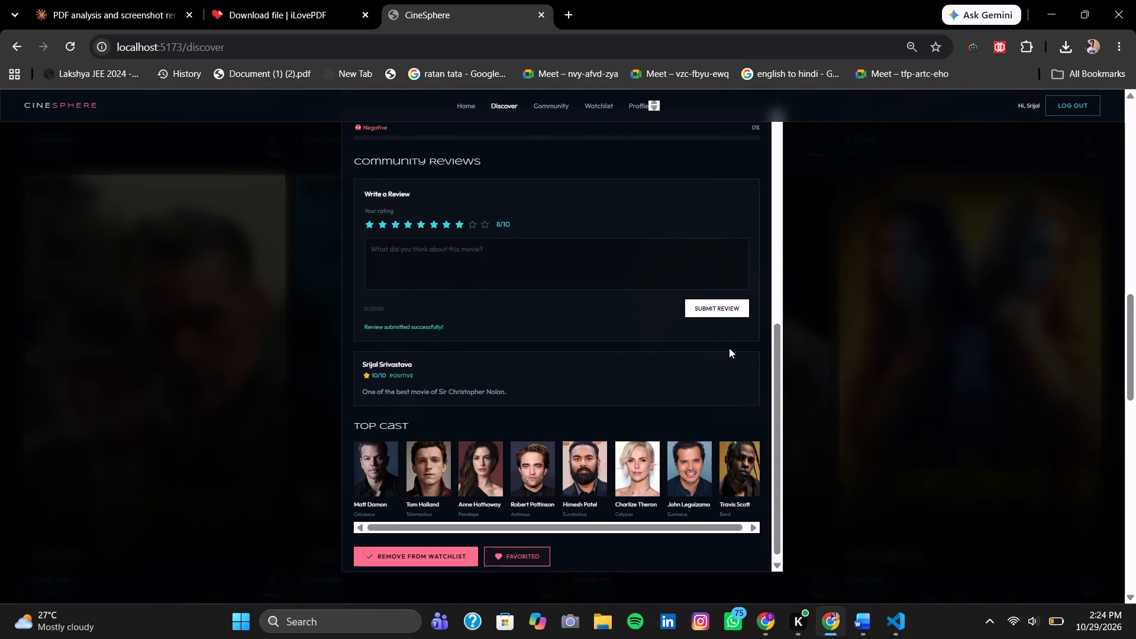
left_click_drag(777, 352, 773, 277)
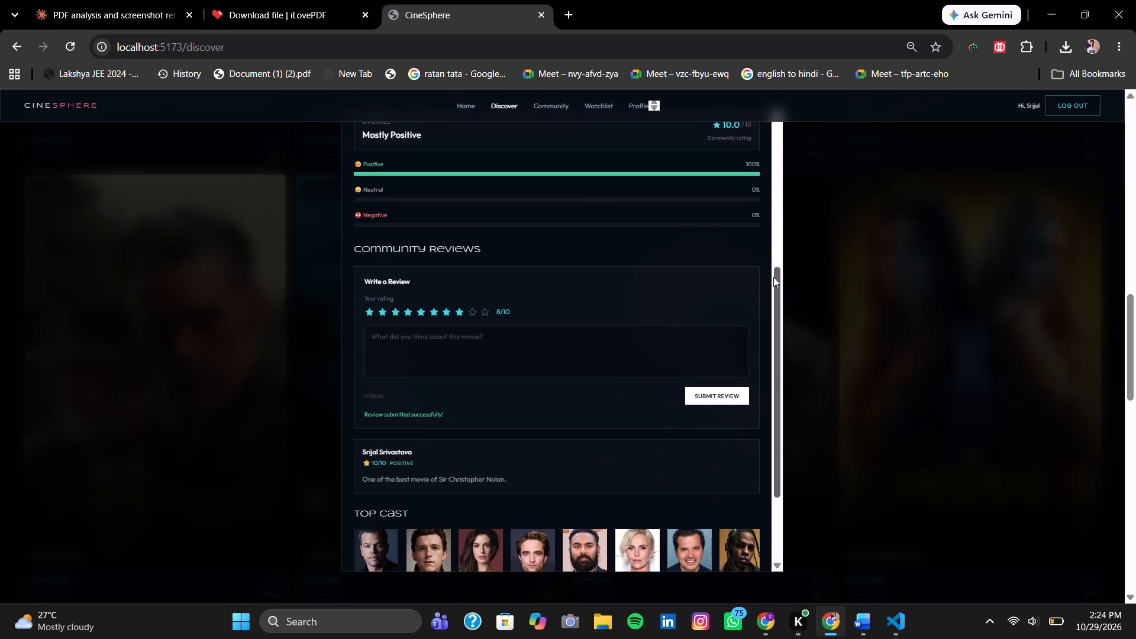
left_click_drag(773, 277, 770, 271)
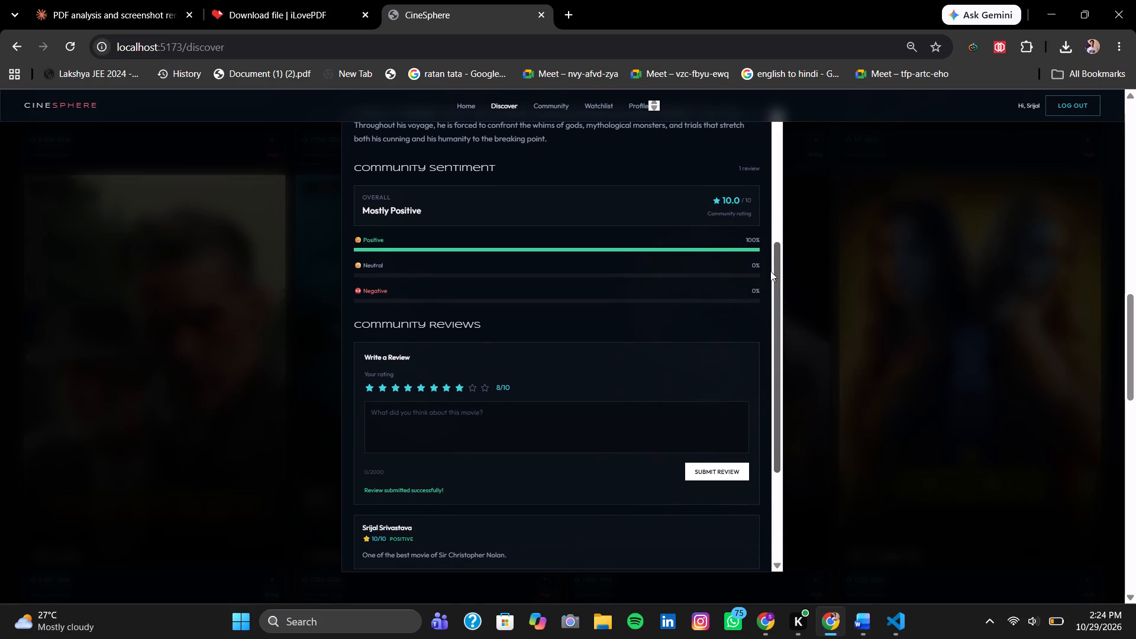
left_click_drag(770, 271, 770, 276)
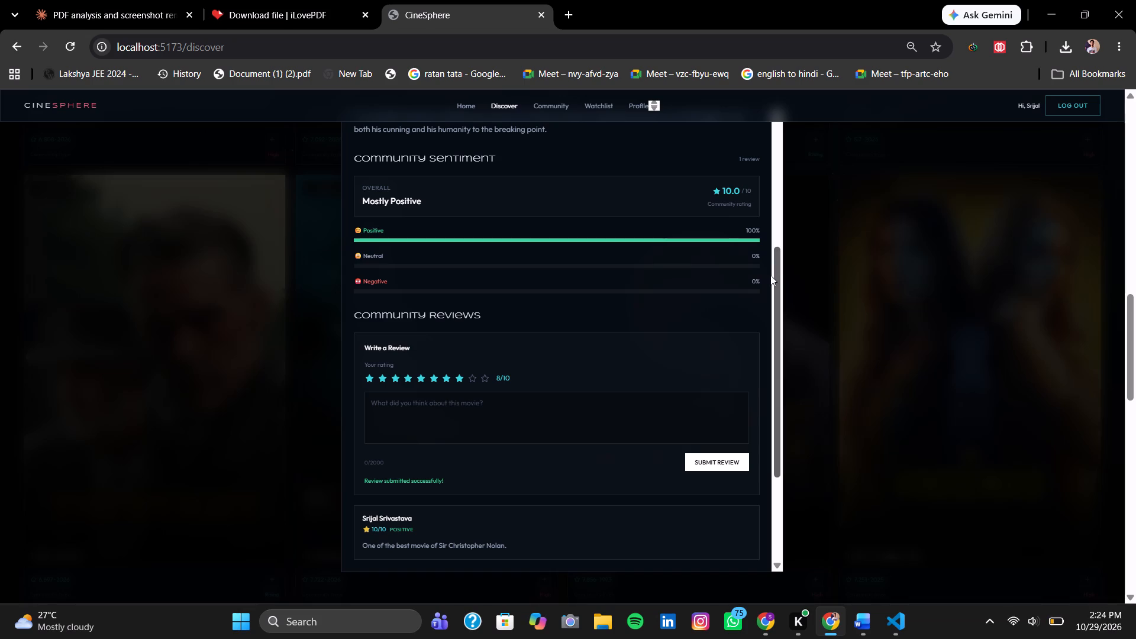
left_click_drag(776, 279, 776, 290)
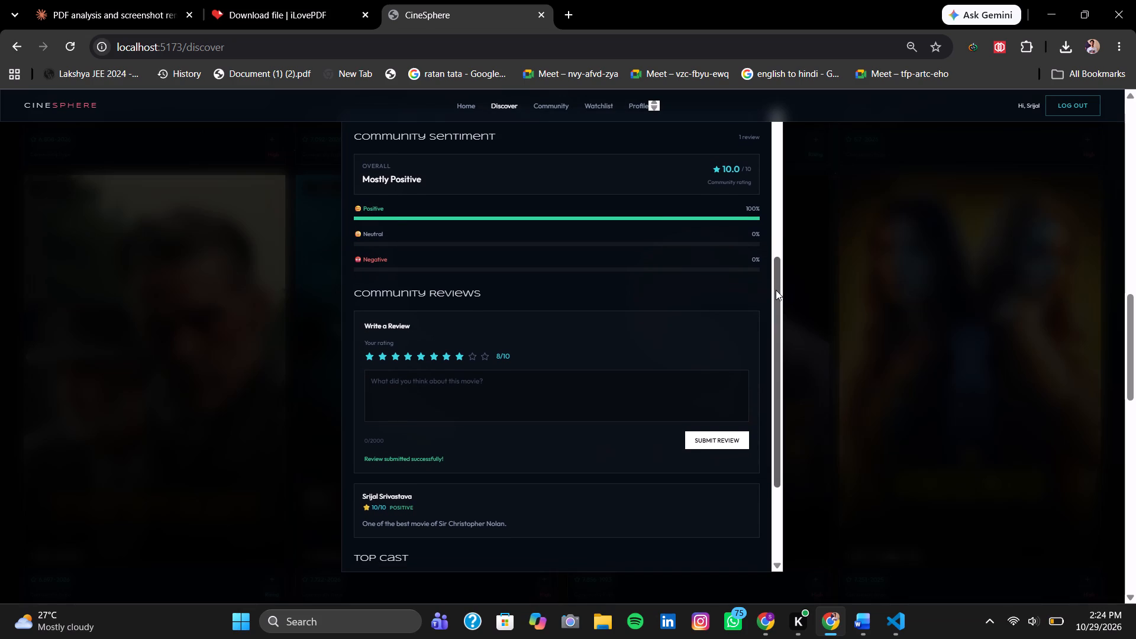
left_click_drag(776, 290, 776, 285)
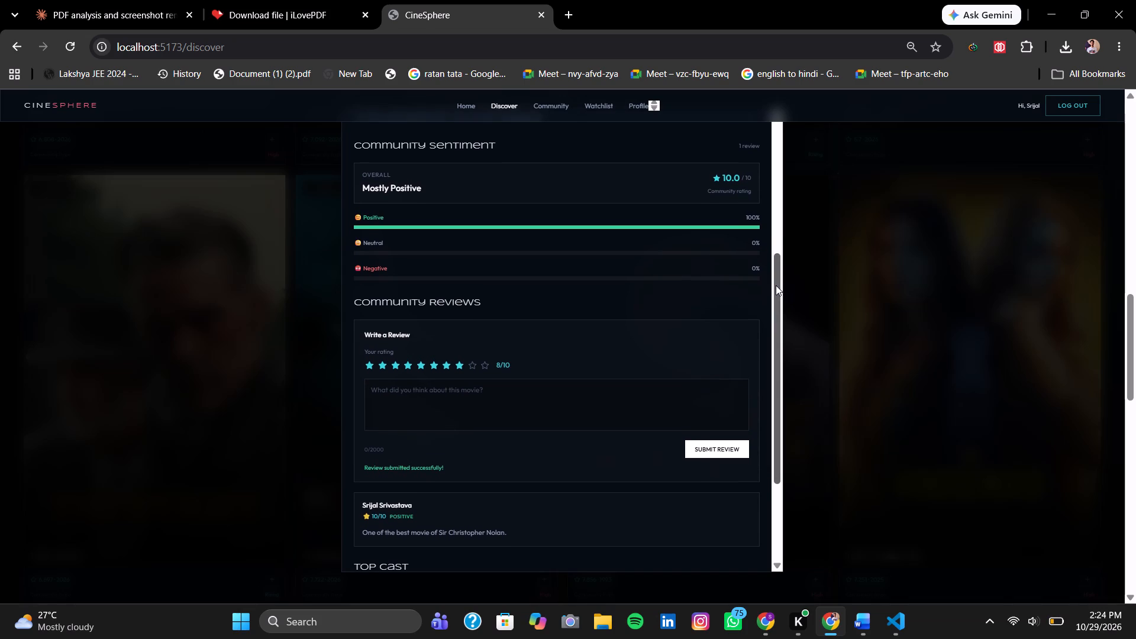
left_click_drag(776, 285, 776, 284)
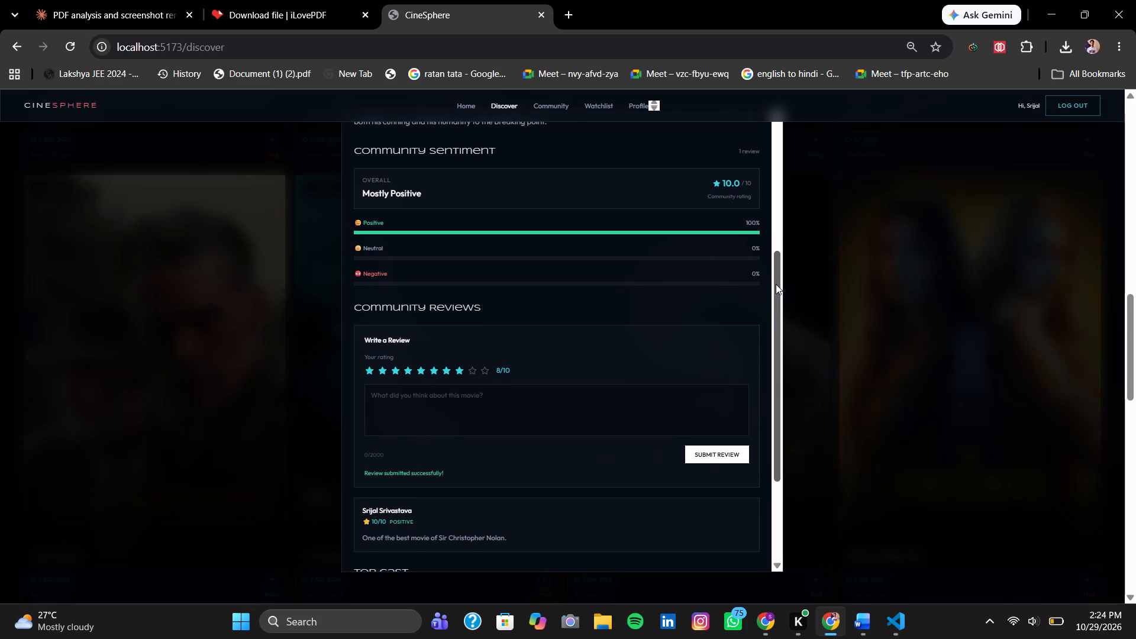
left_click_drag(776, 284, 776, 286)
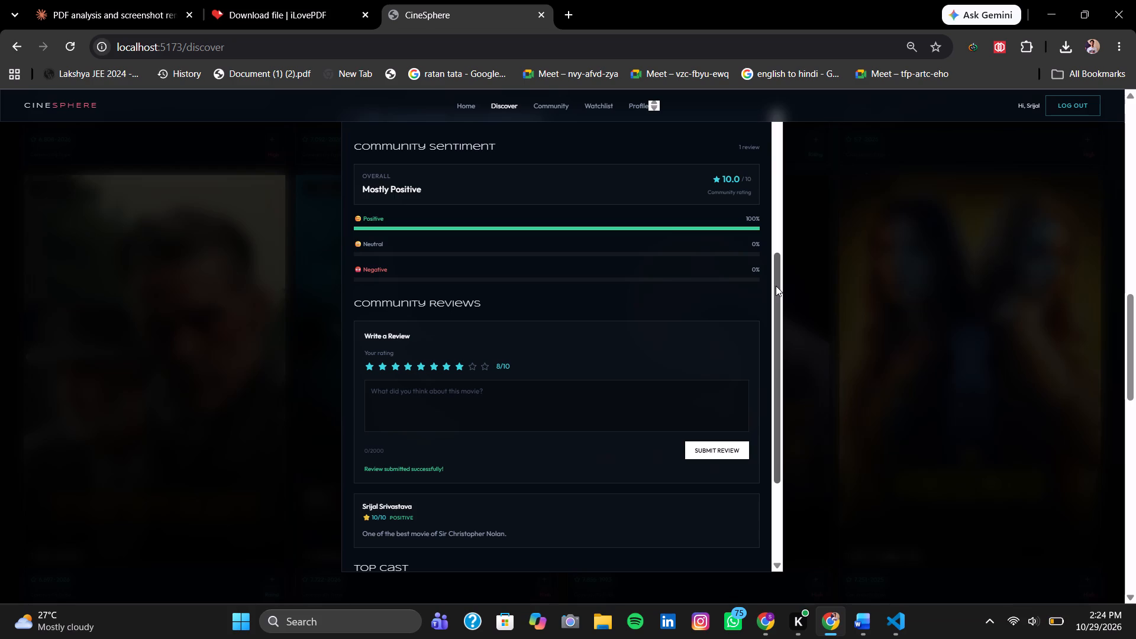
key("Print")
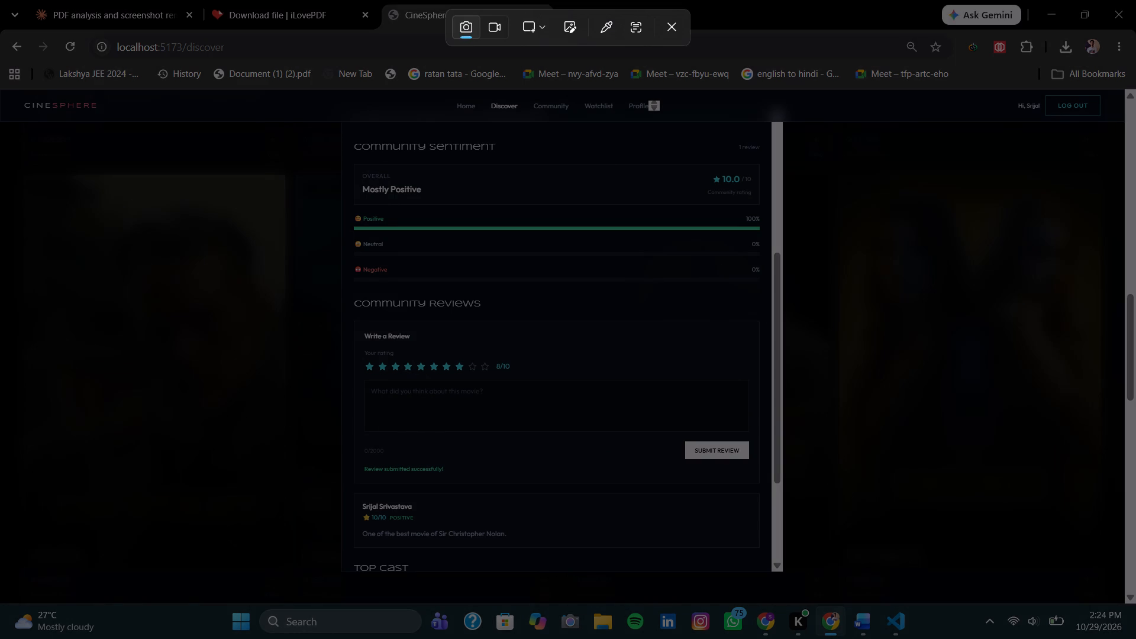
left_click_drag(341, 124, 756, 517)
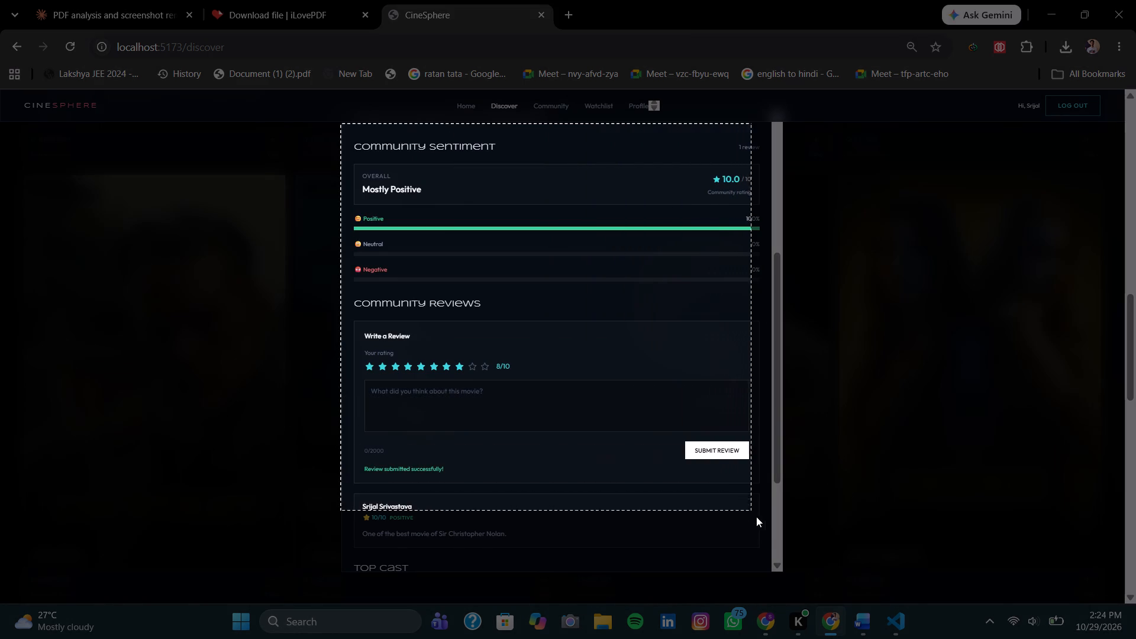
left_click_drag(756, 517, 791, 564)
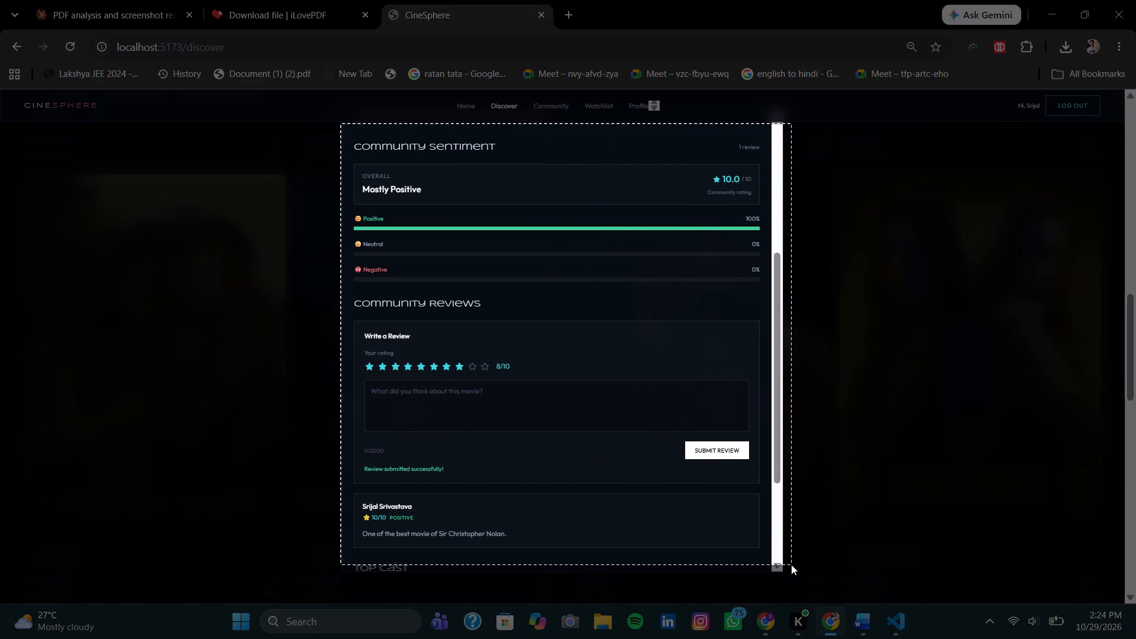
left_click_drag(791, 564, 783, 561)
Switch to the report in Word, paste the captured screenshot left-aligned into the Figure 7.3 box, and widen it to fill the box.
key("alt+Tab")
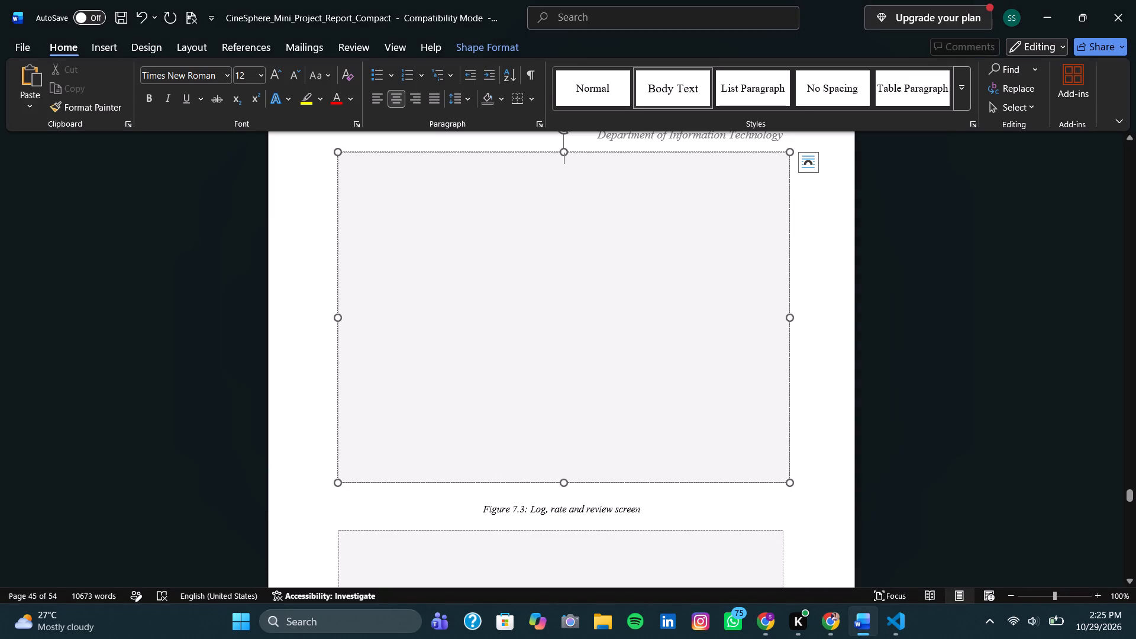
left_click(354, 157)
left_click(354, 157)
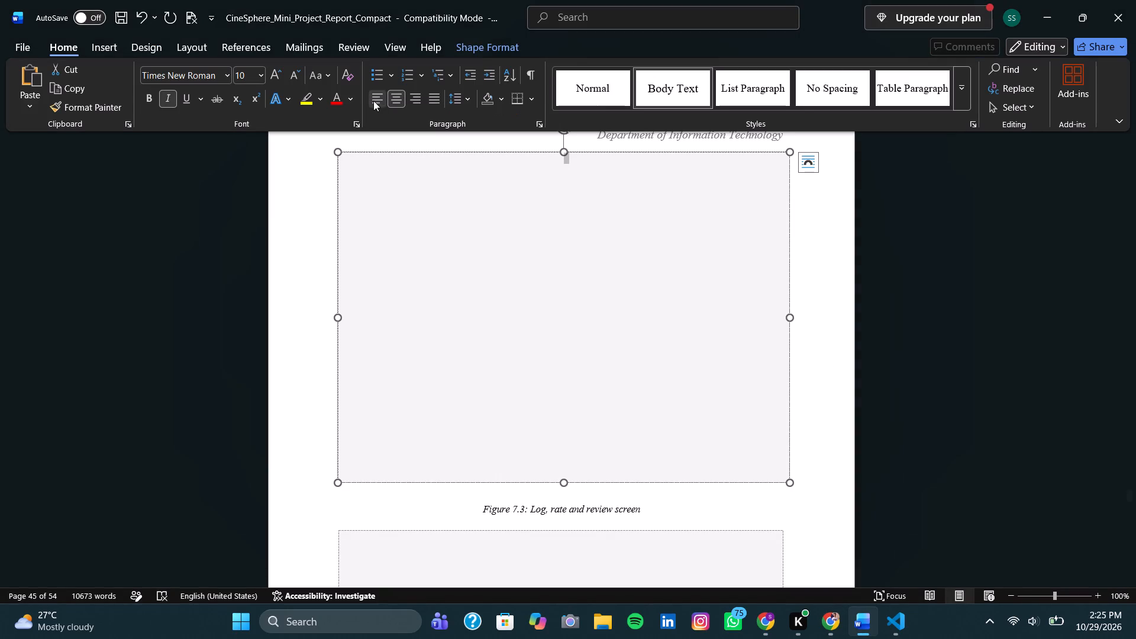
left_click(373, 101)
left_click(393, 217)
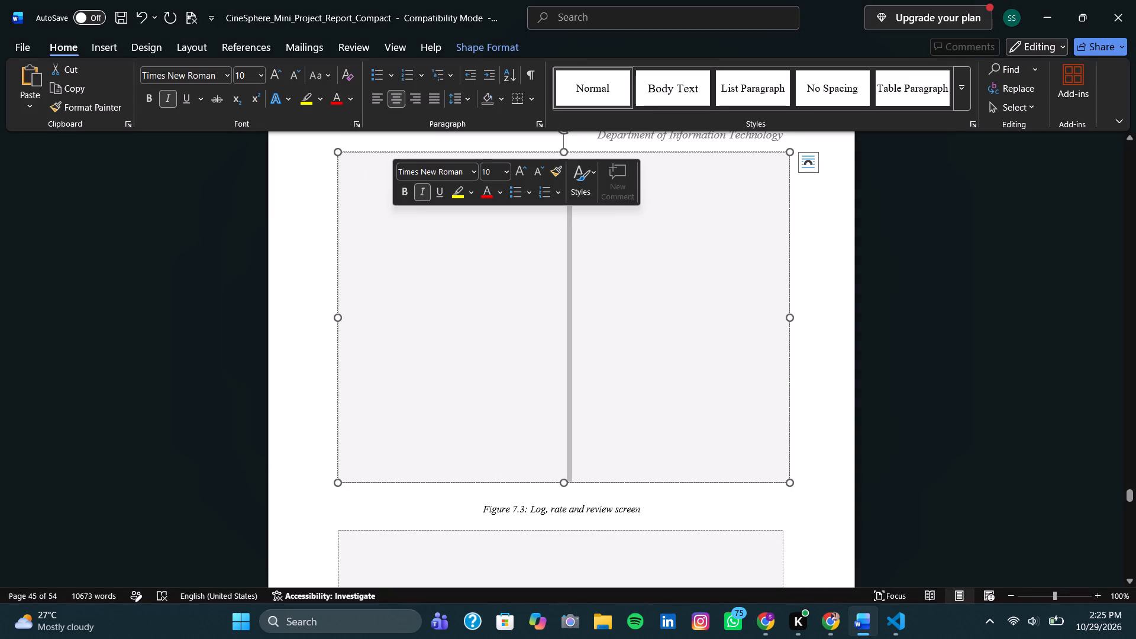
left_click(354, 171)
left_click(343, 162)
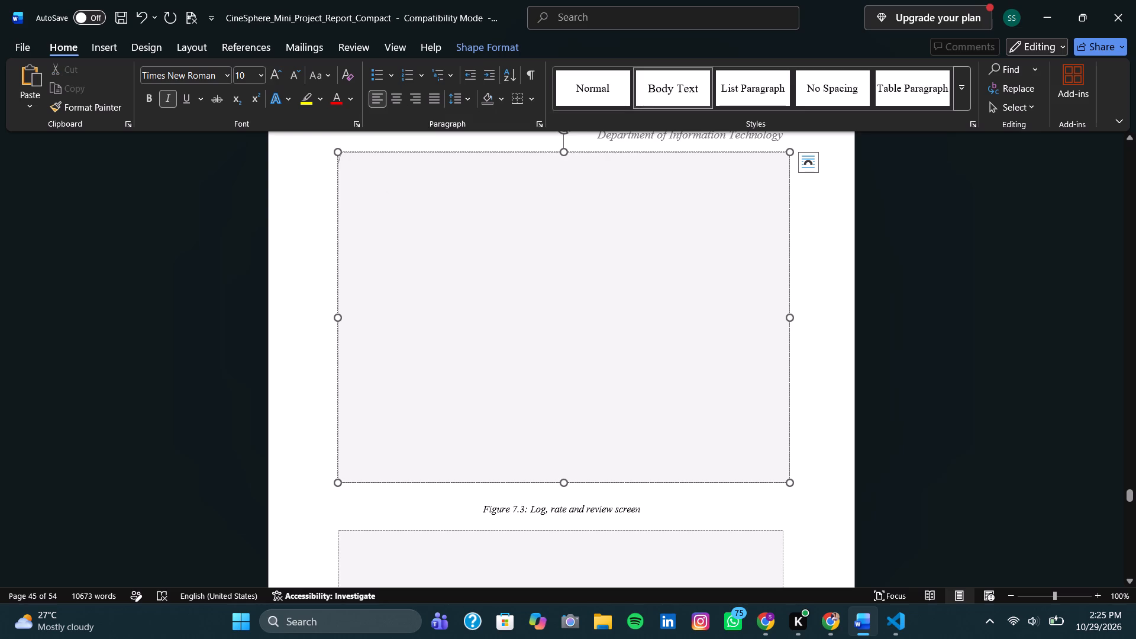
key("ctrl+v")
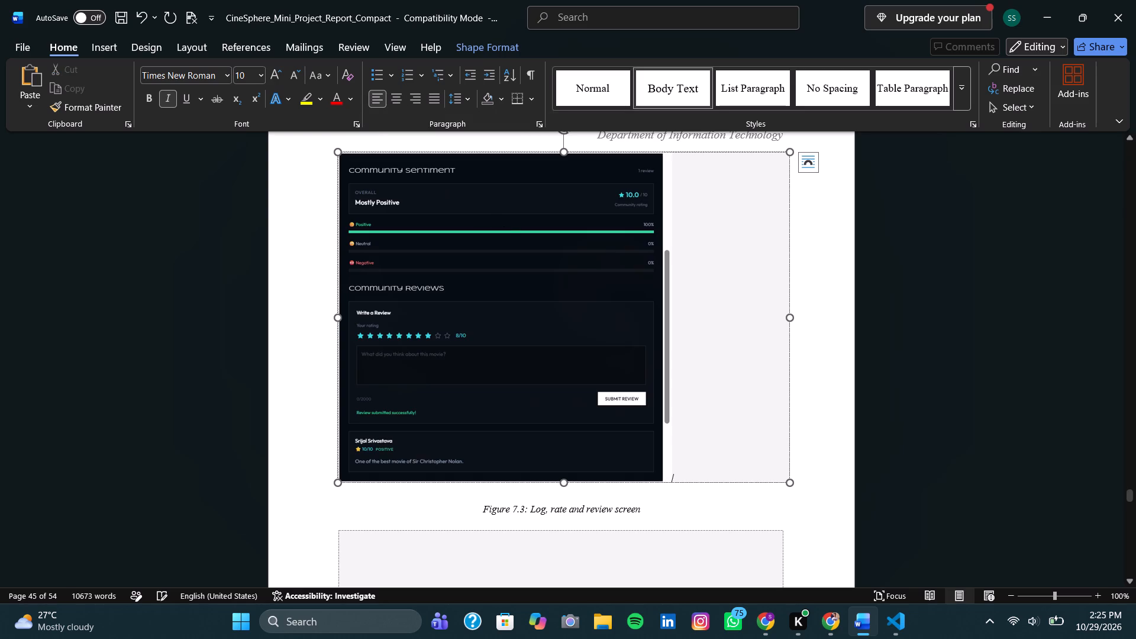
left_click(635, 280)
left_click_drag(672, 314, 785, 321)
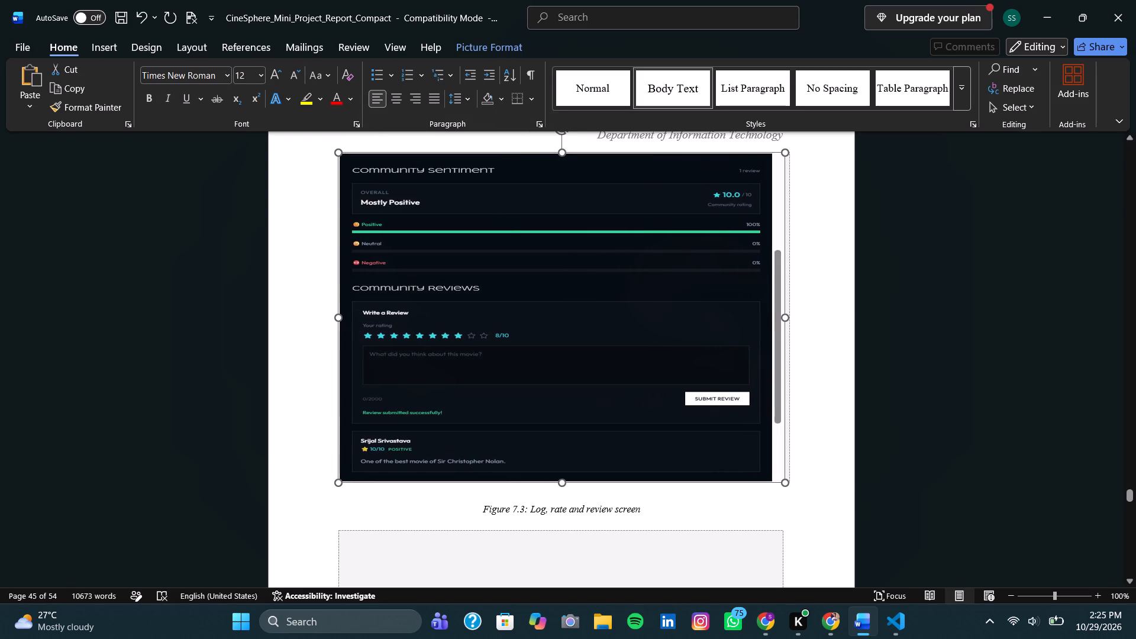
left_click_drag(785, 321, 790, 321)
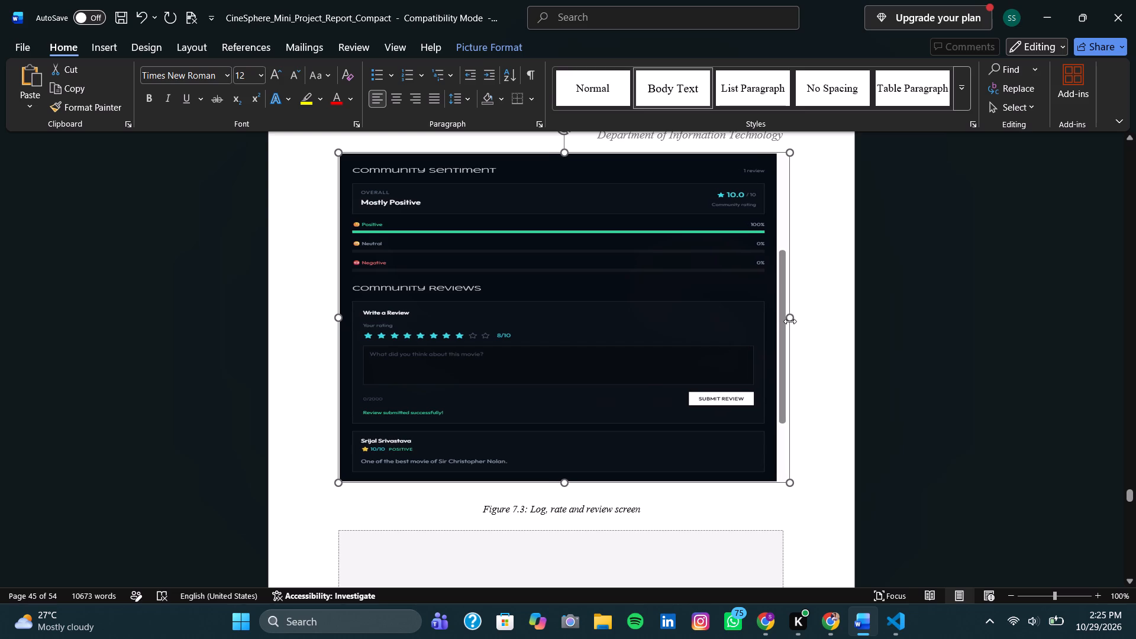
Switch back to CineSphere in Chrome and open the Profile page needed for the Figure 18 user profile screenshot.
scroll(631, 496, "down", 1)
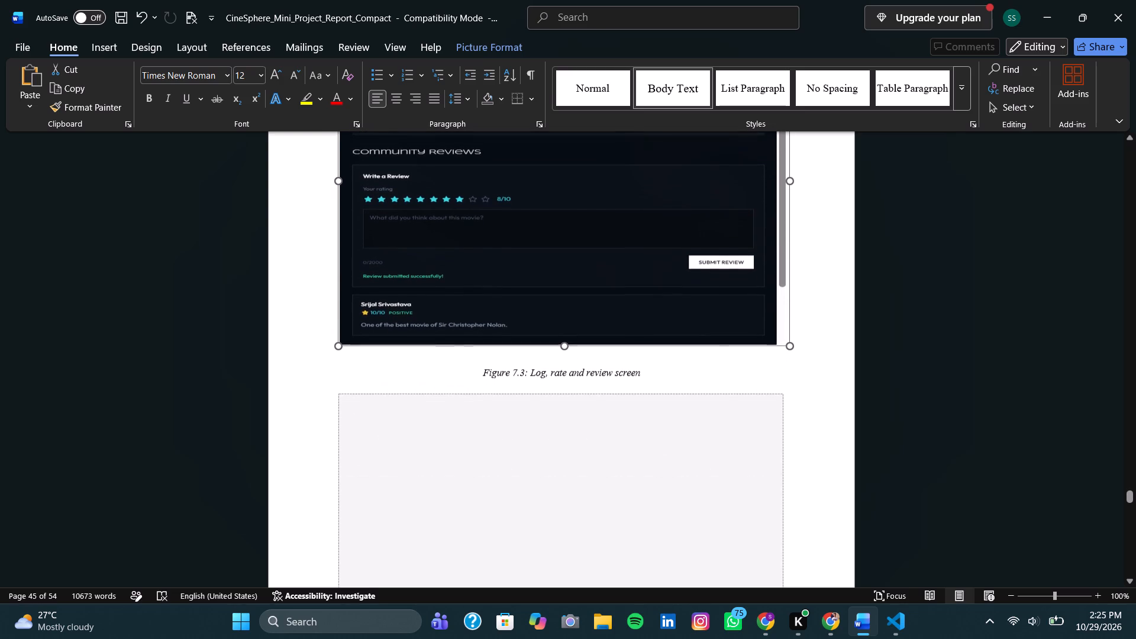
scroll(676, 383, "down", 1)
scroll(676, 383, "up", 1, "ctrl")
scroll(676, 383, "down", 1, "ctrl")
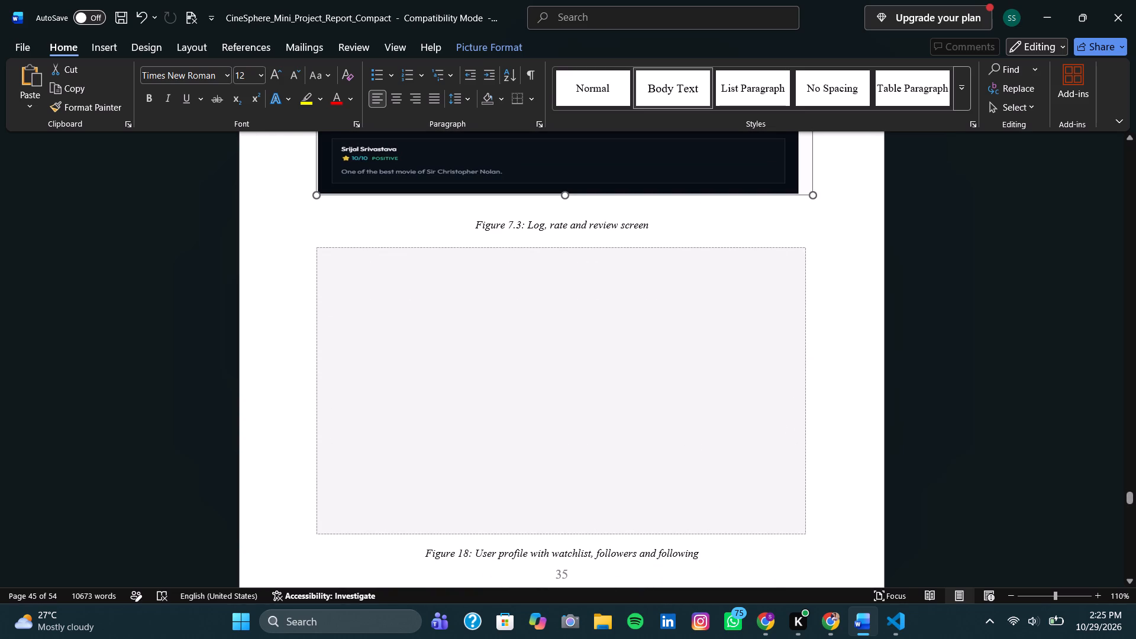
key("alt+Tab")
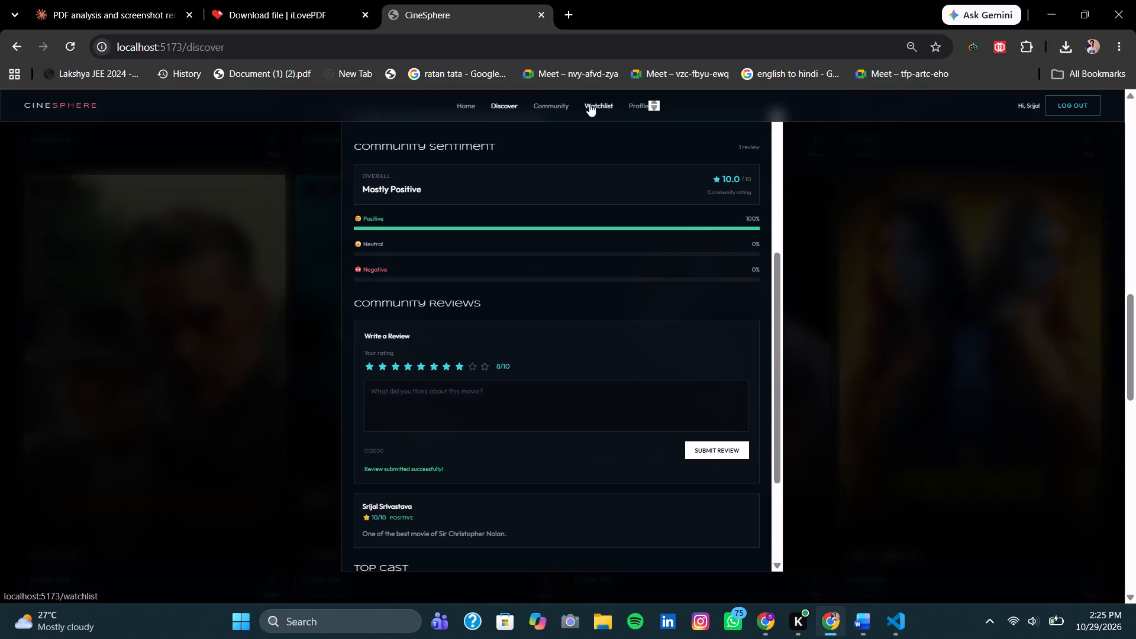
left_click(589, 104)
left_click(638, 107)
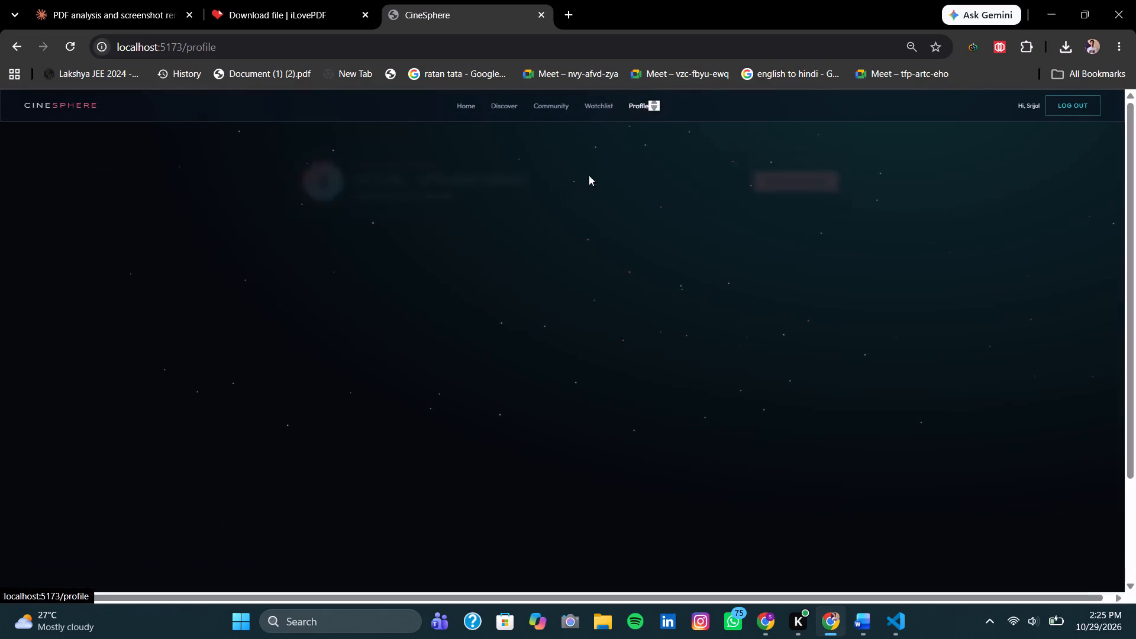
Open the CineSphere Home page and examine its popular movie listings.
left_click(464, 109)
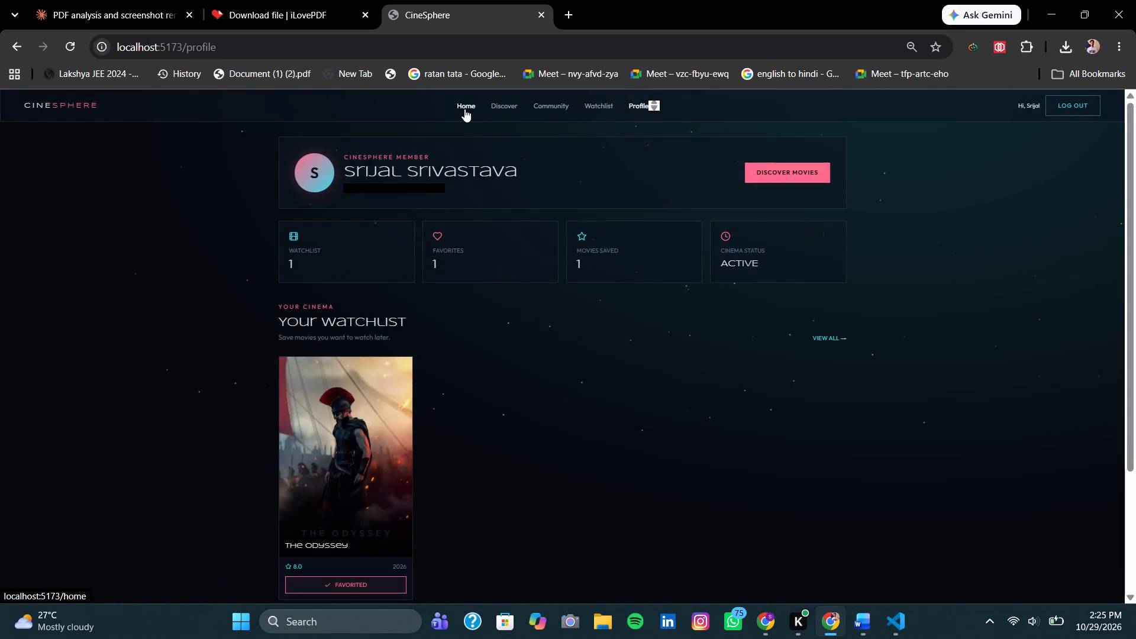
scroll(347, 233, "down", 2)
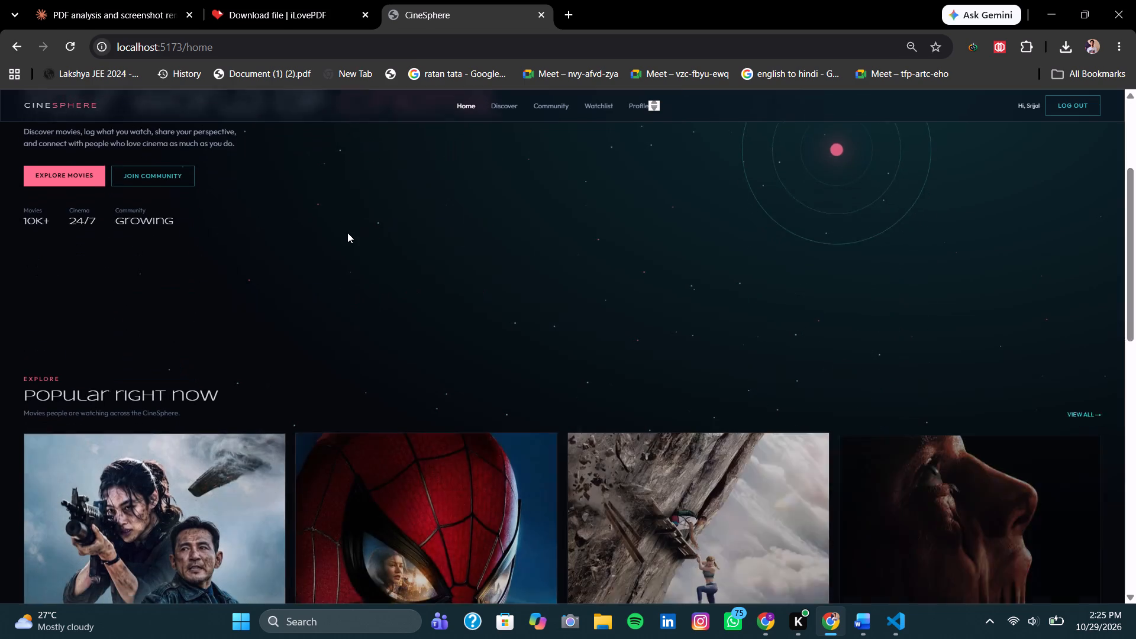
scroll(347, 233, "down", 4)
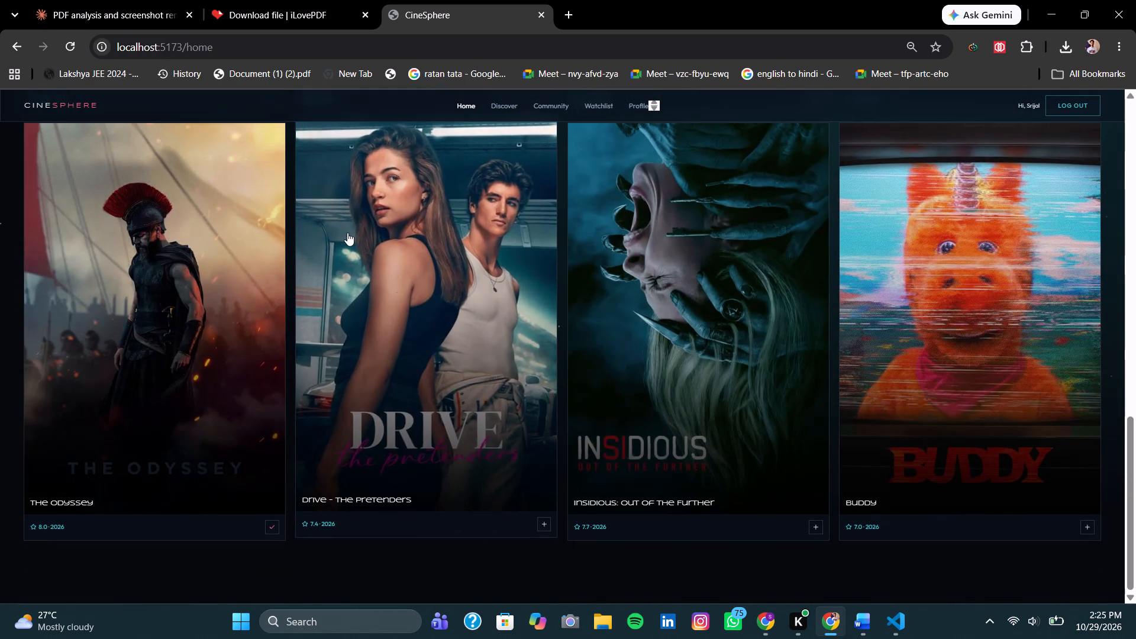
scroll(347, 233, "down", 1)
scroll(347, 233, "up", 9)
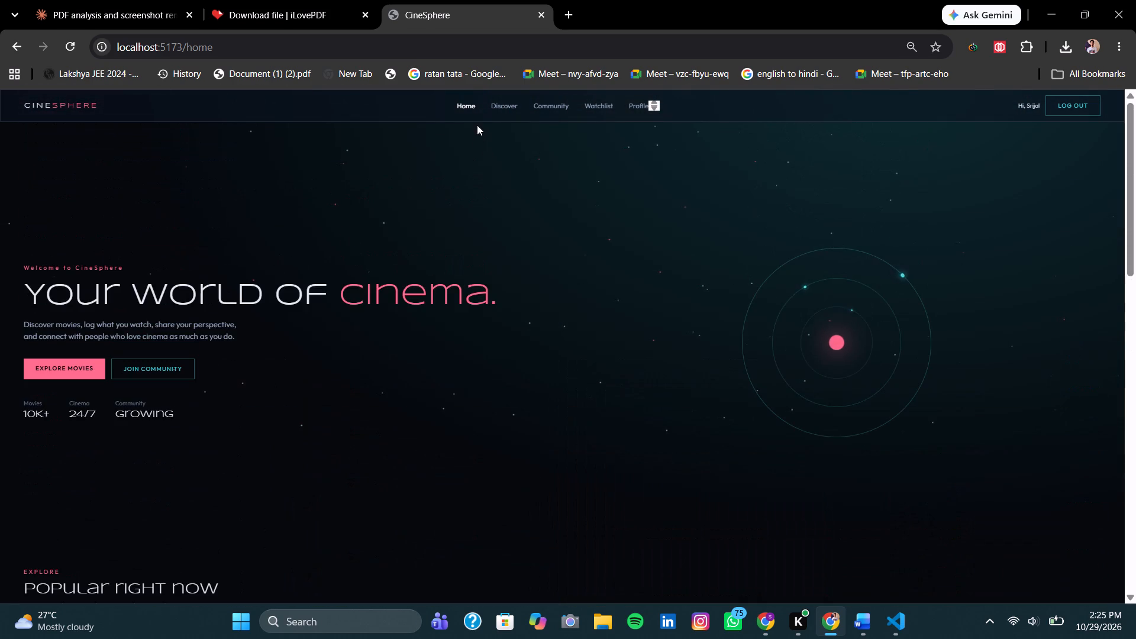
Open the Discover page, search the movies for "AL-P" and "Al", and clear the search text.
left_click(495, 104)
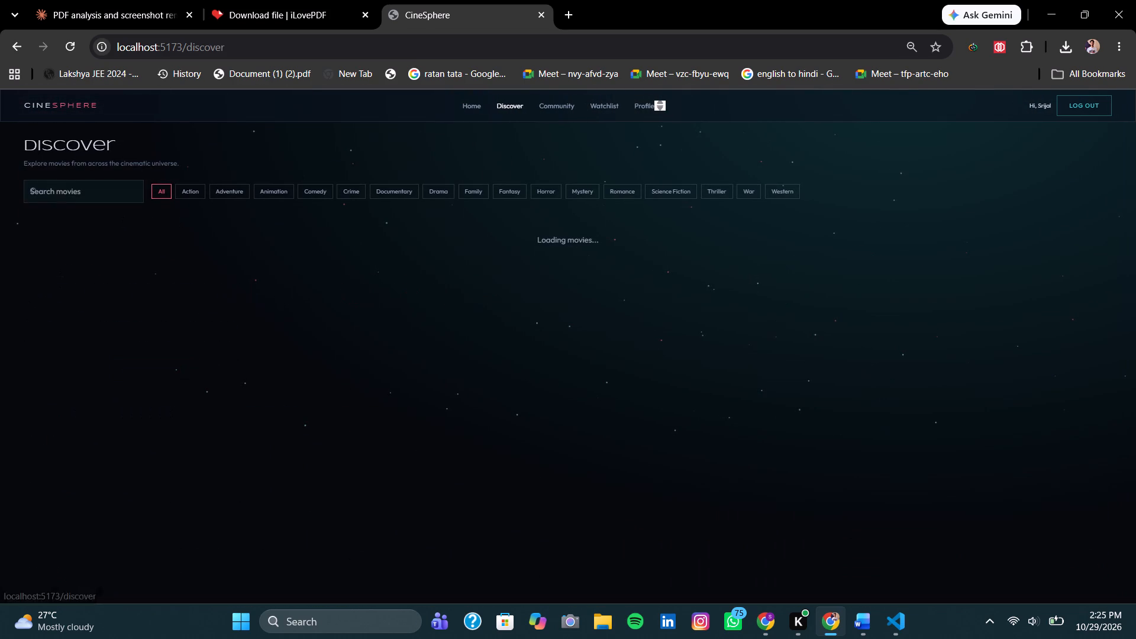
type("AL")
key("minus")
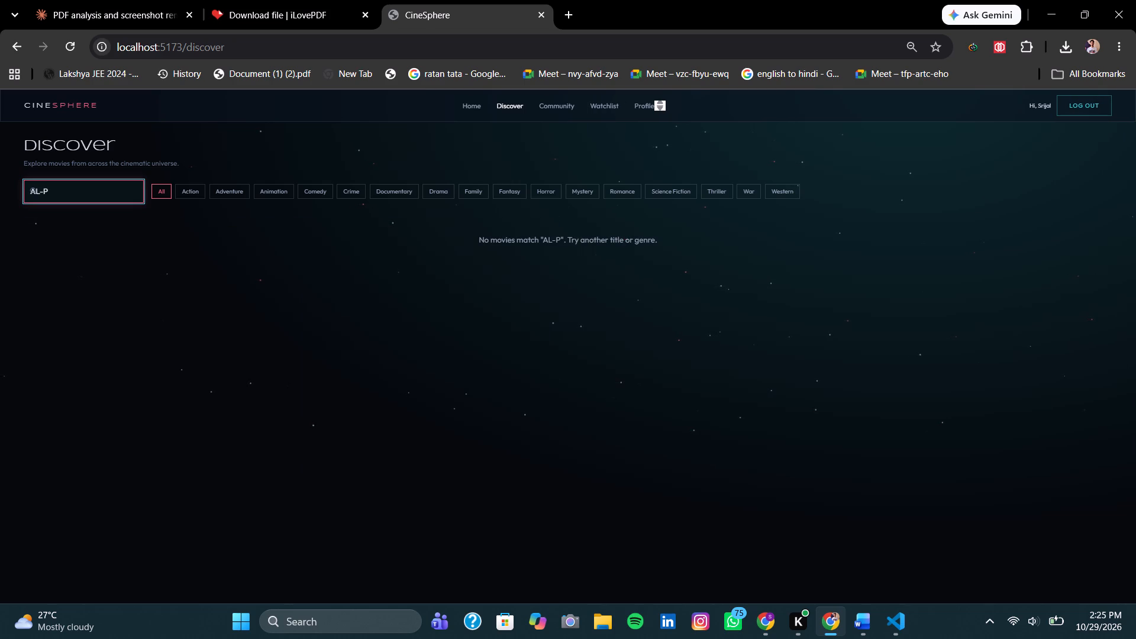
key("BackSpace")
key("BackSpace")
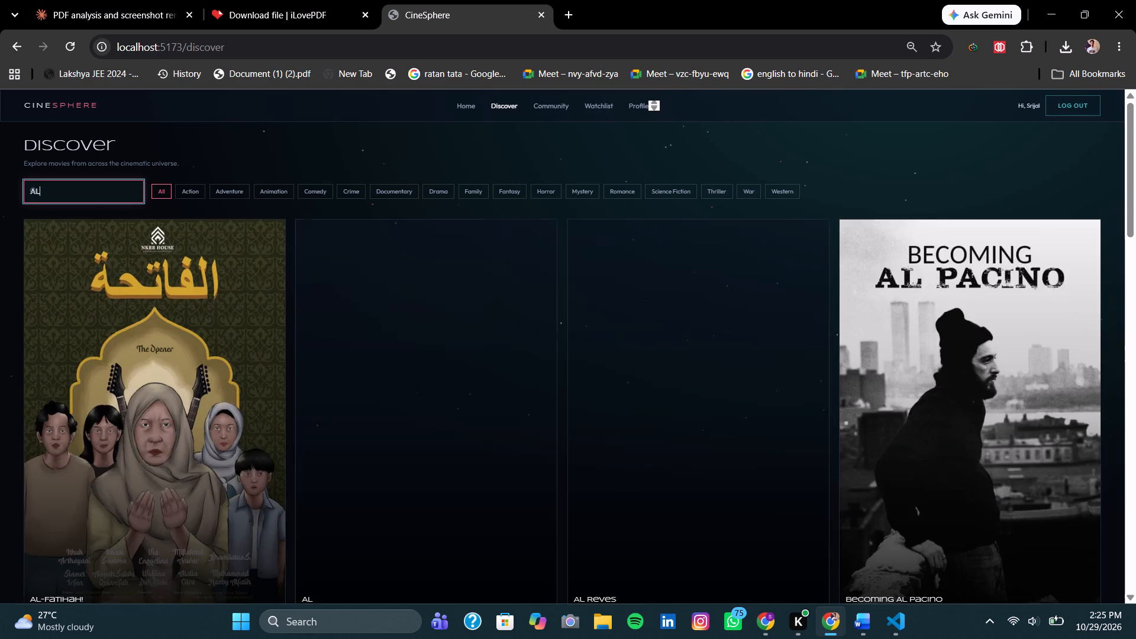
key("BackSpace")
key("l")
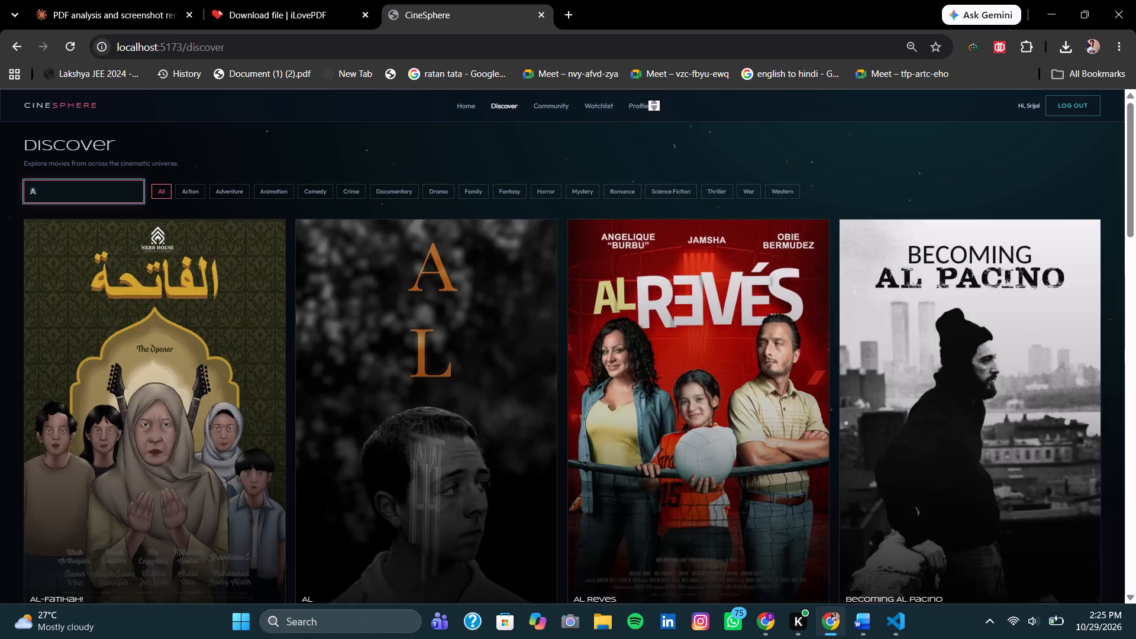
key("l")
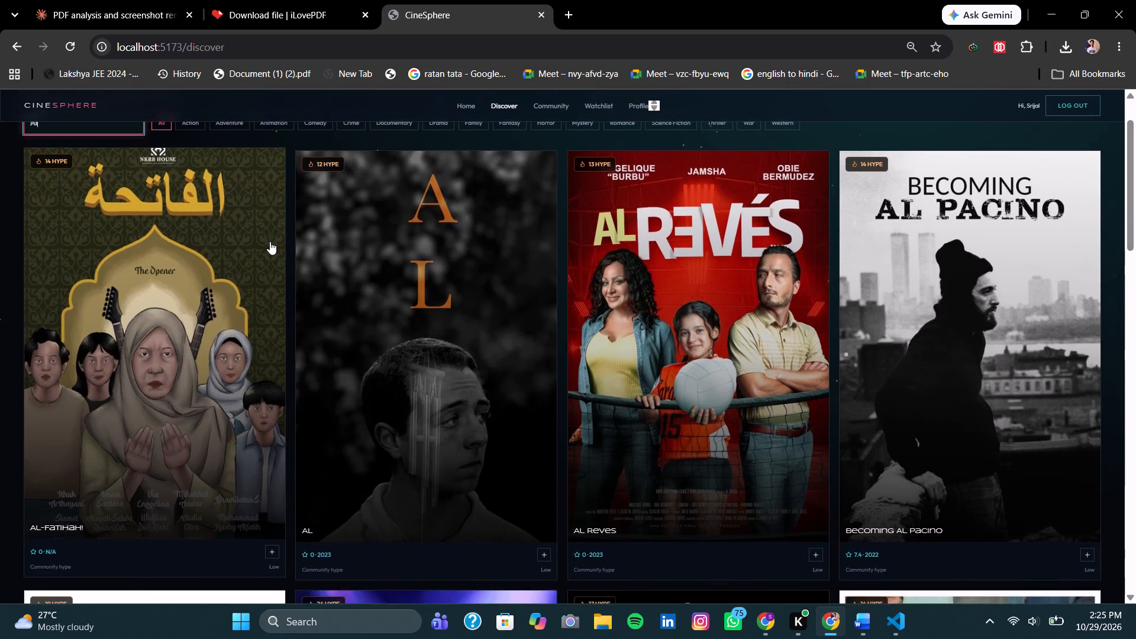
key("BackSpace")
key("BackSpace")
key("BackSpace")
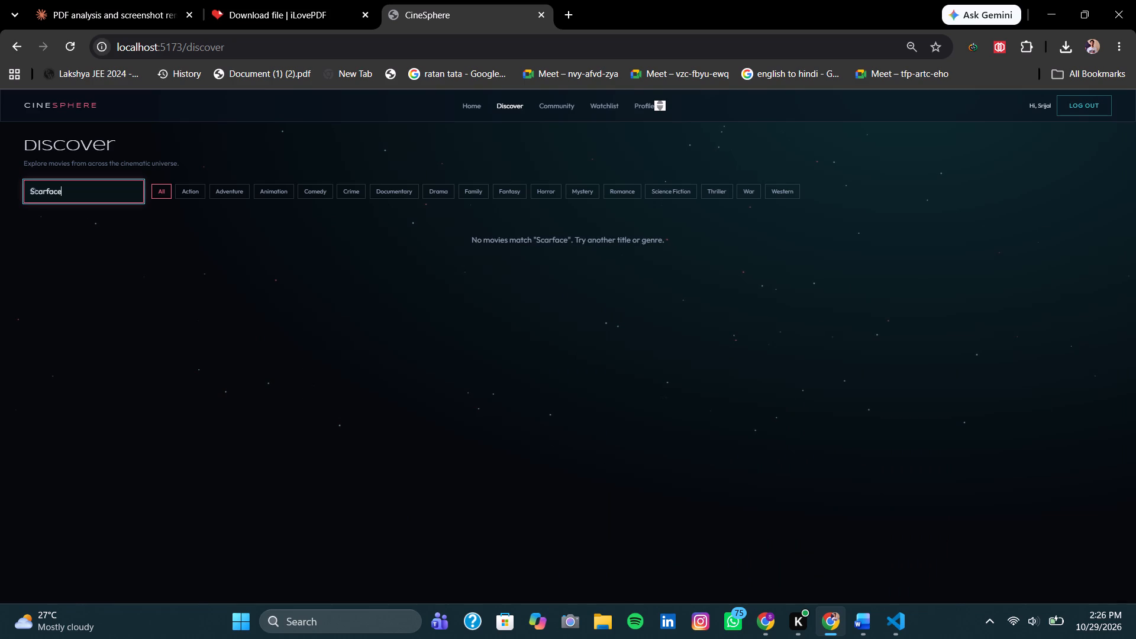
Open the 1983 Scarface movie from the search results, add it to favorites and the watchlist, and close its details.
left_click(160, 370)
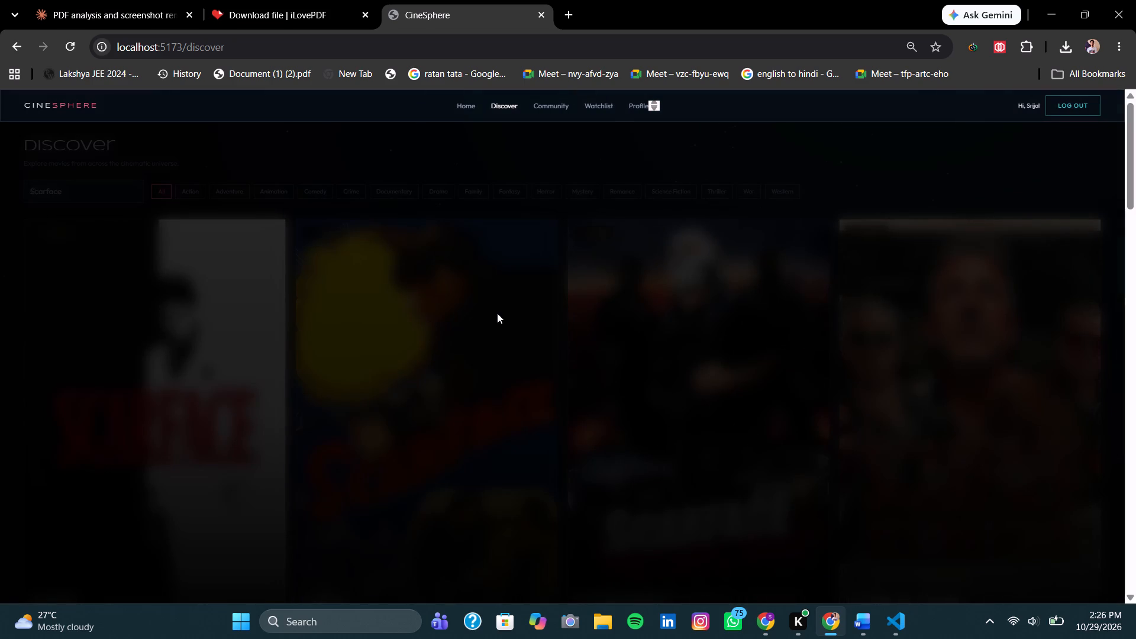
scroll(497, 313, "down", 8)
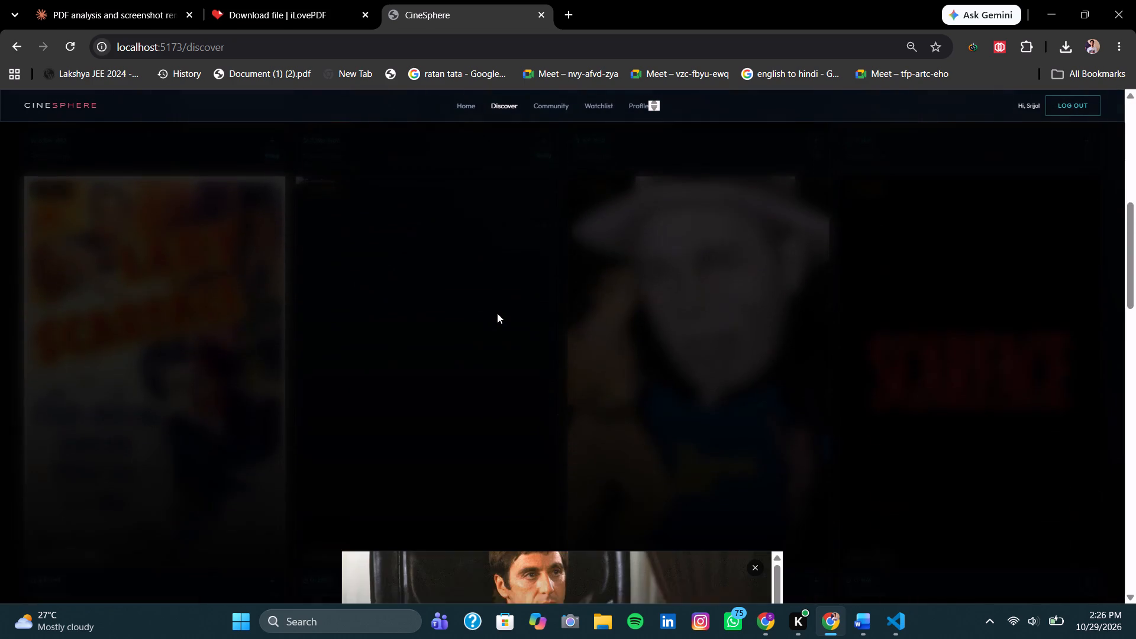
scroll(438, 445, "down", 5)
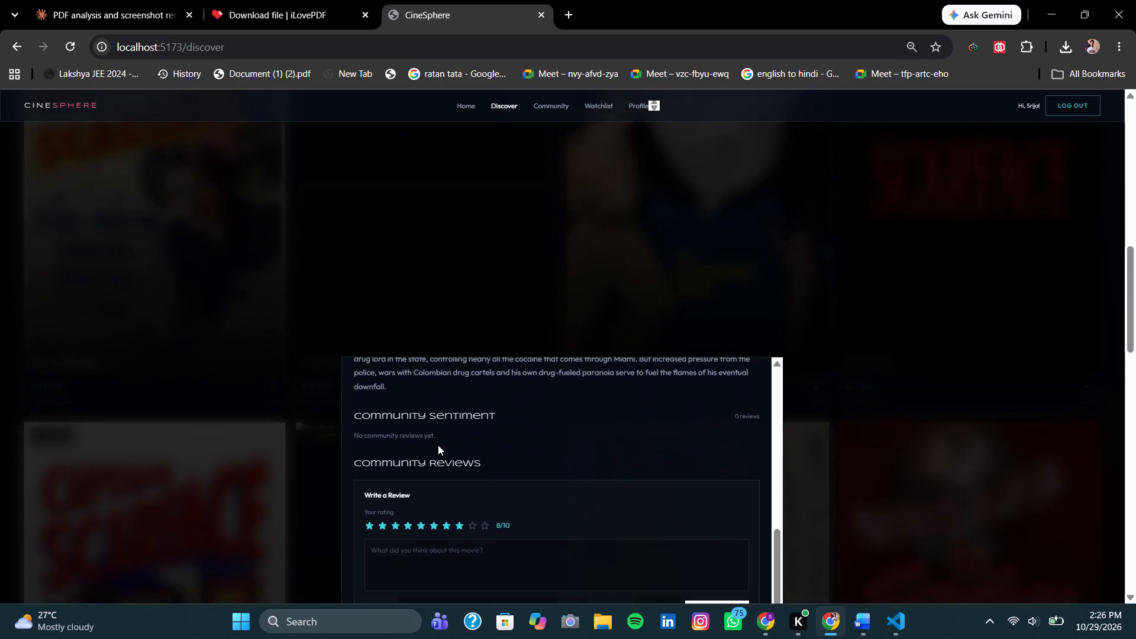
scroll(438, 445, "down", 1)
left_click(477, 567)
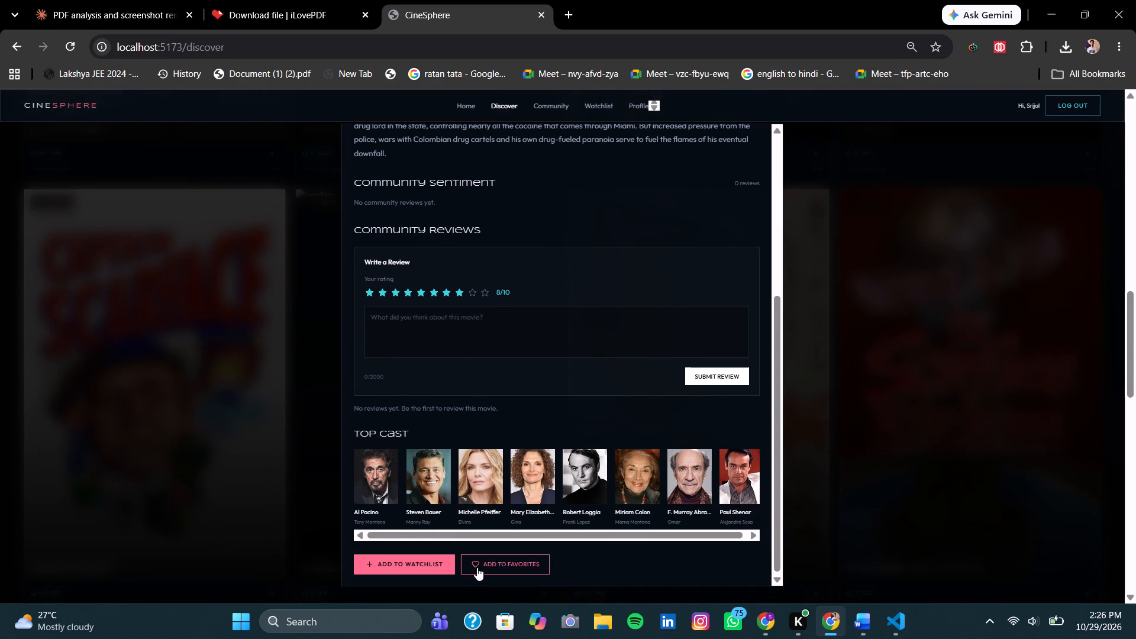
left_click(448, 567)
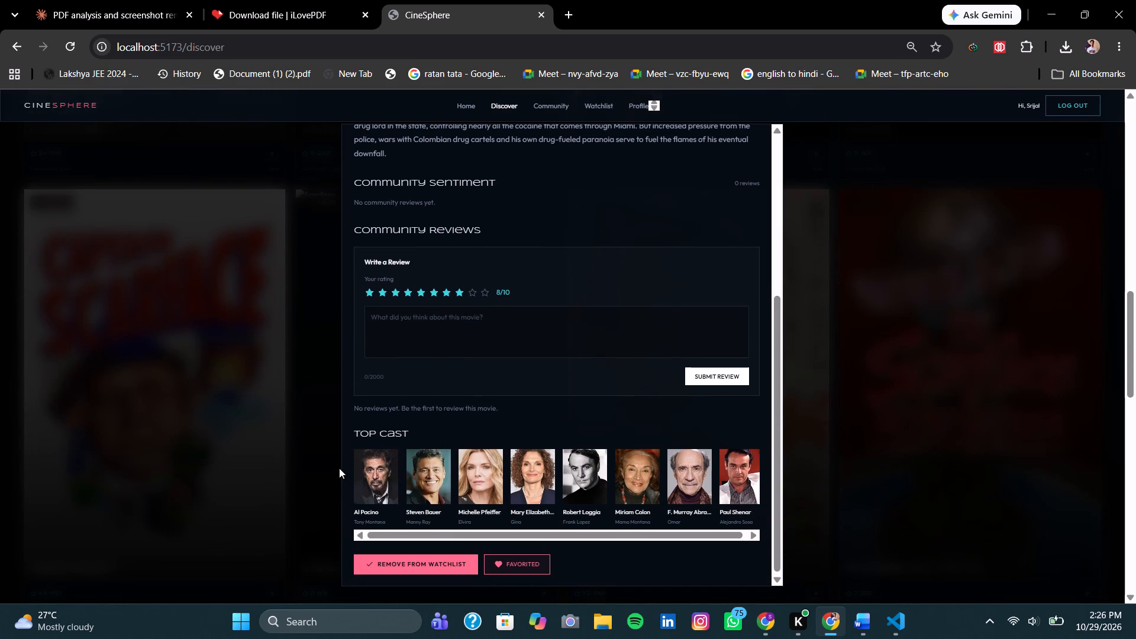
left_click(327, 460)
scroll(327, 460, "up", 9)
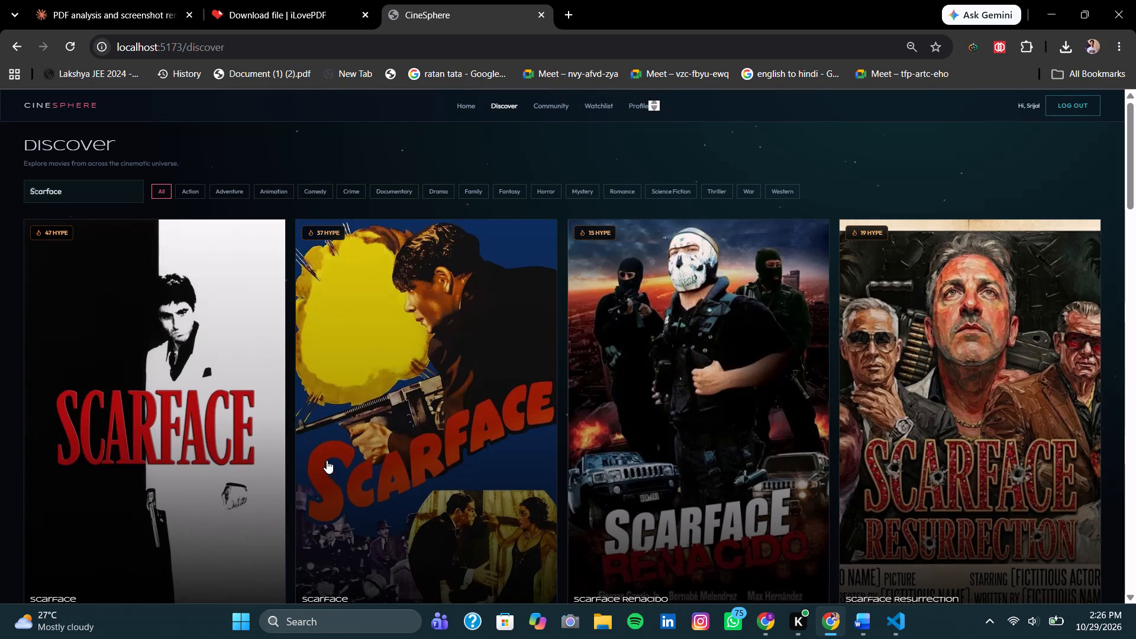
Replace the Discover search text with "The persuit of" and shorten it to "The pers".
left_click_drag(127, 188, 30, 192)
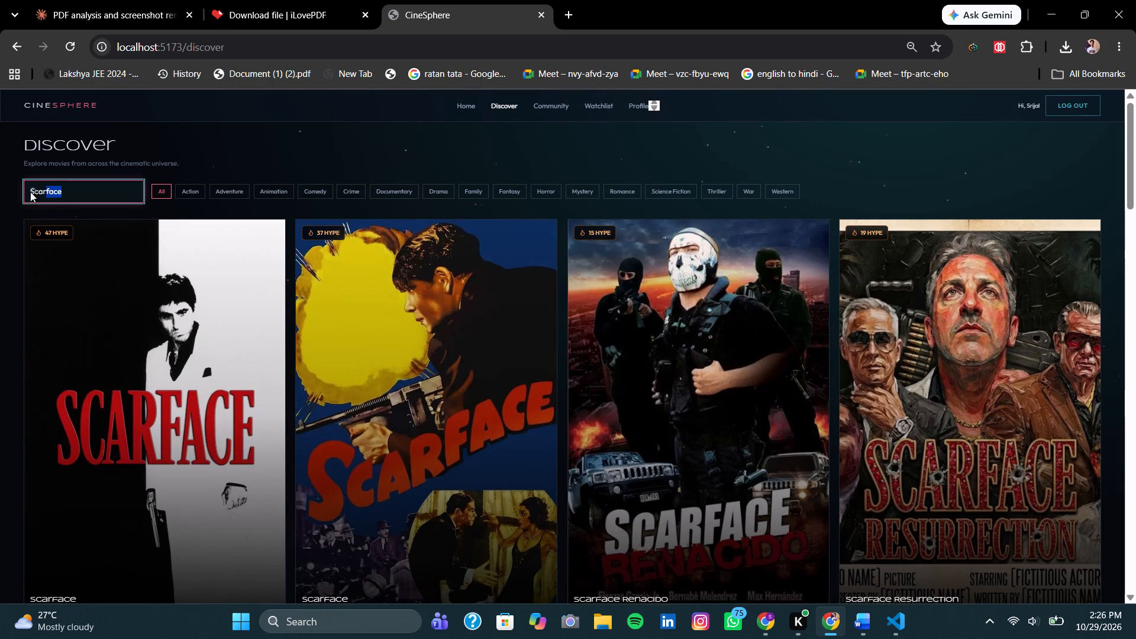
left_click_drag(30, 192, 23, 191)
key("BackSpace")
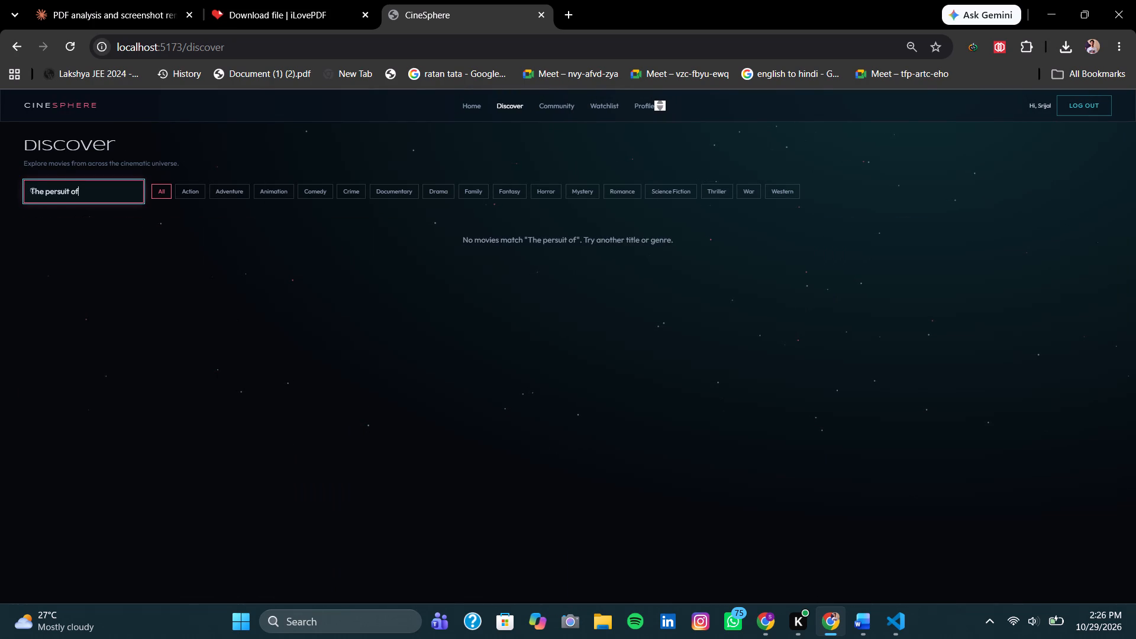
key("BackSpace")
key("BackSpace")
key("BackSpace")
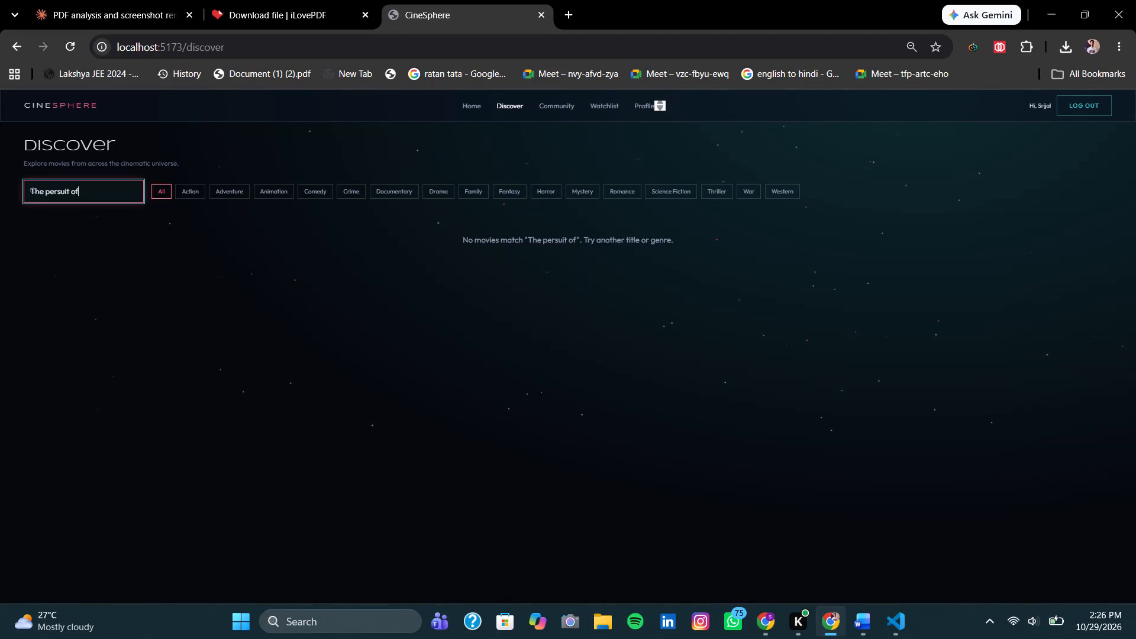
key("BackSpace")
key("BackSpace")
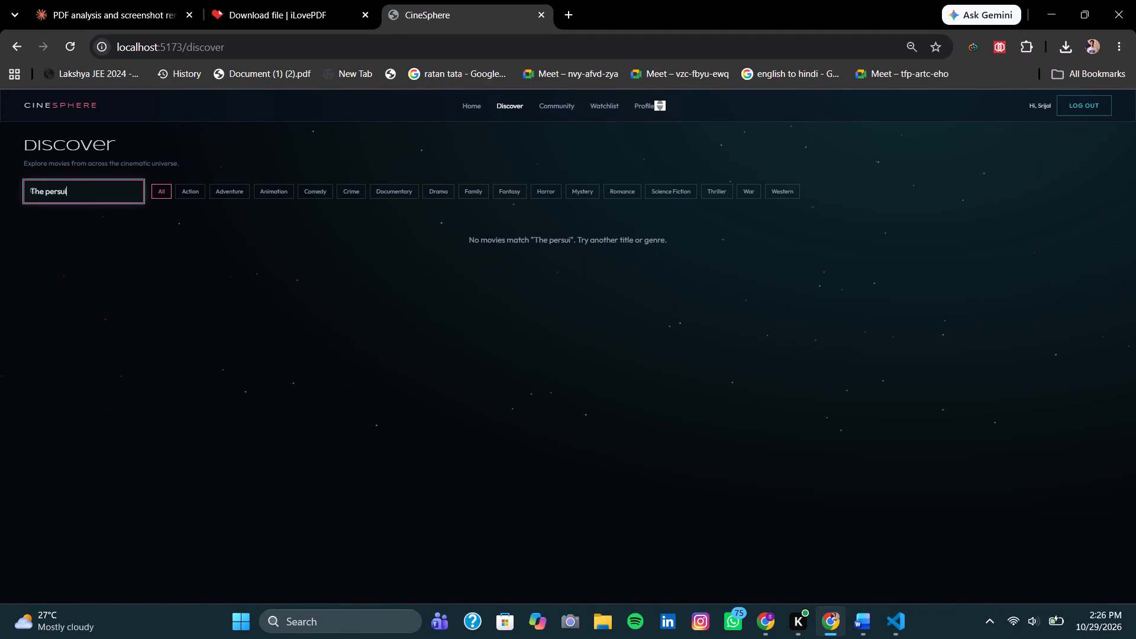
key("BackSpace")
key("BackSpace")
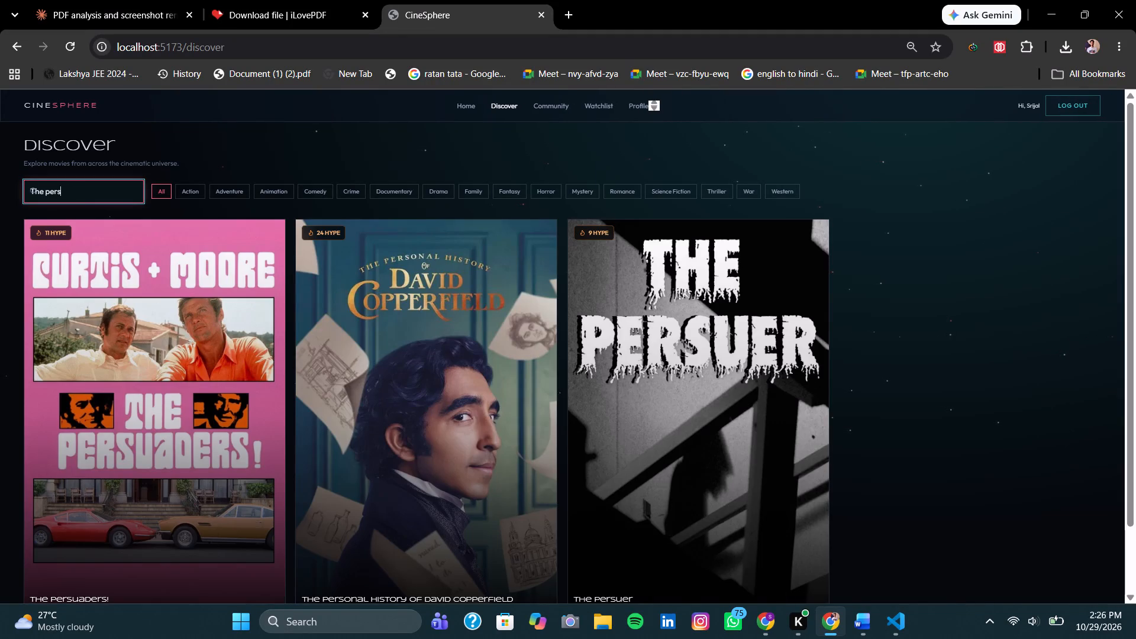
key("BackSpace")
Clear the search text and search the movies for "pers" and "persuit".
key("BackSpace")
key("BackSpace")
key("BackSpace")
key("BackSpace")
key("BackSpace")
key("BackSpace")
key("BackSpace")
key("BackSpace")
key("BackSpace")
key("BackSpace")
key("BackSpace")
key("BackSpace")
key("BackSpace")
type("pers")
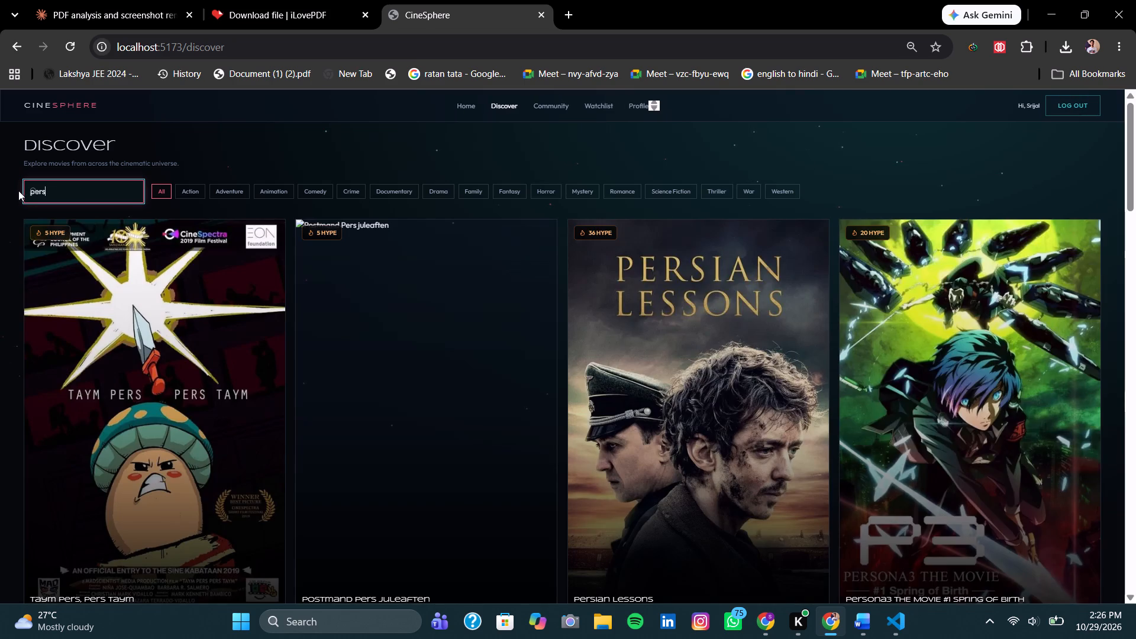
type("uot")
key("BackSpace")
key("BackSpace")
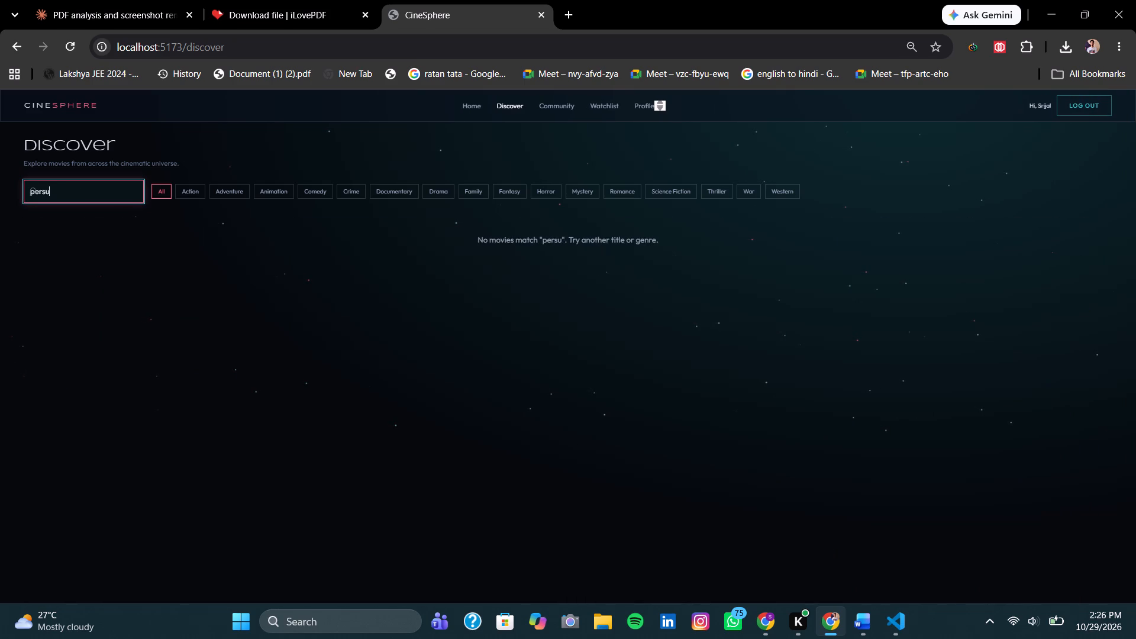
type("it")
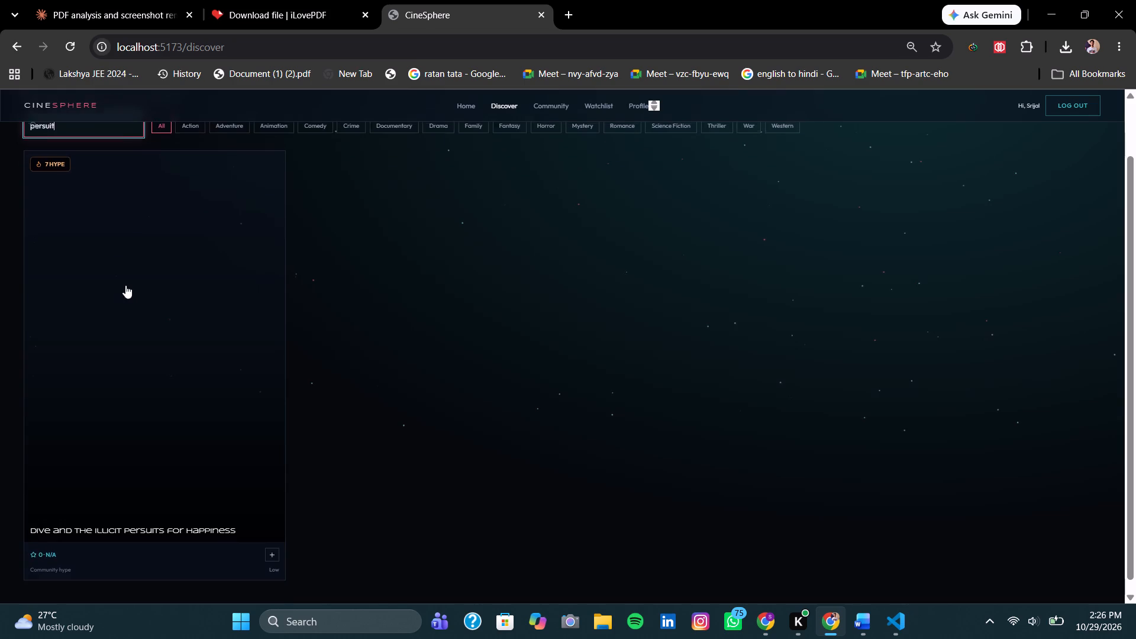
Change the movie search to "persuit of happiness".
key("BackSpace")
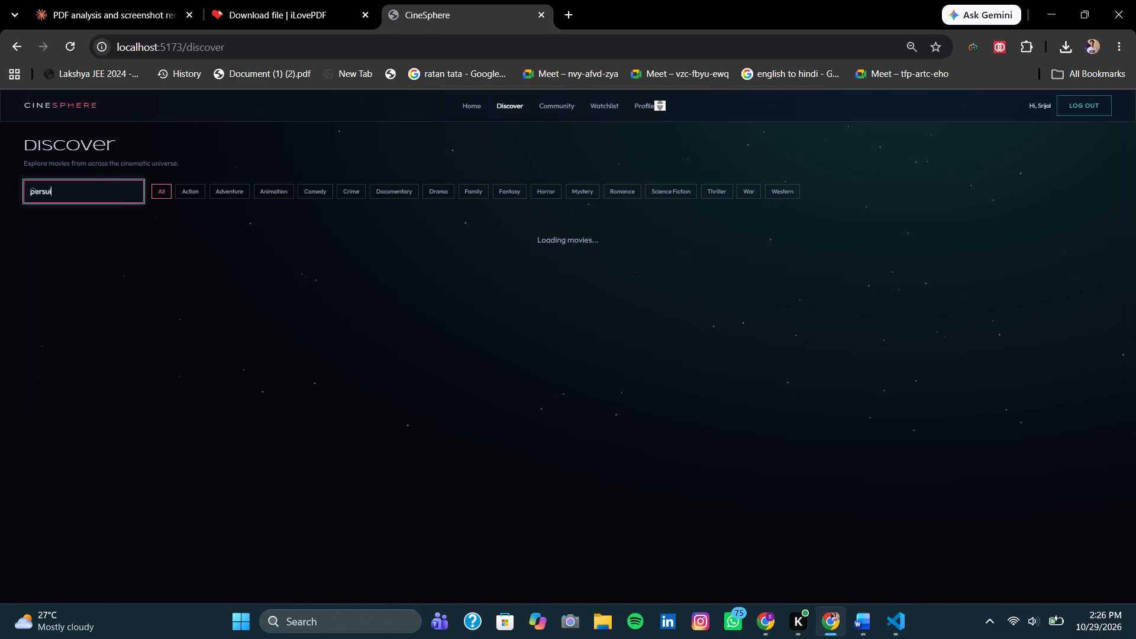
key("BackSpace")
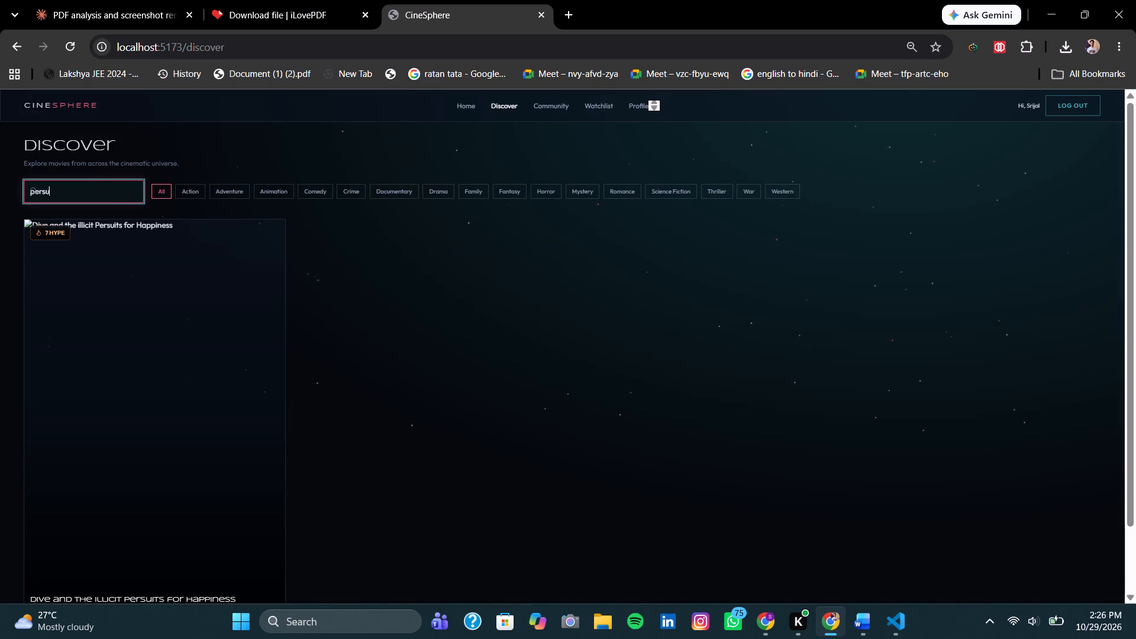
type("it of happy")
key("BackSpace")
type("iness")
Remove the first word from the search text, leaving a search for "of happiness".
key("Left")
key("Left")
key("Left")
key("Left")
key("Left")
key("Left")
key("Left")
key("Left")
key("Left")
key("Left")
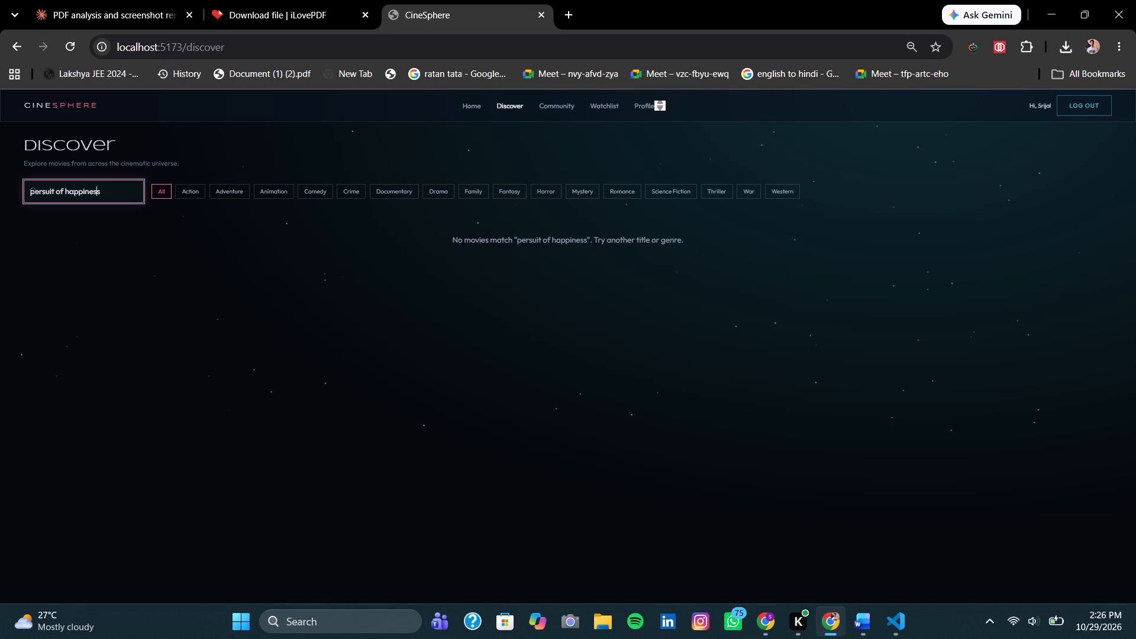
key("Left")
key("Left")
key("BackSpace")
key("BackSpace")
key("BackSpace")
key("BackSpace")
key("BackSpace")
key("BackSpace")
key("BackSpace")
key("BackSpace")
key("BackSpace")
key("BackSpace")
key("BackSpace")
key("BackSpace")
key("BackSpace")
key("BackSpace")
key("BackSpace")
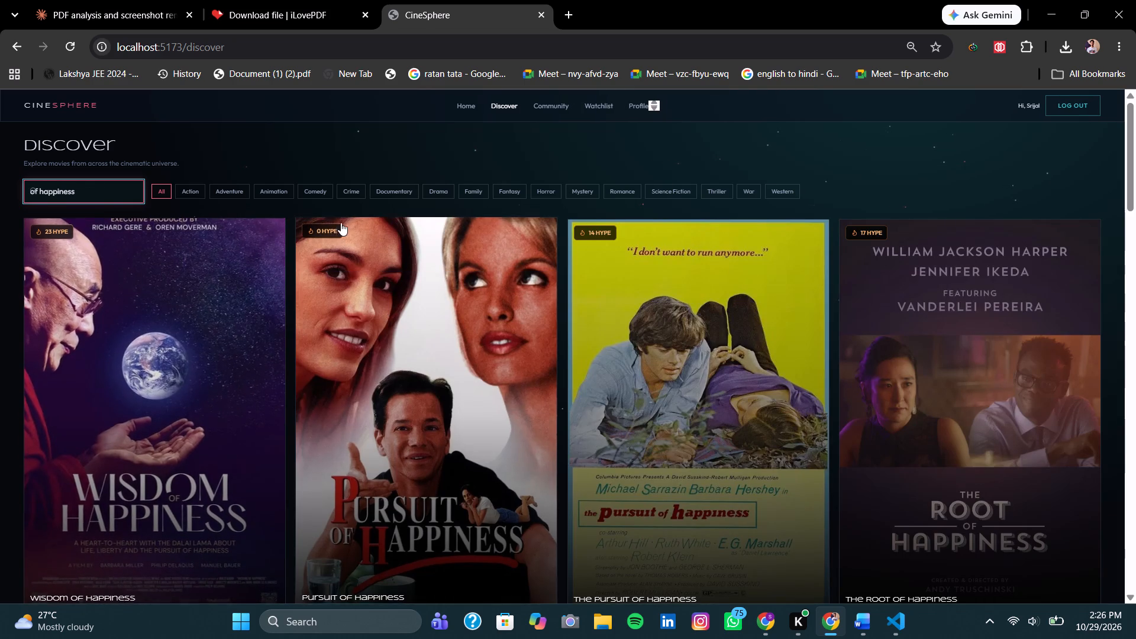
Examine the "of happiness" results for the wanted movie.
scroll(341, 222, "down", 3)
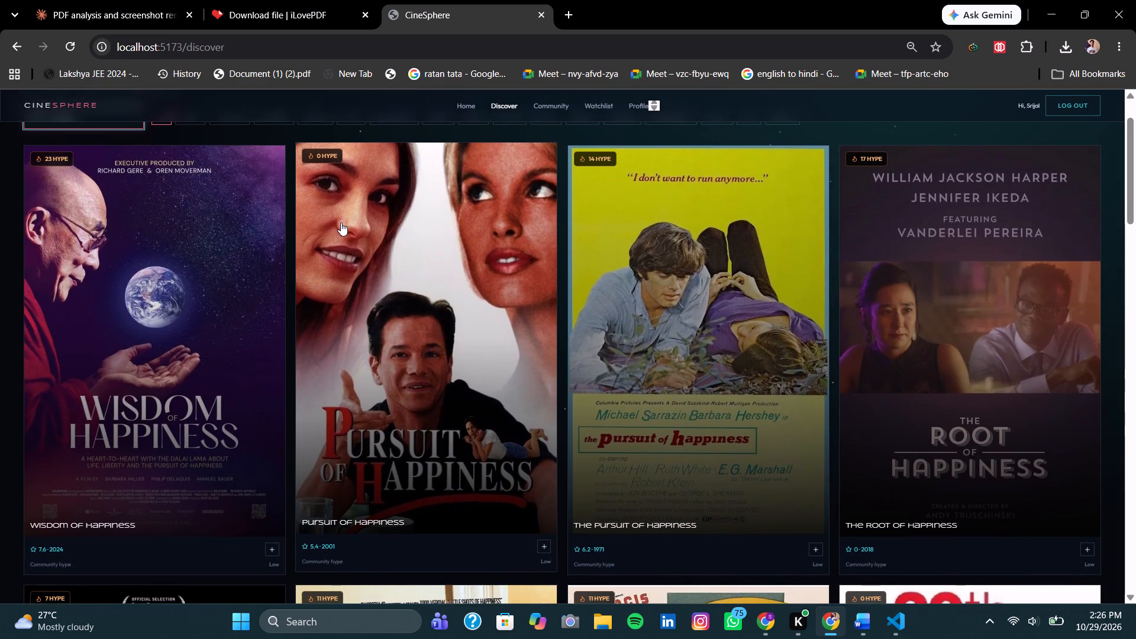
scroll(341, 222, "down", 8)
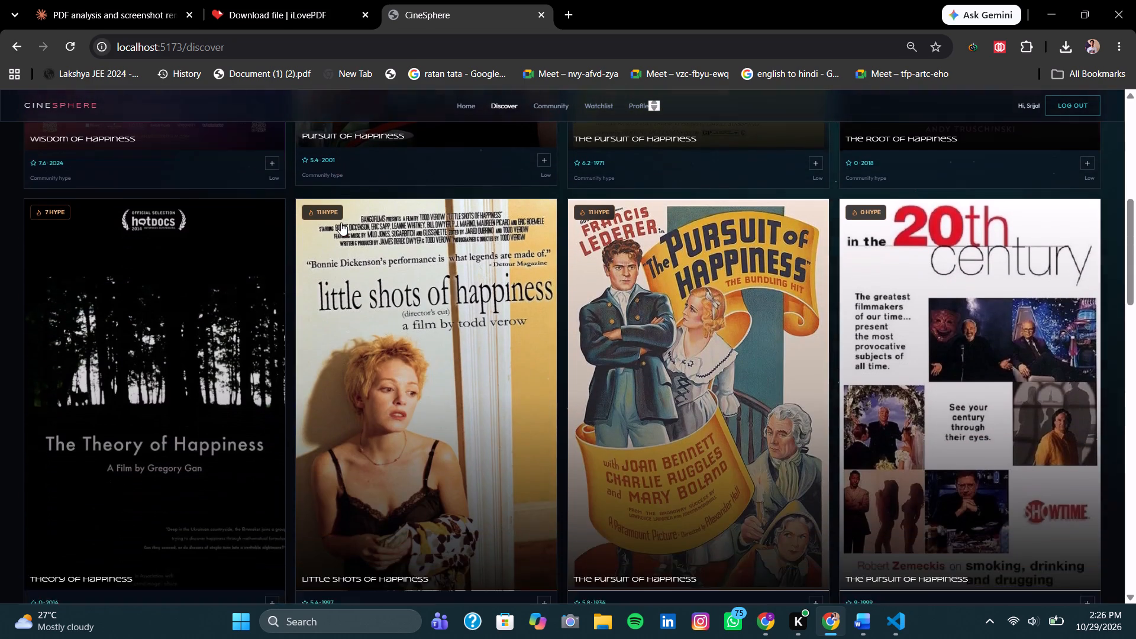
scroll(341, 222, "down", 8)
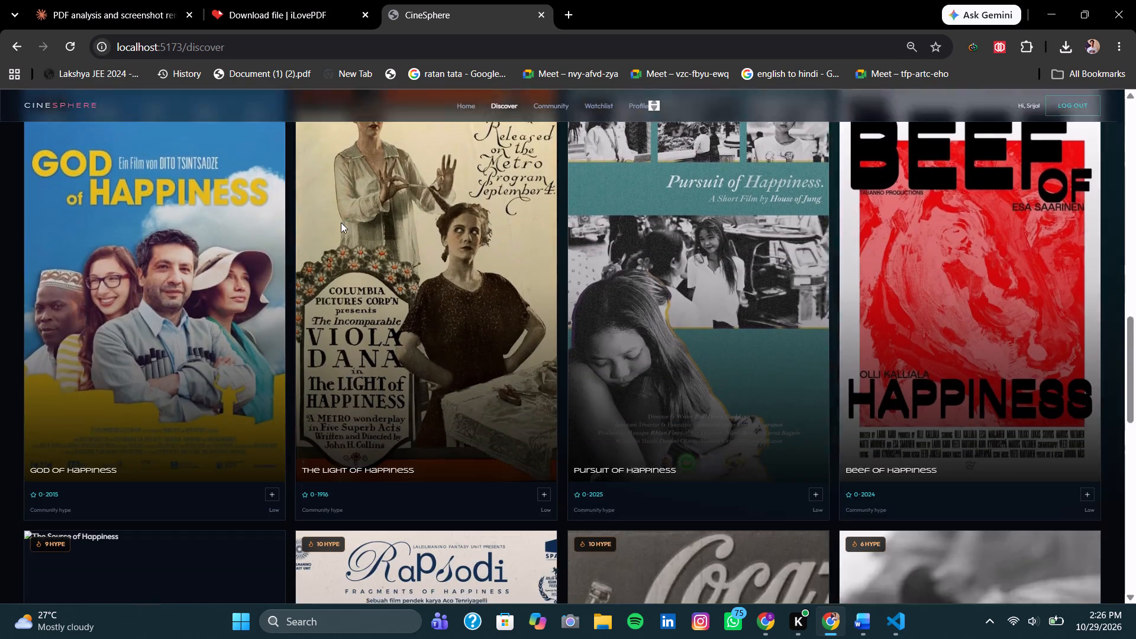
scroll(341, 222, "down", 8)
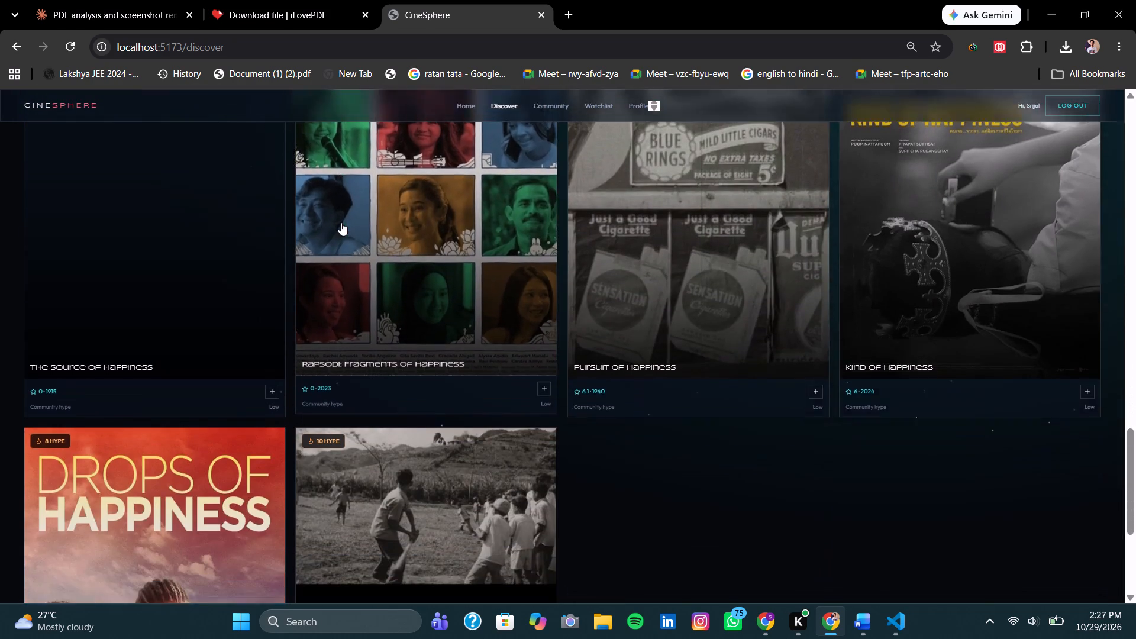
scroll(341, 222, "down", 2)
scroll(341, 222, "up", 13)
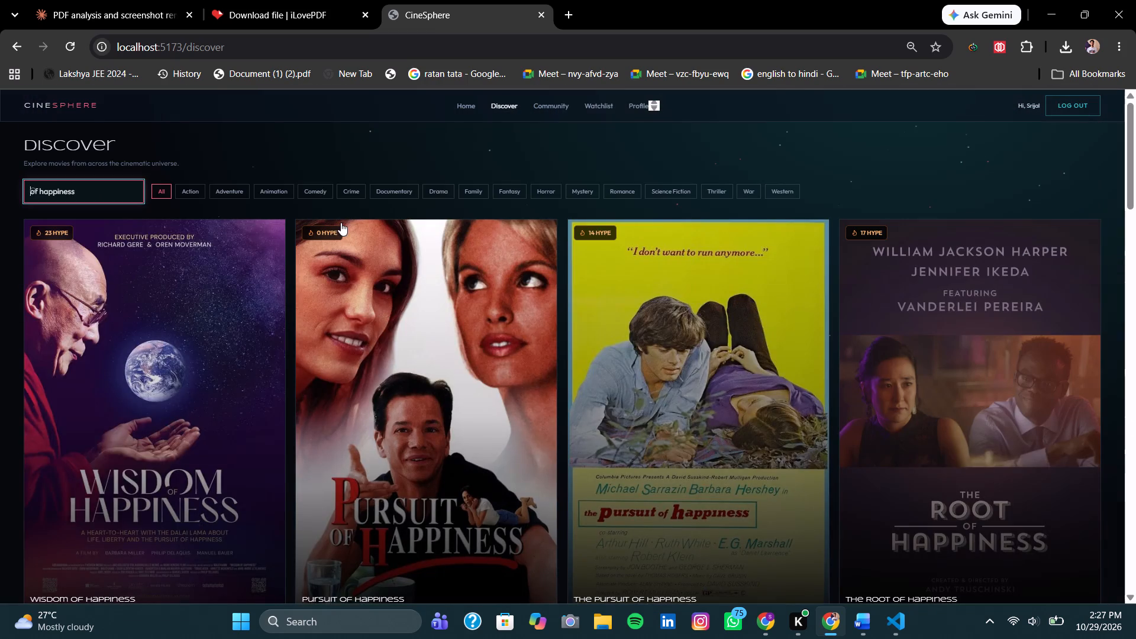
Replace the search text with "God" to look for another movie.
left_click_drag(109, 192, 5, 189)
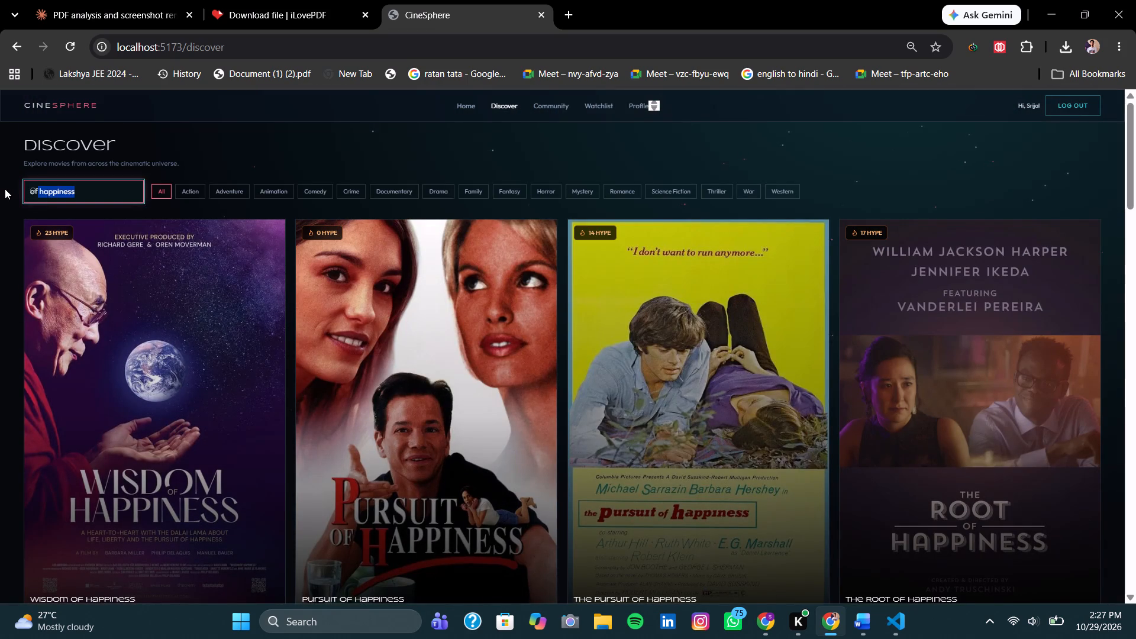
left_click_drag(5, 189, 0, 188)
key("BackSpace")
key("g")
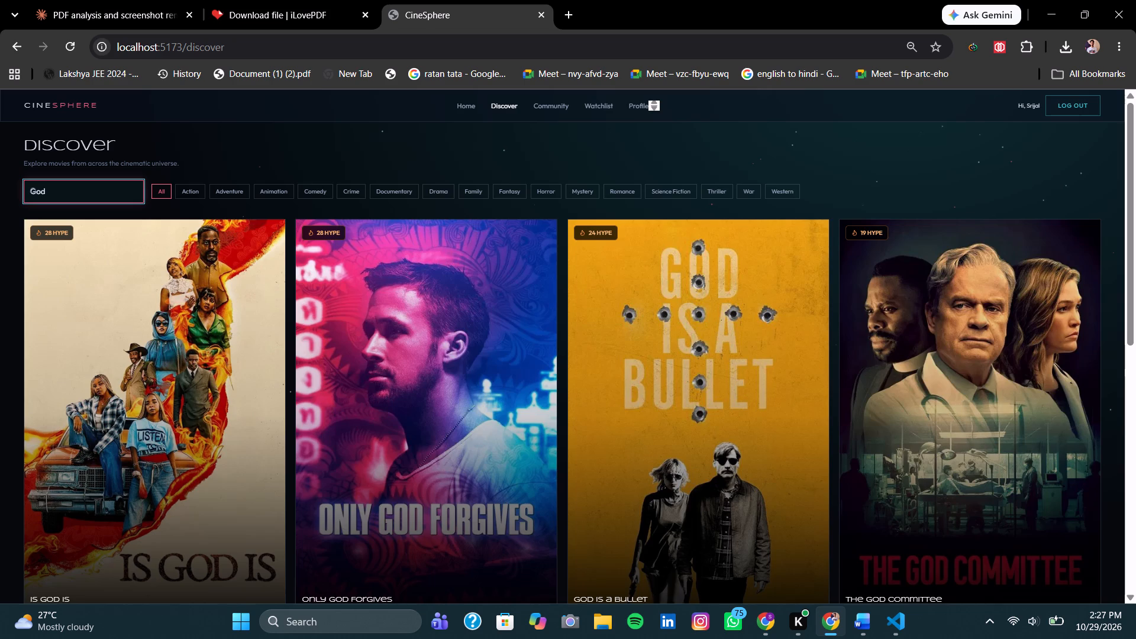
Clear the search text and search the movies for "Wolf Of".
key("BackSpace")
key("BackSpace")
key("BackSpace")
key("BackSpace")
key("BackSpace")
key("BackSpace")
key("BackSpace")
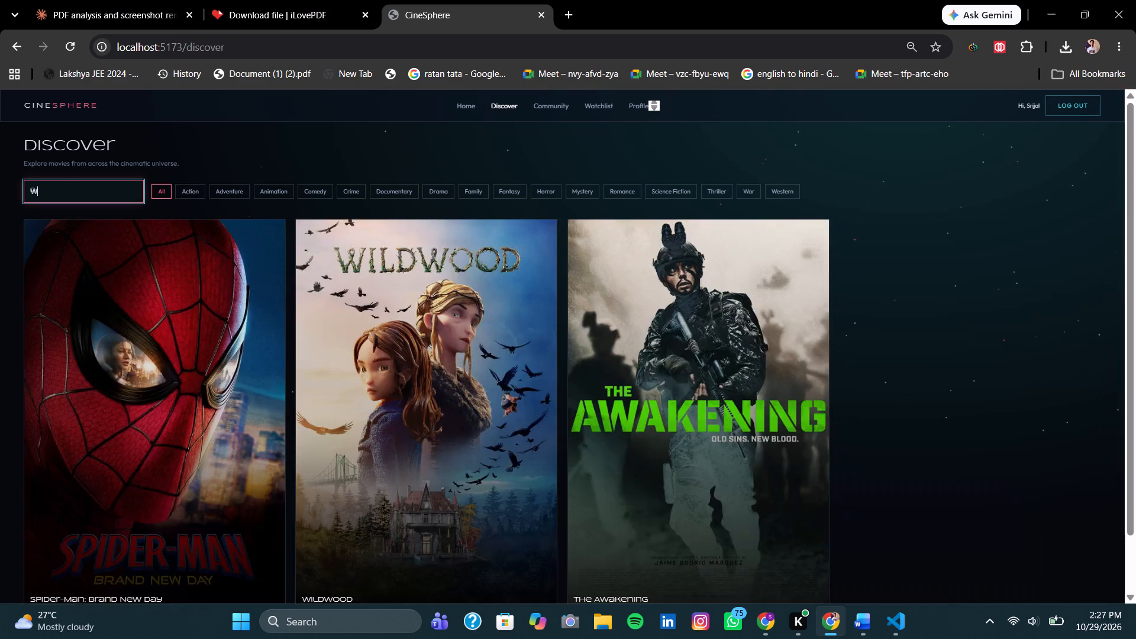
key("f")
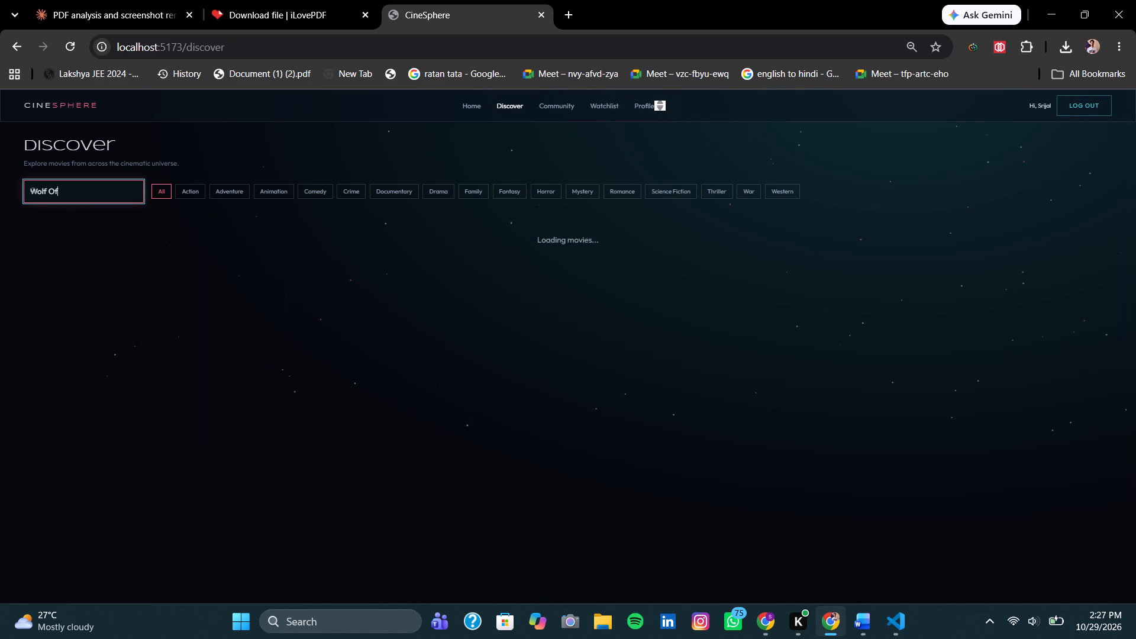
Open The Wolf of Wall Street, add it to the watchlist and favorites, and close its details.
left_click(143, 347)
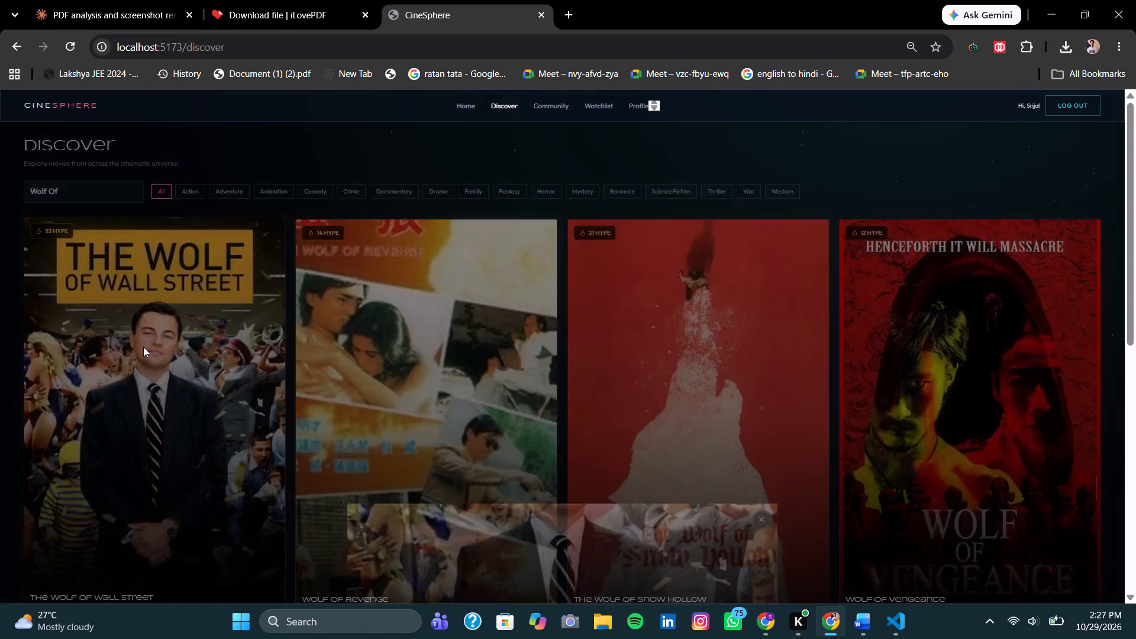
scroll(143, 347, "down", 4)
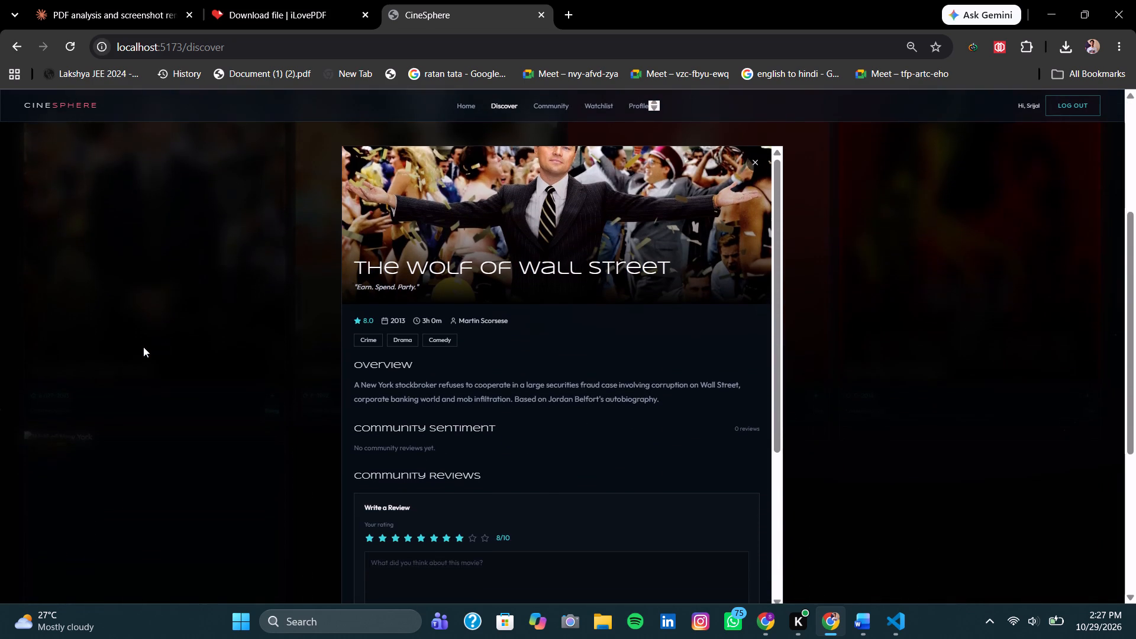
scroll(143, 347, "down", 2)
scroll(425, 431, "down", 3)
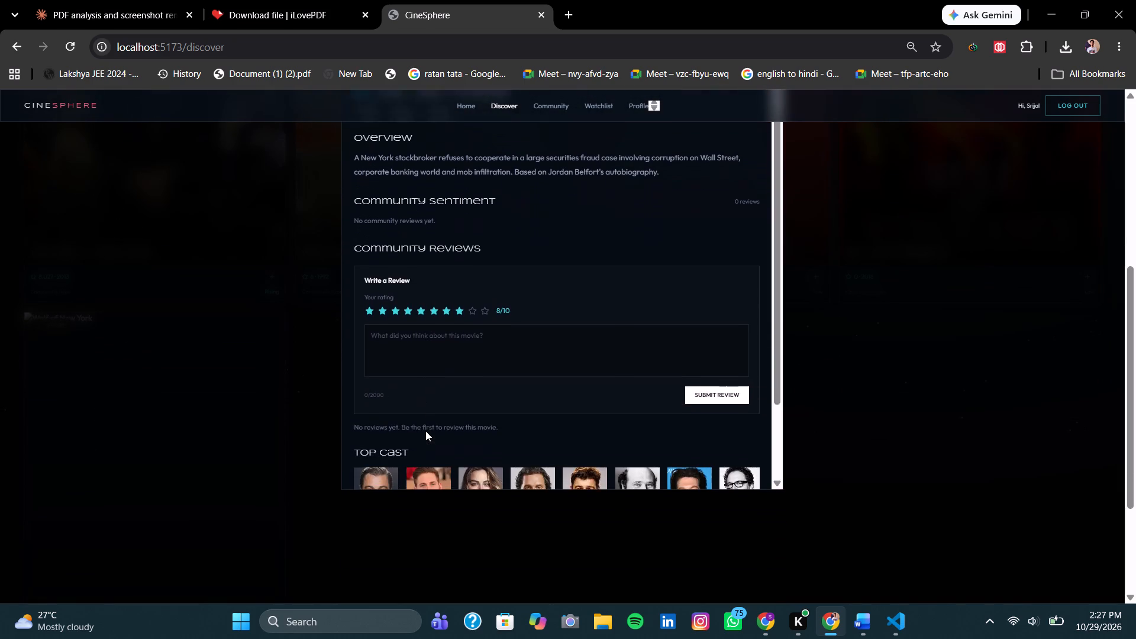
scroll(425, 431, "down", 2)
left_click(411, 470)
scroll(577, 253, "up", 7)
scroll(577, 253, "down", 4)
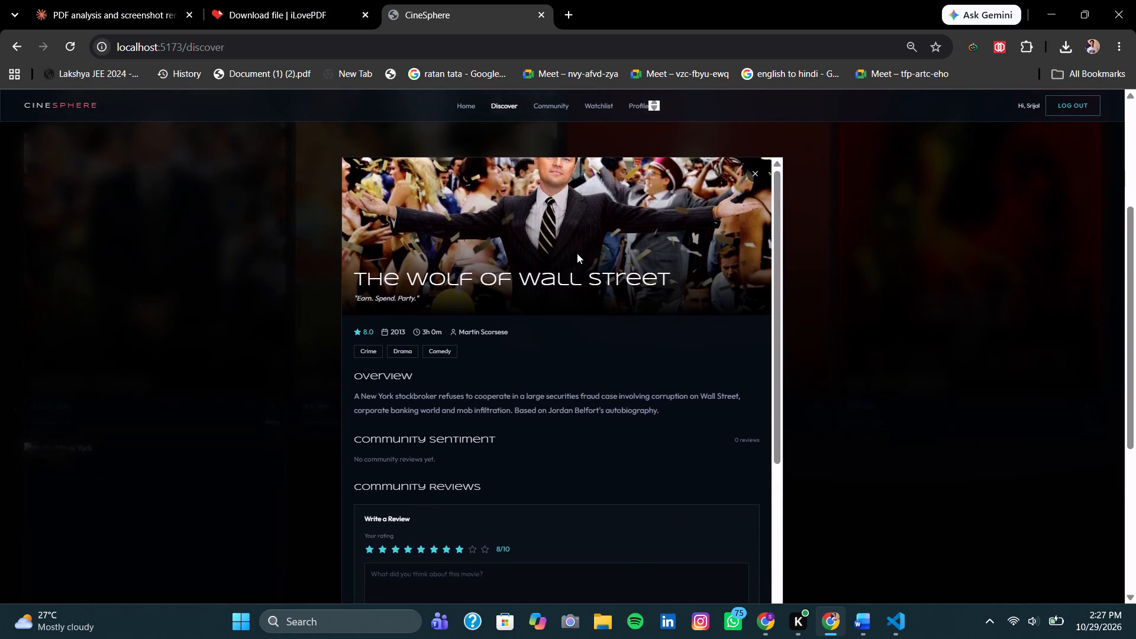
scroll(577, 253, "down", 2)
left_click(537, 302)
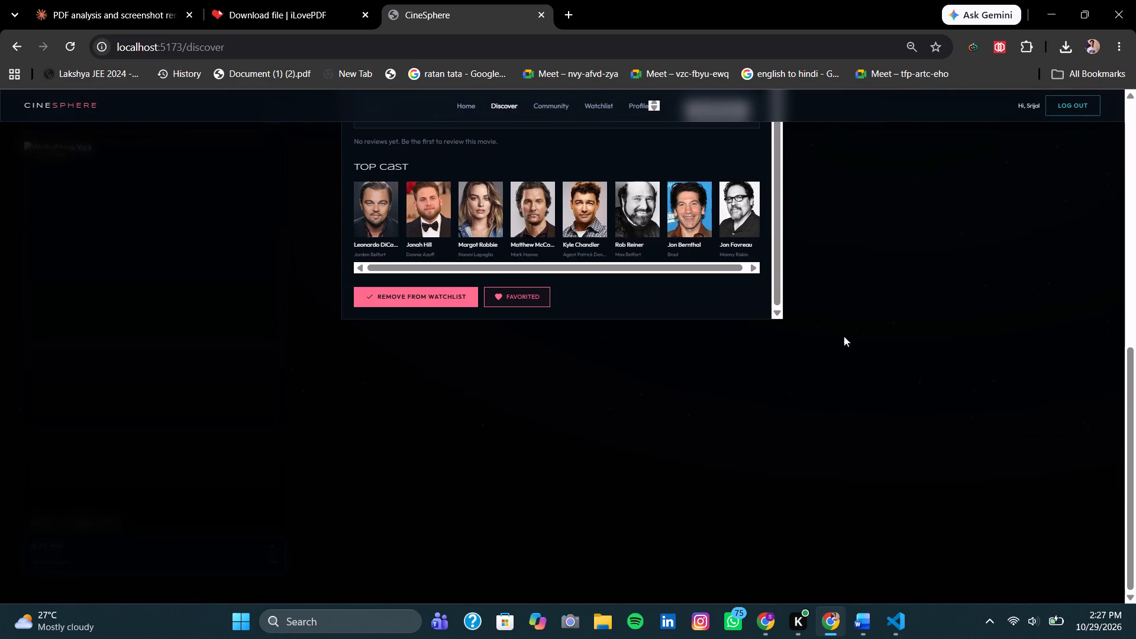
left_click(866, 335)
scroll(866, 335, "up", 7)
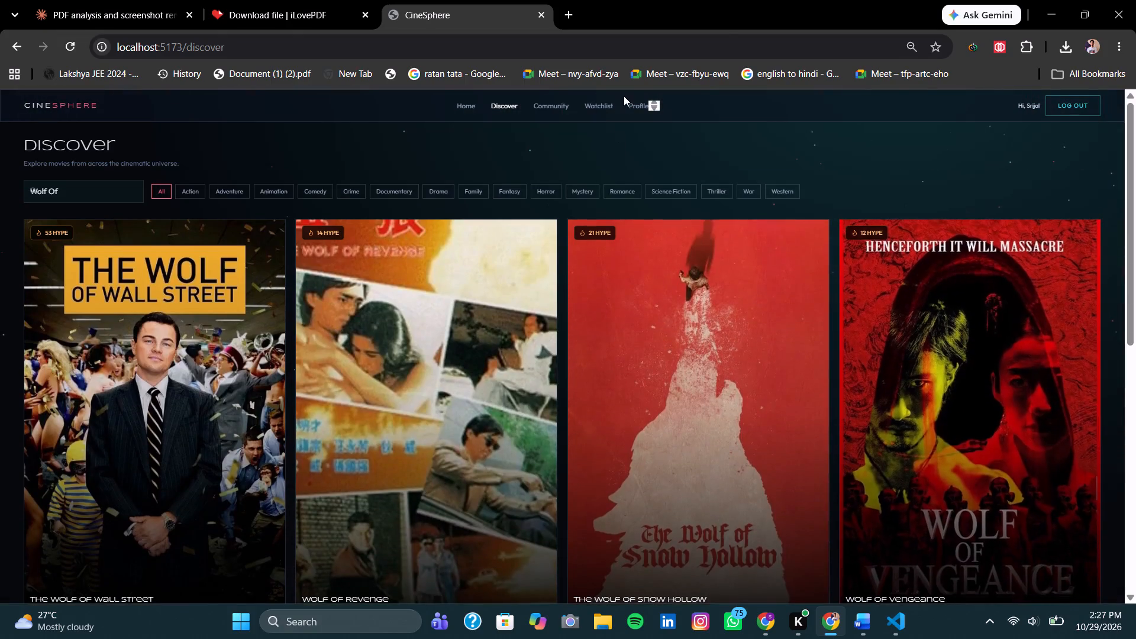
Open the Profile page showing the saved watchlist movies.
left_click_drag(630, 95, 634, 102)
left_click(634, 102)
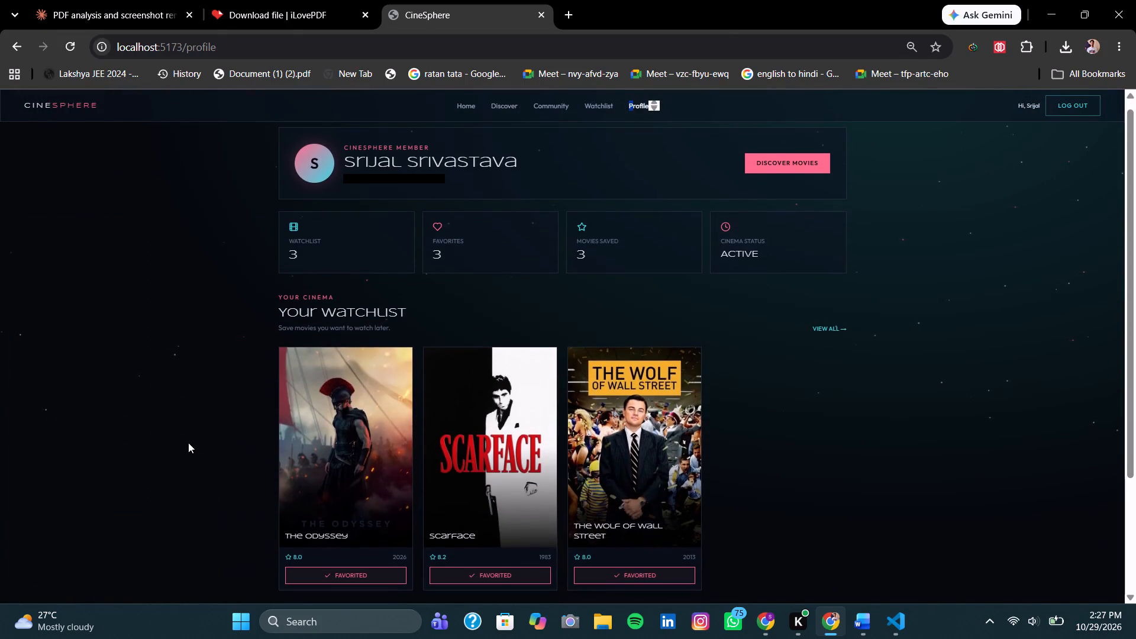
Check the Figure 18 caption against the Profile page and delete "followers and following" from the caption.
key("alt+Tab")
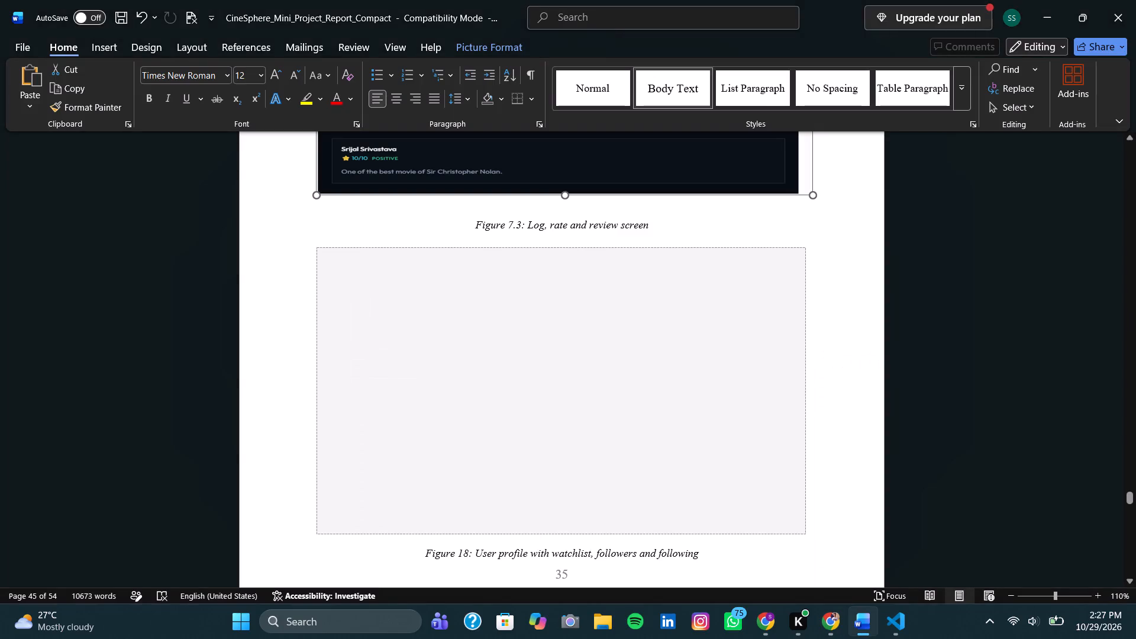
key("alt+Tab")
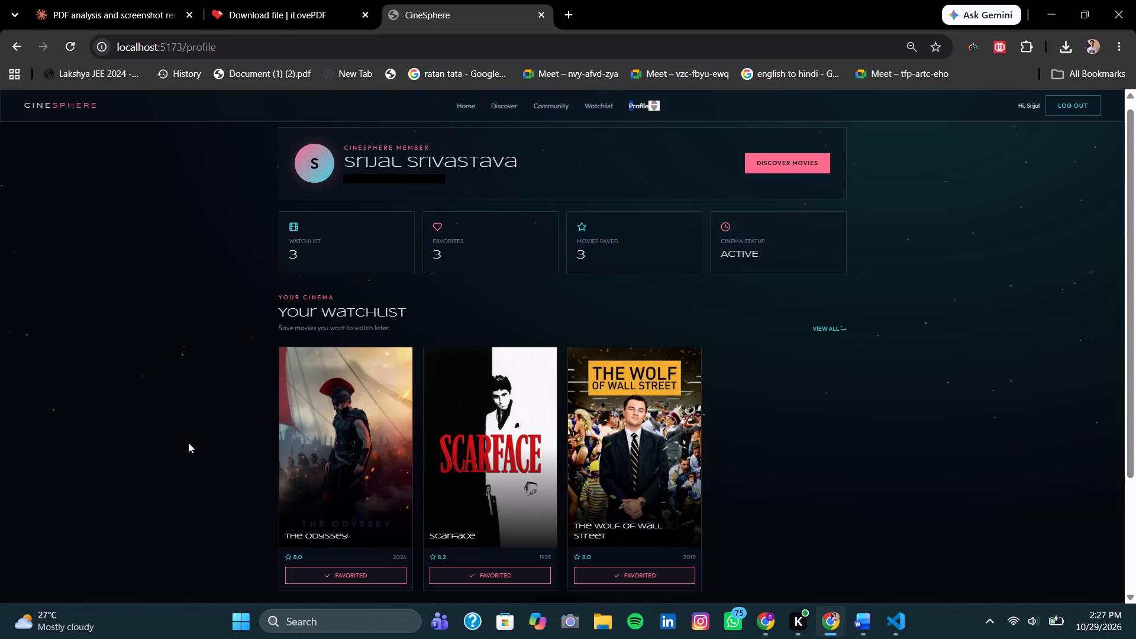
scroll(188, 443, "right", 1)
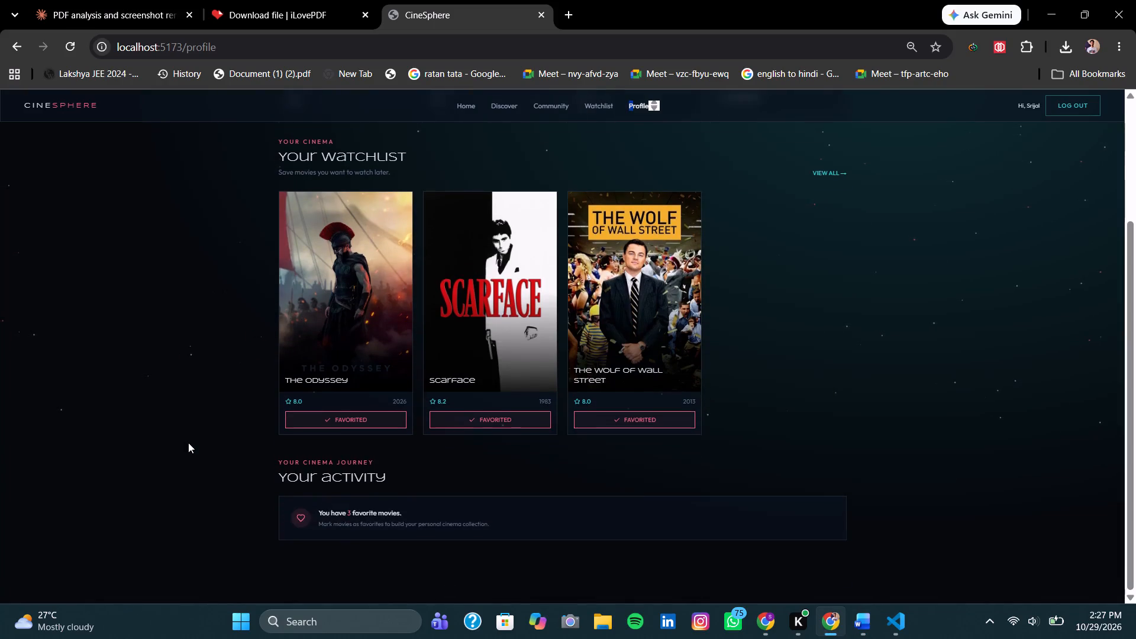
scroll(188, 443, "right", 1)
scroll(188, 443, "up", 1)
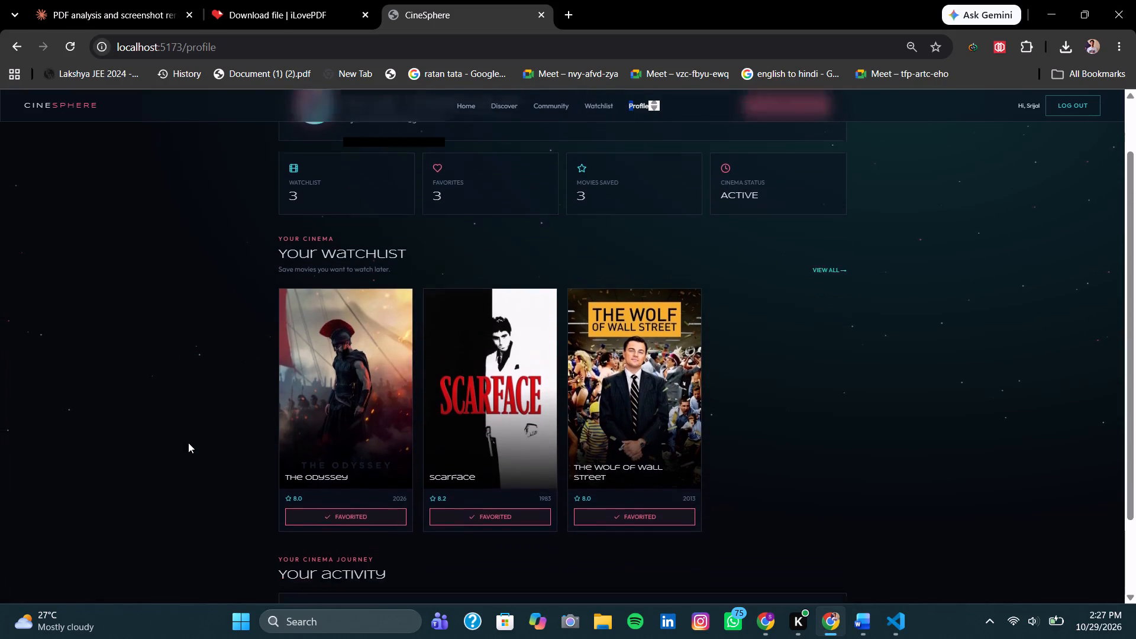
scroll(188, 443, "up", 2)
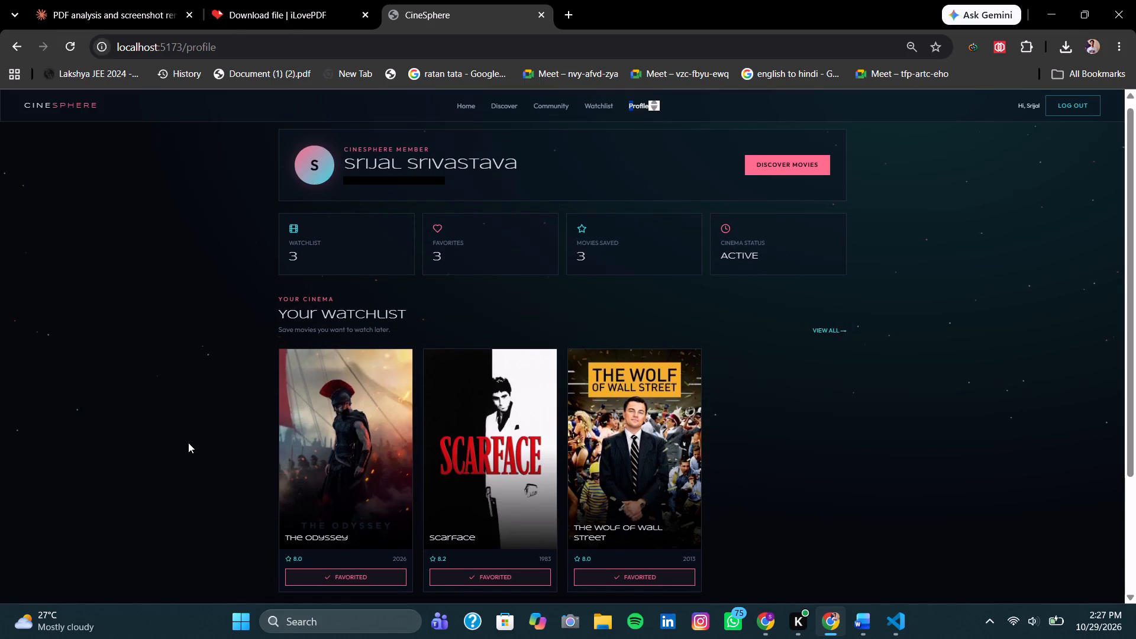
key("alt+Tab")
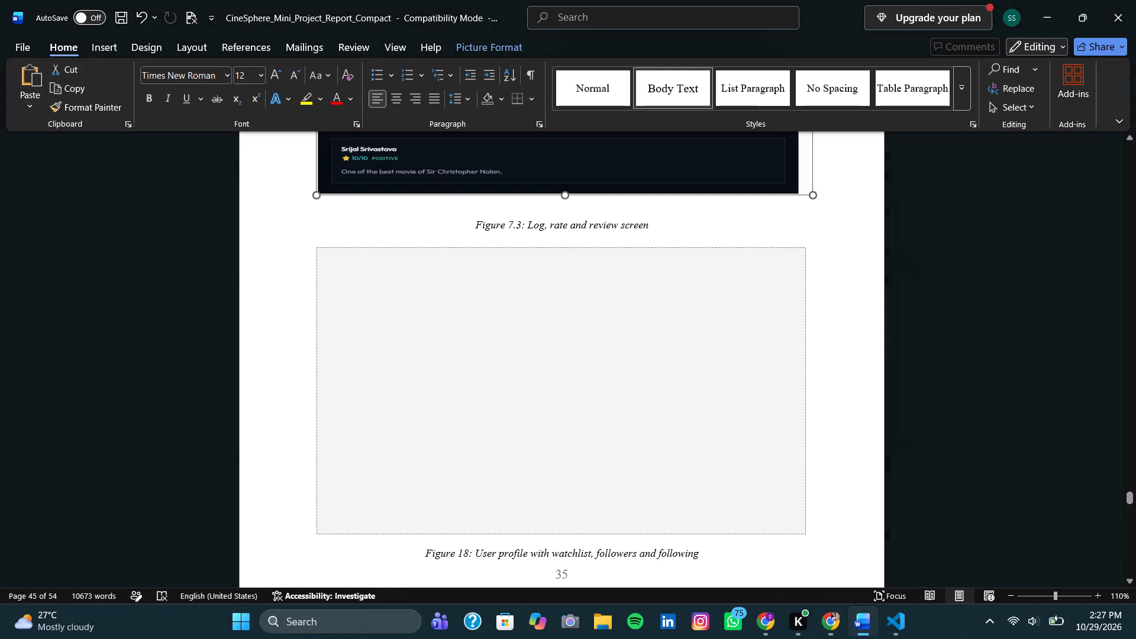
left_click_drag(701, 554, 606, 554)
key("BackSpace")
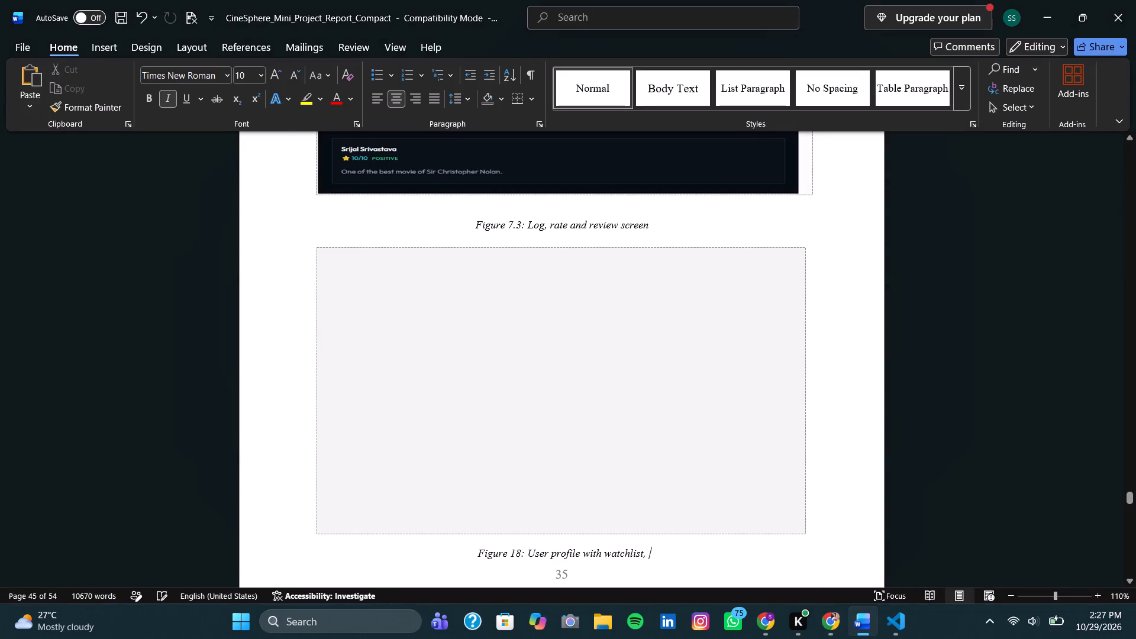
Add "favourite," after "watchlist," in the Figure 18 caption, consulting the Profile page for the wording.
key("alt+Tab")
key("alt+Tab")
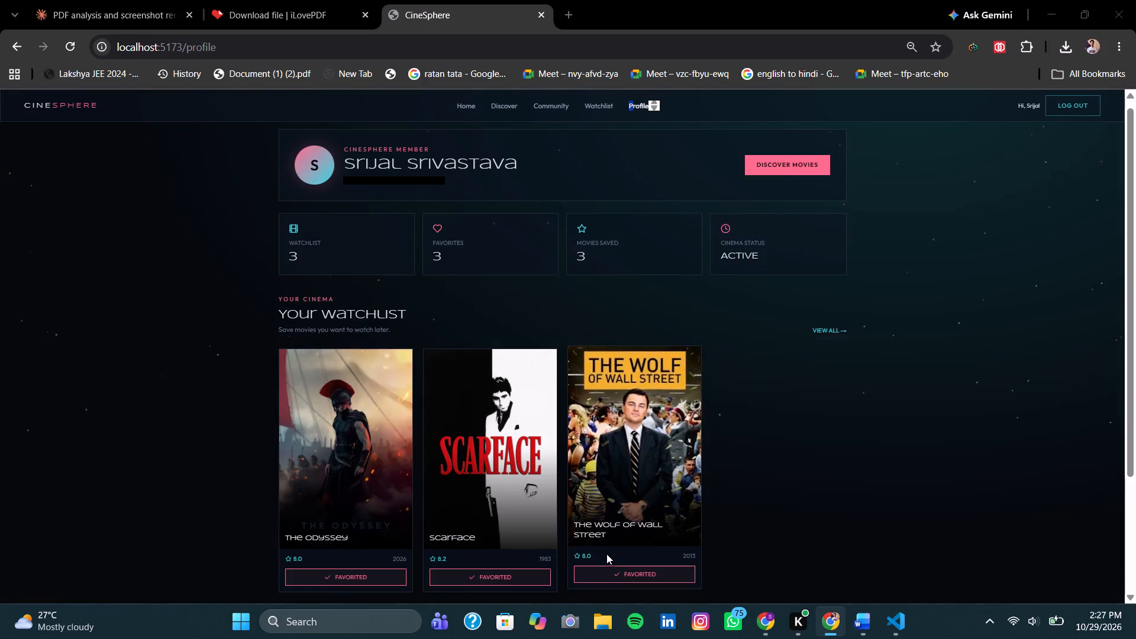
key("alt+Tab")
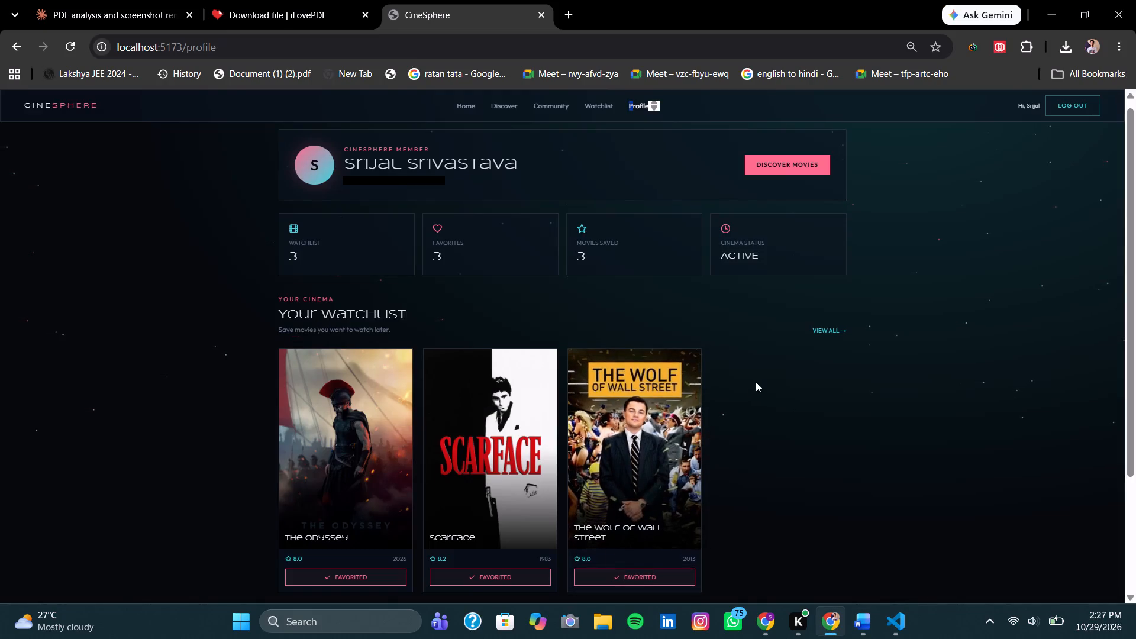
key("alt+Tab")
key("a")
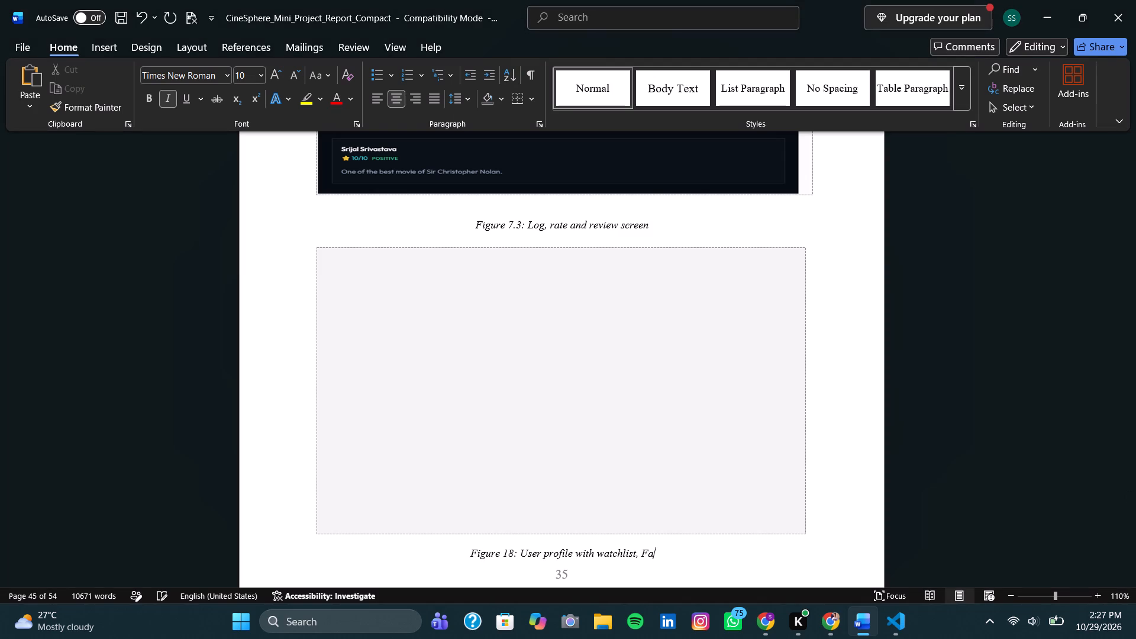
key("BackSpace")
key("BackSpace")
key("BackSpace")
key("space")
type("favoutitr")
key("BackSpace")
key("BackSpace")
key("BackSpace")
key("BackSpace")
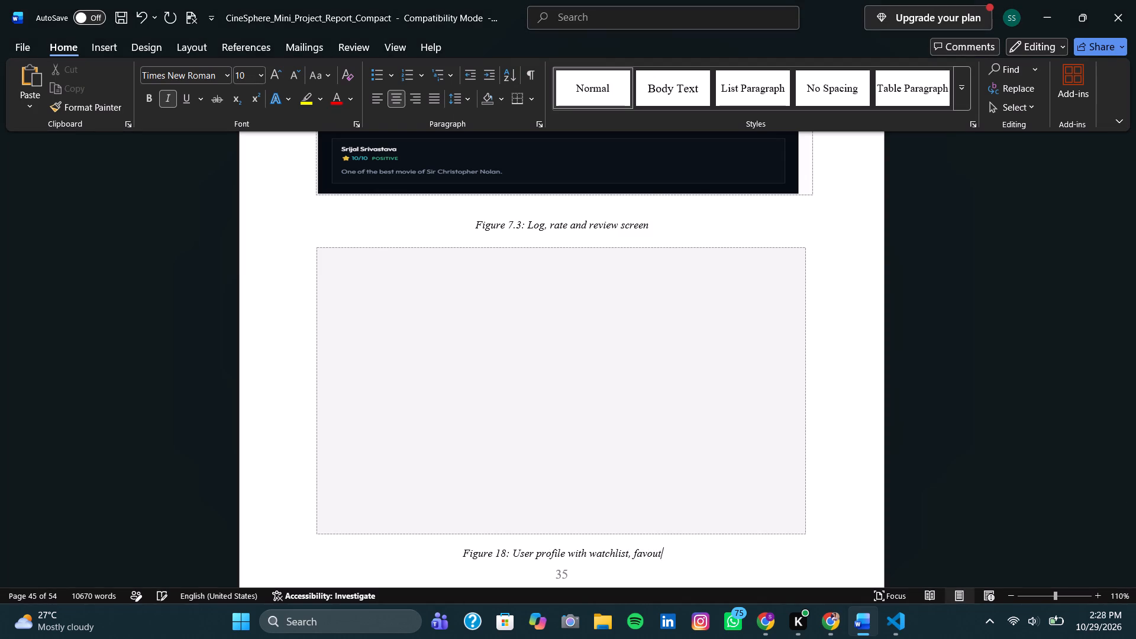
key("t")
key("BackSpace")
type("rite")
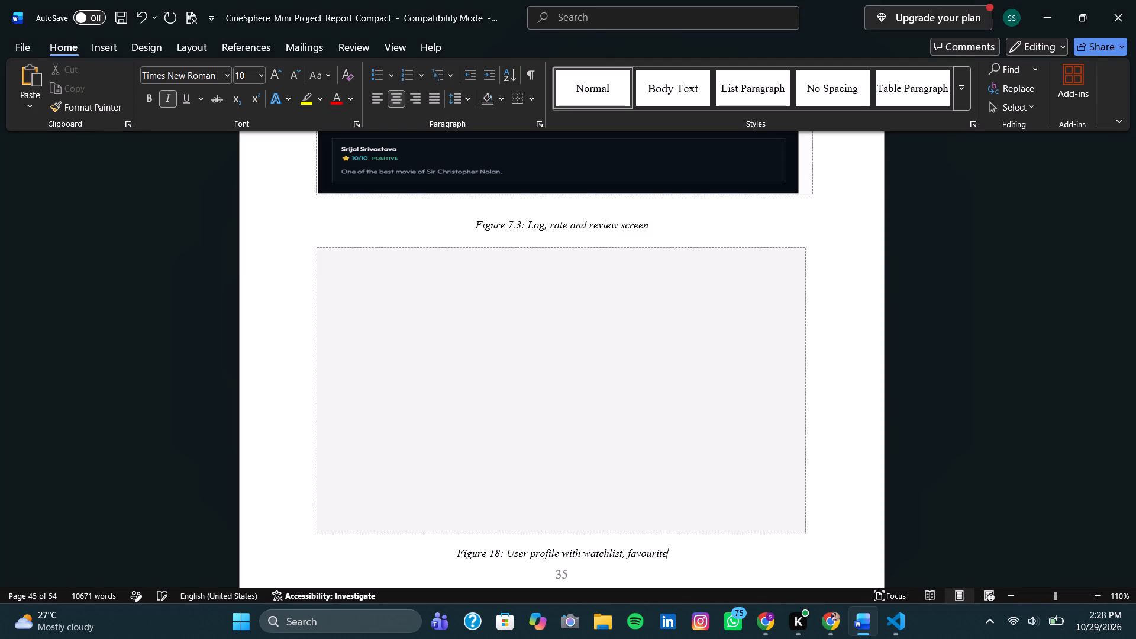
key("space")
key("alt+Tab")
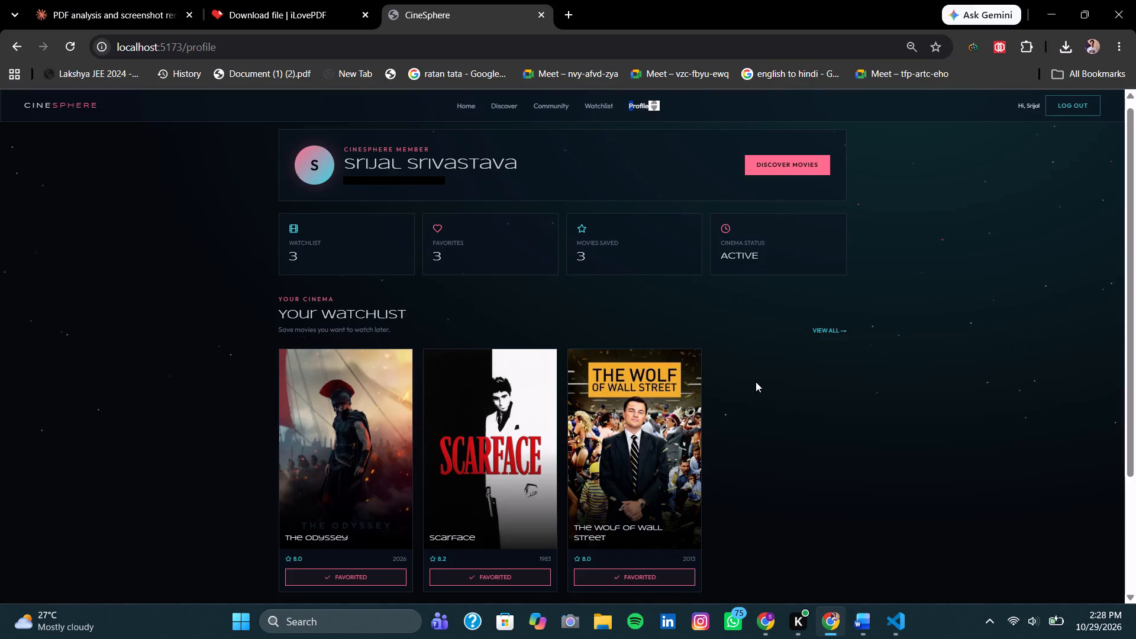
key("alt+Tab")
key("BackSpace")
key("BackSpace")
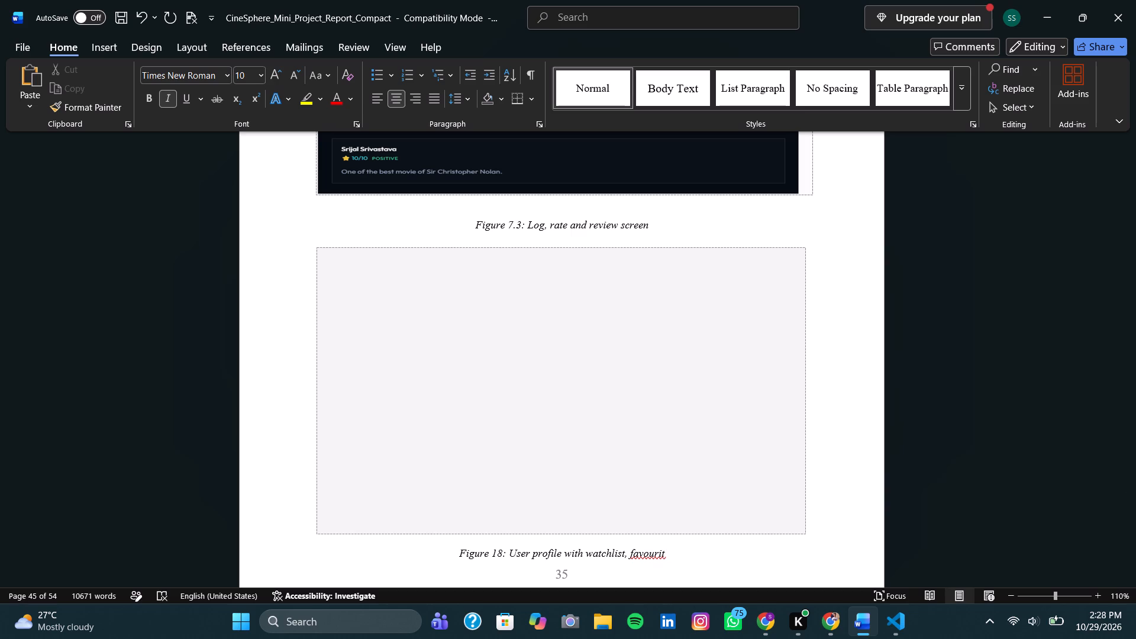
key("BackSpace")
type("et")
key("BackSpace")
key("BackSpace")
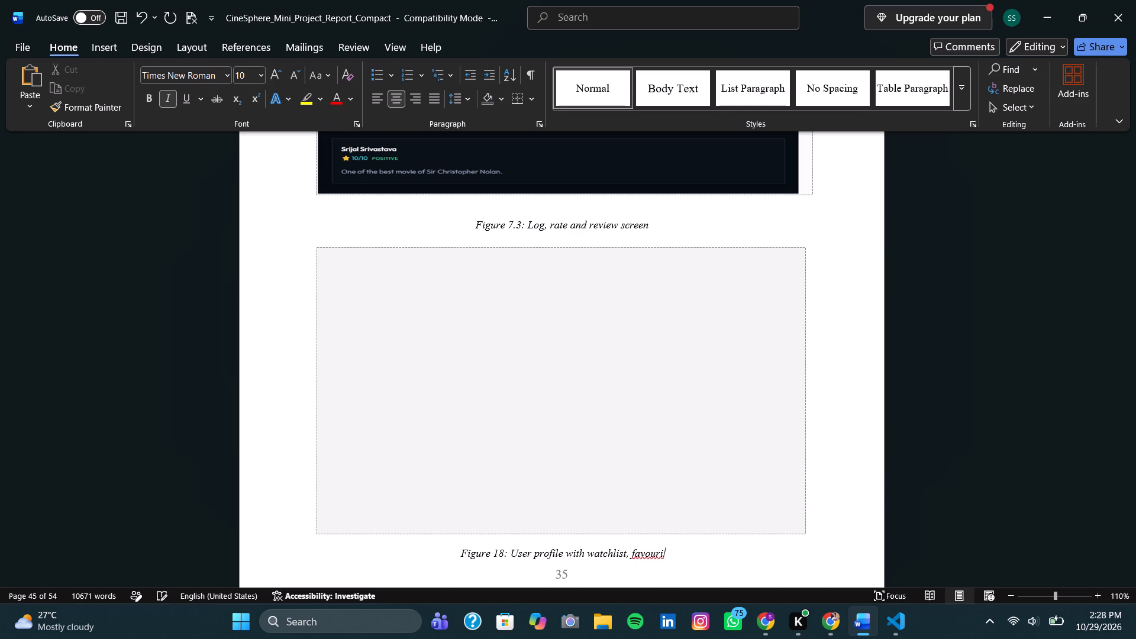
key("BackSpace")
type("ite")
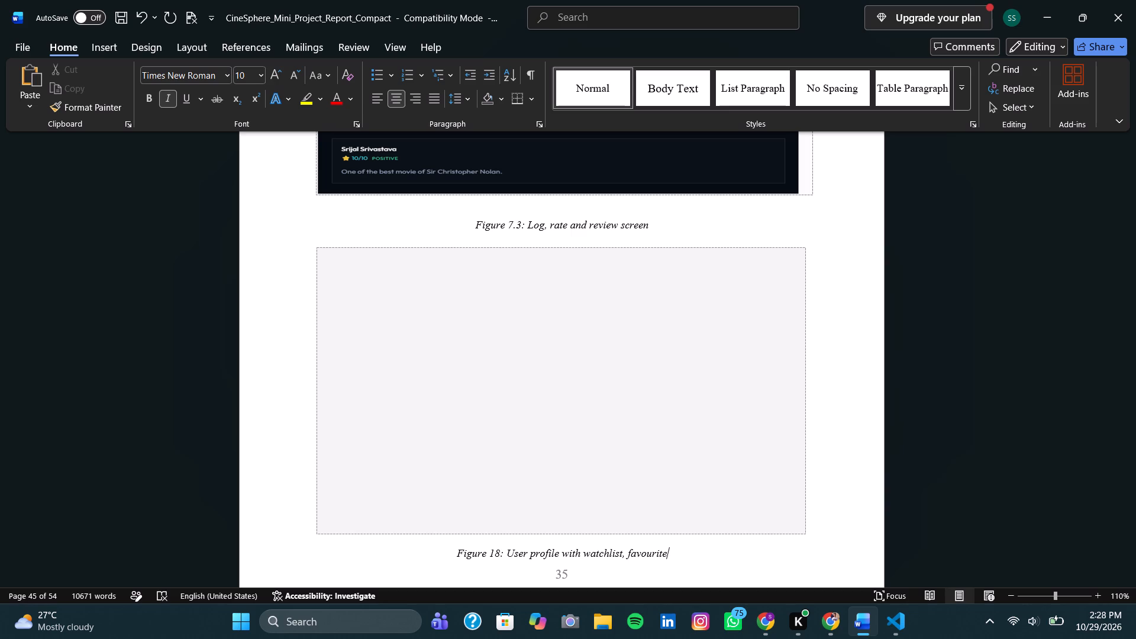
type(",")
key("space")
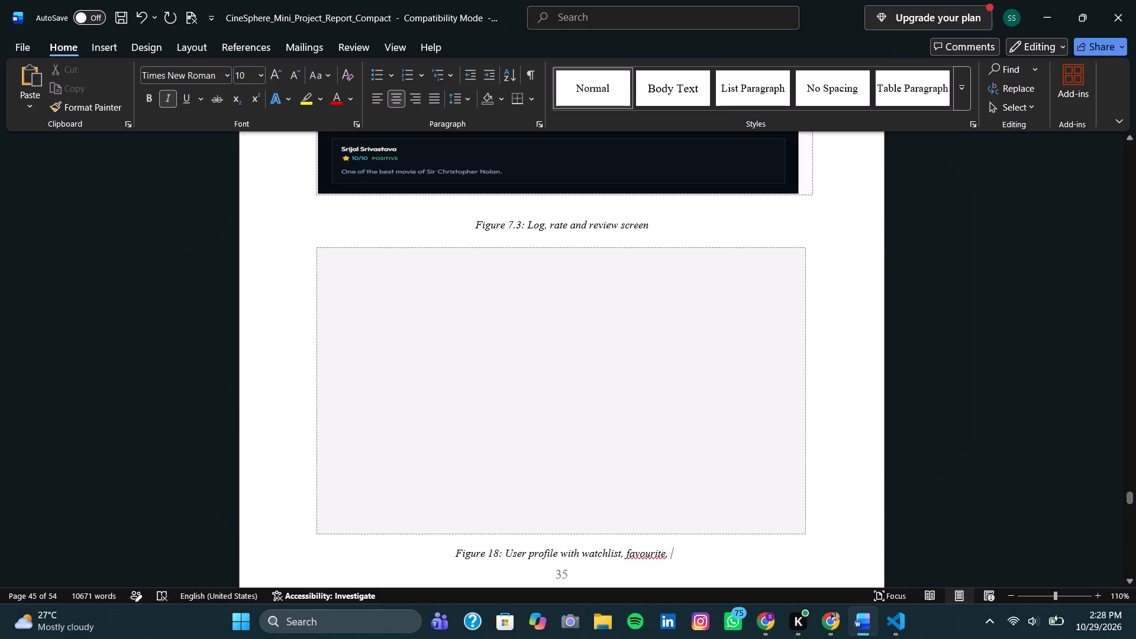
Replace the flagged word "favourite" in the Figure 18 caption with the suggested spelling "favorite".
left_click(648, 551)
right_click(648, 551)
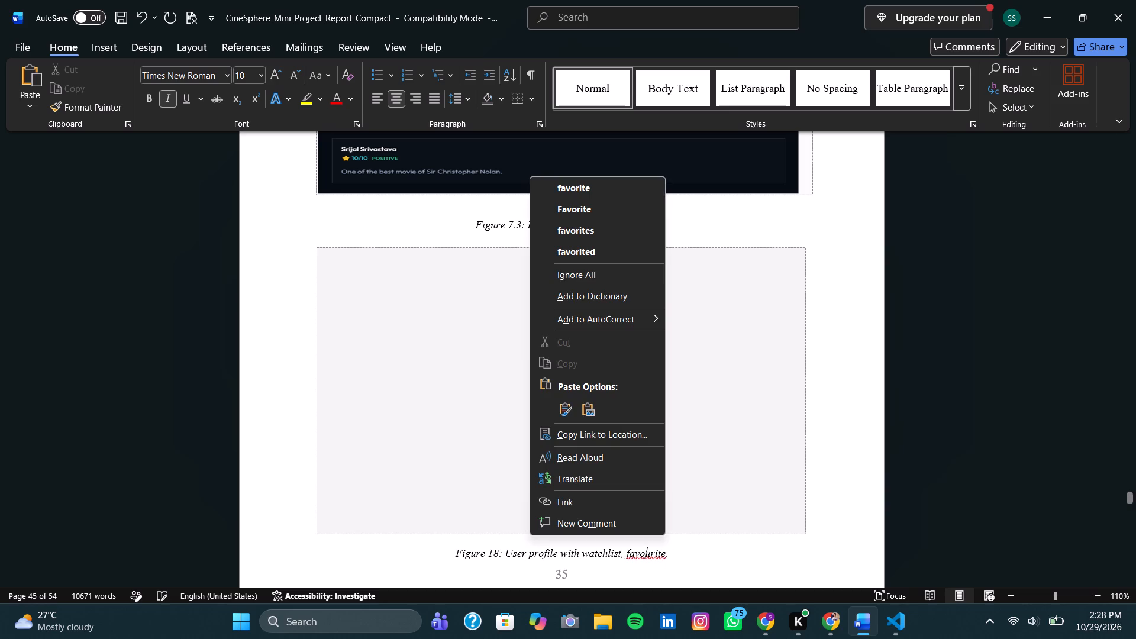
left_click(587, 191)
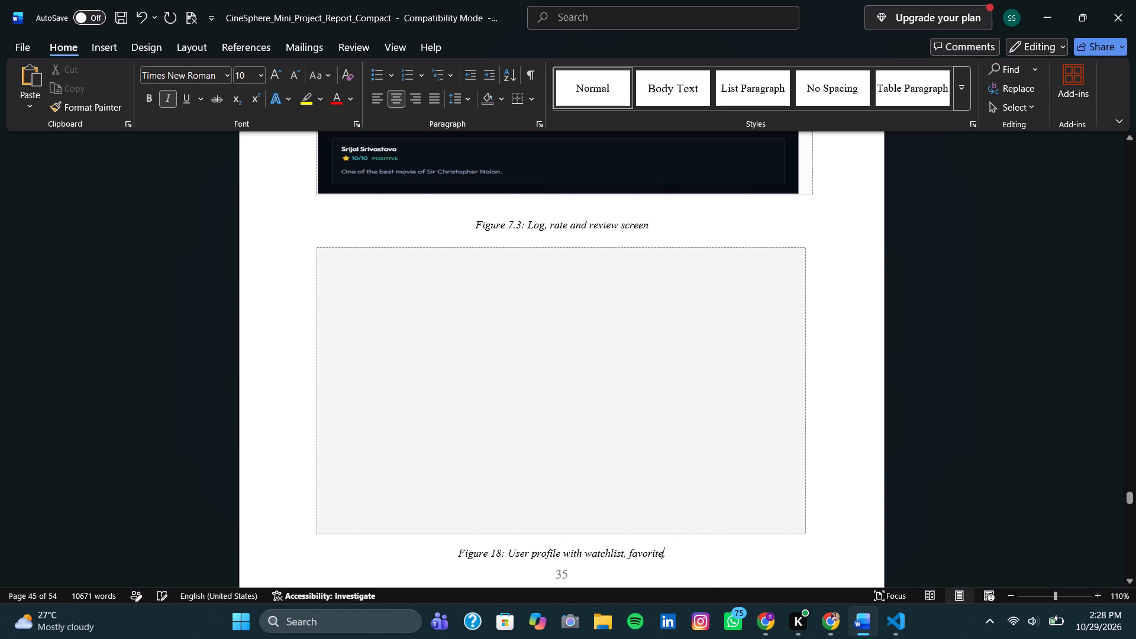
Complete the Figure 18 caption by adding "cinema status" at its end, matching the Profile page.
left_click(693, 556)
key("alt+Tab")
key("alt+Tab")
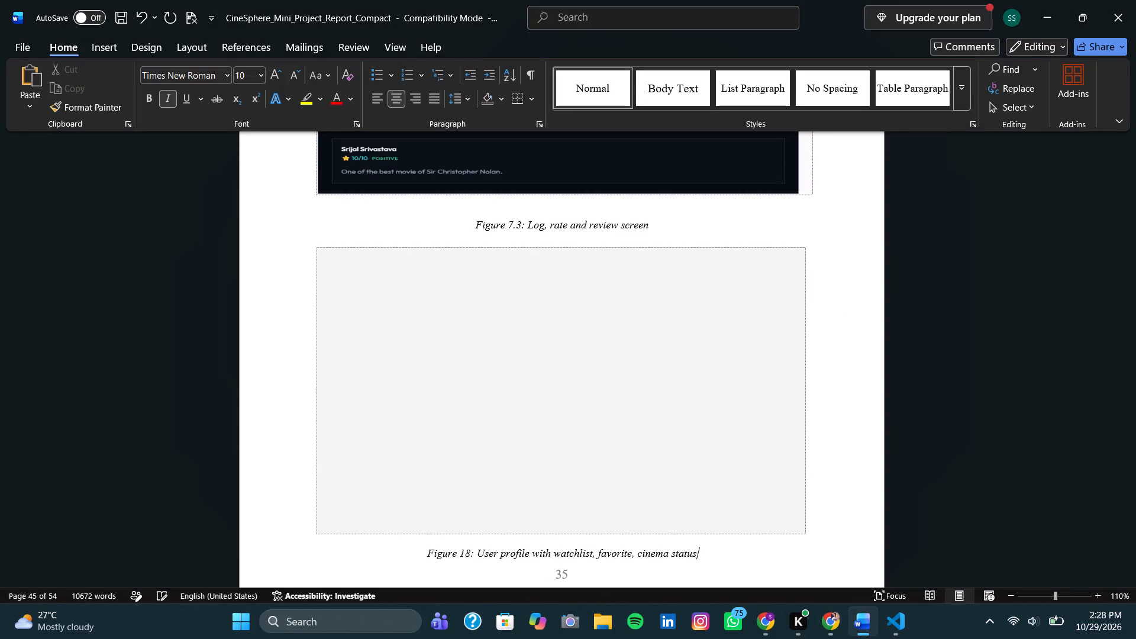
Capture a screenshot of the whole CineSphere Profile page area, from the site header down to the watchlist cards.
key("alt+Tab")
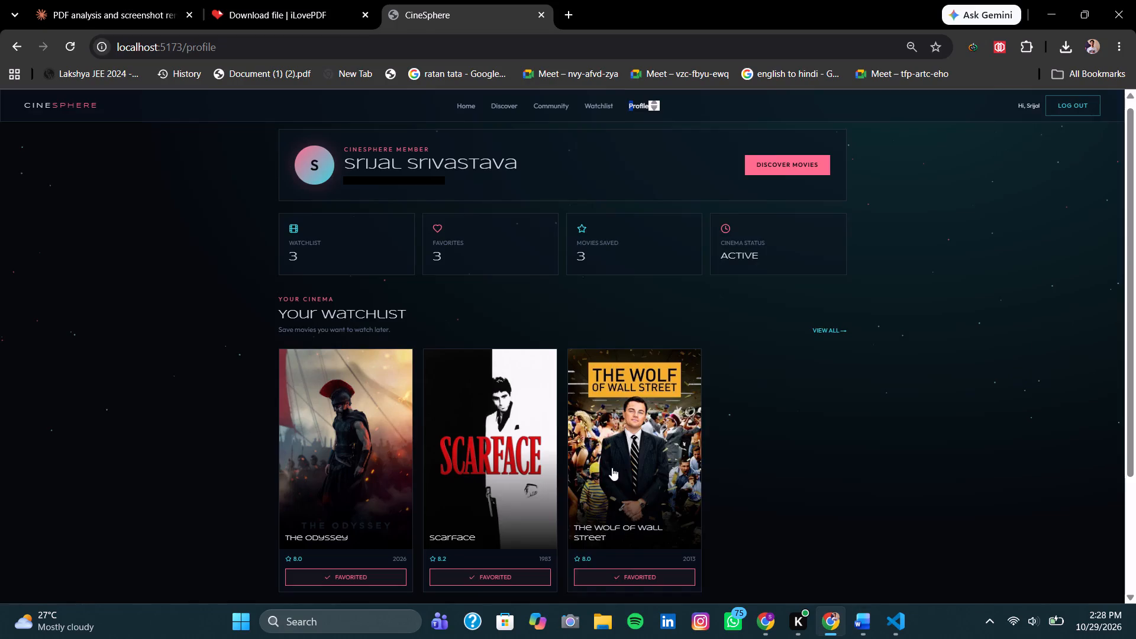
key("Print")
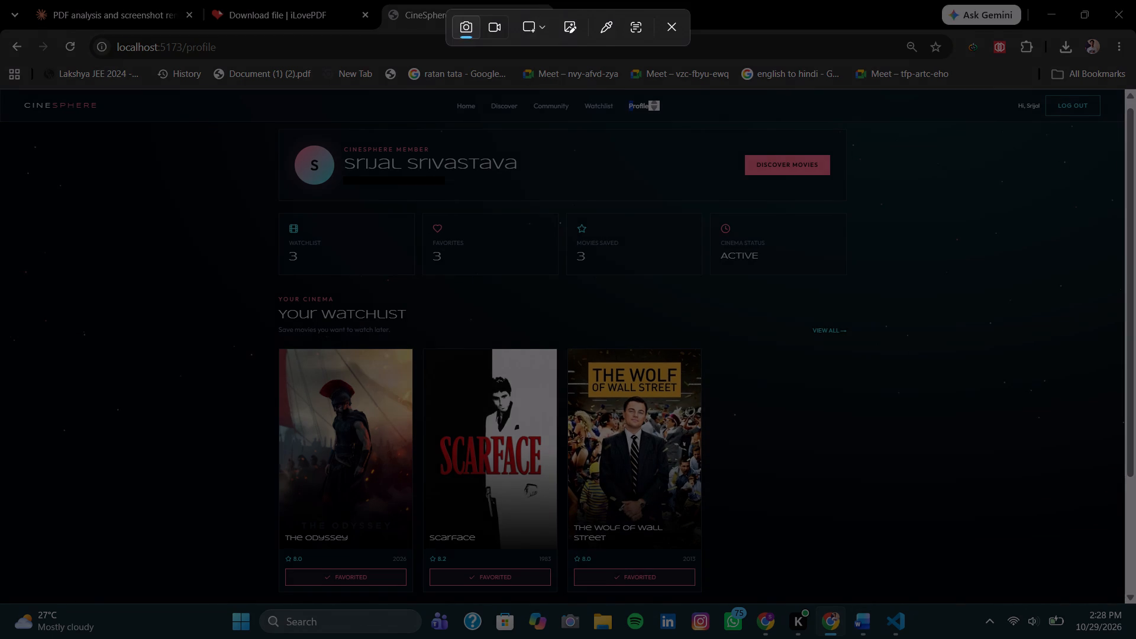
left_click_drag(0, 89, 612, 470)
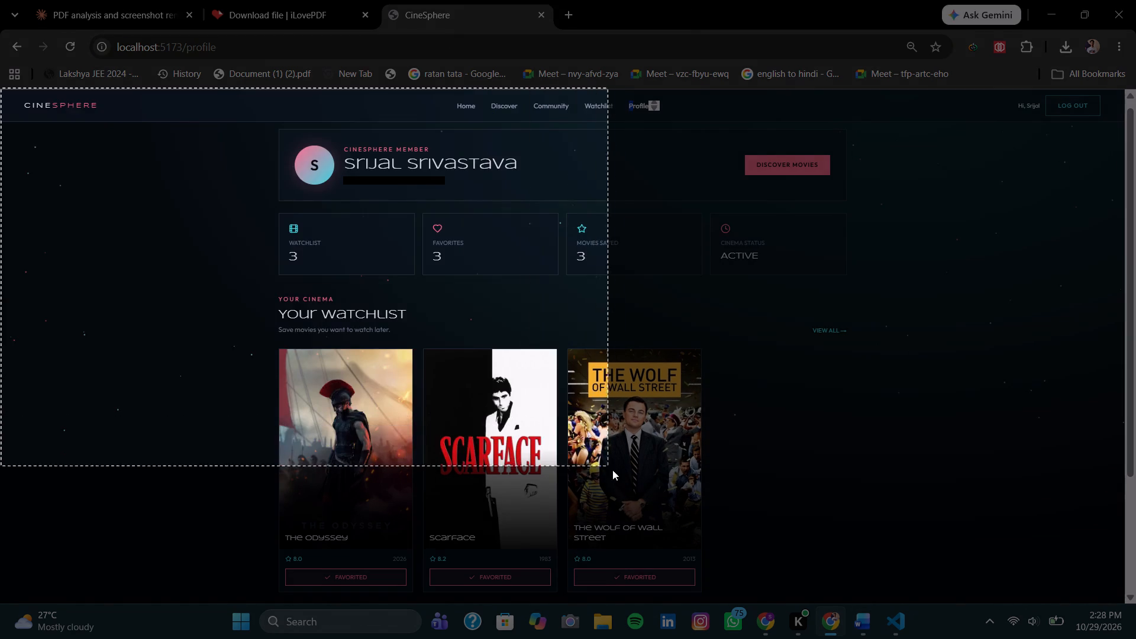
left_click_drag(612, 470, 854, 602)
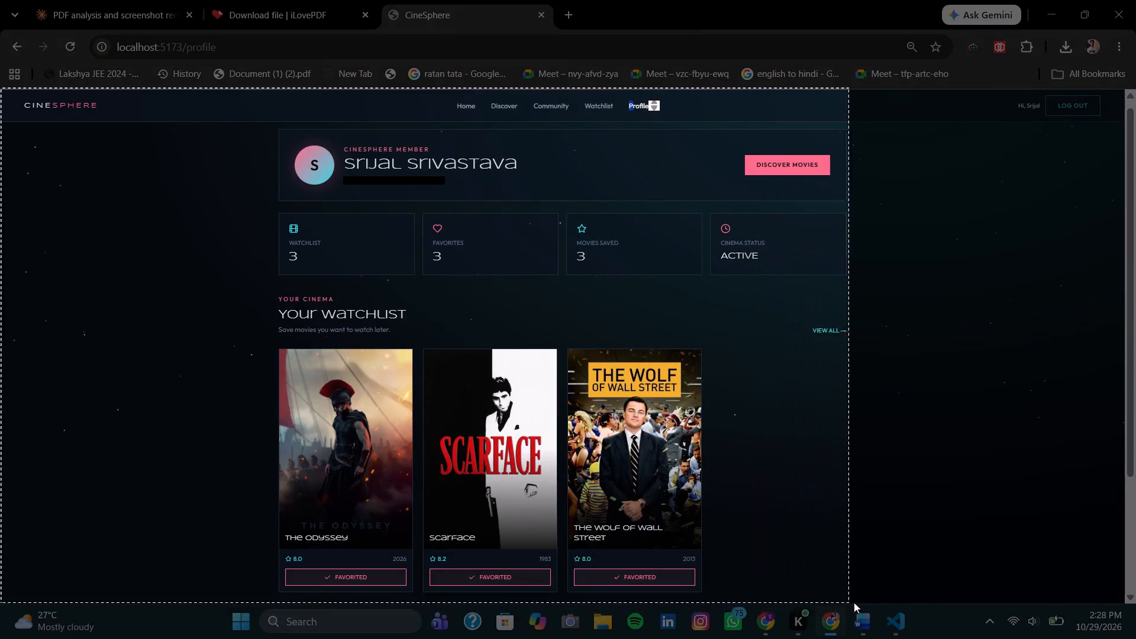
left_click_drag(854, 602, 1050, 605)
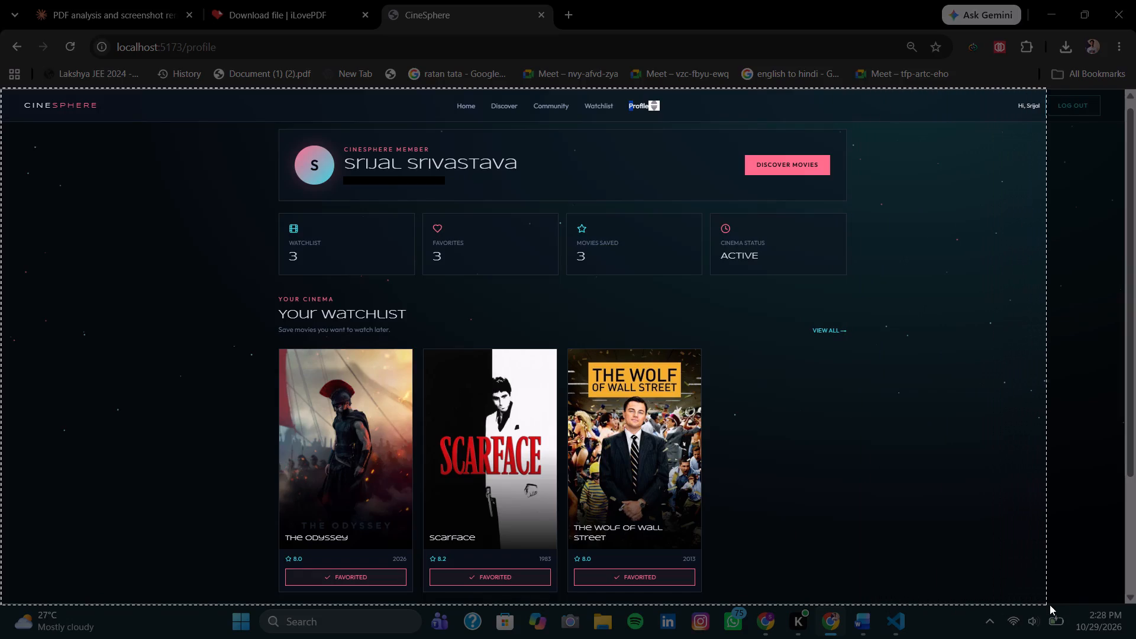
left_click_drag(1050, 605, 1134, 600)
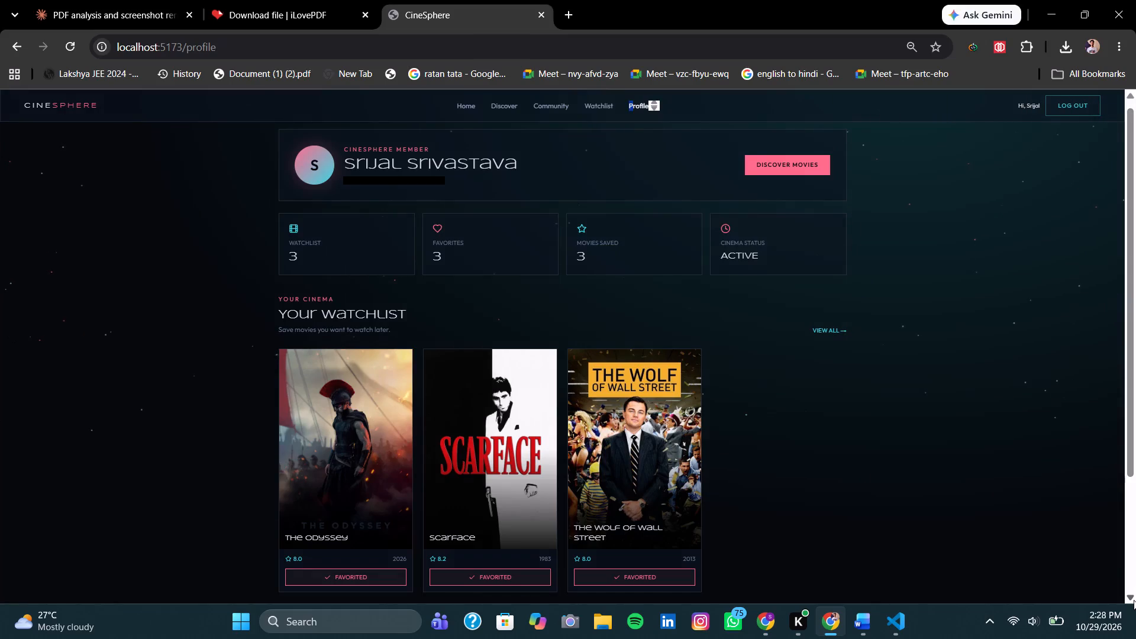
Paste the Profile page screenshot into the empty Figure 18 placeholder in the Word report.
key("alt+Tab")
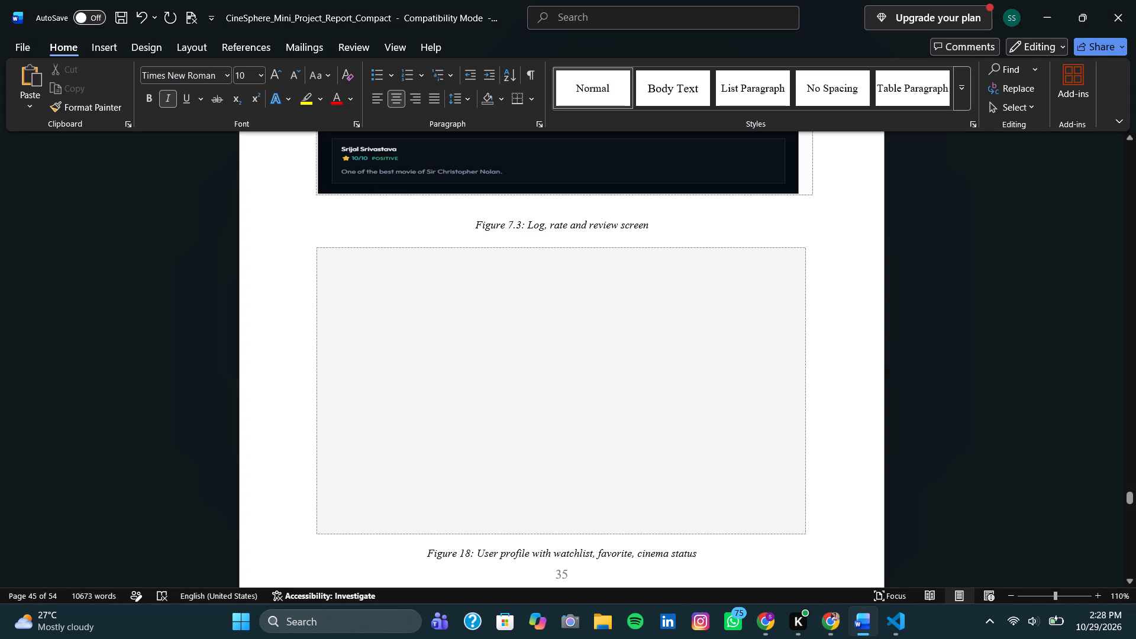
left_click(333, 281)
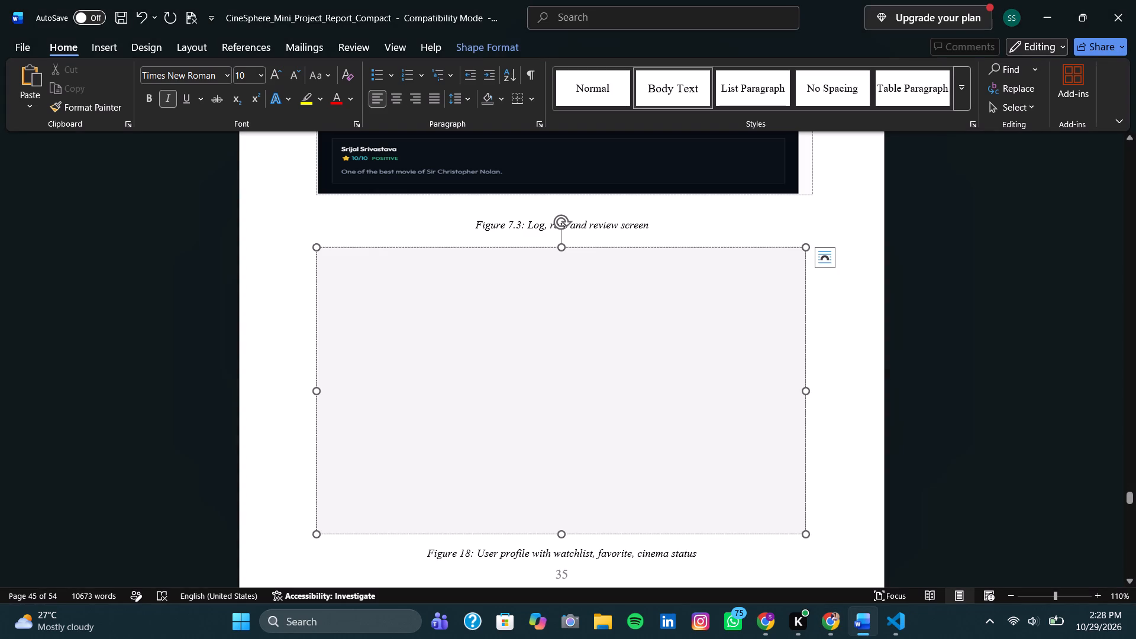
key("Up")
key("ctrl+v")
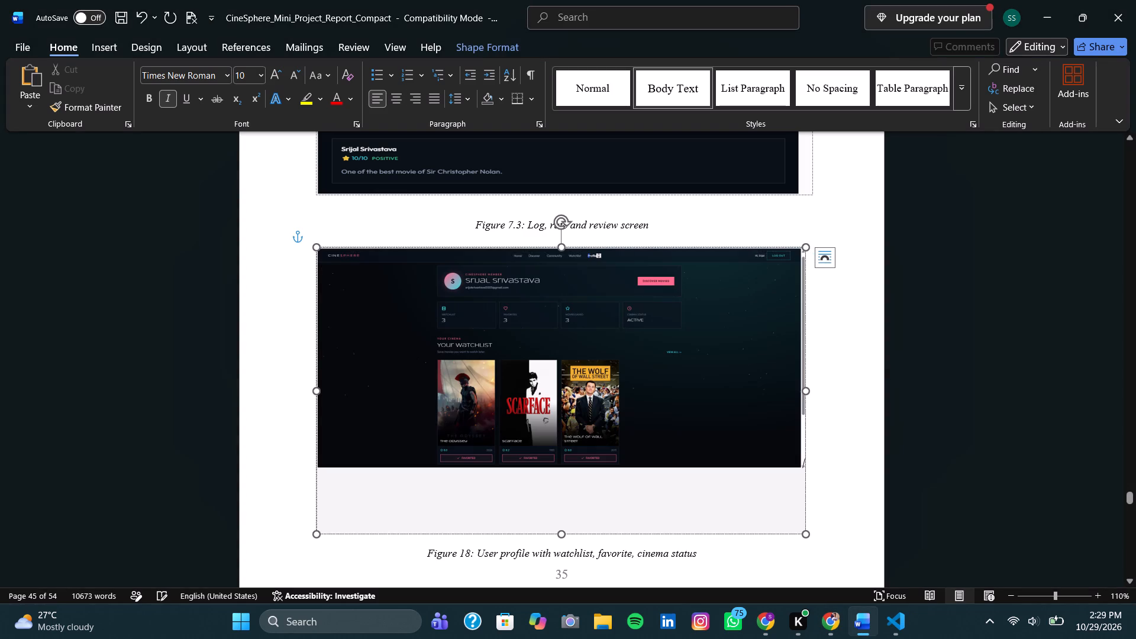
Stretch the pasted Profile screenshot downward until it fills the Figure 18 placeholder, and deselect it.
left_click(581, 448)
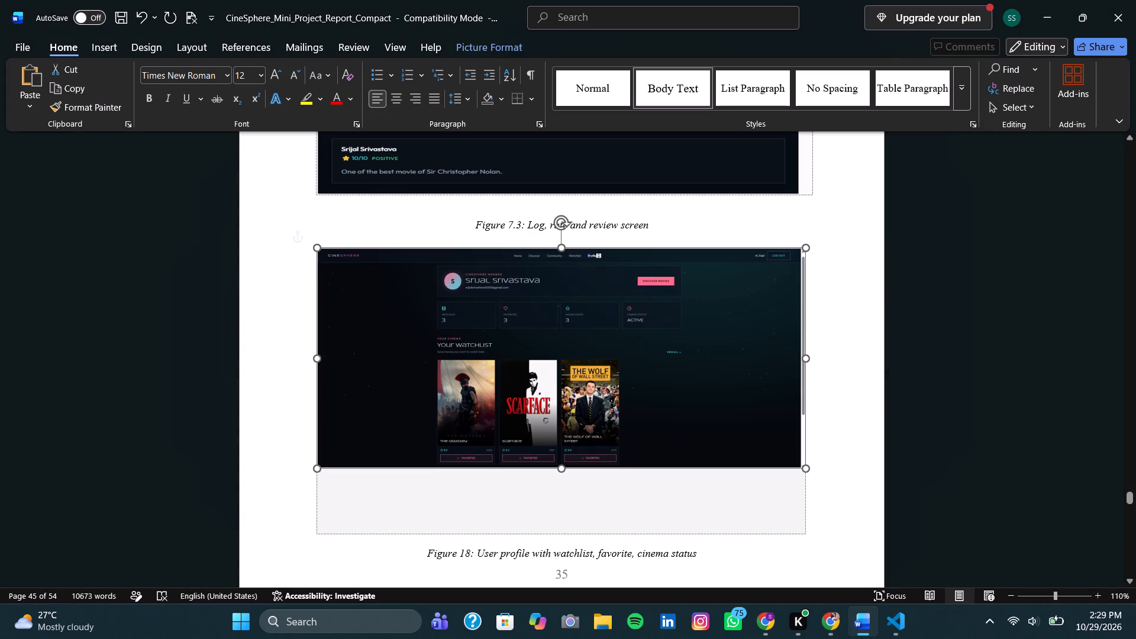
left_click_drag(562, 470, 559, 528)
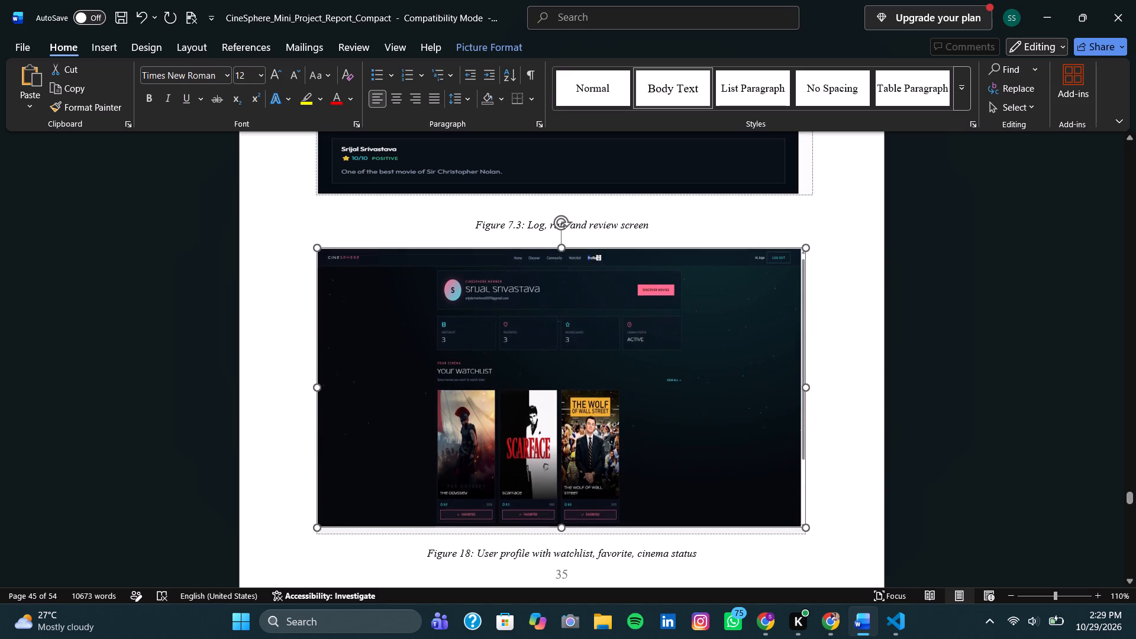
left_click_drag(559, 528, 560, 534)
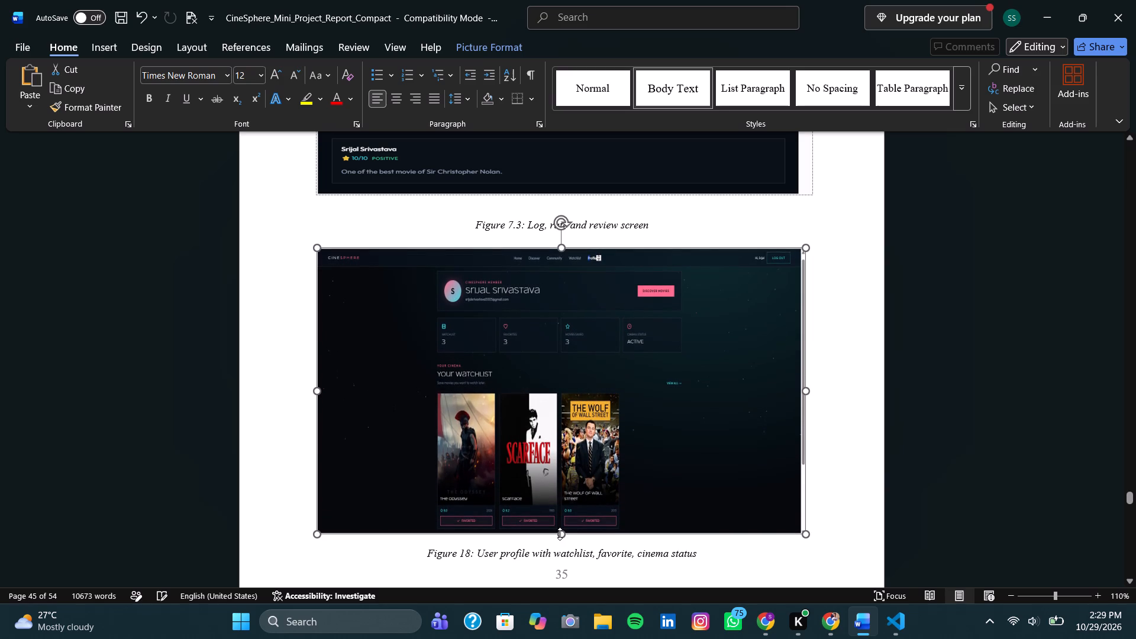
left_click(843, 410)
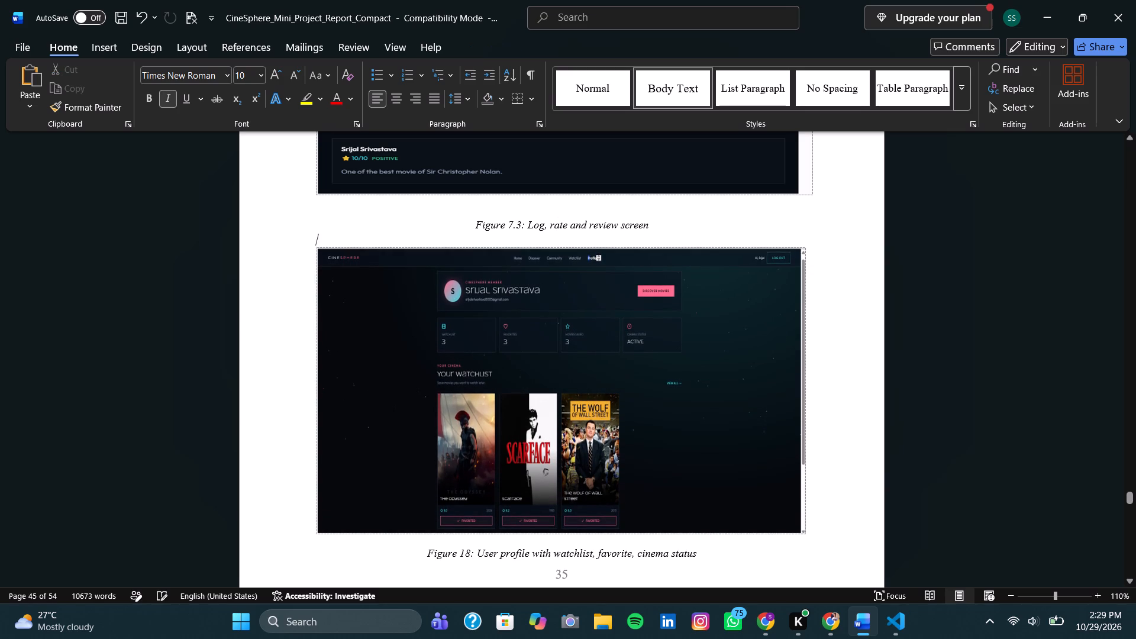
Delete the Figure 19 caption "Spoiler-safe discussion room" beneath the Discussion room placeholder.
scroll(843, 410, "down", 3)
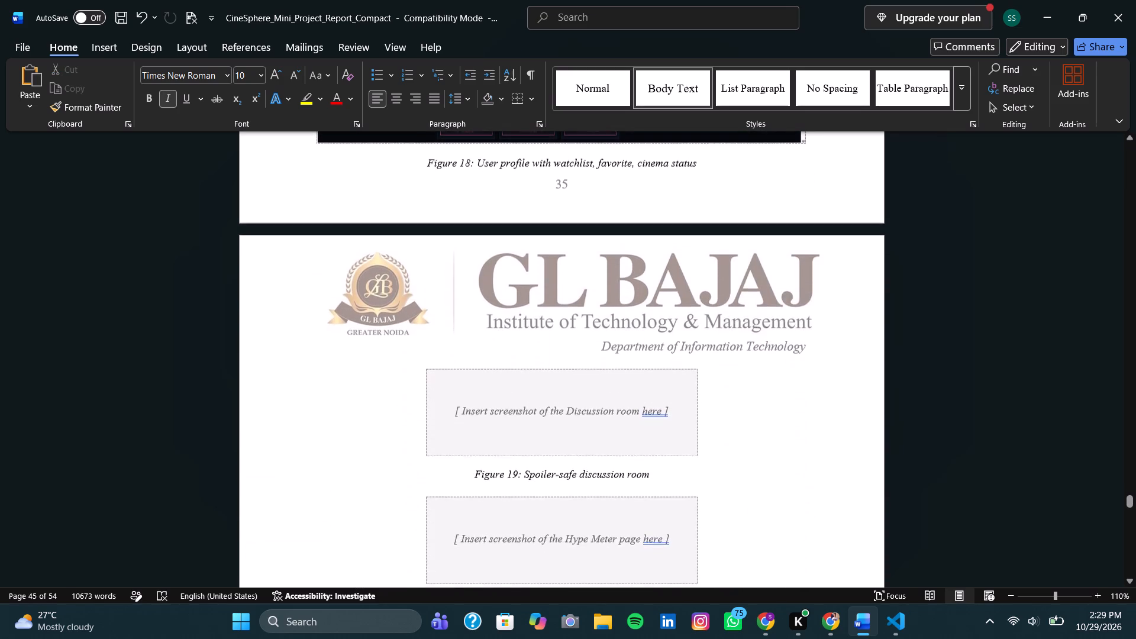
scroll(843, 410, "down", 1)
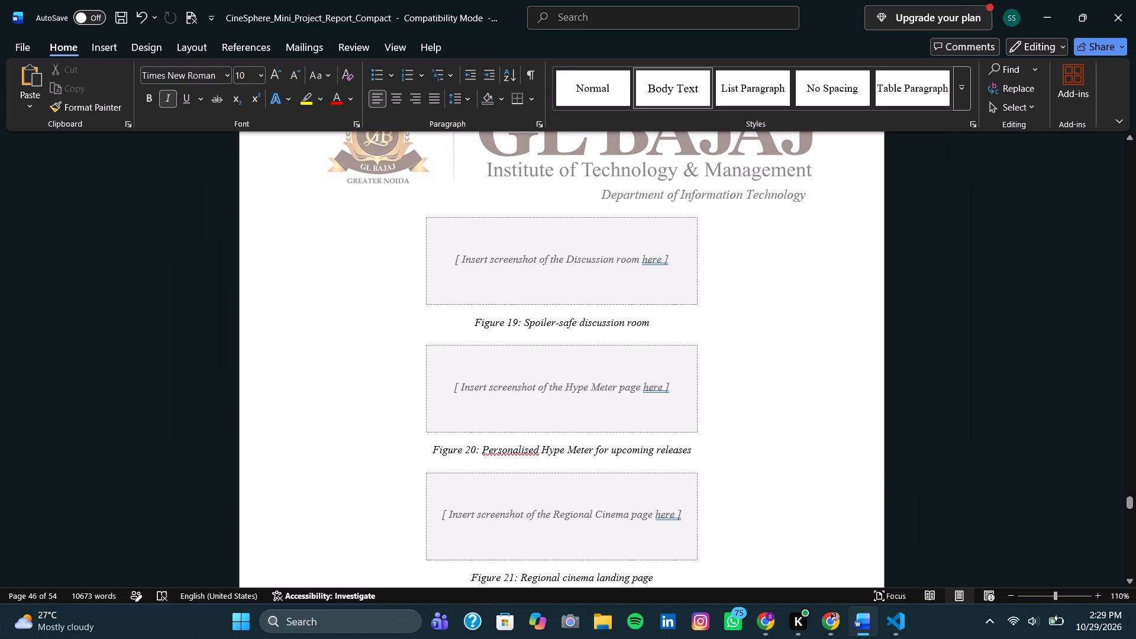
left_click_drag(658, 324, 459, 256)
left_click_drag(459, 256, 414, 246)
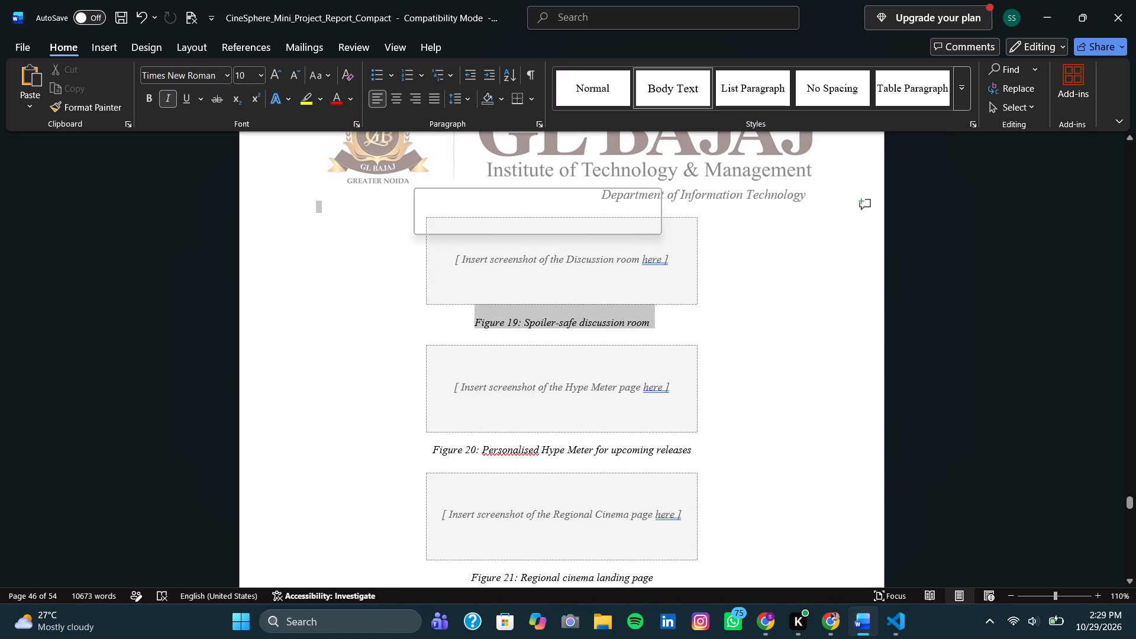
key("BackSpace")
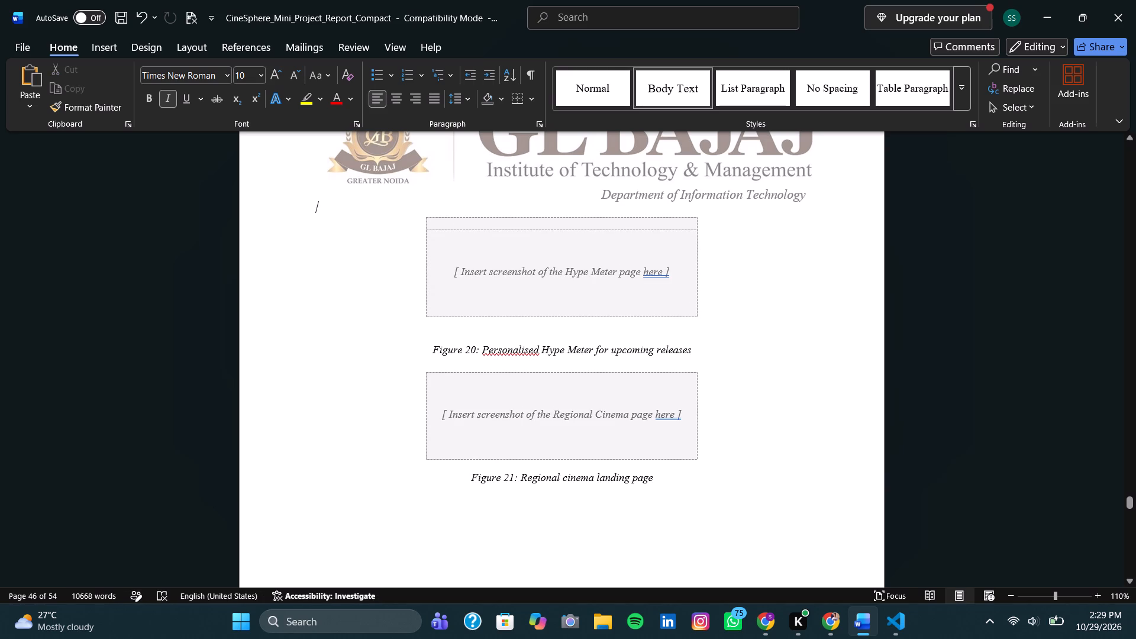
Move the Hype Meter placeholder box up so it covers the leftover Discussion room placeholder.
left_click(441, 244)
left_click_drag(441, 244, 440, 231)
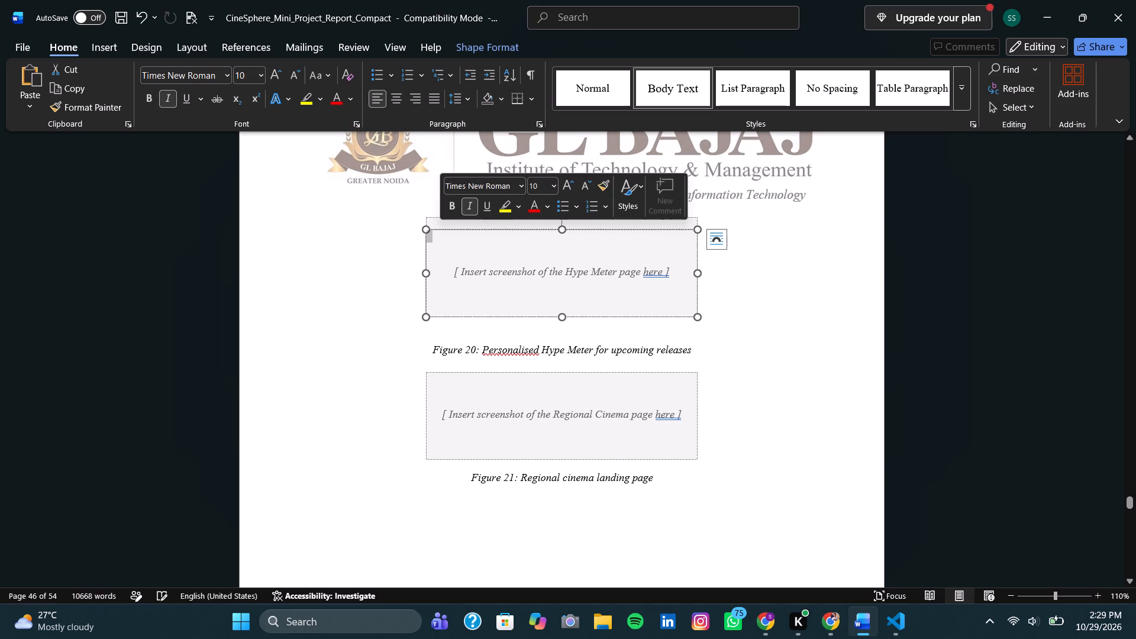
left_click(553, 238)
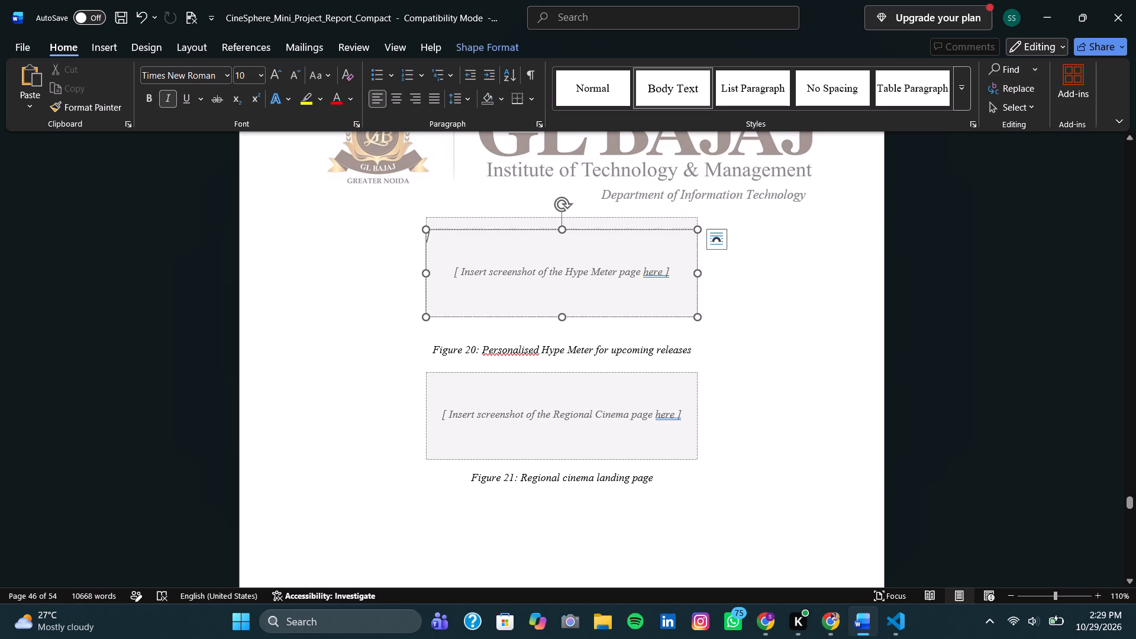
left_click_drag(551, 229, 550, 218)
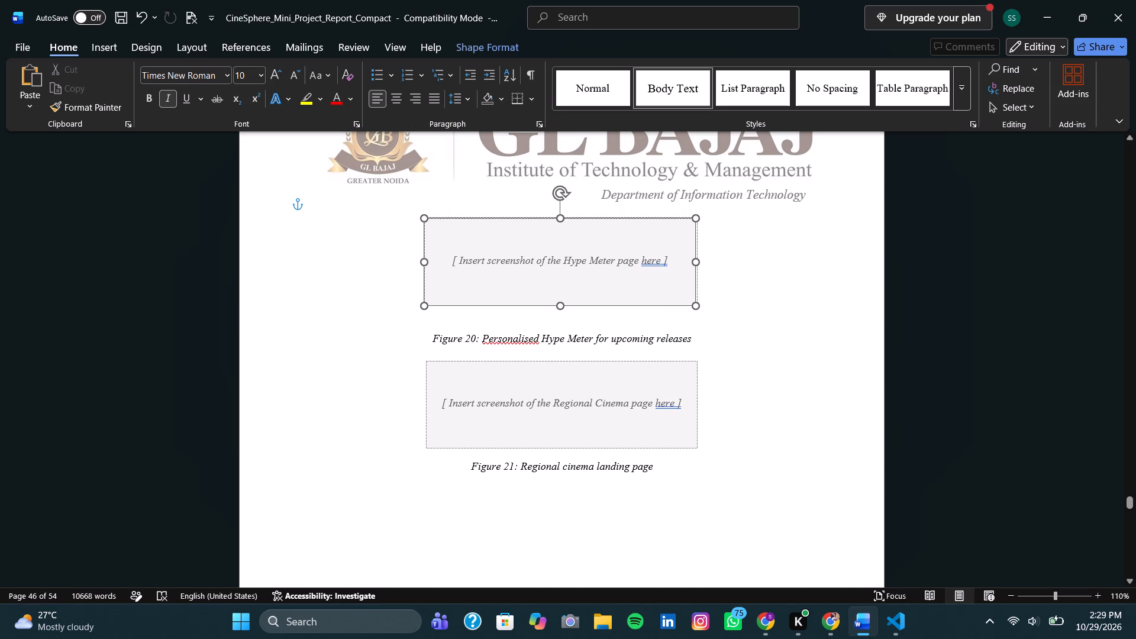
left_click_drag(550, 218, 550, 217)
Renumber the user profile caption, Figure 18, as Figure 7.4.
scroll(482, 398, "up", 2)
scroll(482, 398, "down", 1)
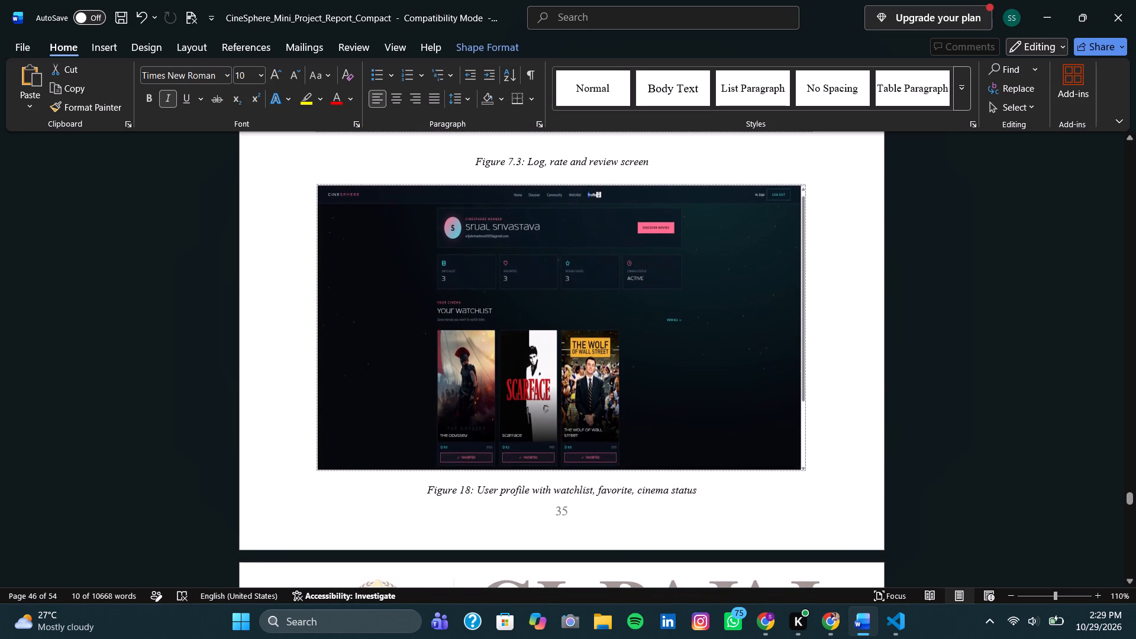
left_click(469, 488)
key("Right")
key("BackSpace")
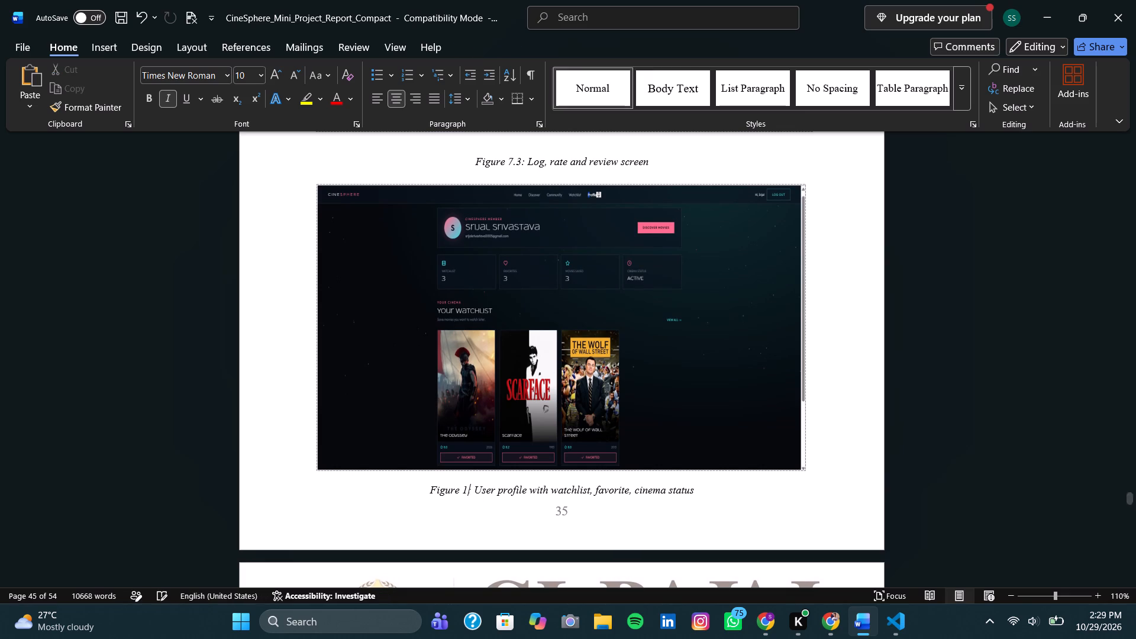
key("BackSpace")
type("7.4")
Renumber the Hype Meter caption, Figure 20, as Figure 7.5.
scroll(469, 488, "down", 1)
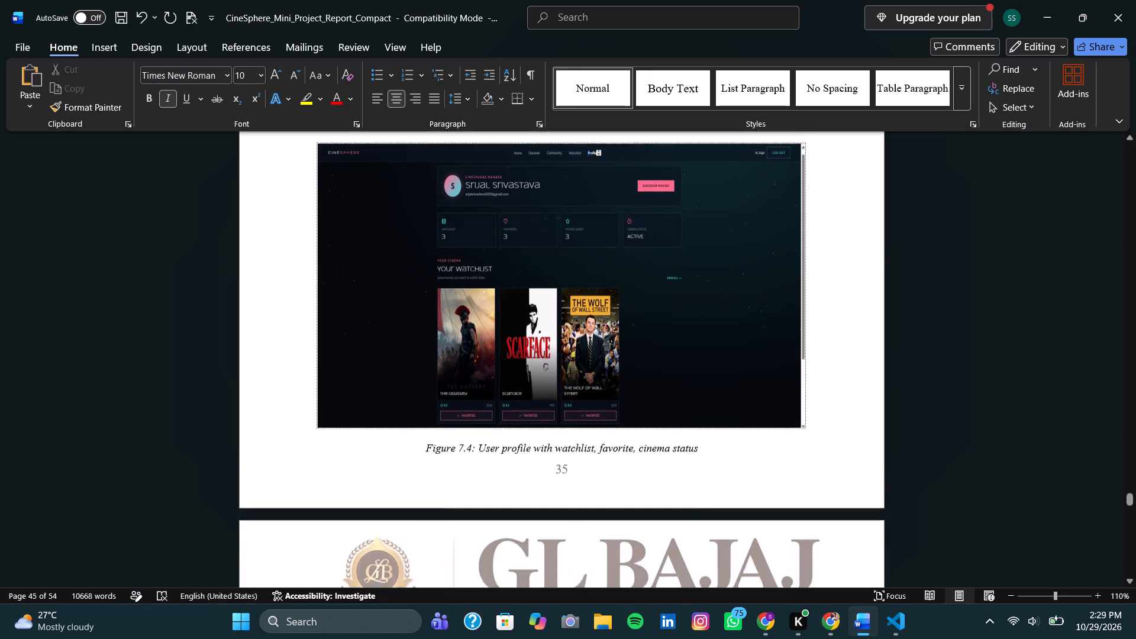
scroll(469, 488, "down", 1)
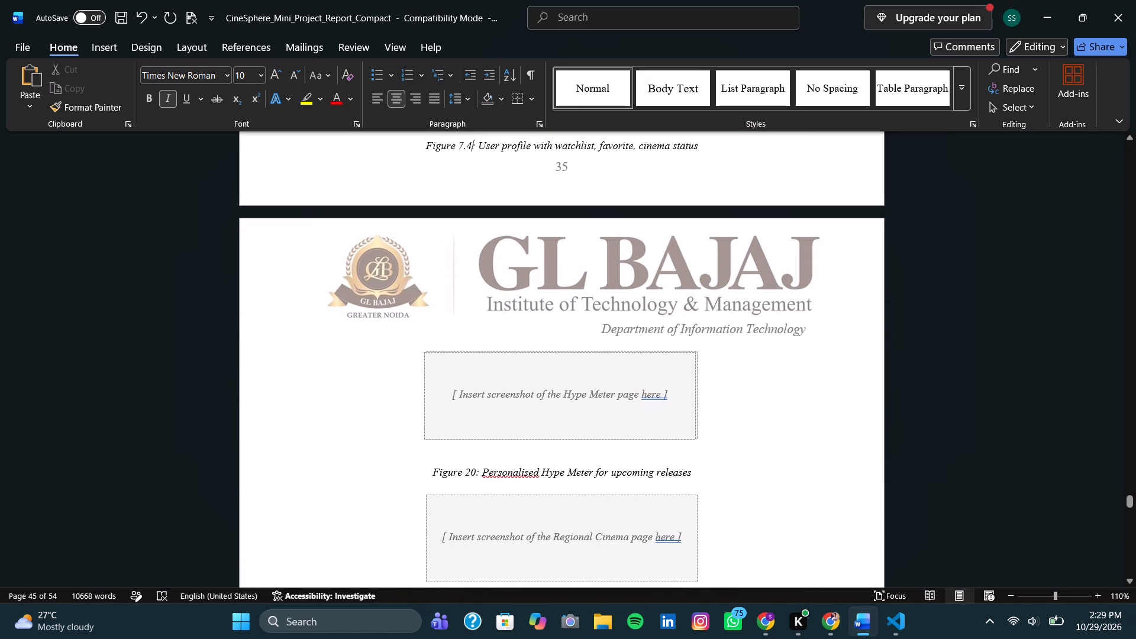
left_click(476, 472)
key("BackSpace")
key("BackSpace")
key("7")
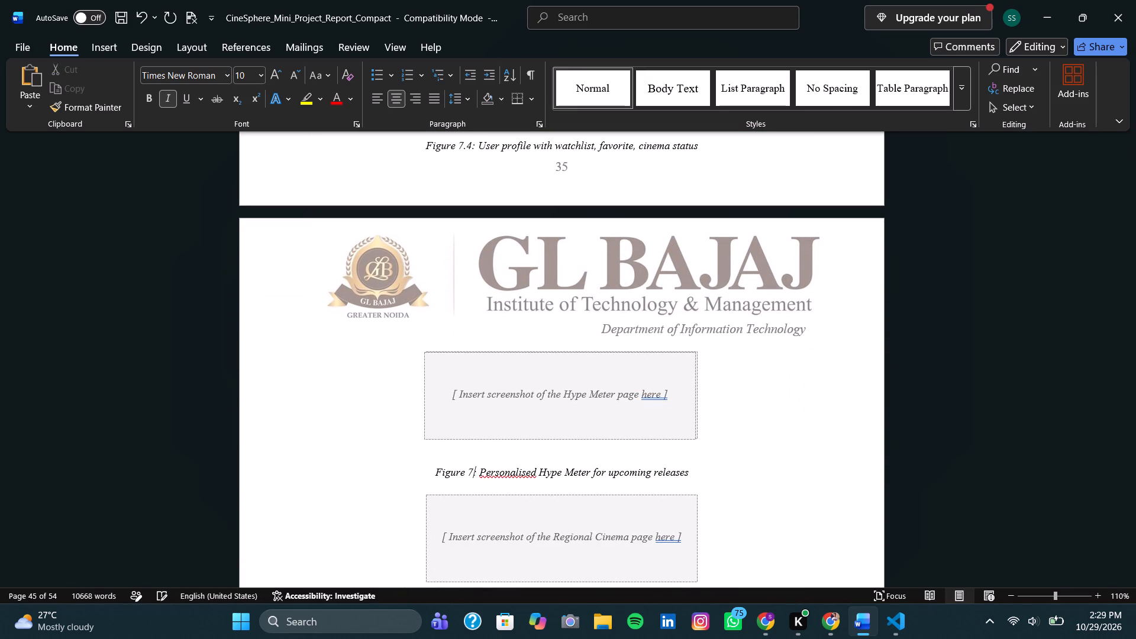
type(".5")
Renumber the Regional cinema landing page caption, Figure 21, as Figure 7.6.
scroll(476, 472, "down", 1)
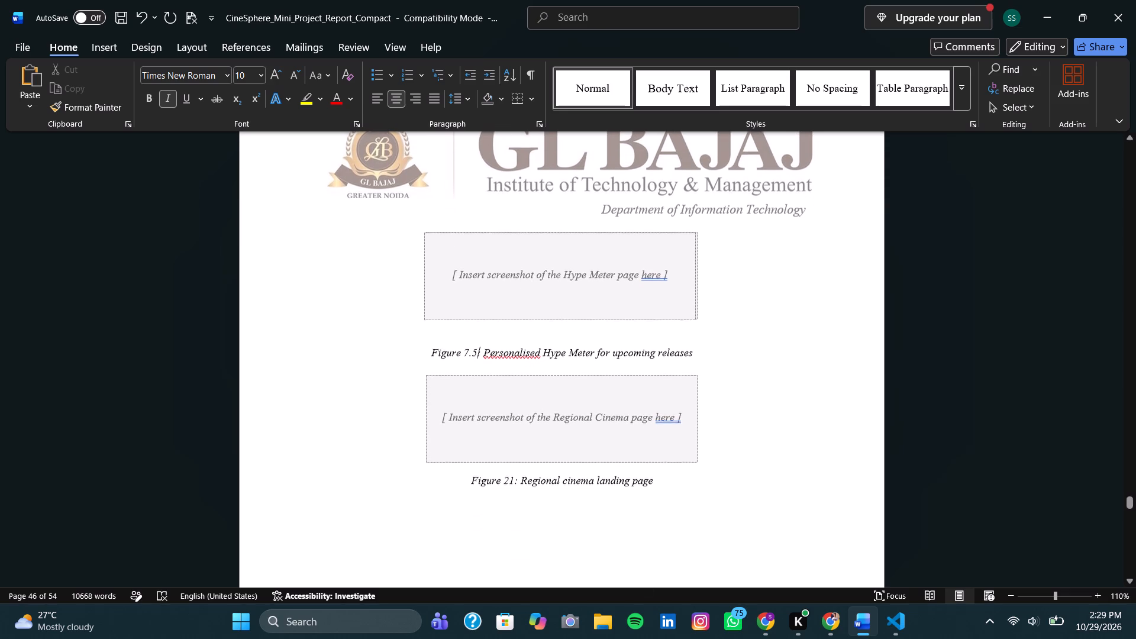
left_click(514, 480)
key("BackSpace")
key("BackSpace")
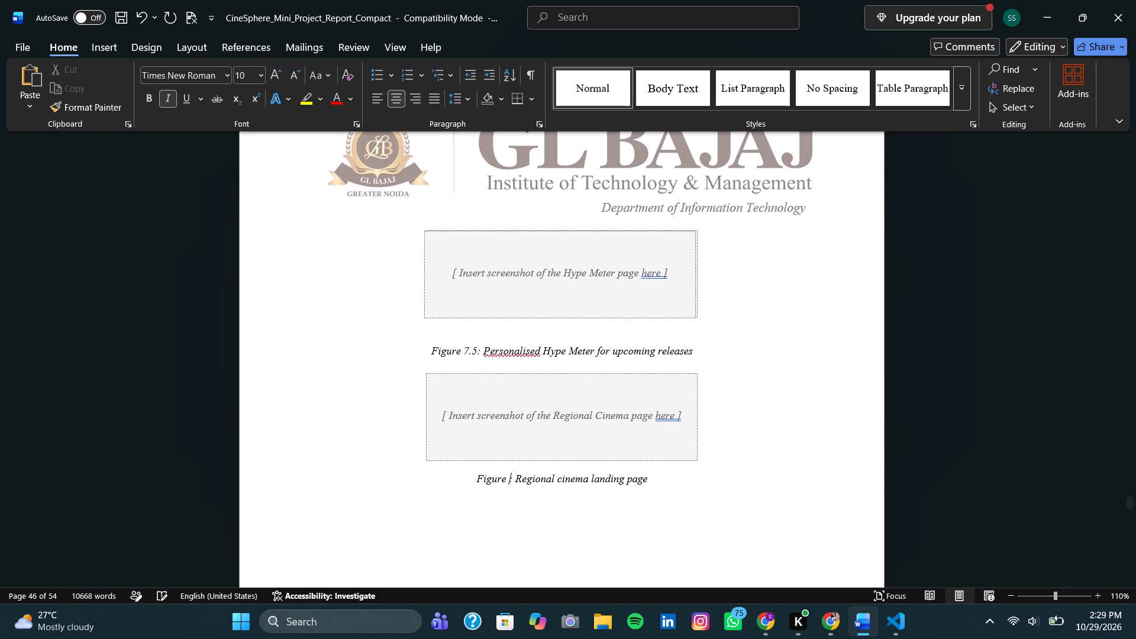
type("7.6")
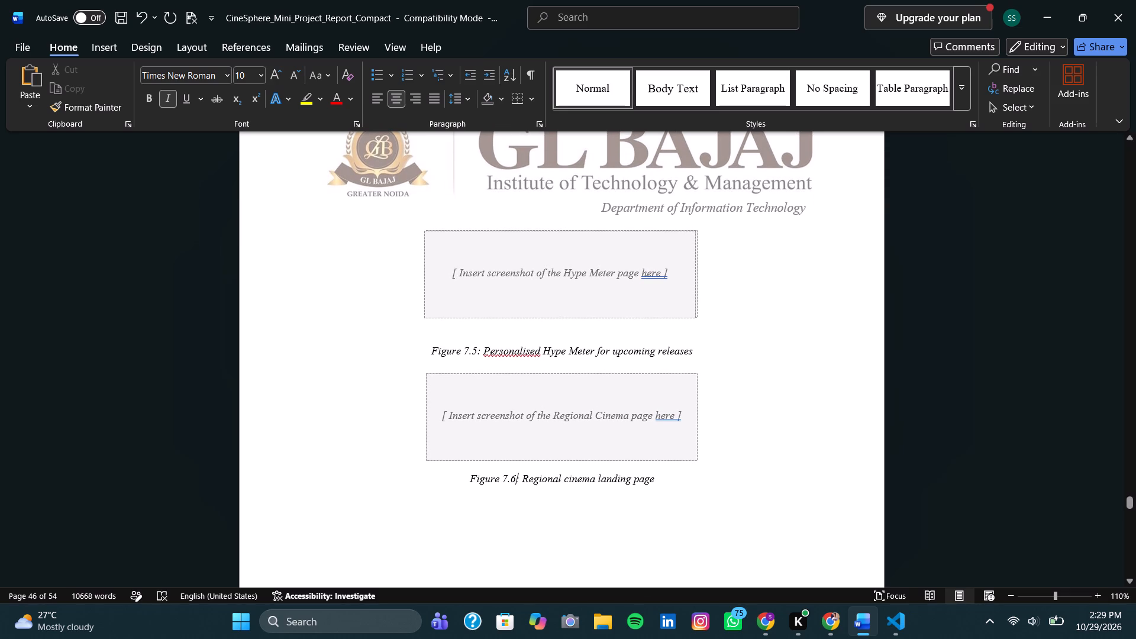
Correct the flagged word in the Figure 7.5 caption to the suggested spelling "Personalized".
left_click(518, 357)
right_click(518, 357)
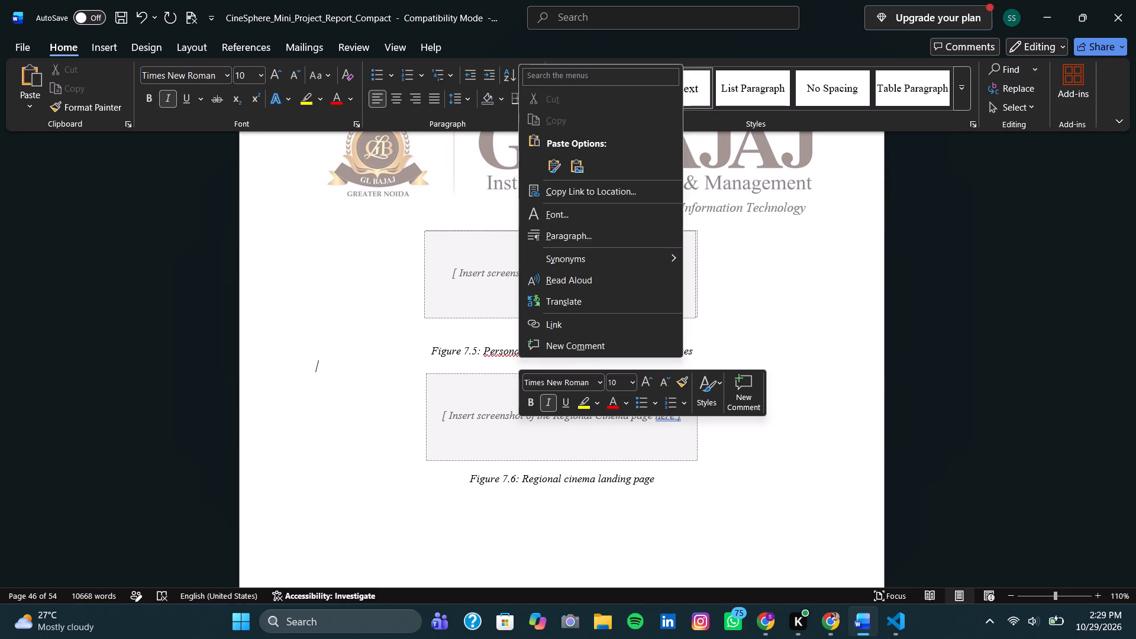
left_click(501, 353)
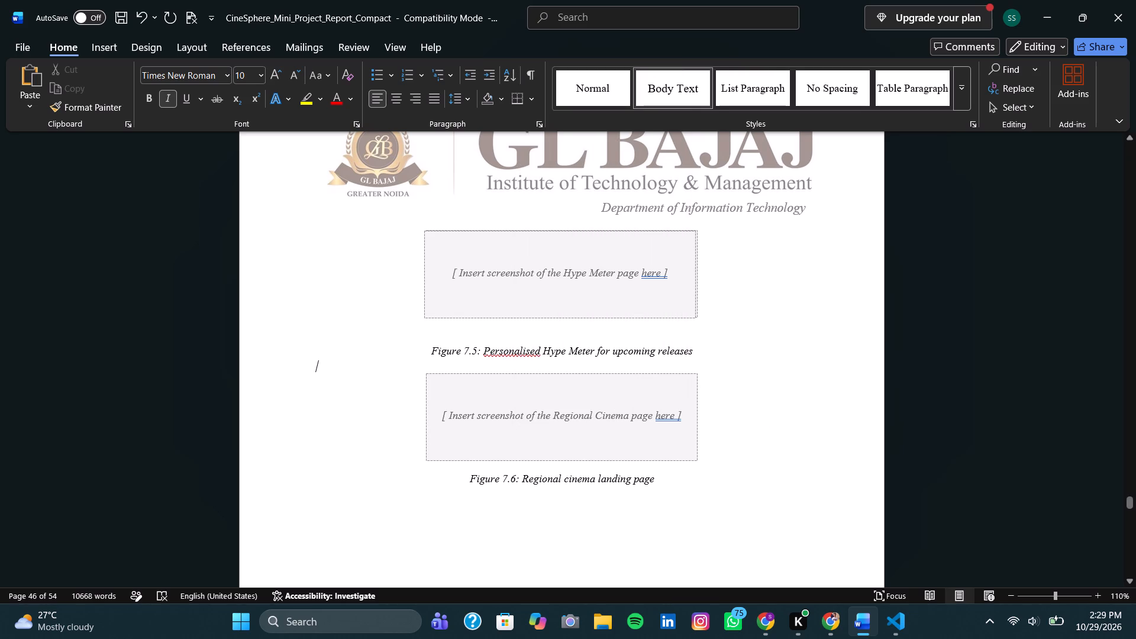
left_click(501, 353)
right_click(501, 353)
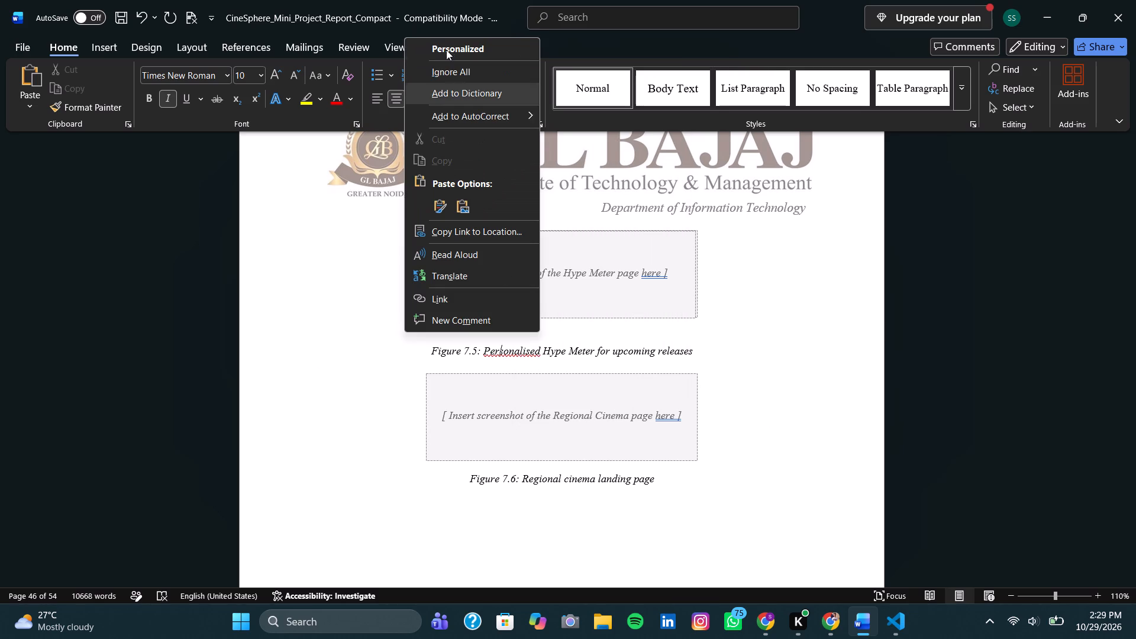
left_click(444, 46)
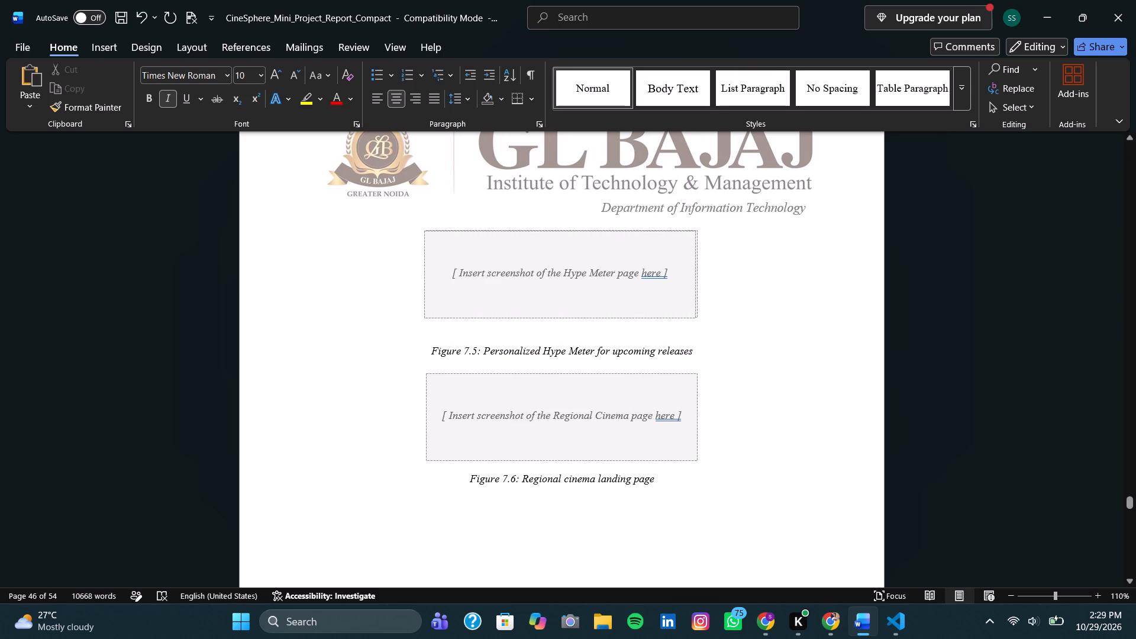
Replace "upcoming releases" with "movies" at the end of the Figure 7.5 caption.
left_click(776, 327)
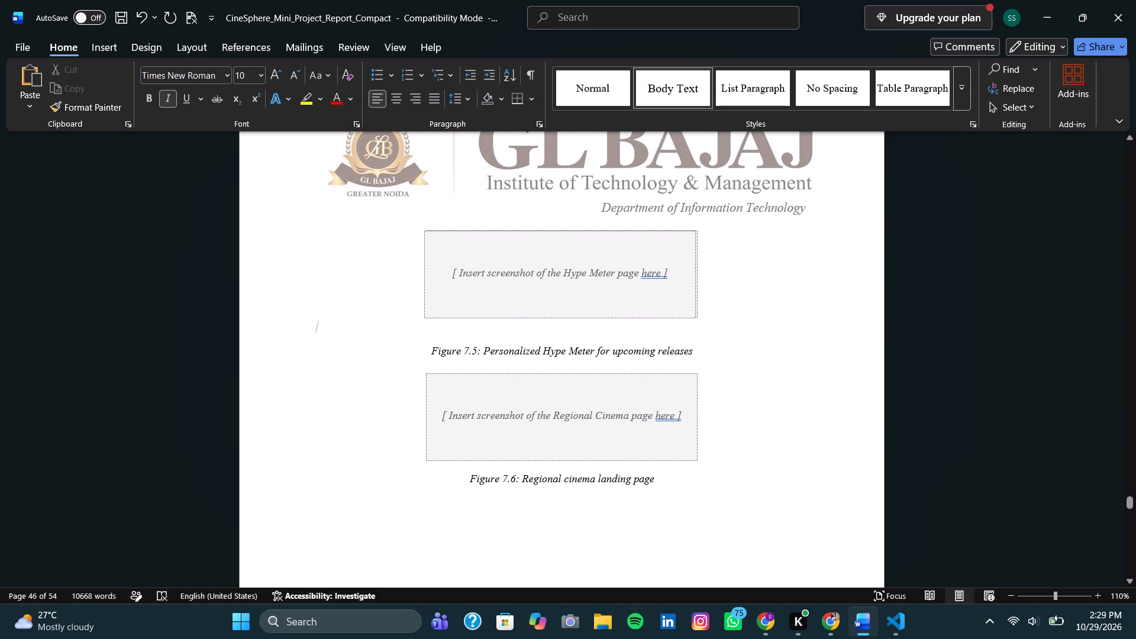
left_click_drag(699, 354, 627, 354)
key("BackSpace")
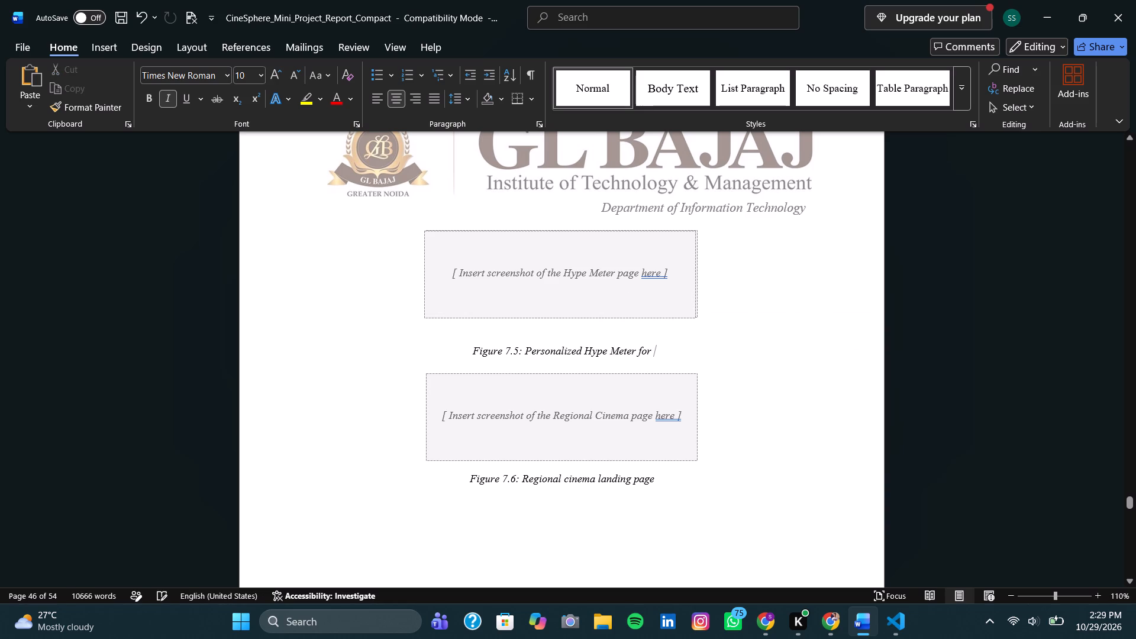
type("movies")
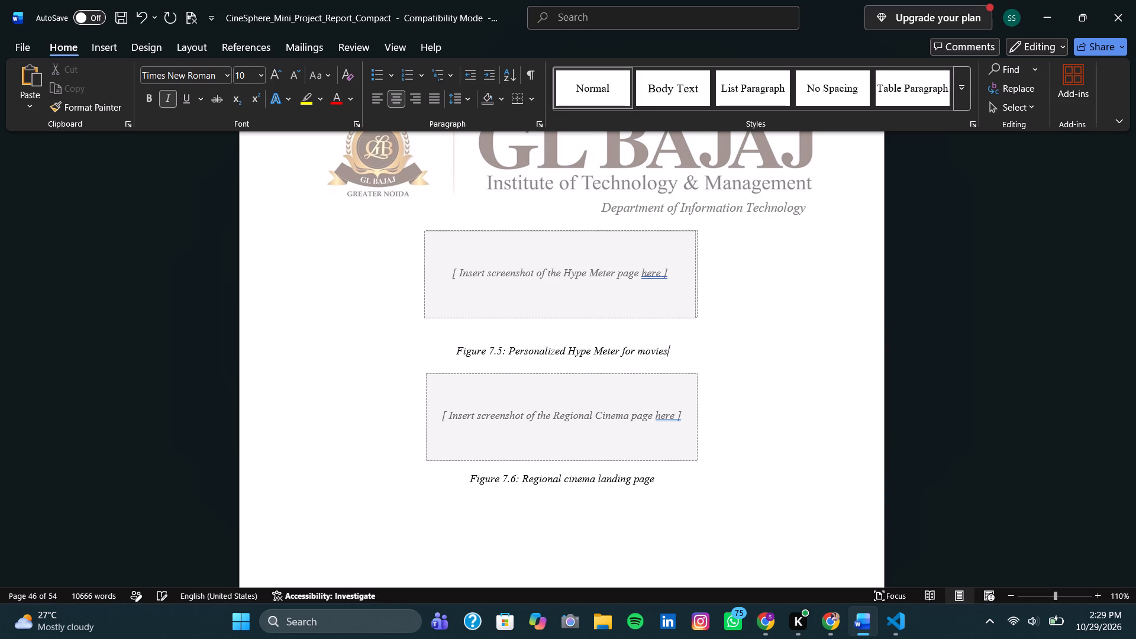
Switch to the CineSphere site in the browser and look through its Profile, Discover and Watchlist pages.
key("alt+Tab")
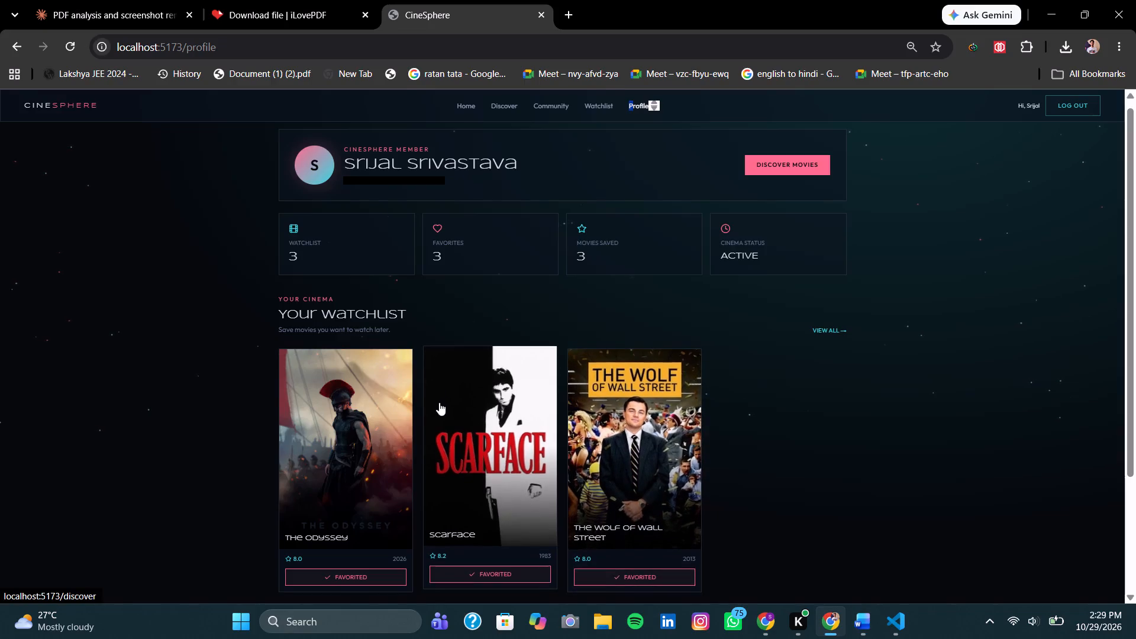
scroll(436, 402, "down", 3)
left_click(365, 511)
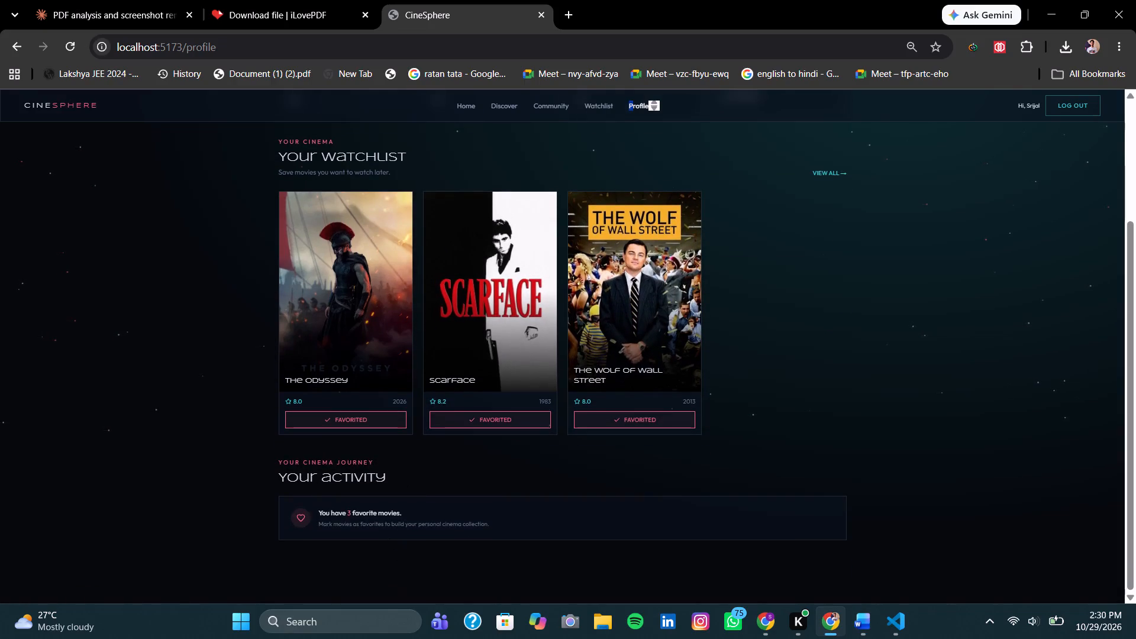
scroll(365, 511, "up", 4)
left_click(506, 102)
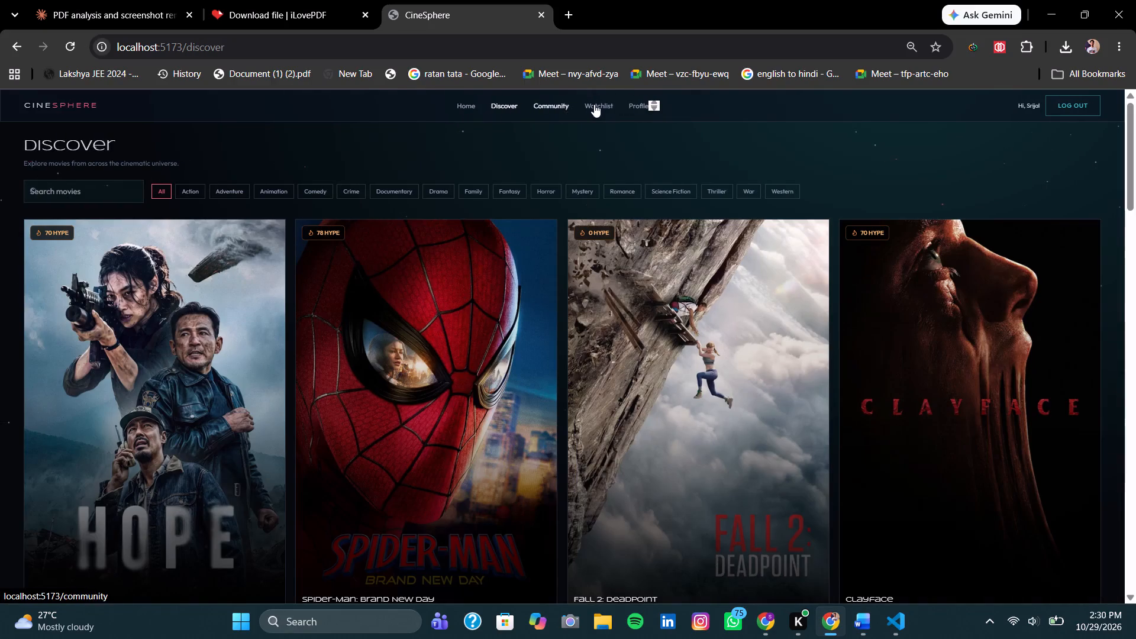
left_click(595, 104)
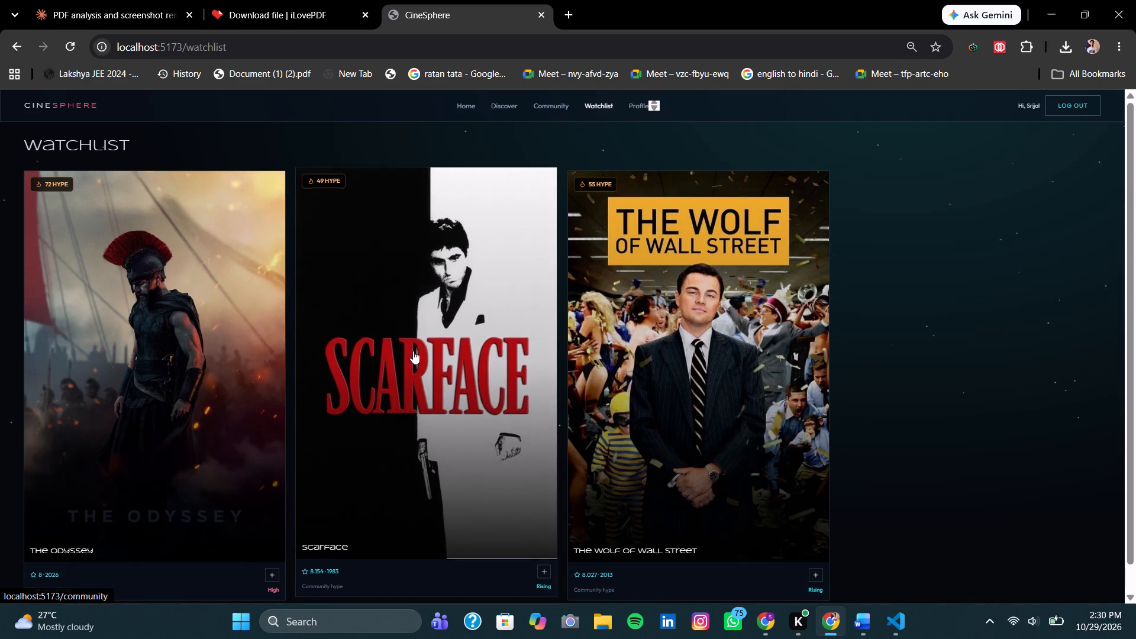
scroll(413, 351, "down", 1)
In the Word report, move "Personalized Hype Meter for movies" from the Figure 7.5 caption to Figure 7.6, replacing "Regional cinema landing page".
key("alt+Tab")
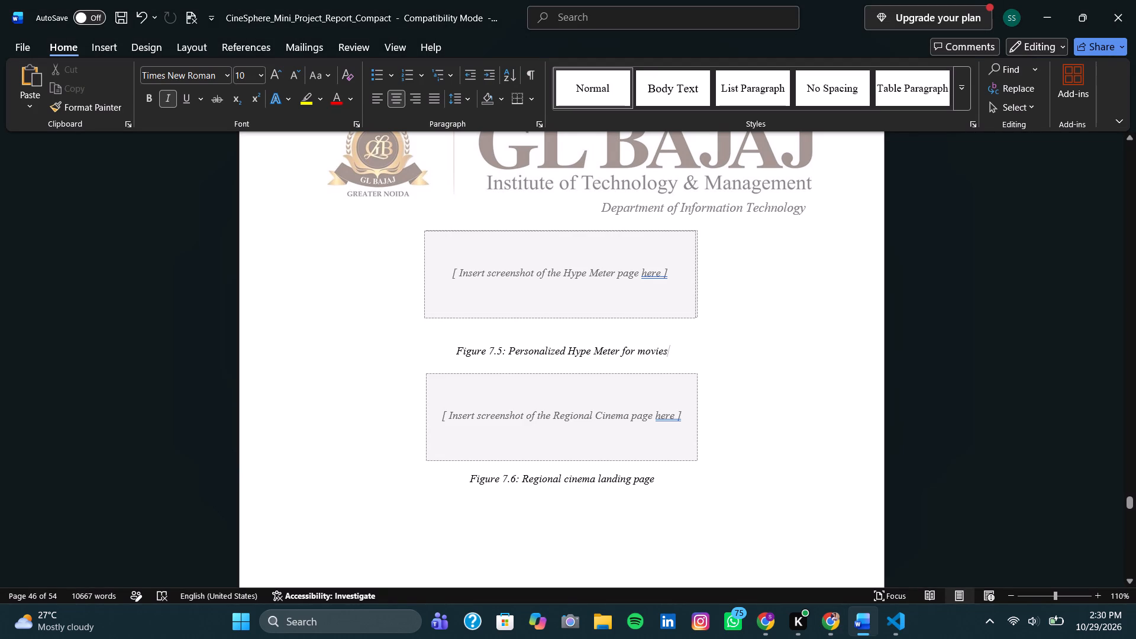
left_click_drag(678, 350, 512, 348)
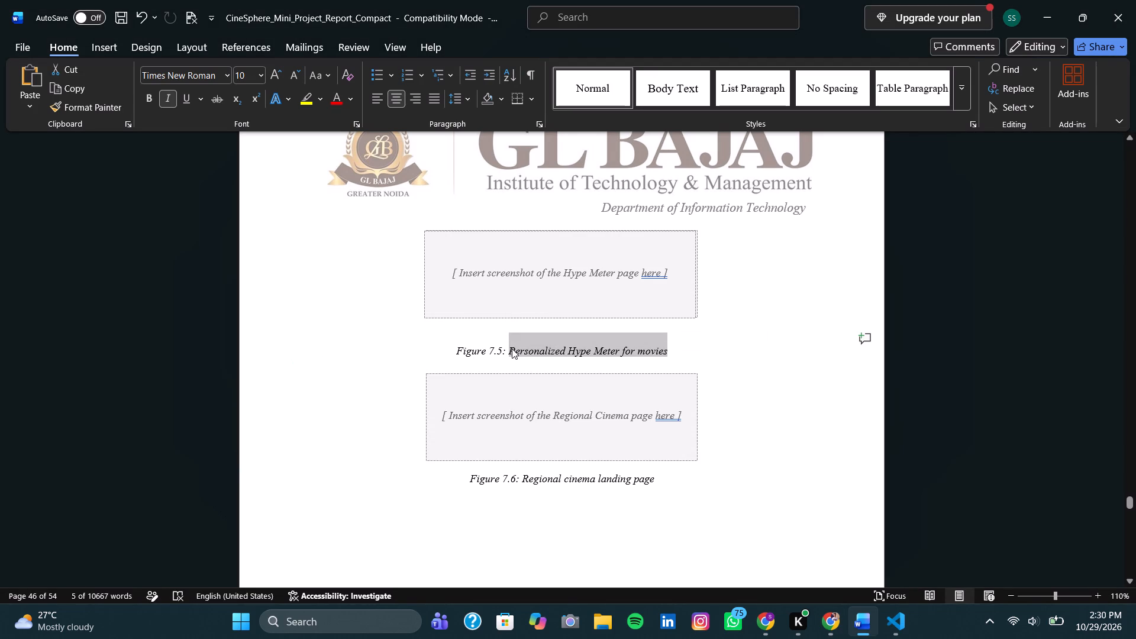
key("ctrl+x")
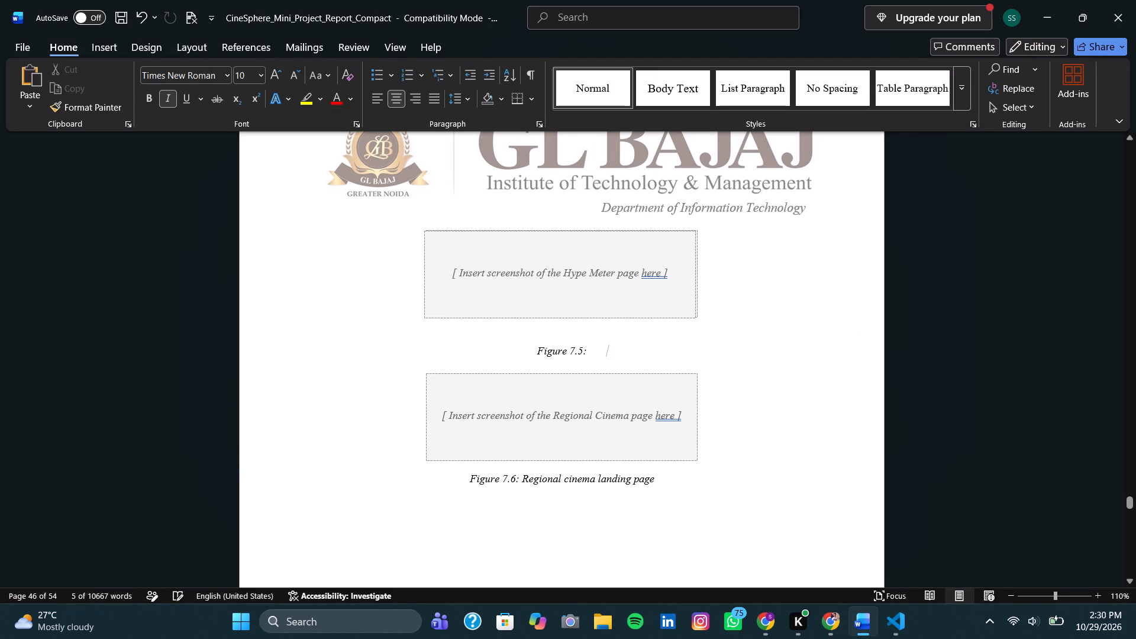
left_click_drag(679, 485, 533, 484)
key("ctrl+v")
Enter "Watchlist" as the caption text for Figure 7.5.
left_click(627, 347)
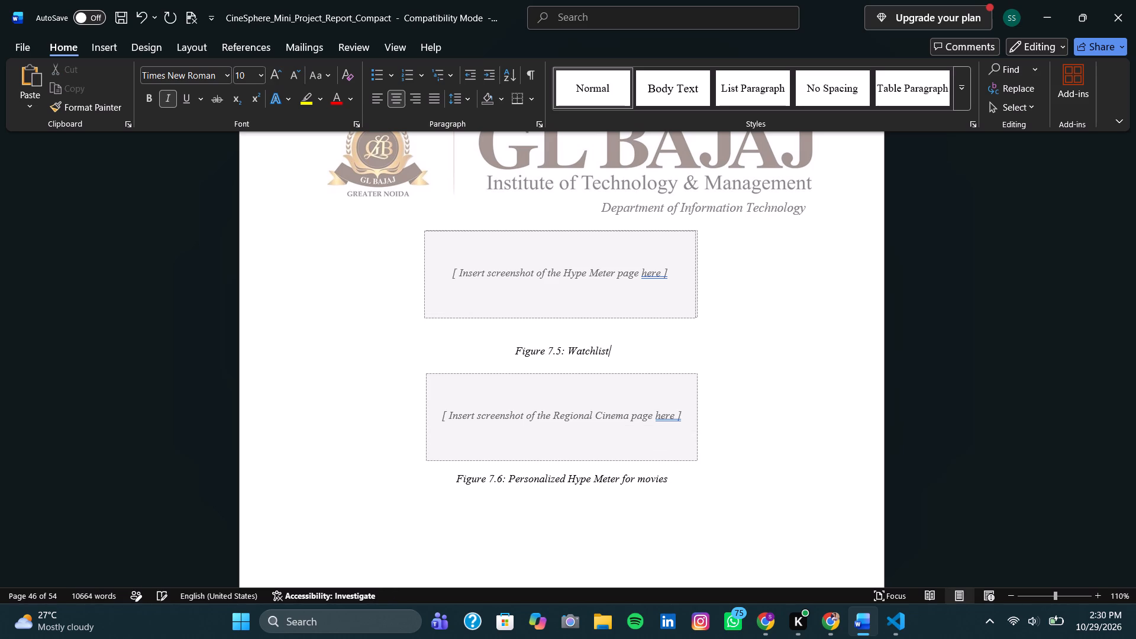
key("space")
Switch to the CineSphere site, open its Community page and compare it with the figure captions in the Word report.
key("alt+Tab")
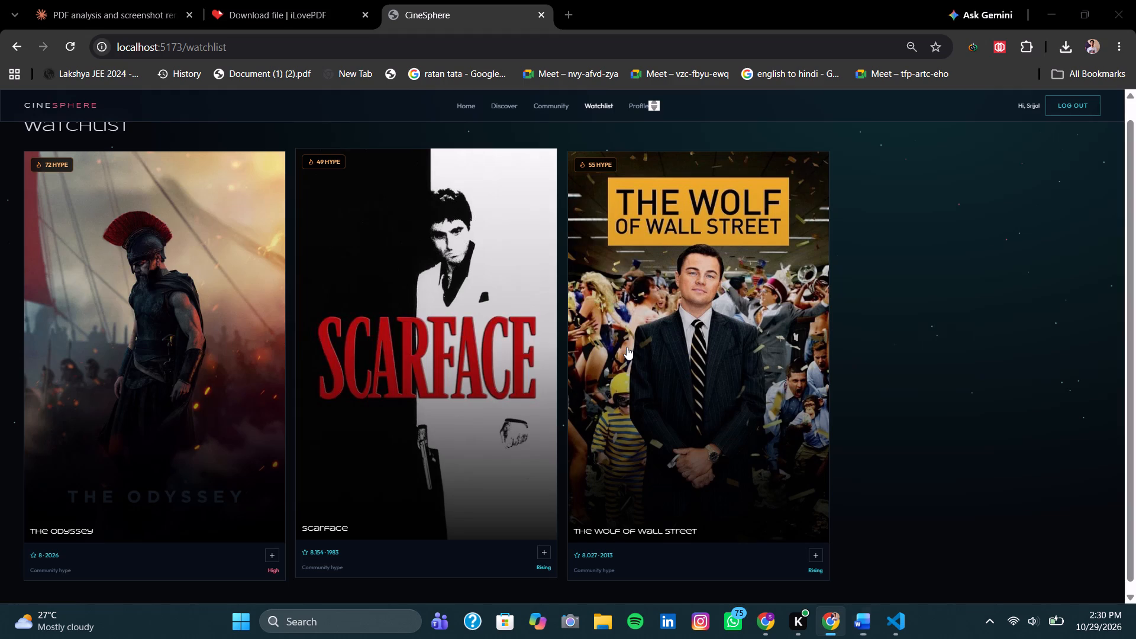
left_click(537, 108)
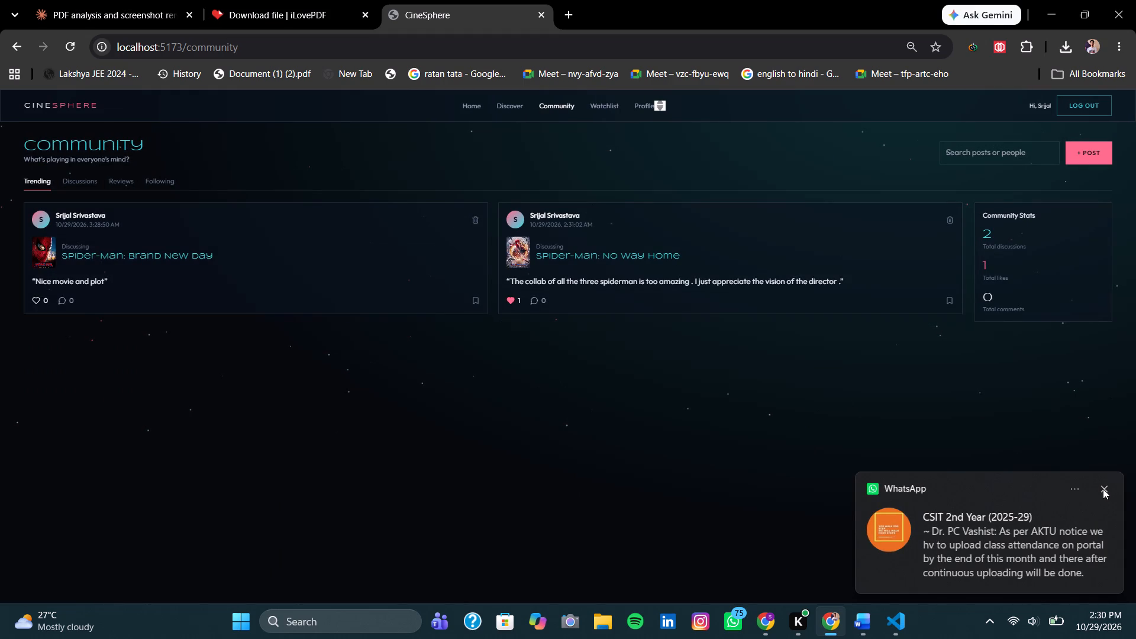
left_click(1102, 489)
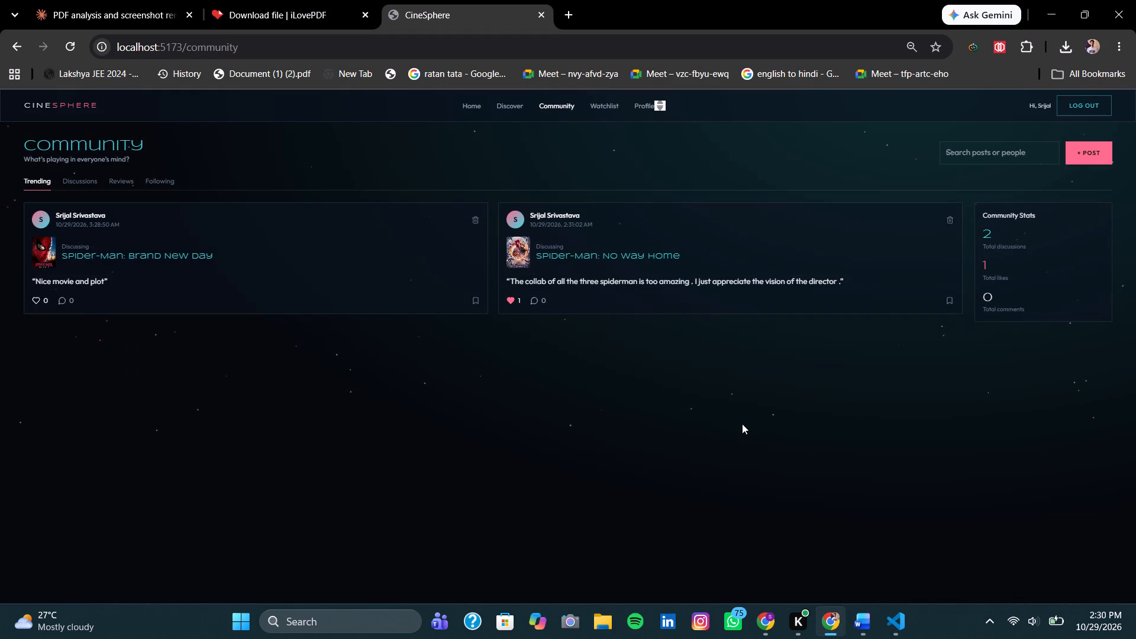
key("alt+Tab")
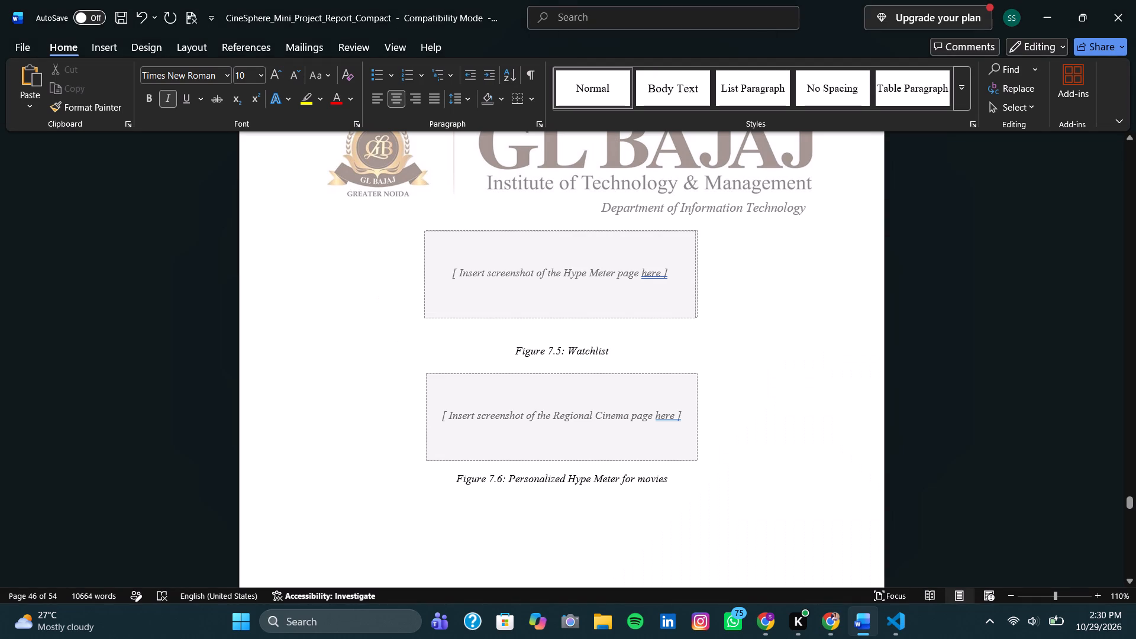
key("alt+Tab")
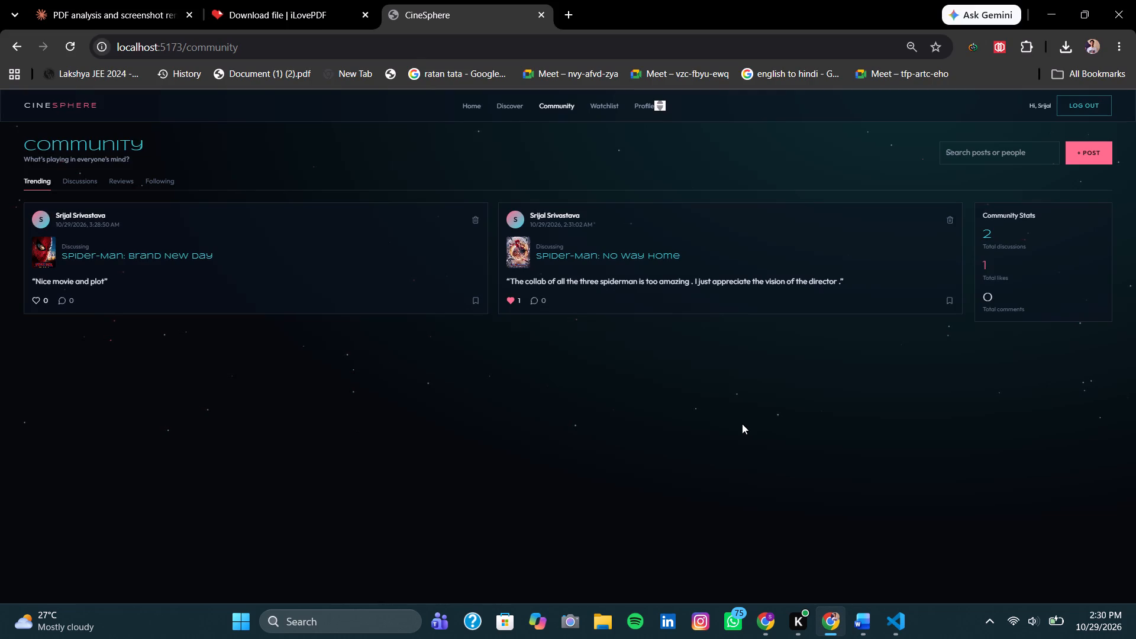
key("alt+Tab")
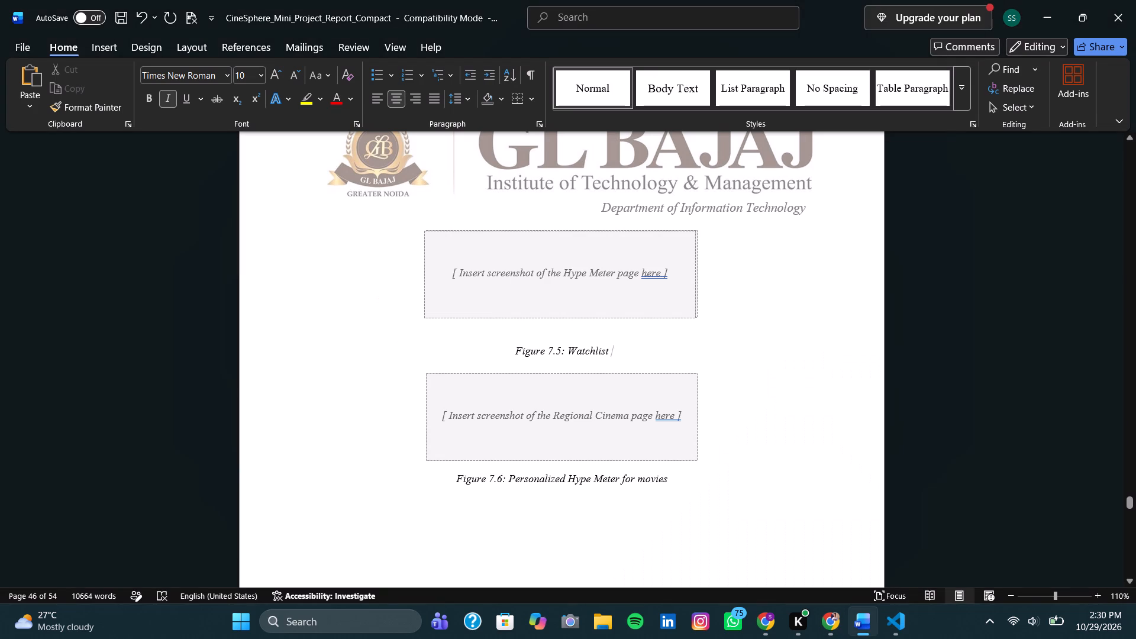
key("alt+Tab")
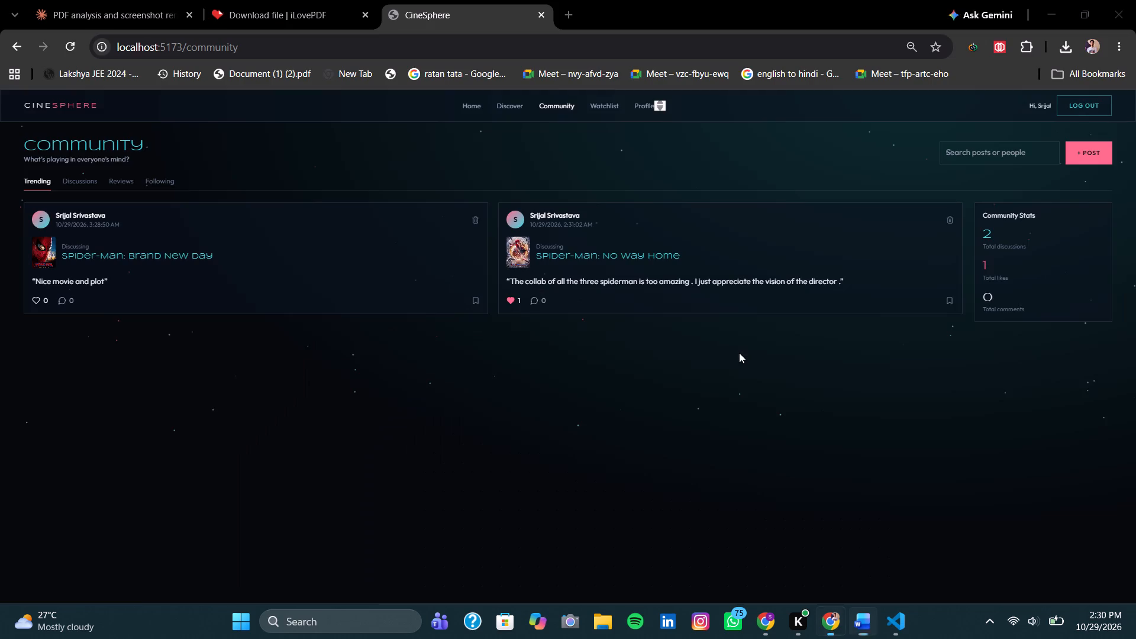
key("alt+Tab")
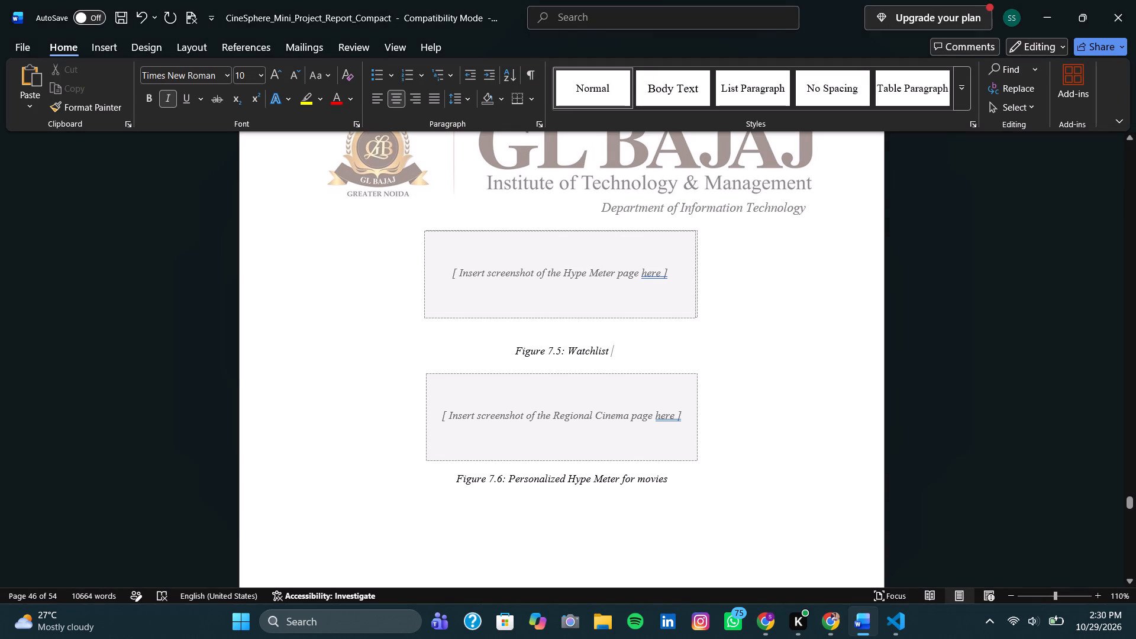
Undo the latest wording changes to the Figure 7.5 and Figure 7.6 captions in the report.
scroll(739, 353, "up", 1)
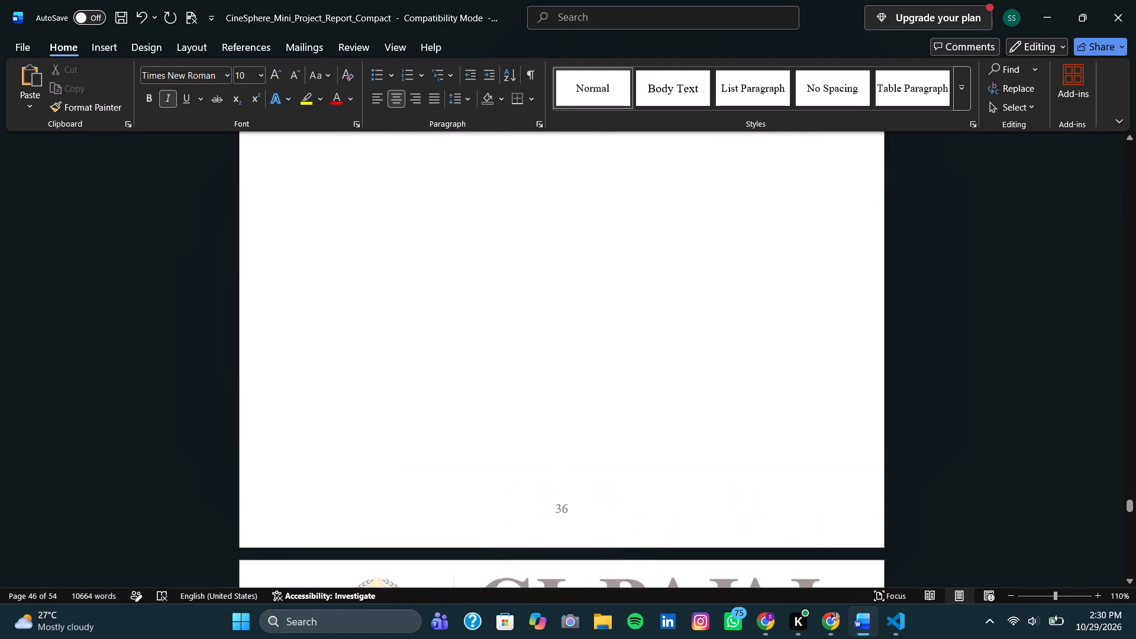
scroll(739, 353, "up", 1)
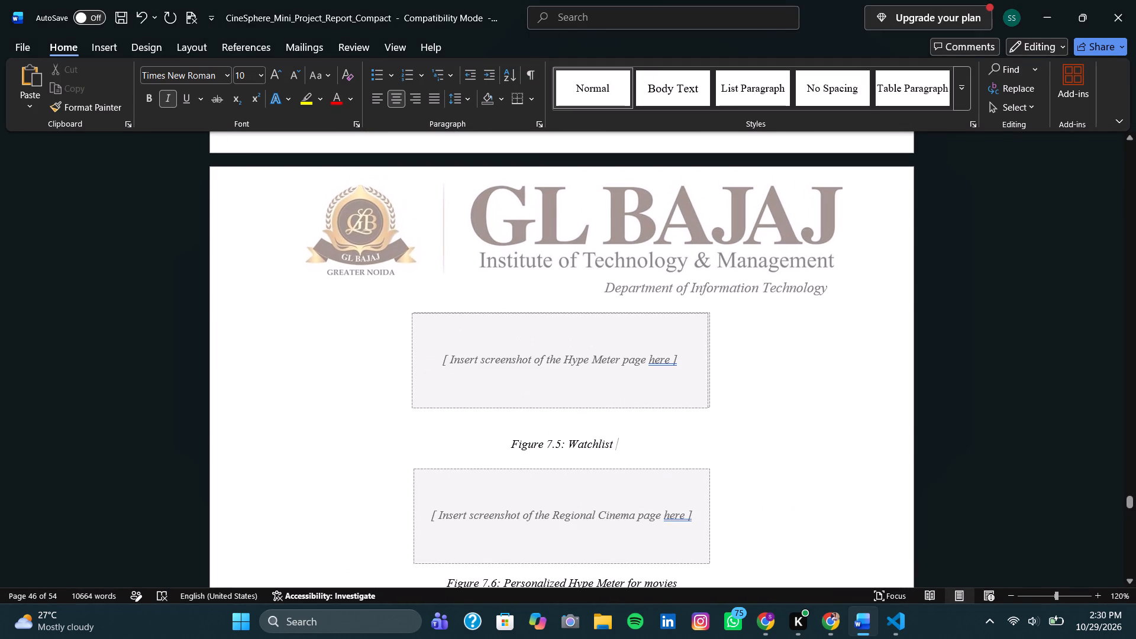
scroll(739, 353, "down", 1)
key("ctrl+z")
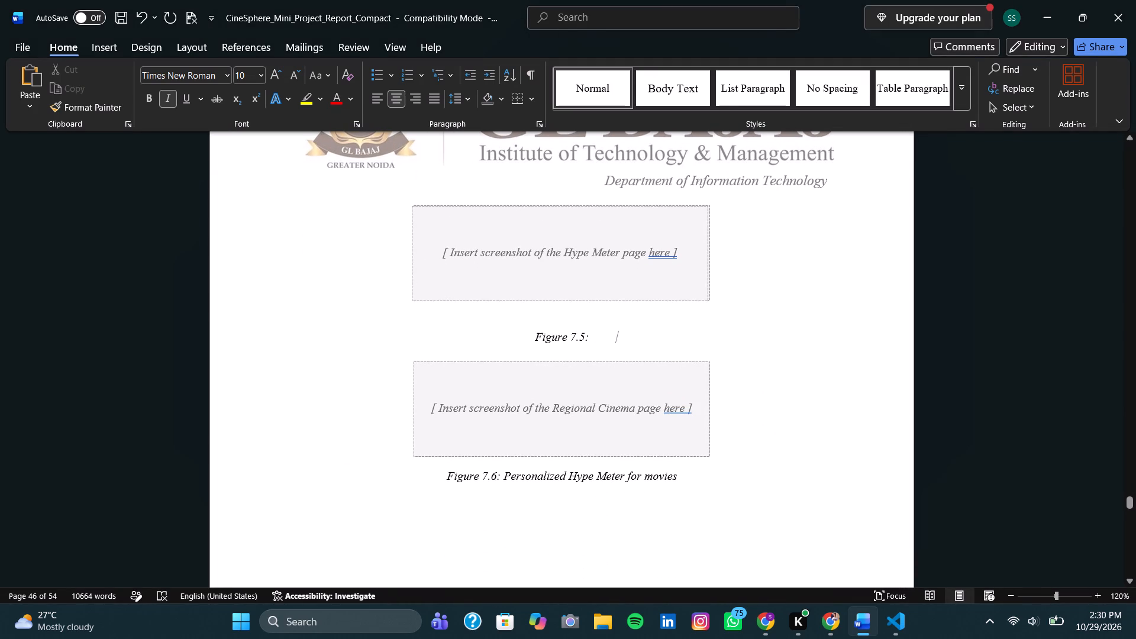
key("ctrl+z")
key("ctrl+z")
double_click(739, 353)
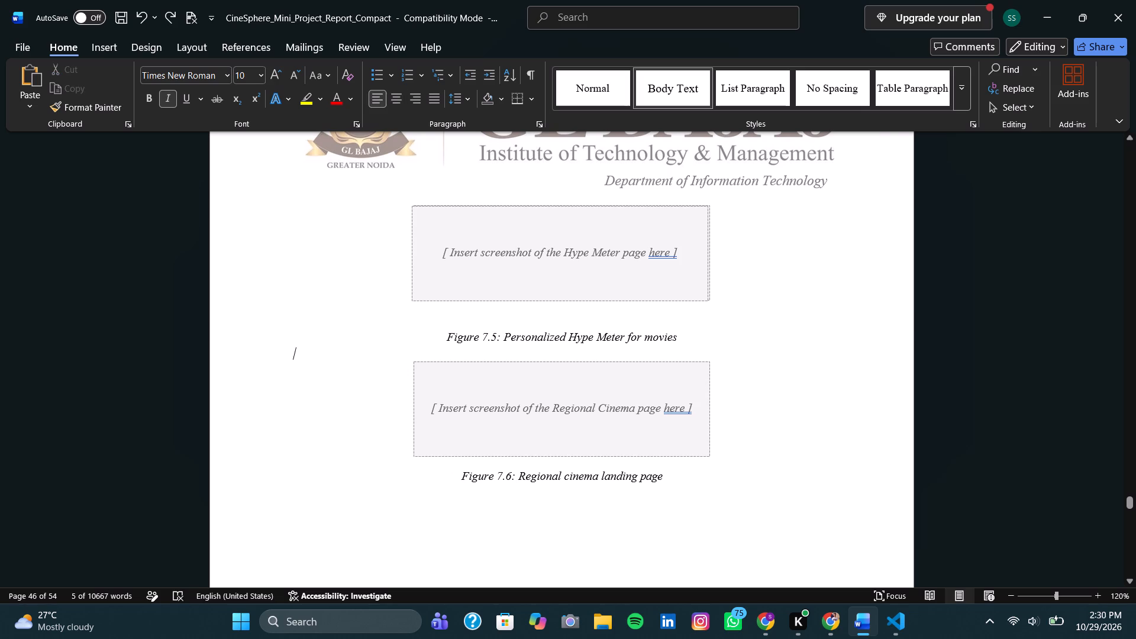
Clear the descriptions after "Figure 7.5:" and "Figure 7.6:" in the two captions, keeping the figure numbers.
key("alt+Tab")
key("alt+Tab")
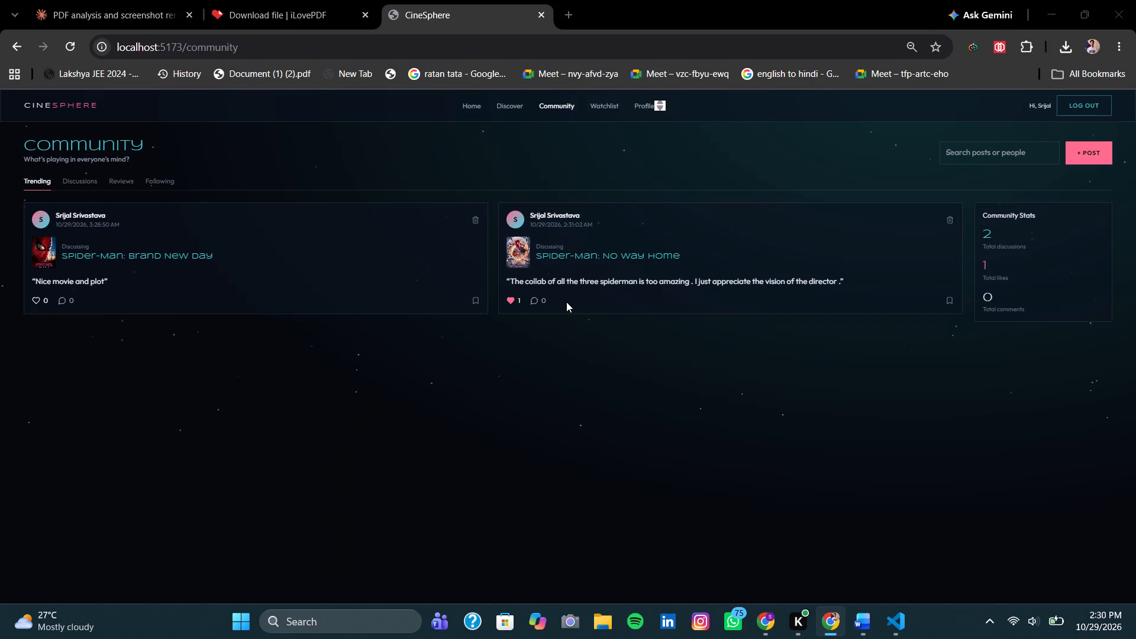
left_click_drag(694, 338, 588, 347)
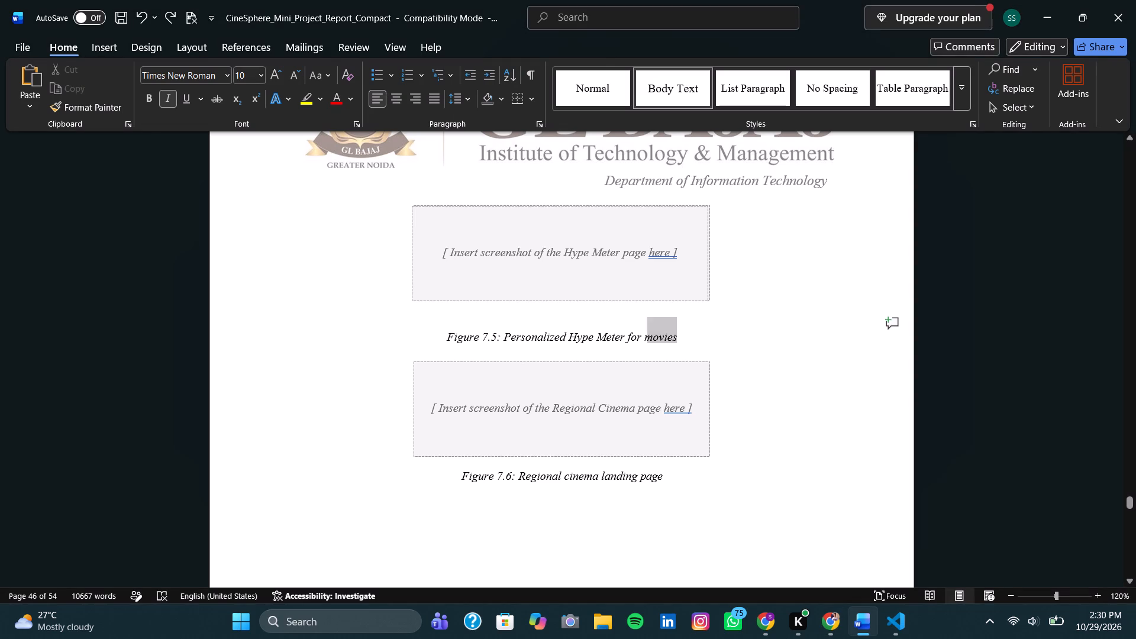
left_click_drag(588, 347, 684, 340)
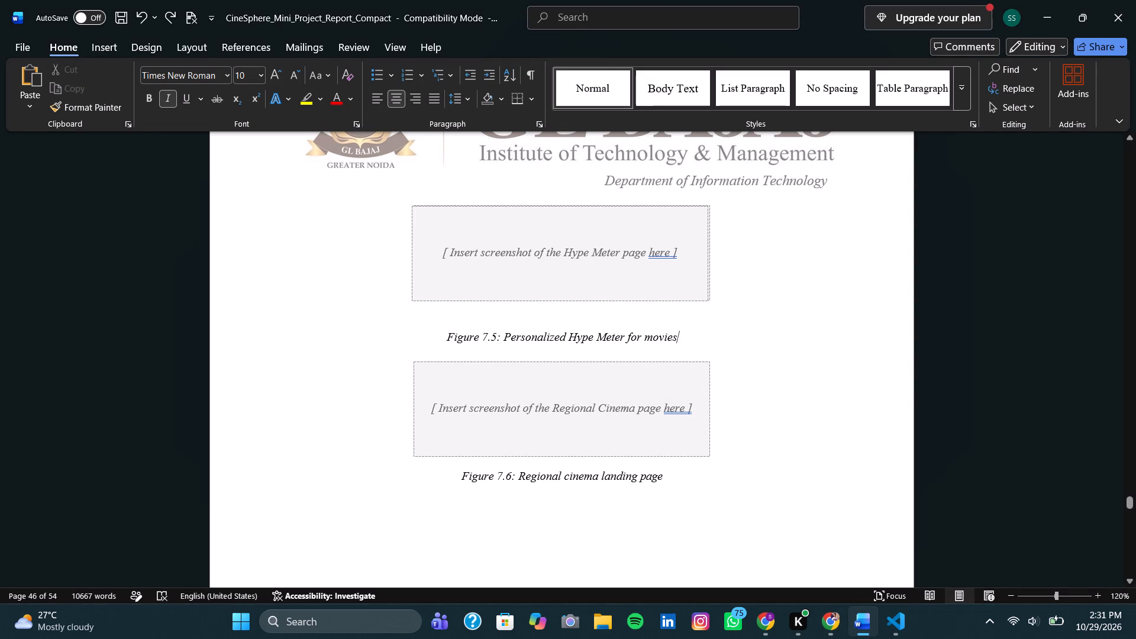
left_click_drag(684, 340, 530, 340)
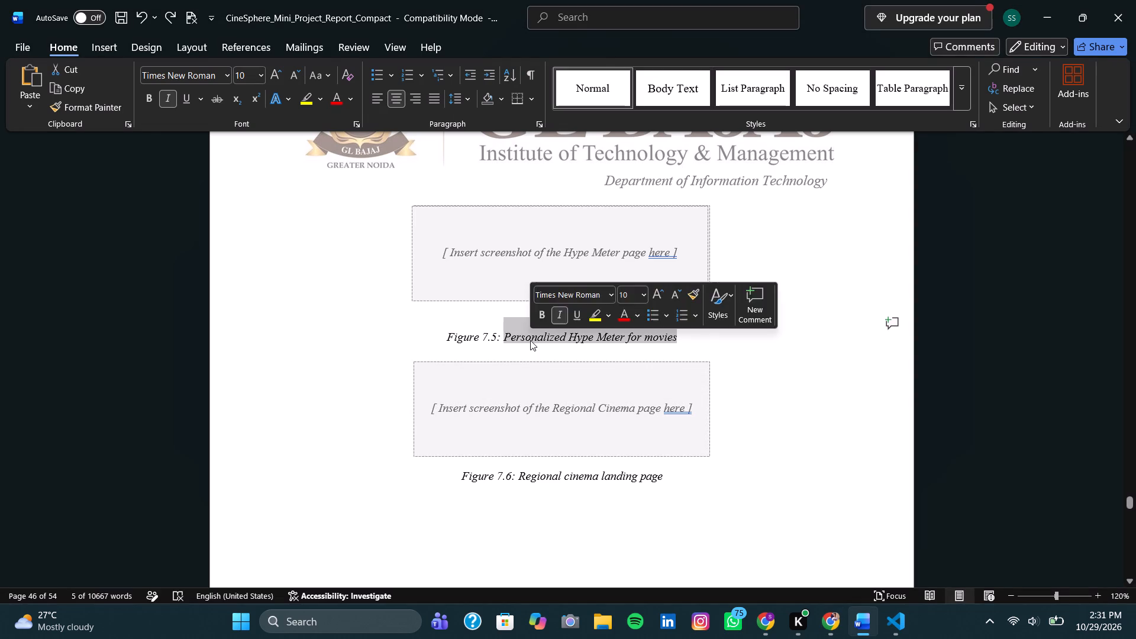
key("BackSpace")
left_click_drag(667, 477, 534, 488)
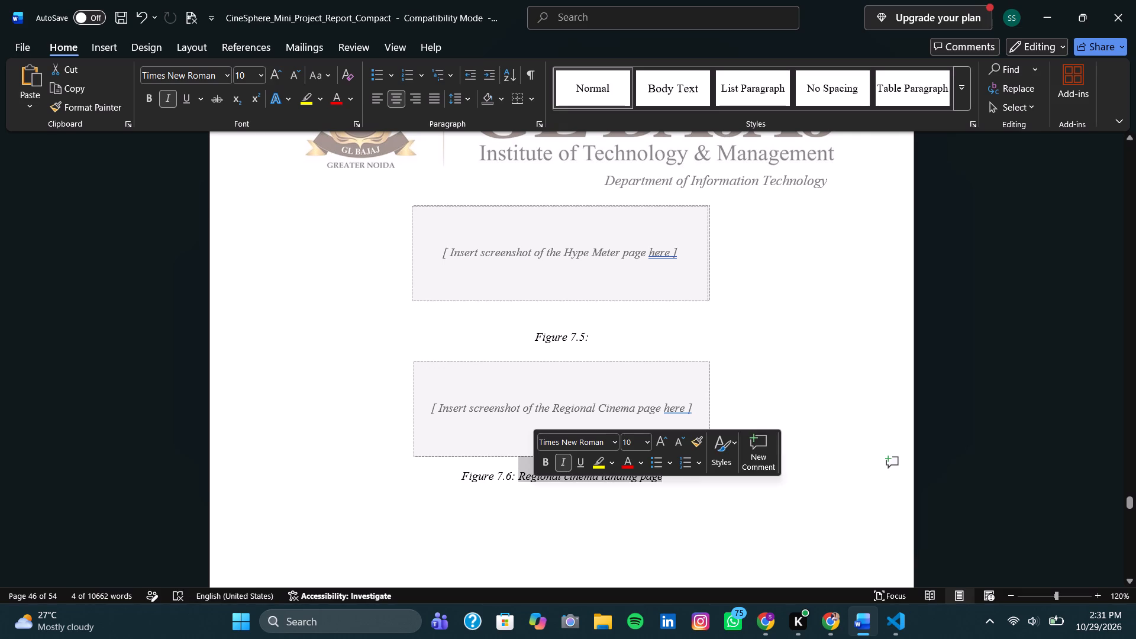
key("BackSpace")
Enter "Watchlist" as the new description in the Figure 7.5 caption.
left_click(594, 344)
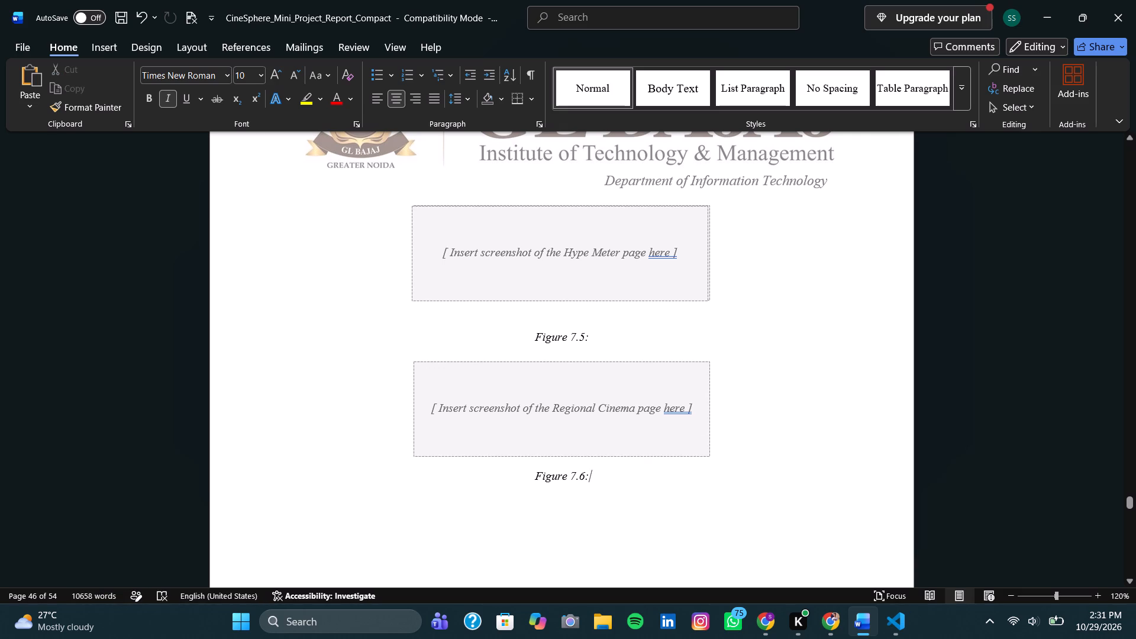
left_click(596, 338)
type("atchlist")
key("space")
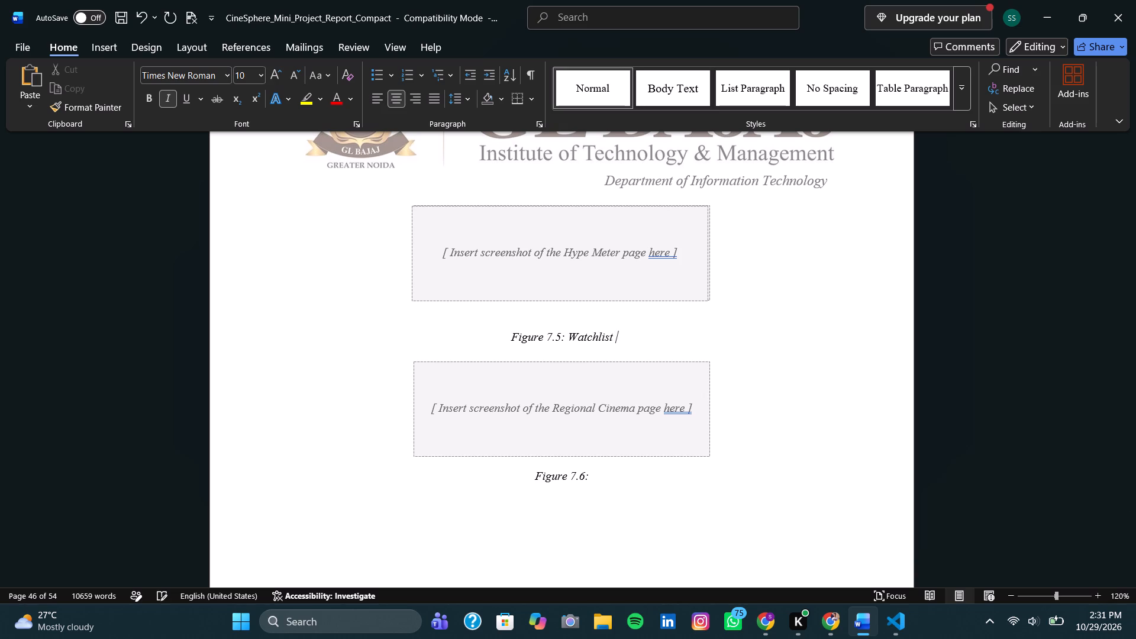
Enter "Community" as the description in the Figure 7.6 caption, on the same line as the figure number.
left_click(631, 480)
key("space")
type("c")
key("c")
key("BackSpace")
key("BackSpace")
key("BackSpace")
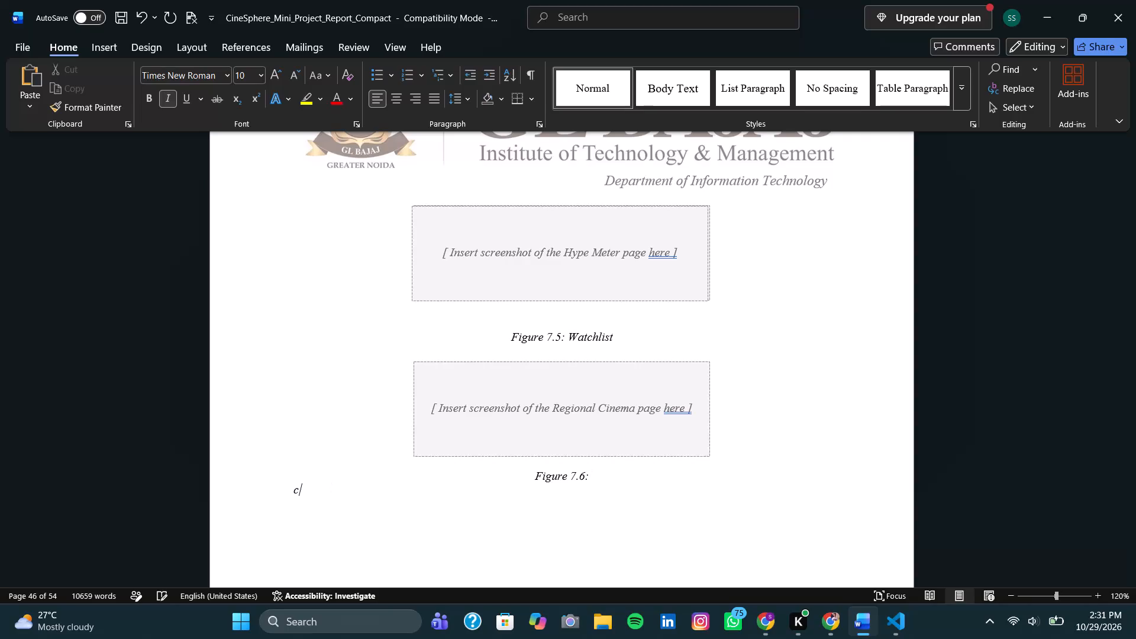
key("BackSpace")
key("c")
key("BackSpace")
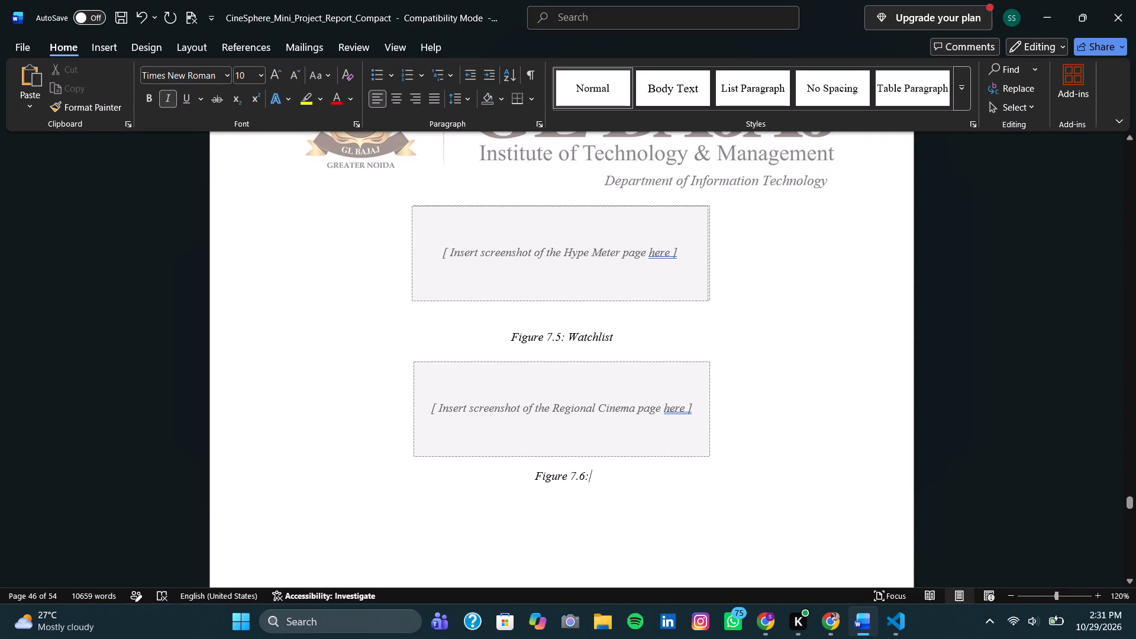
left_click(596, 473)
type("ommunity")
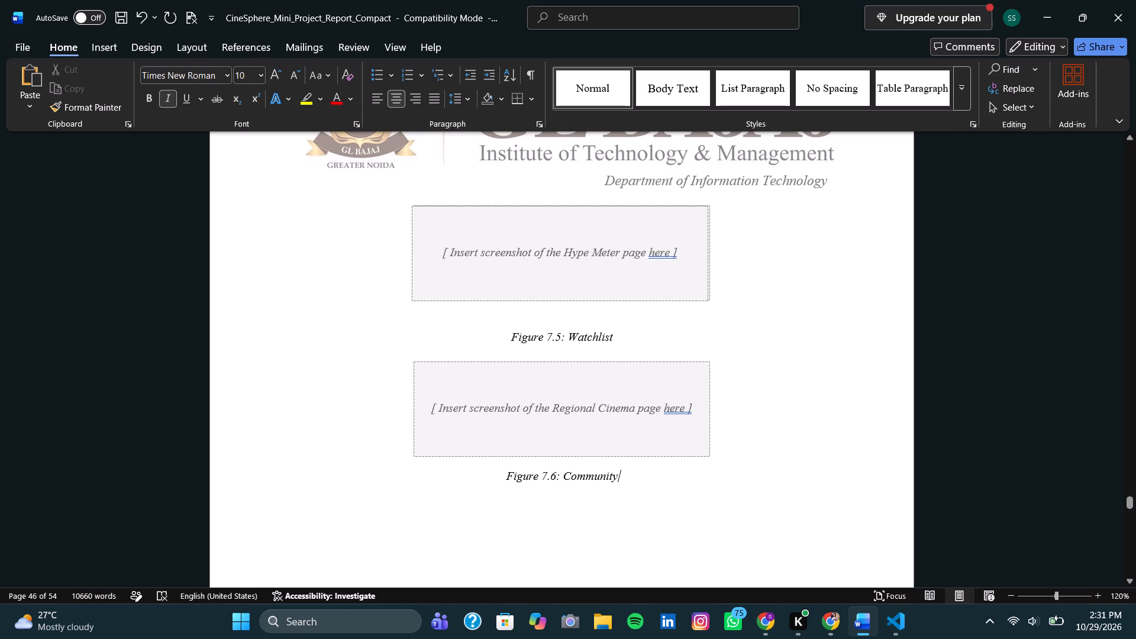
Enlarge the Hype Meter placeholder box above the Figure 7.5 caption to about triple its height and roughly the full text width.
left_click(551, 295)
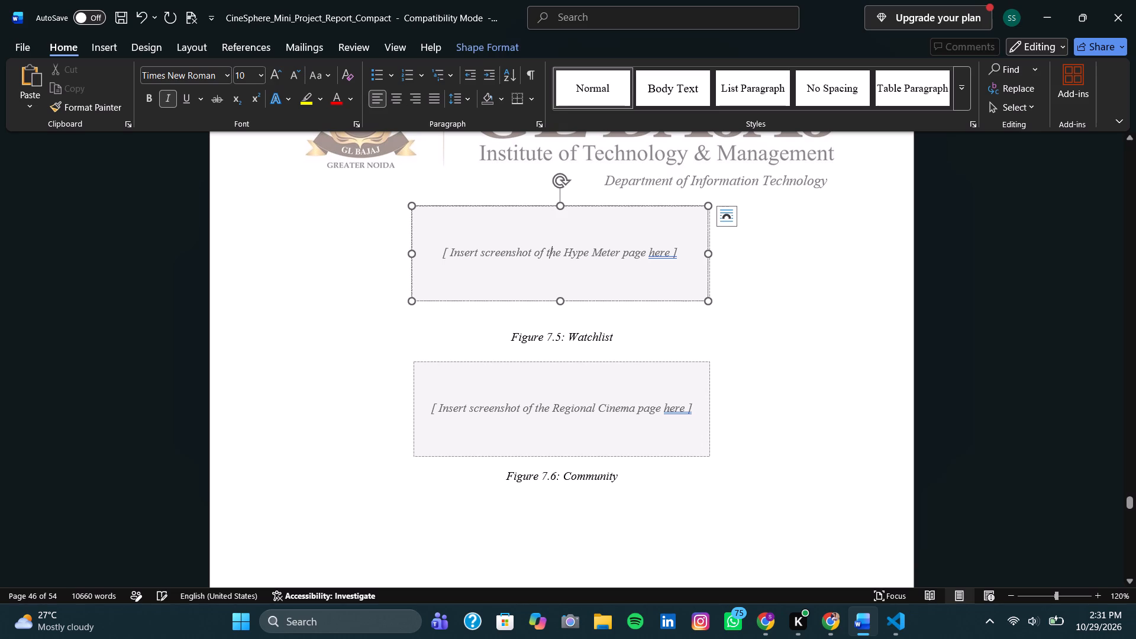
left_click_drag(561, 304, 577, 503)
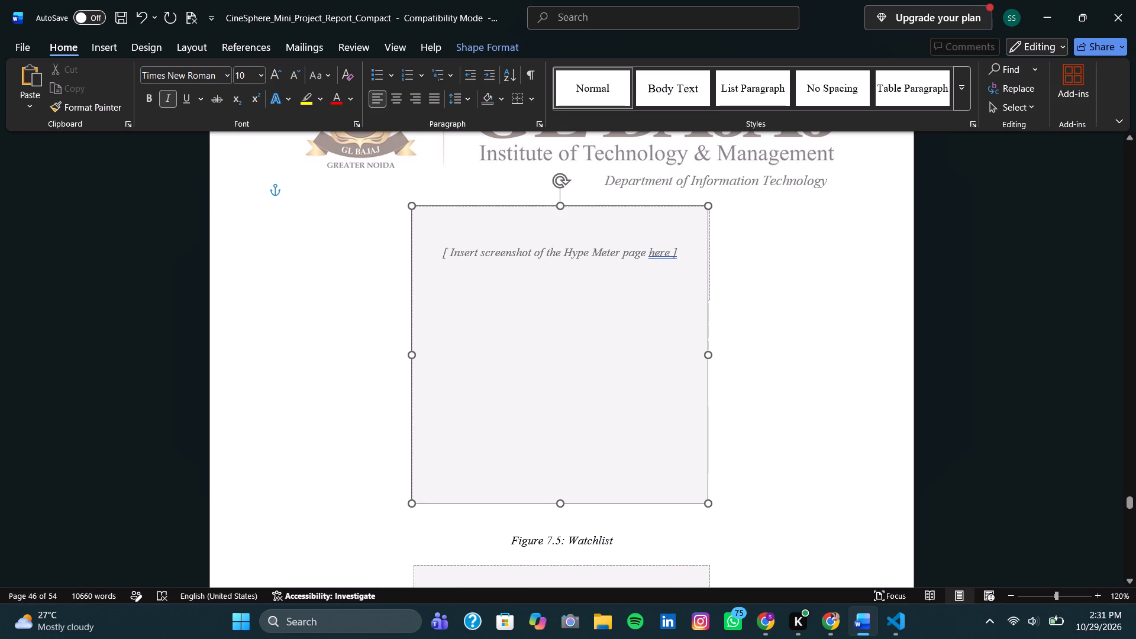
left_click_drag(709, 357, 819, 341)
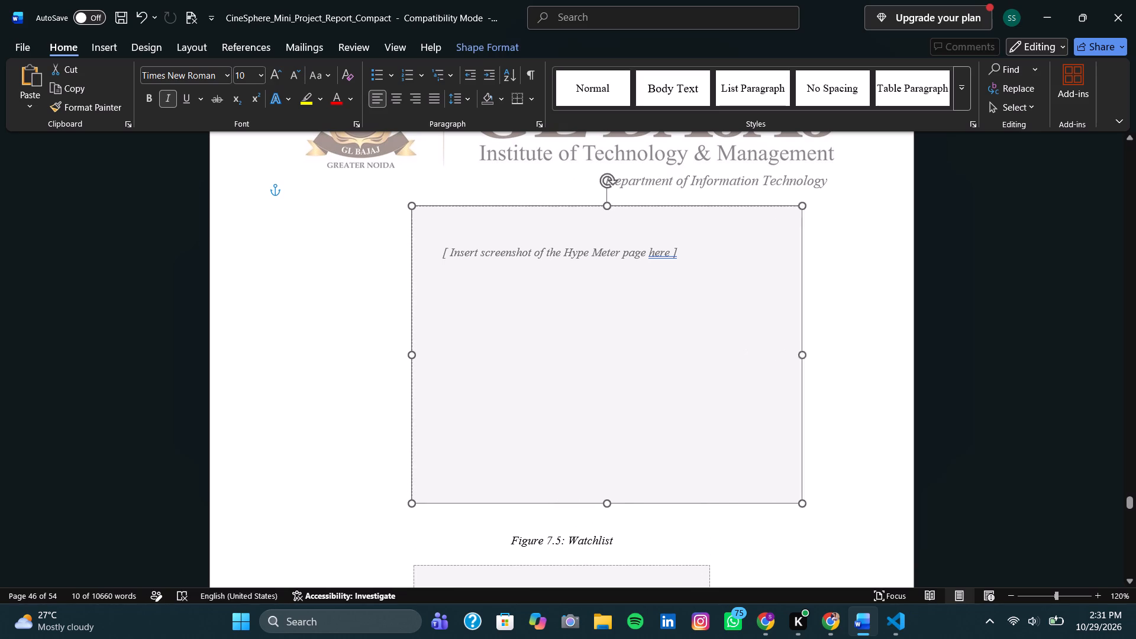
left_click_drag(819, 341, 850, 343)
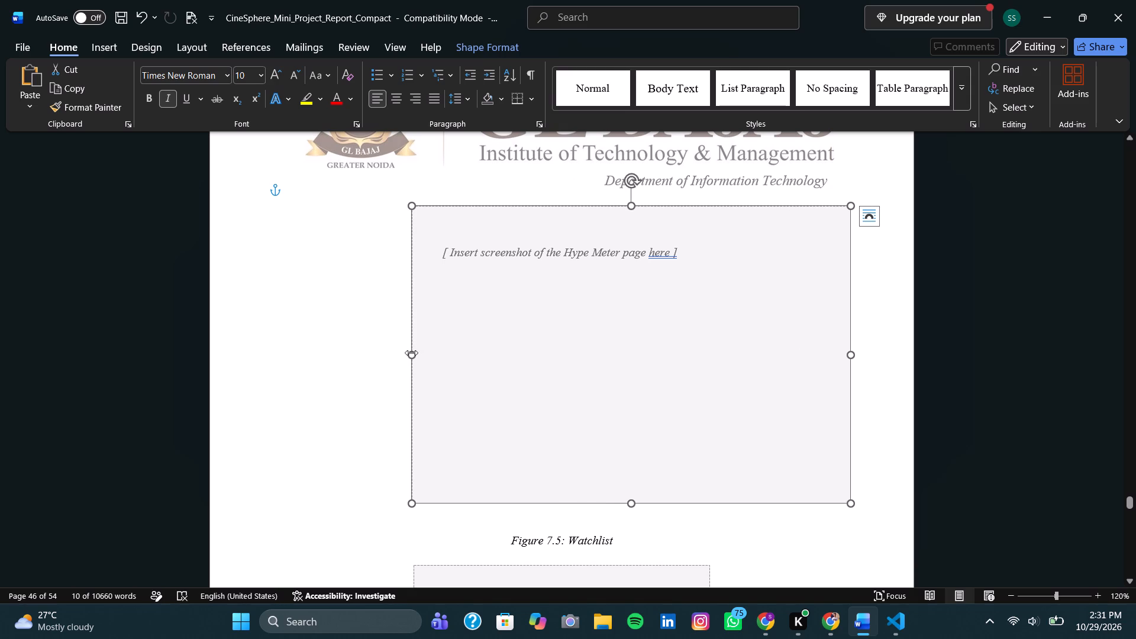
left_click_drag(409, 355, 276, 345)
scroll(327, 441, "down", 1)
scroll(327, 441, "up", 1)
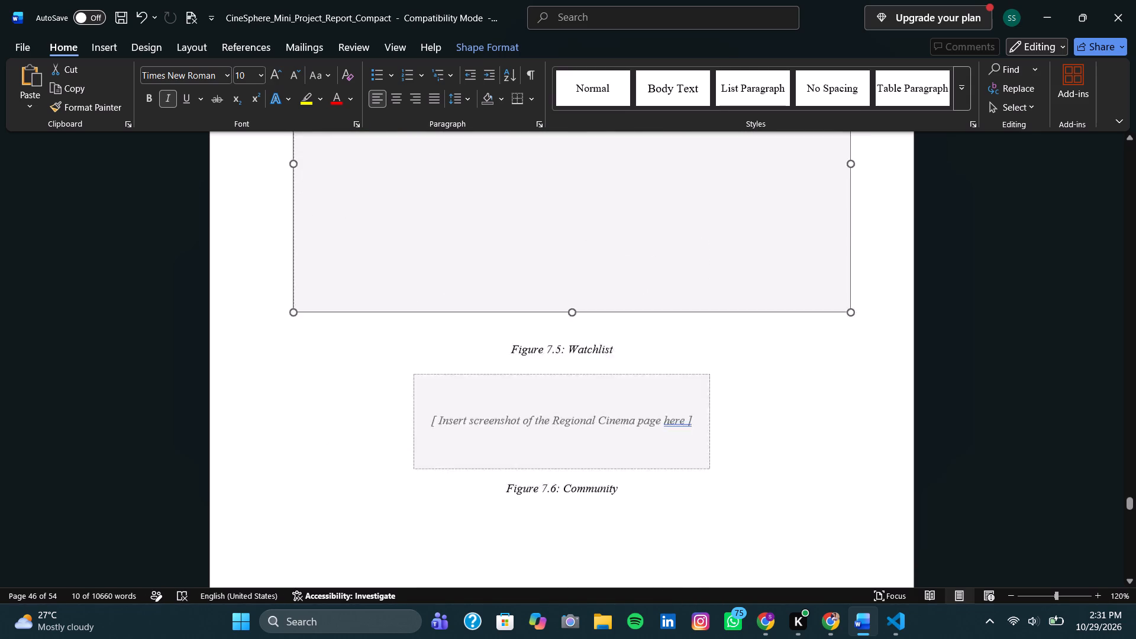
scroll(327, 441, "up", 1)
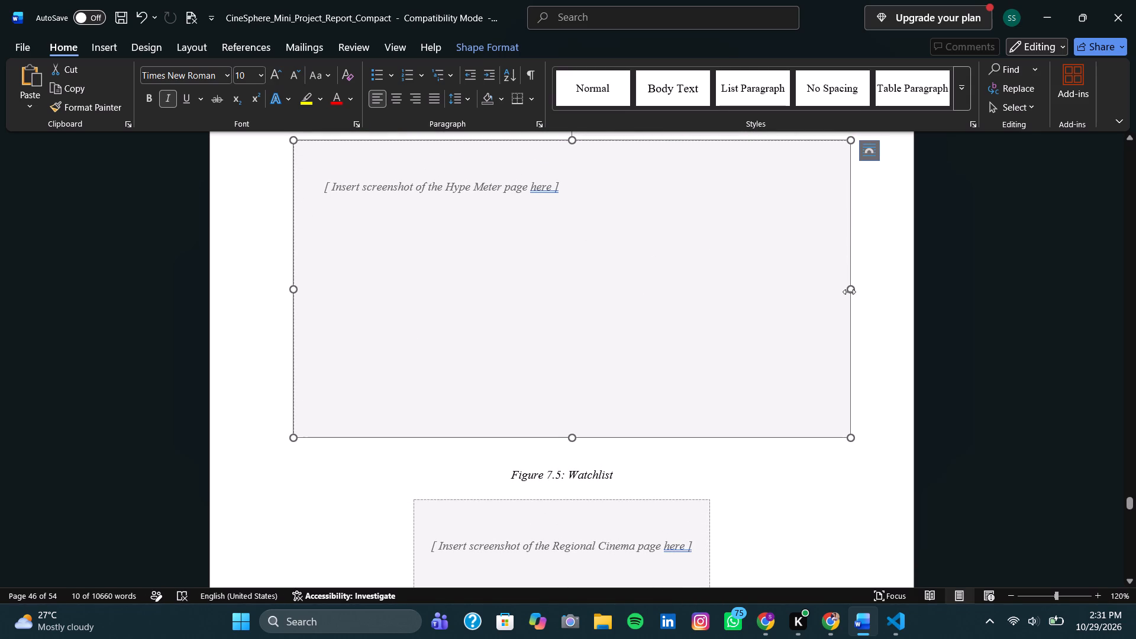
left_click_drag(849, 292, 827, 298)
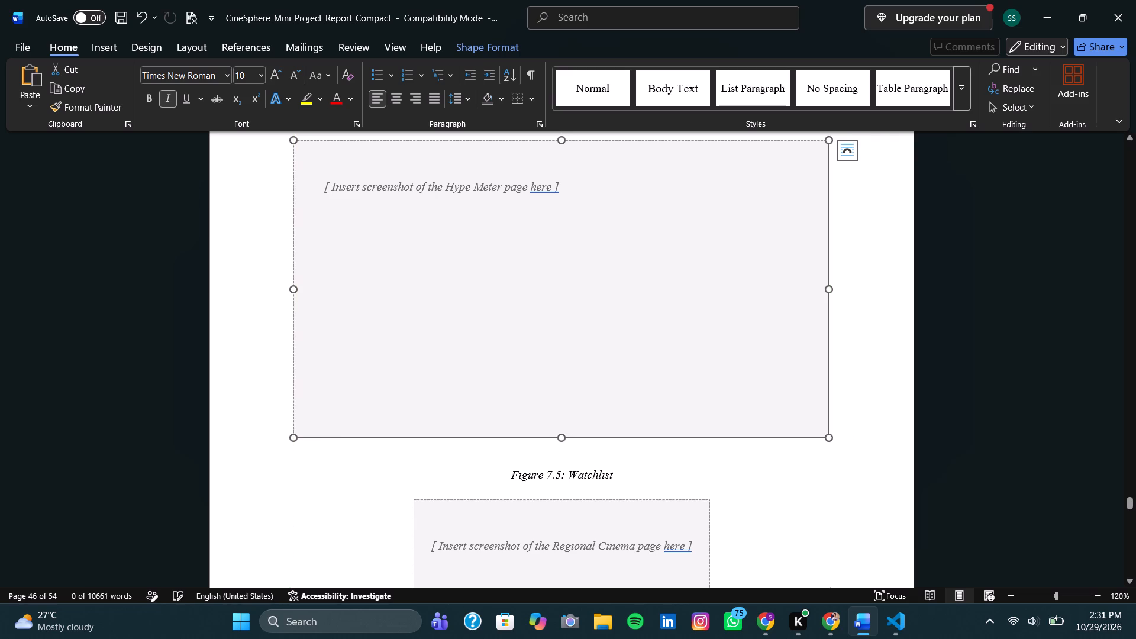
Add two blank lines between the Figure 7.5 caption and the Regional Cinema placeholder box.
scroll(745, 441, "down", 1)
left_click(650, 379)
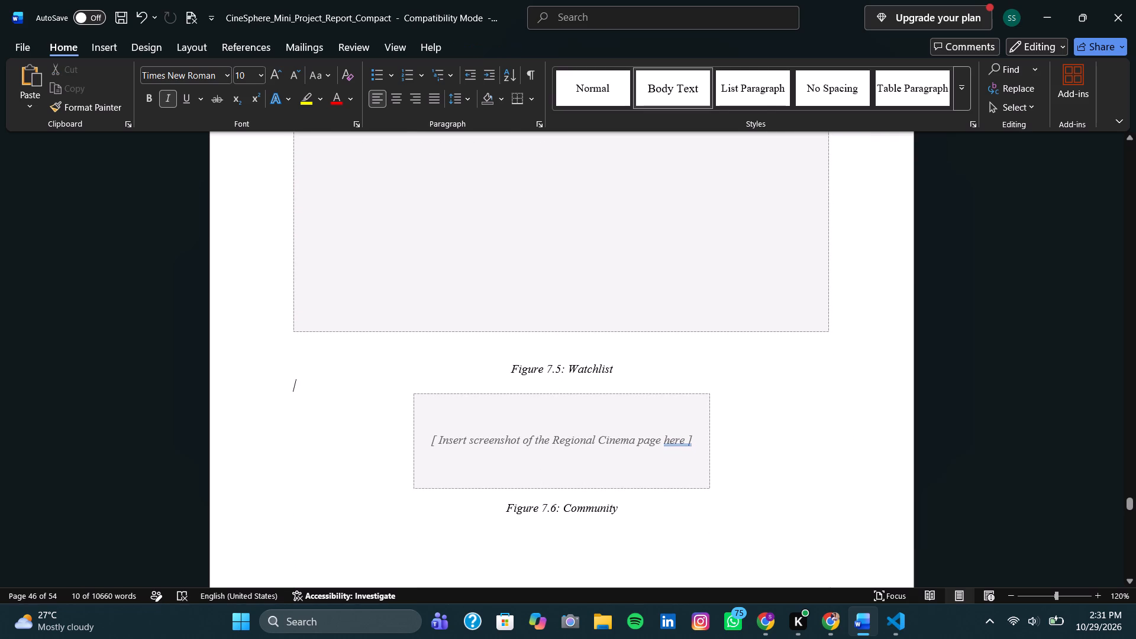
key("Return")
key("Return")
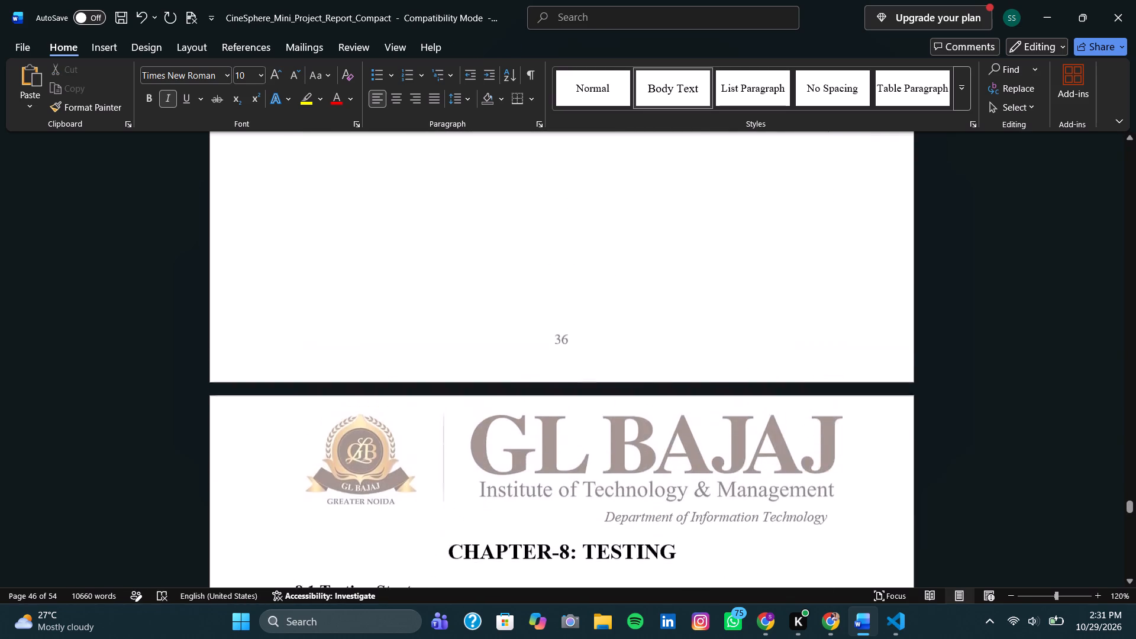
Enlarge the Regional Cinema placeholder box to the full text width and down the page, keeping the Figure 7.6 caption just above the page number.
left_click(481, 228)
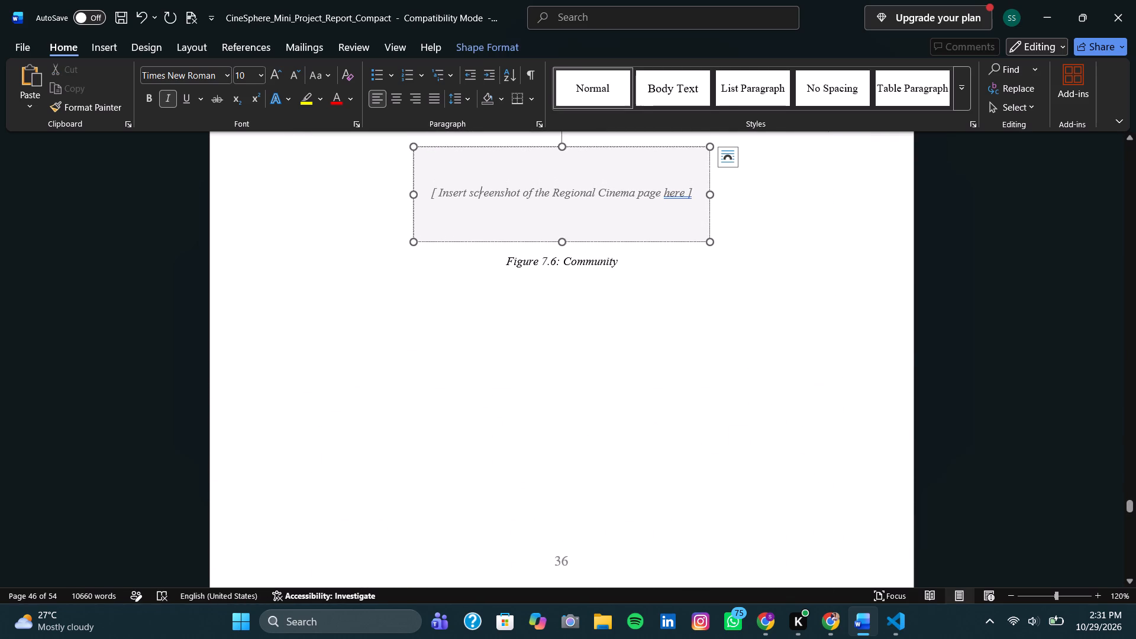
left_click_drag(564, 246, 569, 454)
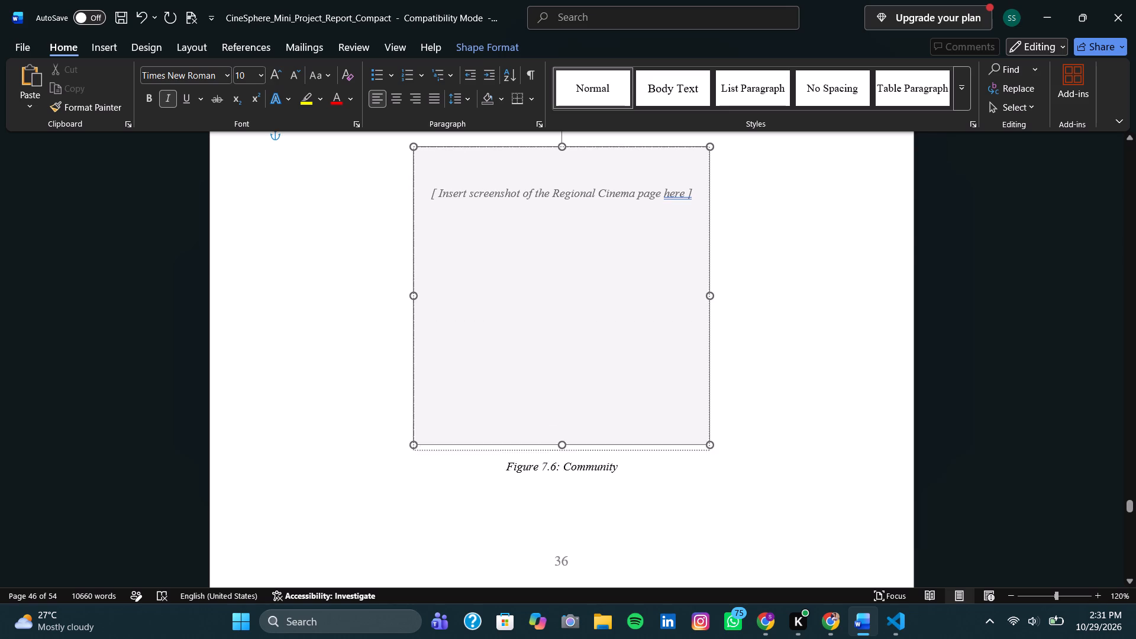
left_click_drag(569, 454, 564, 527)
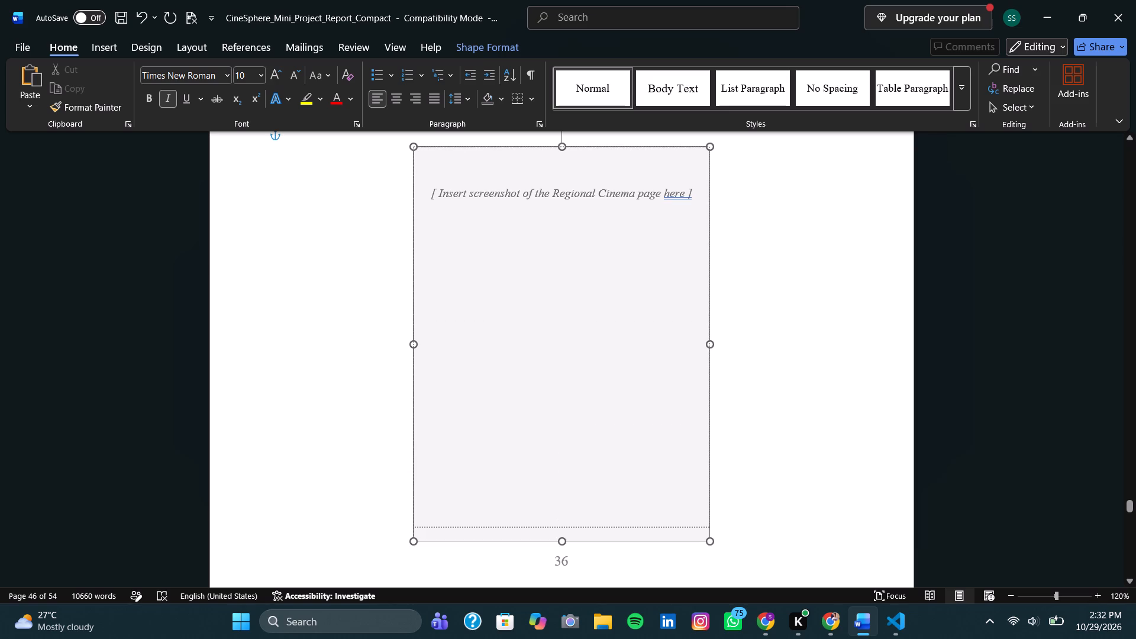
left_click_drag(564, 527, 564, 508)
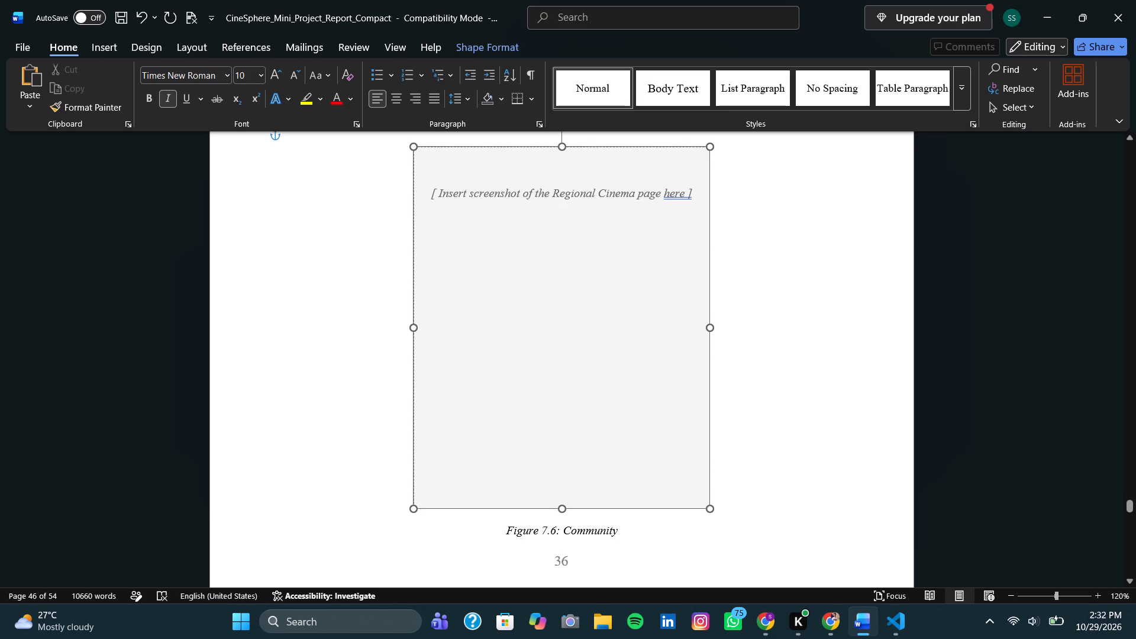
left_click_drag(564, 508, 564, 506)
left_click_drag(709, 327, 800, 322)
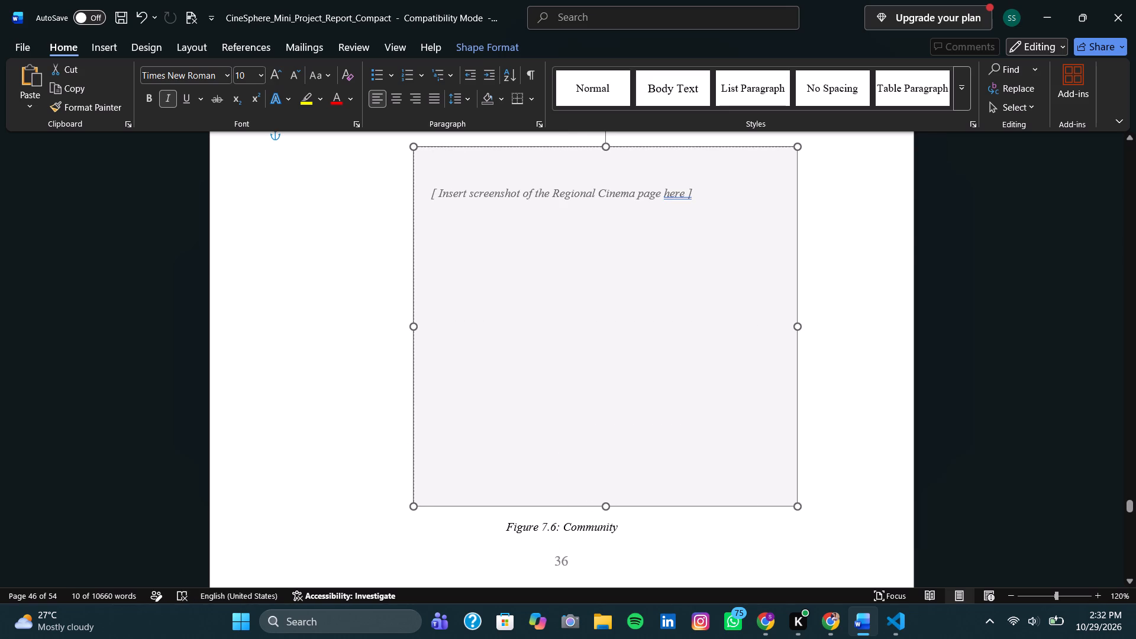
left_click_drag(800, 322, 832, 322)
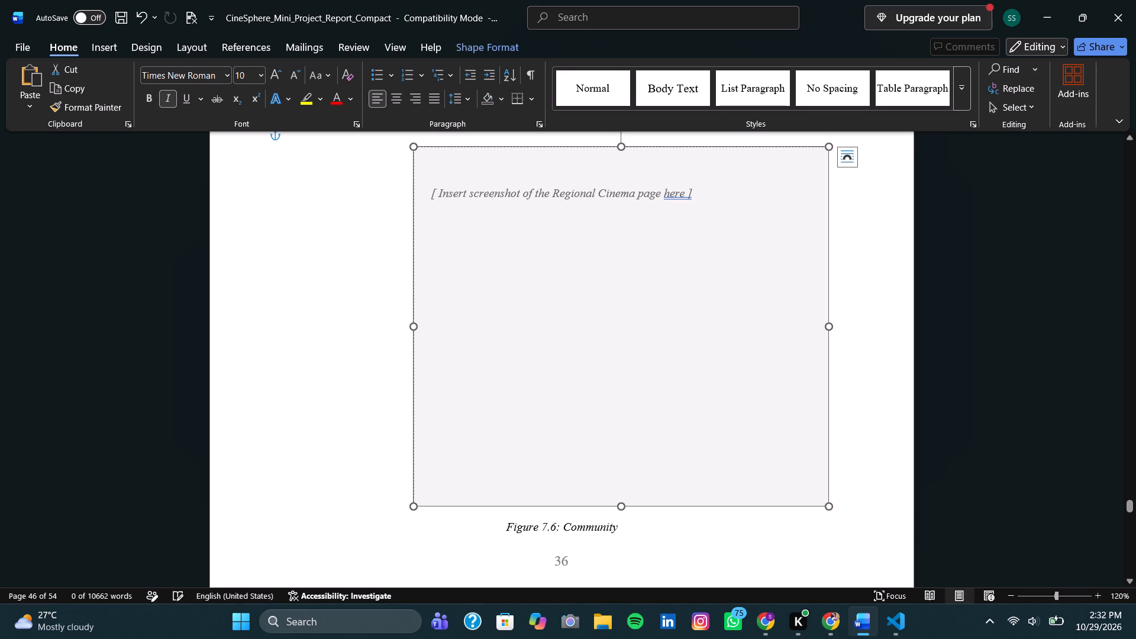
left_click_drag(416, 328, 321, 327)
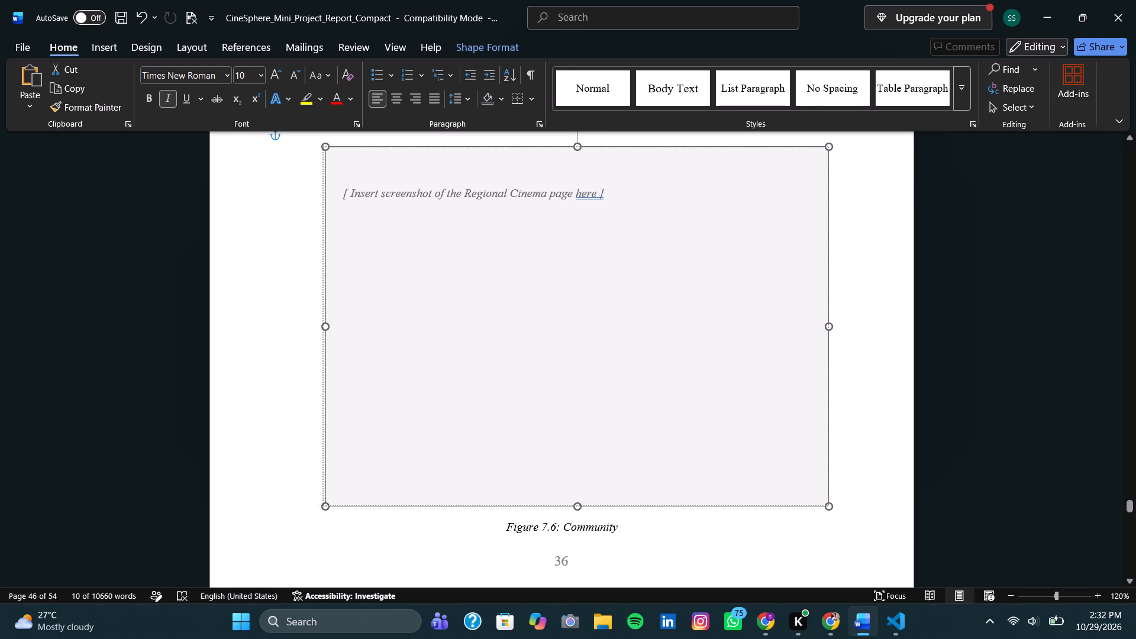
left_click_drag(321, 327, 289, 325)
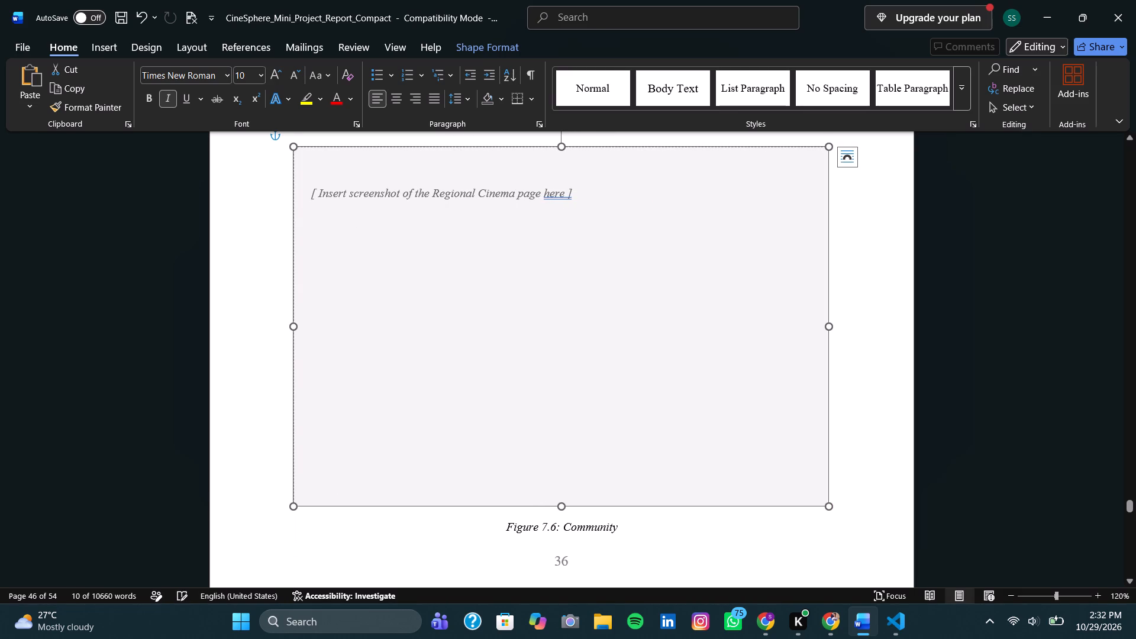
Delete the "Insert screenshot of the Regional Cinema page here" text inside the Figure 7.6 placeholder box.
left_click_drag(603, 196, 345, 204)
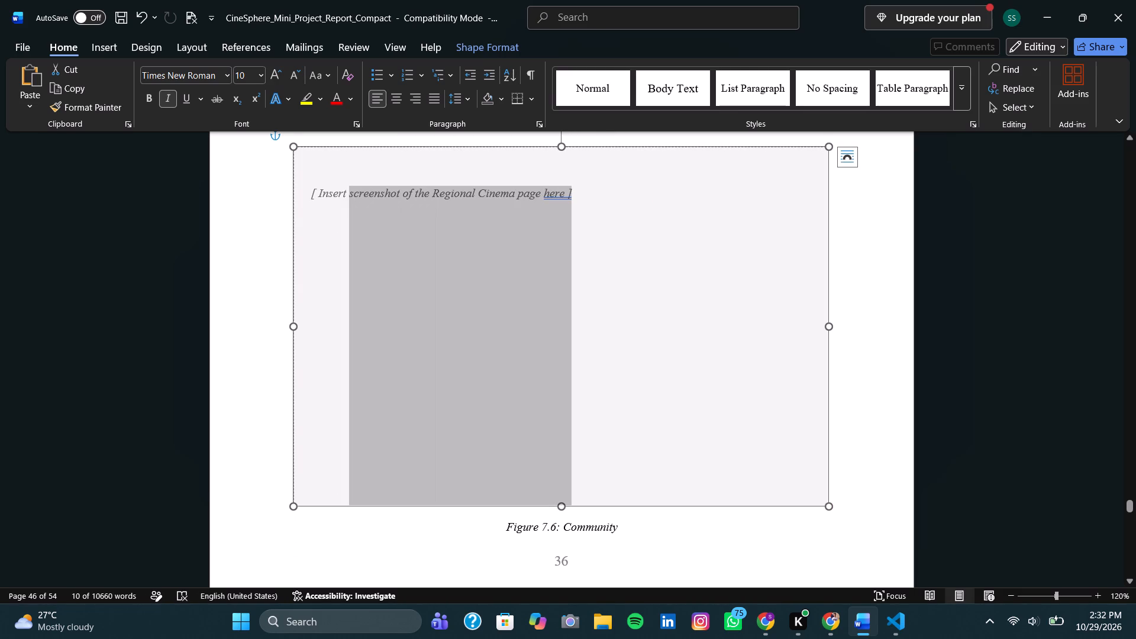
left_click_drag(345, 204, 322, 199)
key("BackSpace")
key("BackSpace")
key("BackSpace")
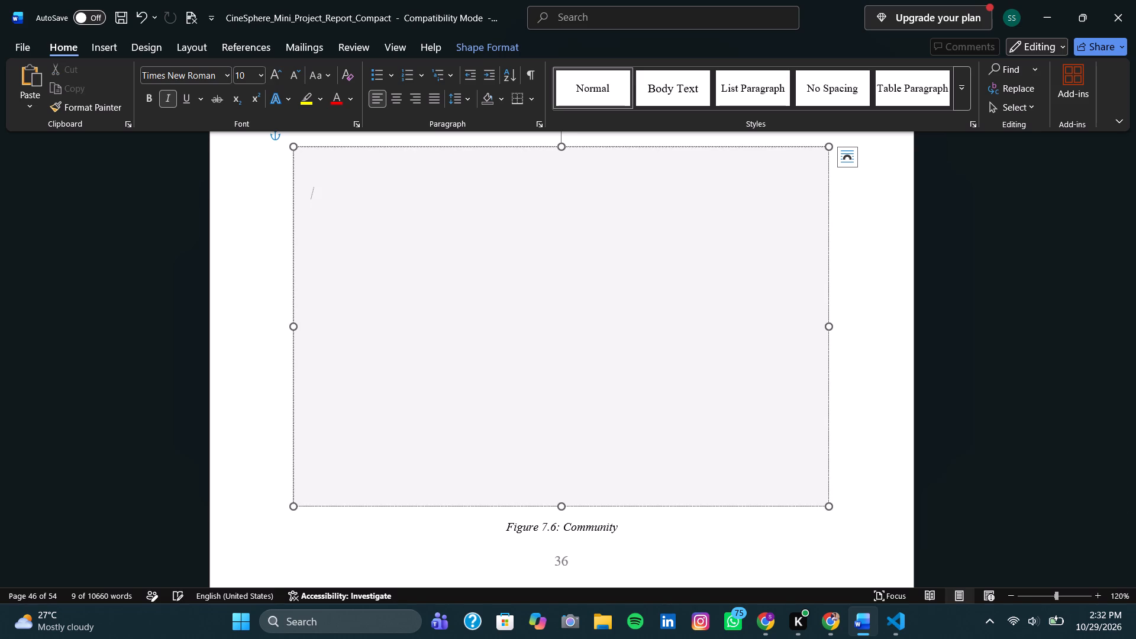
key("BackSpace")
key("BackSpace")
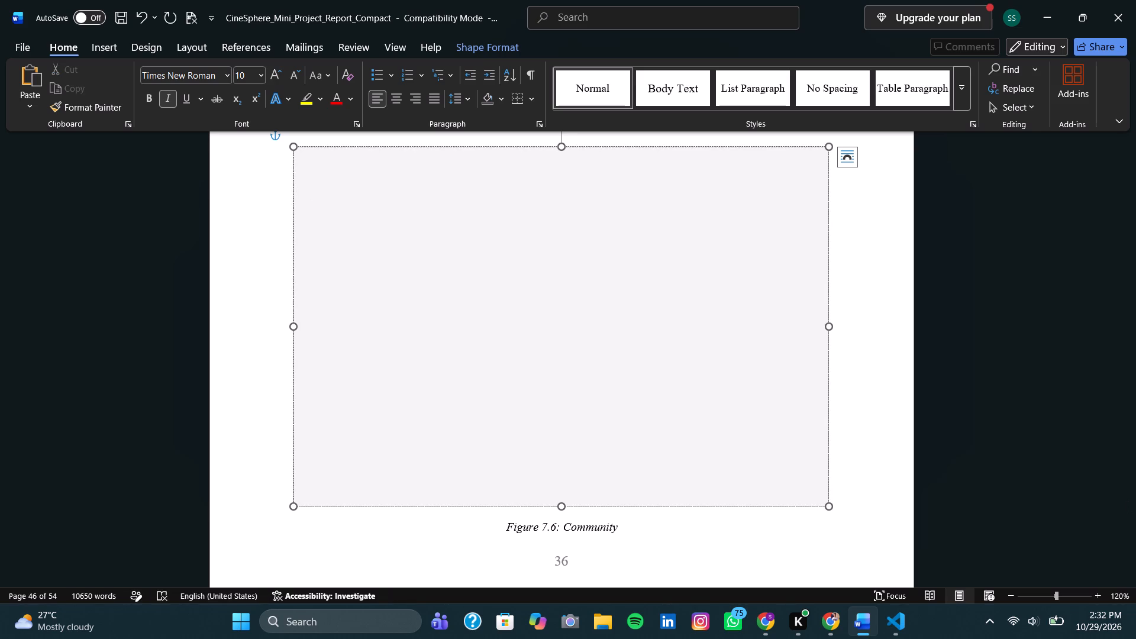
Switch to the browser and look over the CineSphere Watchlist and Profile pages.
key("BackSpace")
key("alt+Tab")
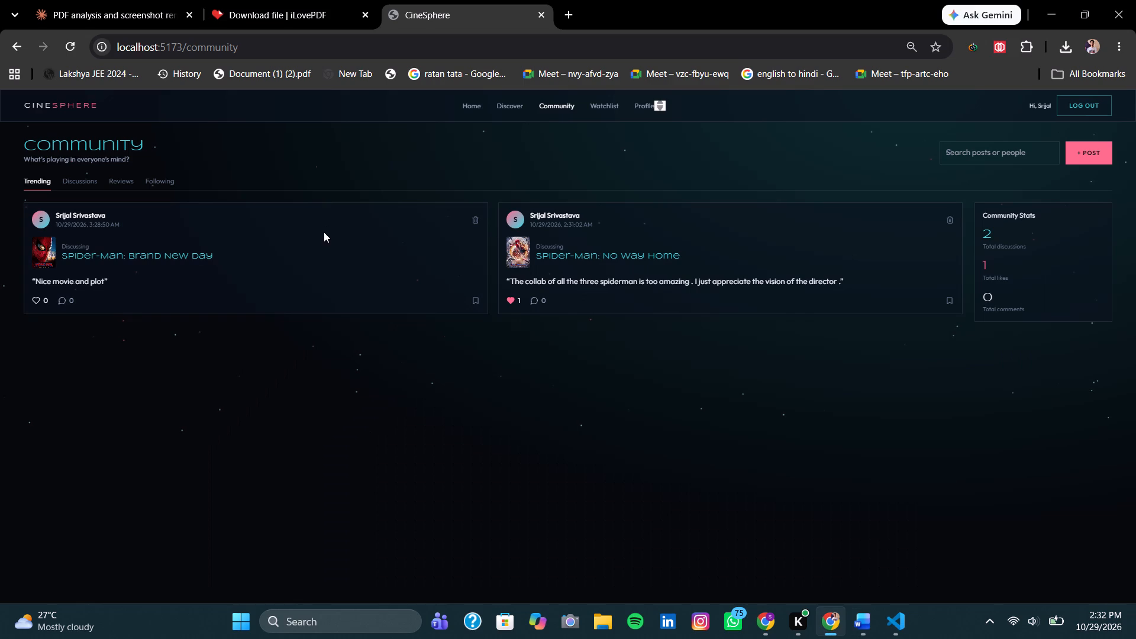
key("alt+Tab")
key("alt+Tab")
left_click(603, 101)
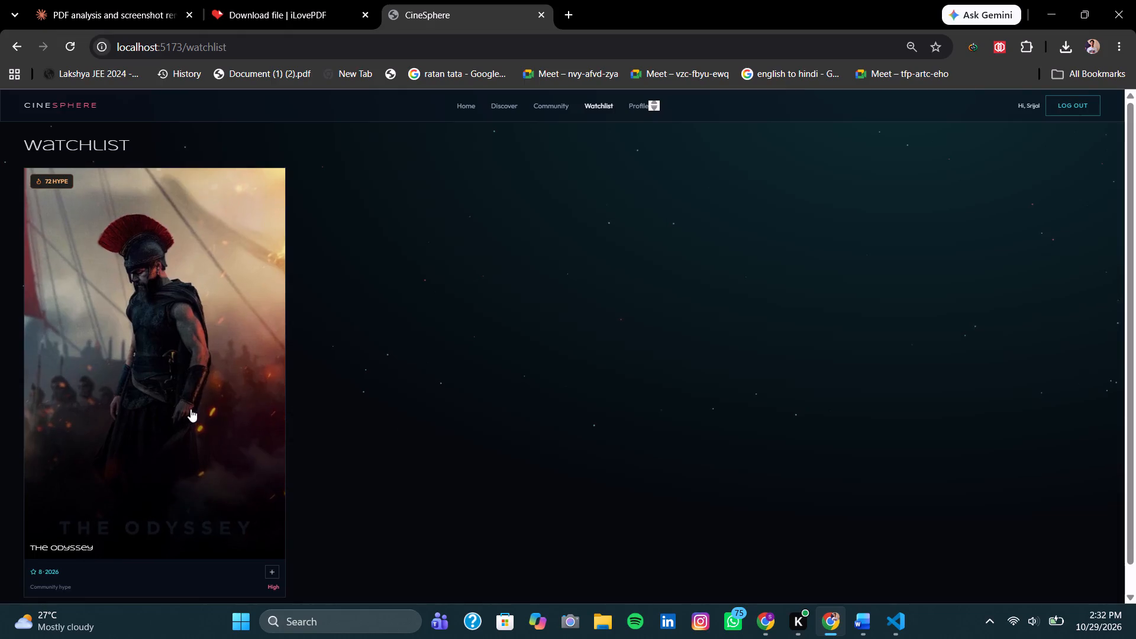
scroll(192, 400, "down", 1)
scroll(210, 352, "down", 1)
left_click(179, 418)
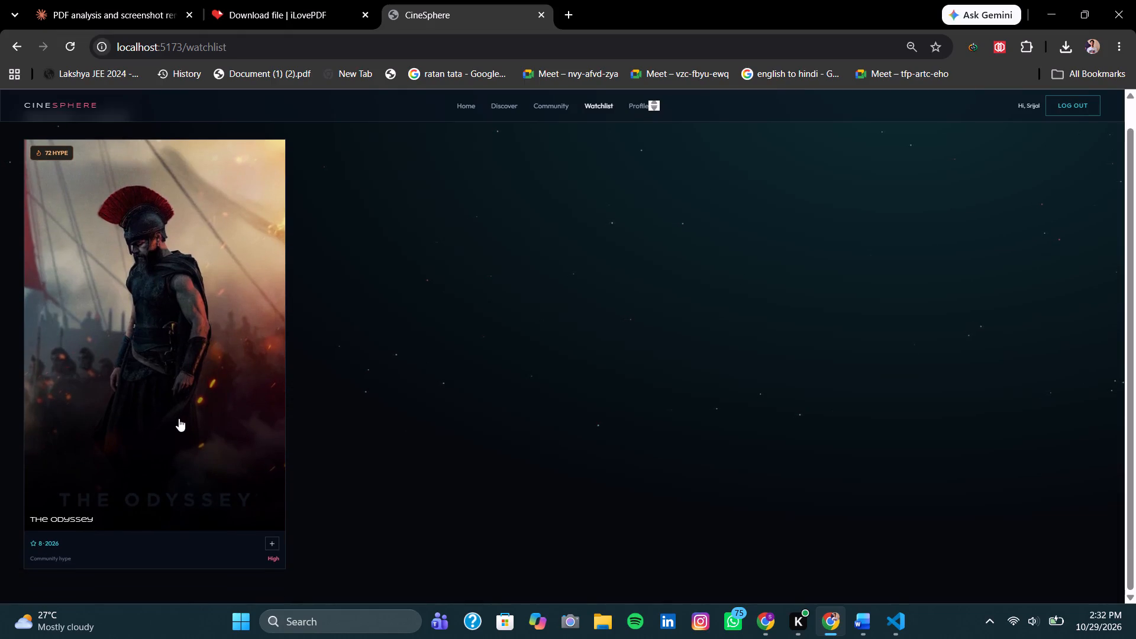
left_click(207, 477)
left_click(641, 104)
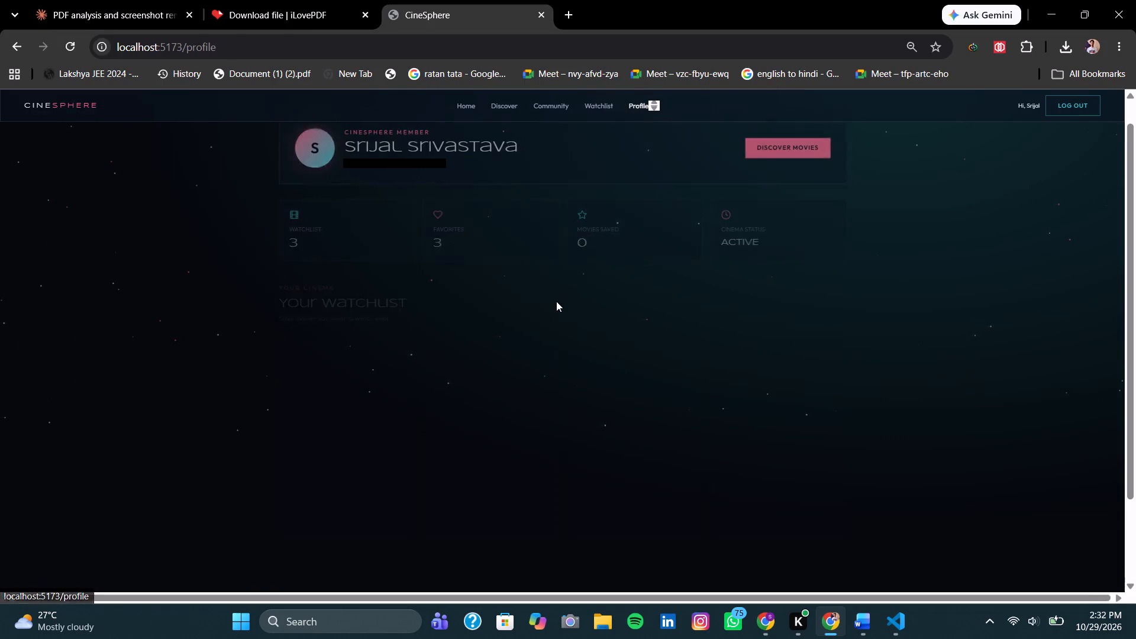
scroll(556, 301, "down", 1)
Browse the Discover page and examine the overview, Community Sentiment and Community Reviews sections in The Odyssey's movie details.
left_click(384, 446)
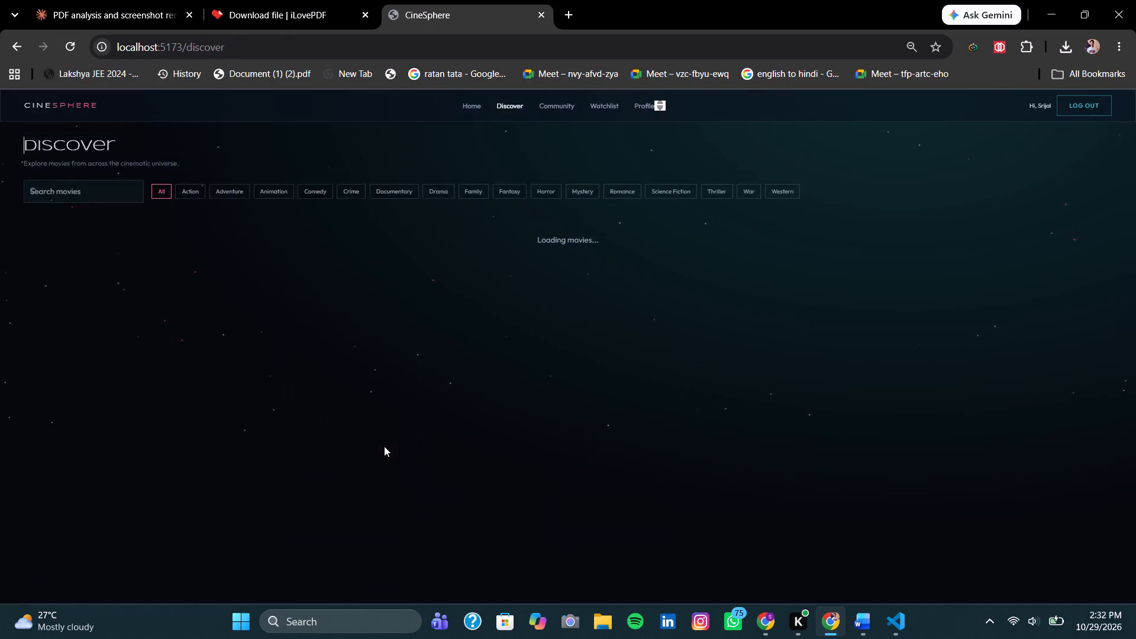
scroll(384, 446, "down", 3)
scroll(727, 393, "down", 2)
left_click(277, 448)
scroll(277, 448, "down", 1)
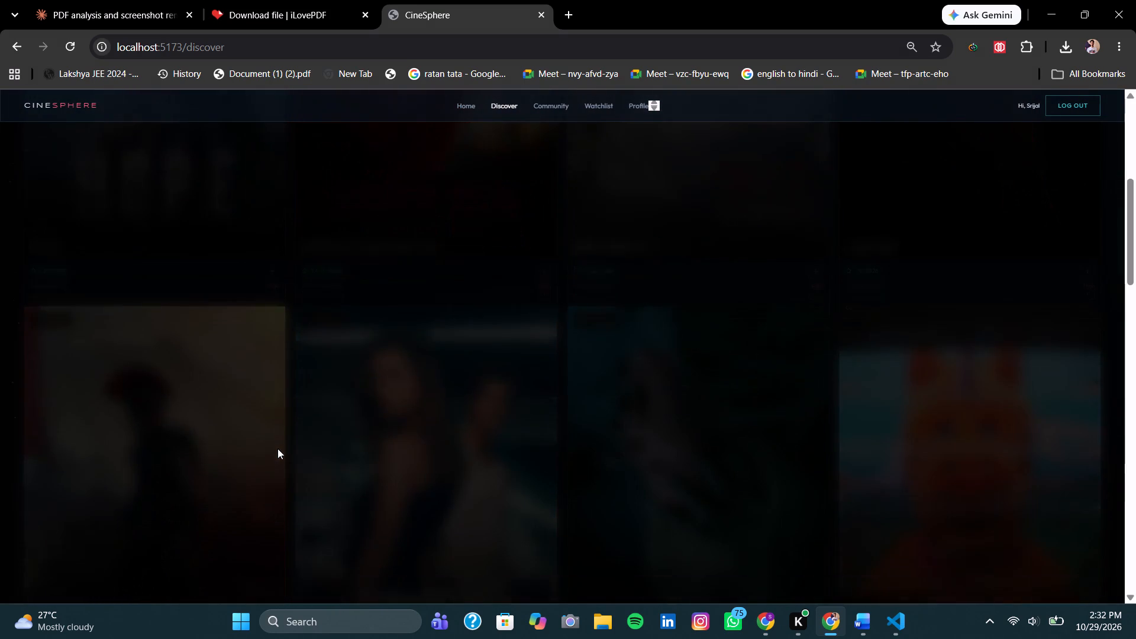
scroll(277, 448, "down", 1)
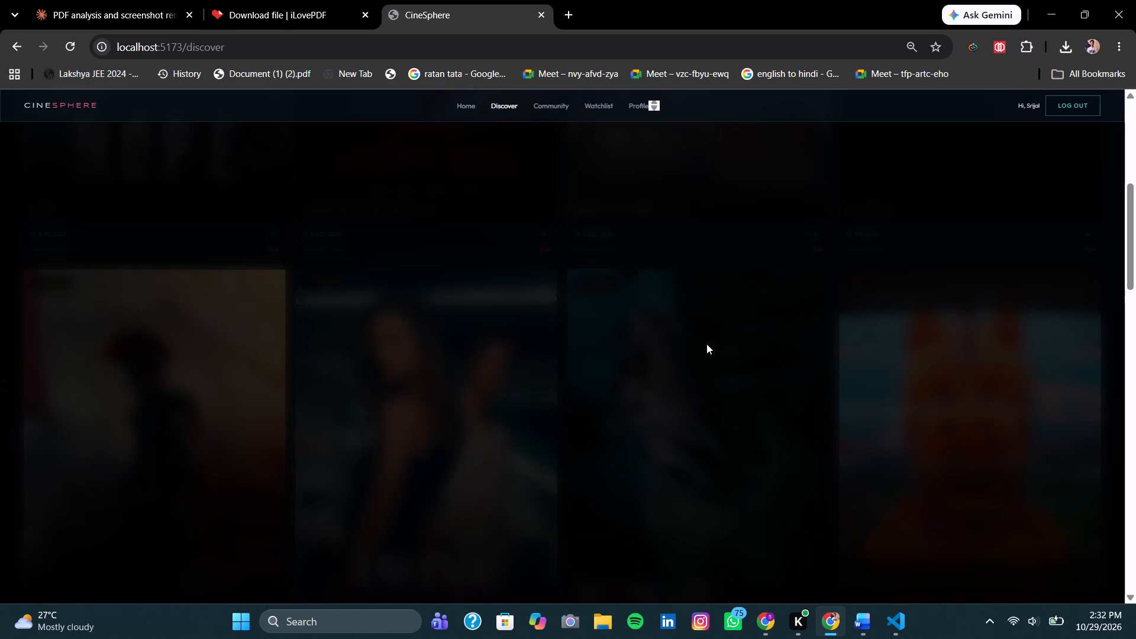
key("space")
scroll(567, 275, "down", 3)
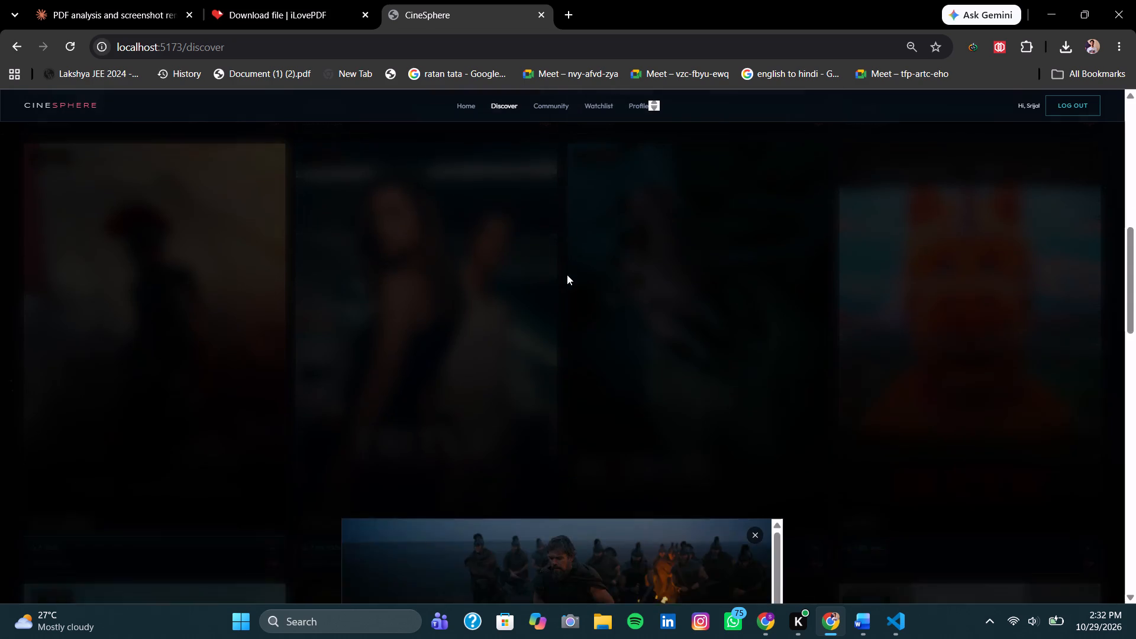
scroll(567, 275, "down", 5)
scroll(567, 275, "up", 2)
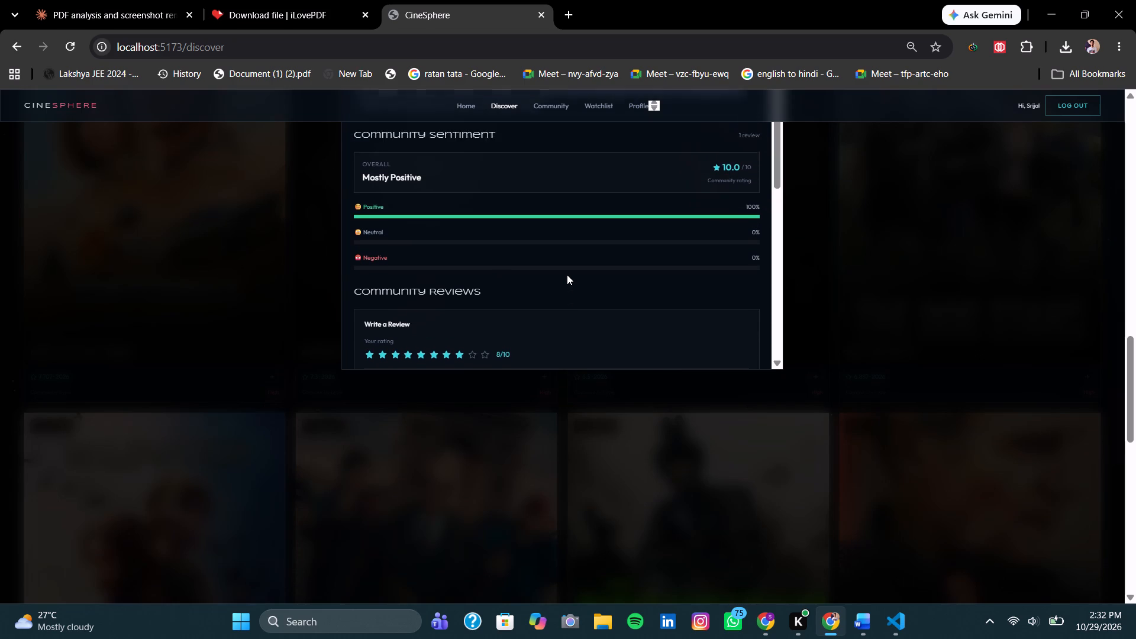
scroll(567, 275, "up", 1)
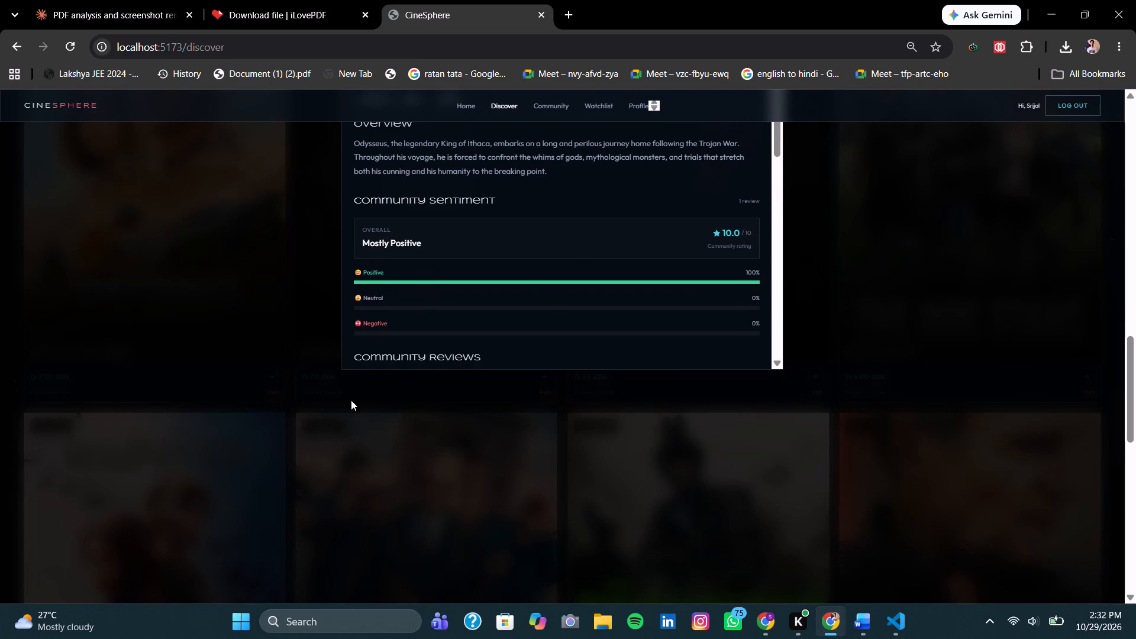
left_click(325, 421)
Capture the Community page's Trending view at full page width, from the site header to a little below the posts.
left_click(553, 103)
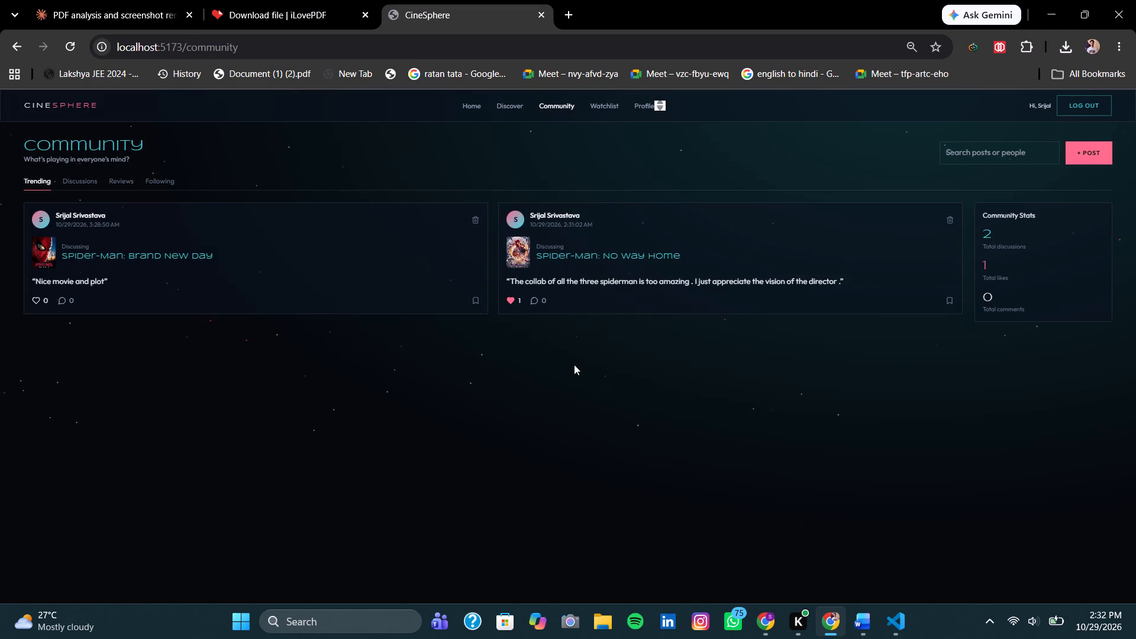
left_click(109, 181)
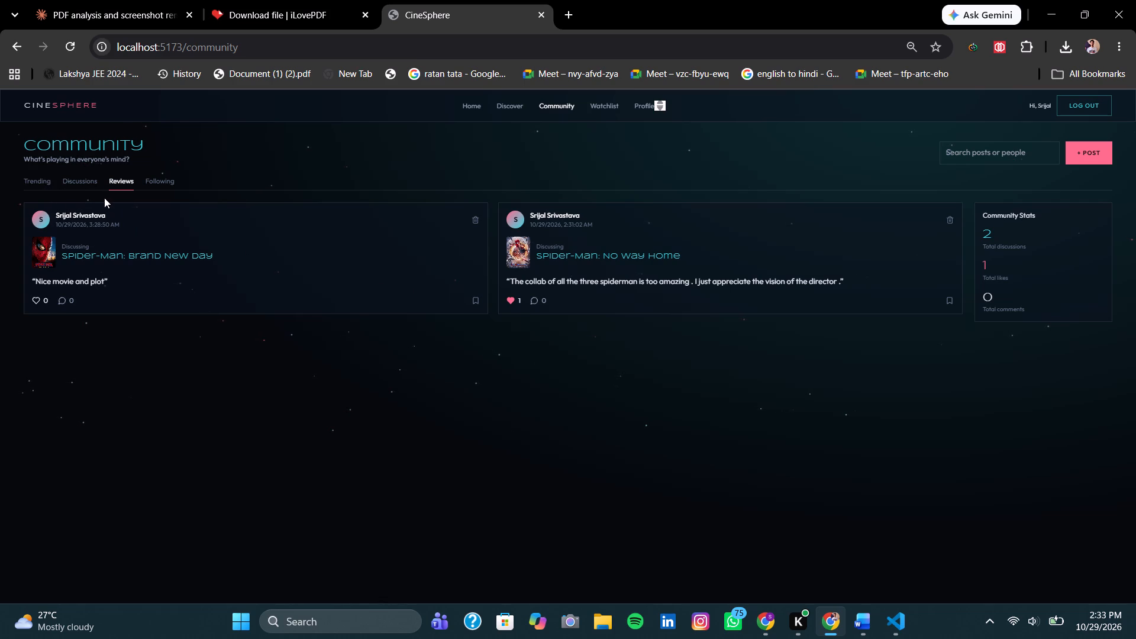
left_click(104, 198)
left_click(34, 178)
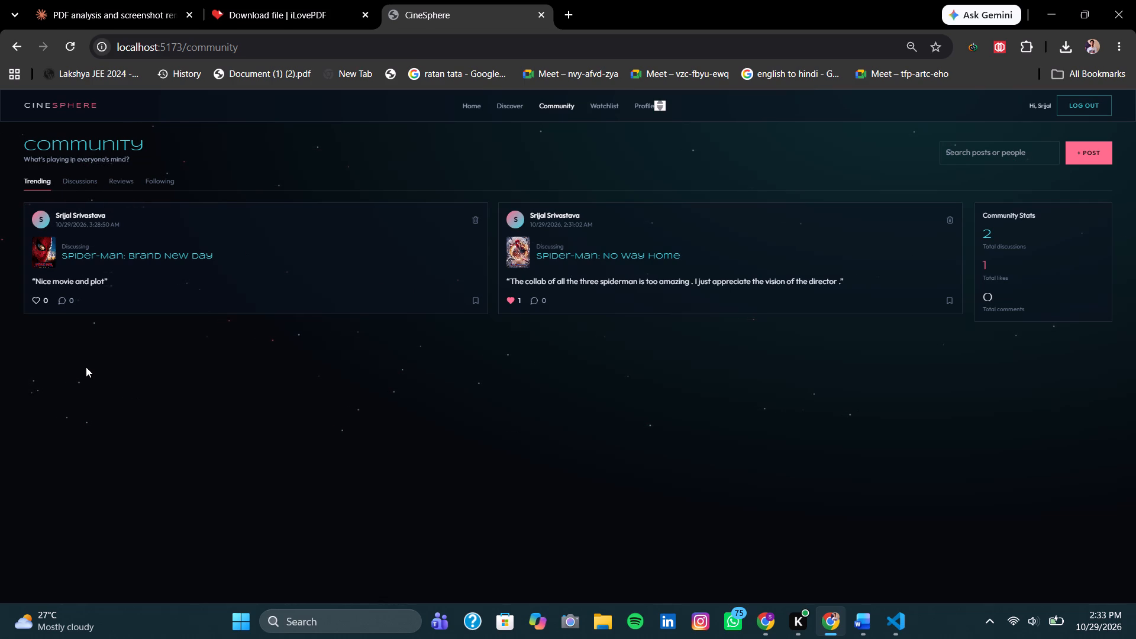
key("Print")
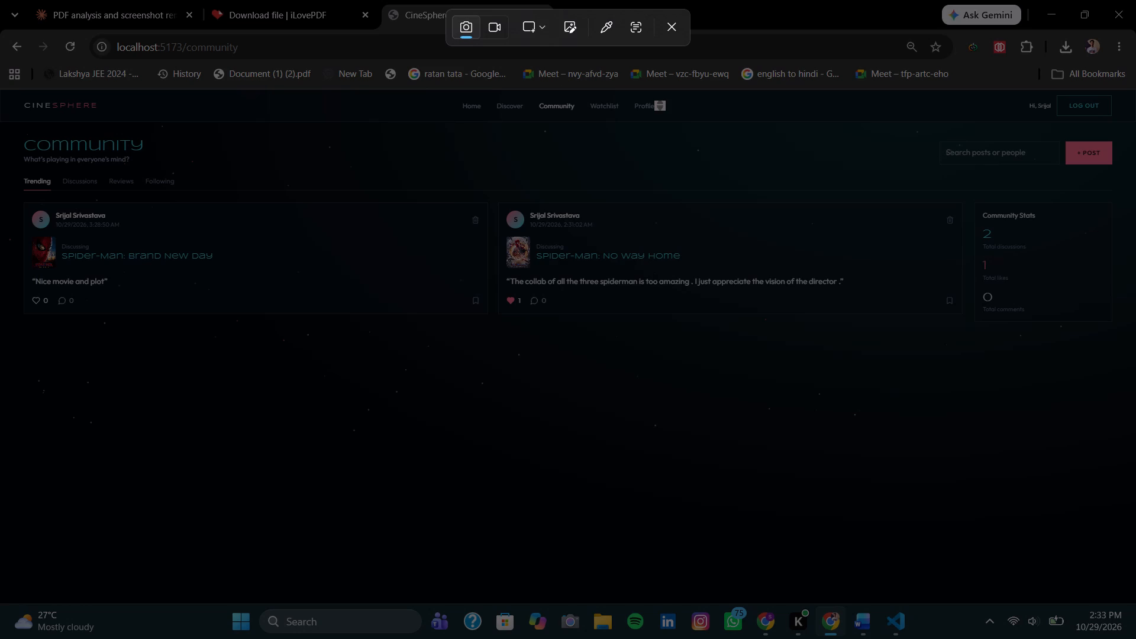
left_click_drag(0, 91, 745, 415)
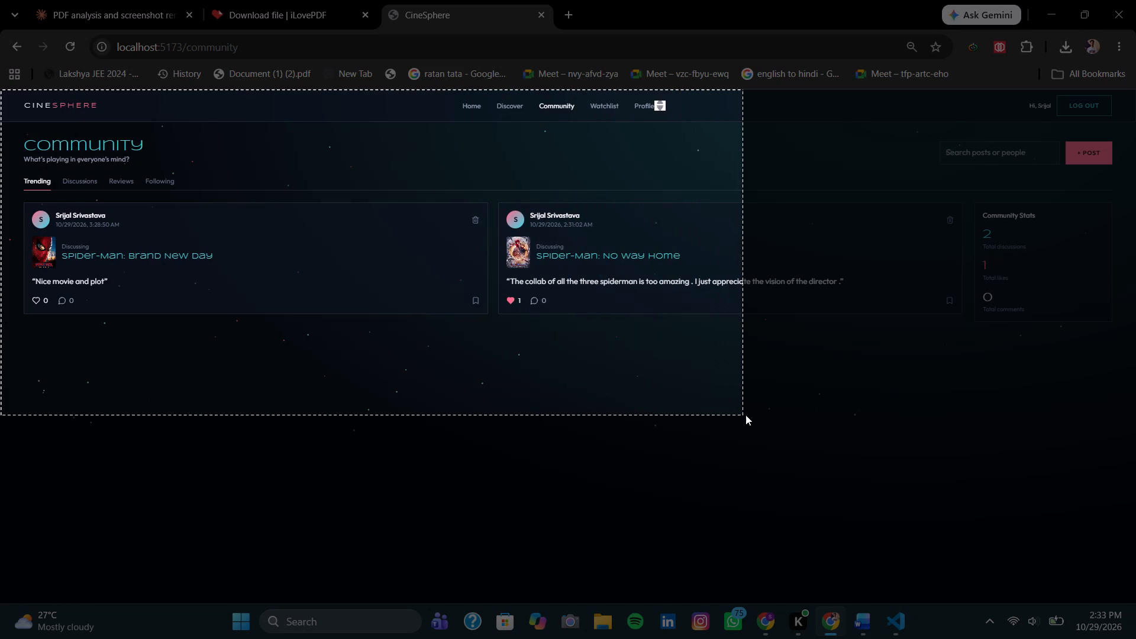
left_click_drag(745, 415, 949, 415)
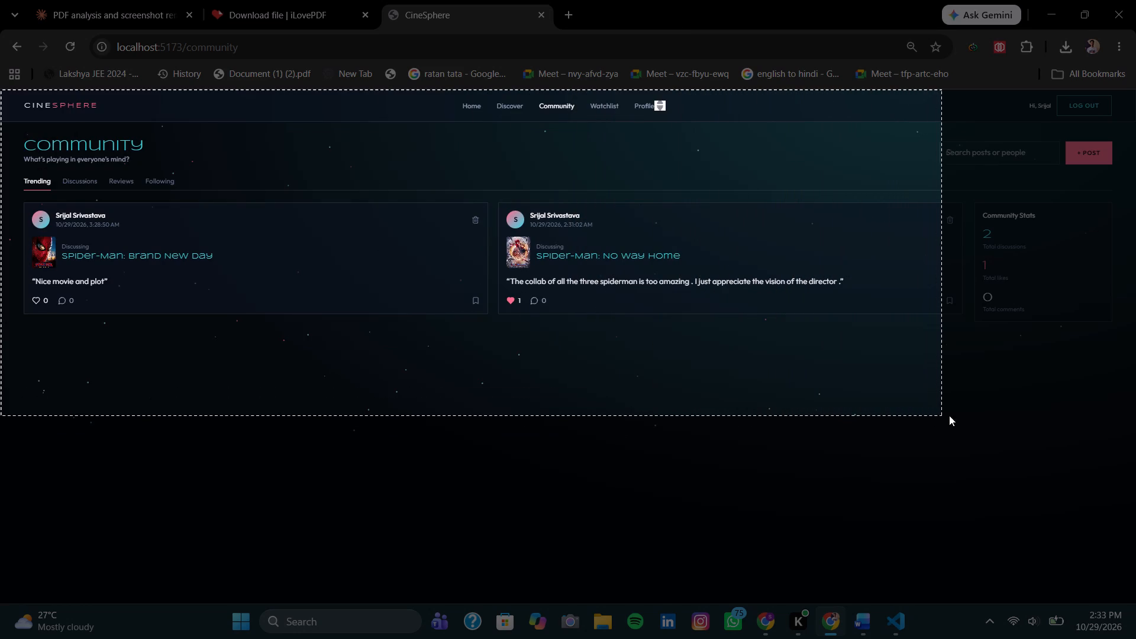
left_click_drag(949, 415, 1135, 415)
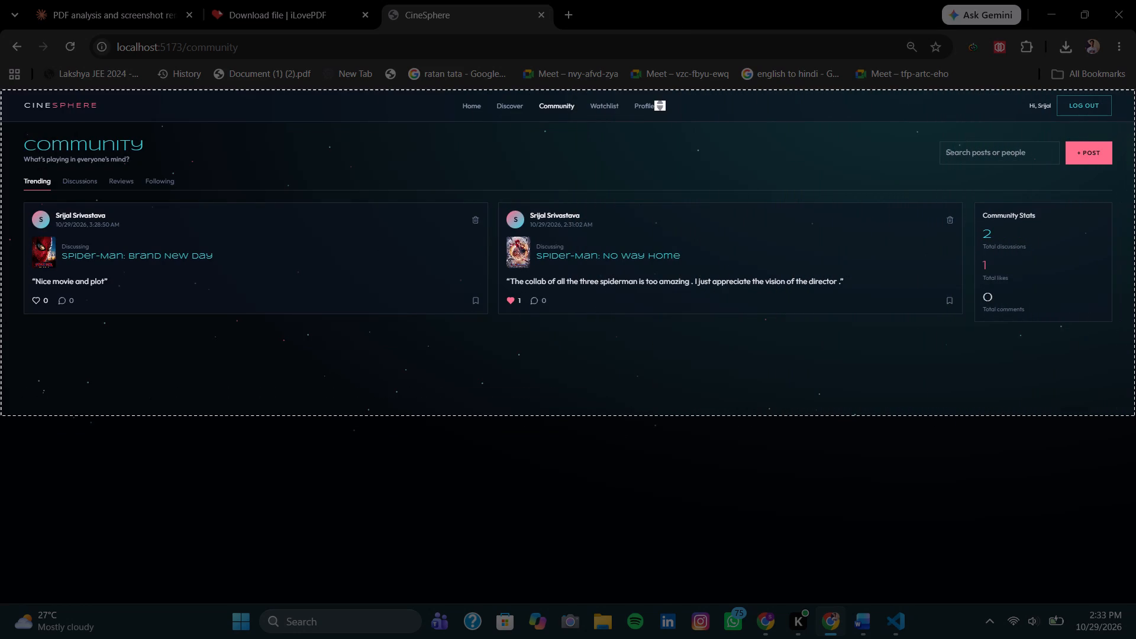
left_click_drag(1135, 415, 1135, 420)
Paste the Community screenshot into the report's Figure 7.6 placeholder box and stretch it to about half the box's height.
key("alt+Tab")
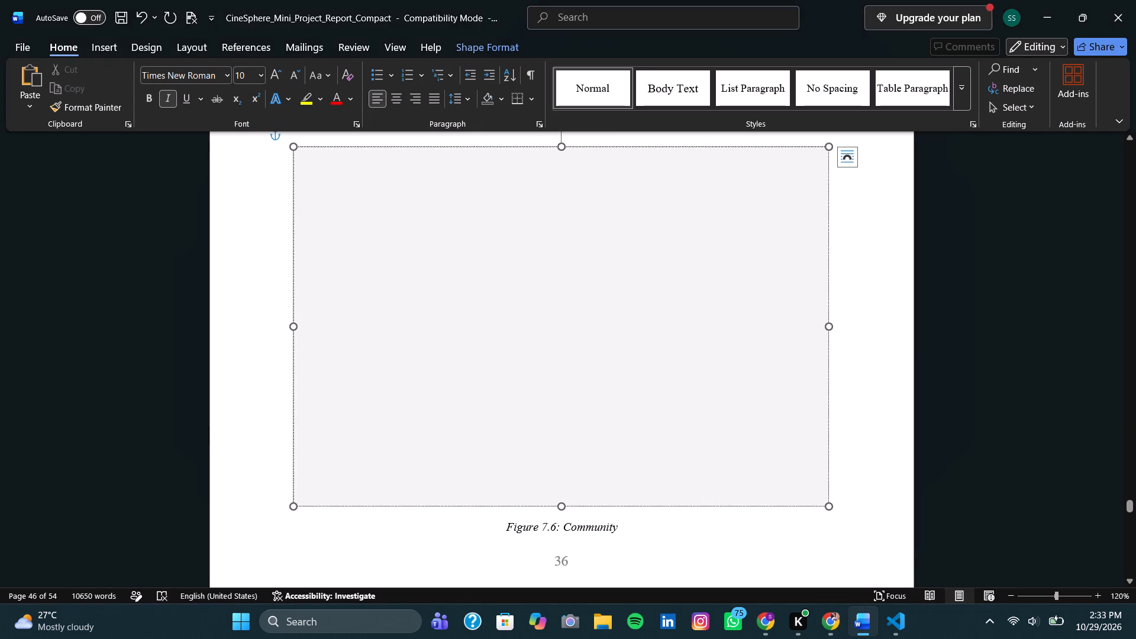
key("ctrl+v")
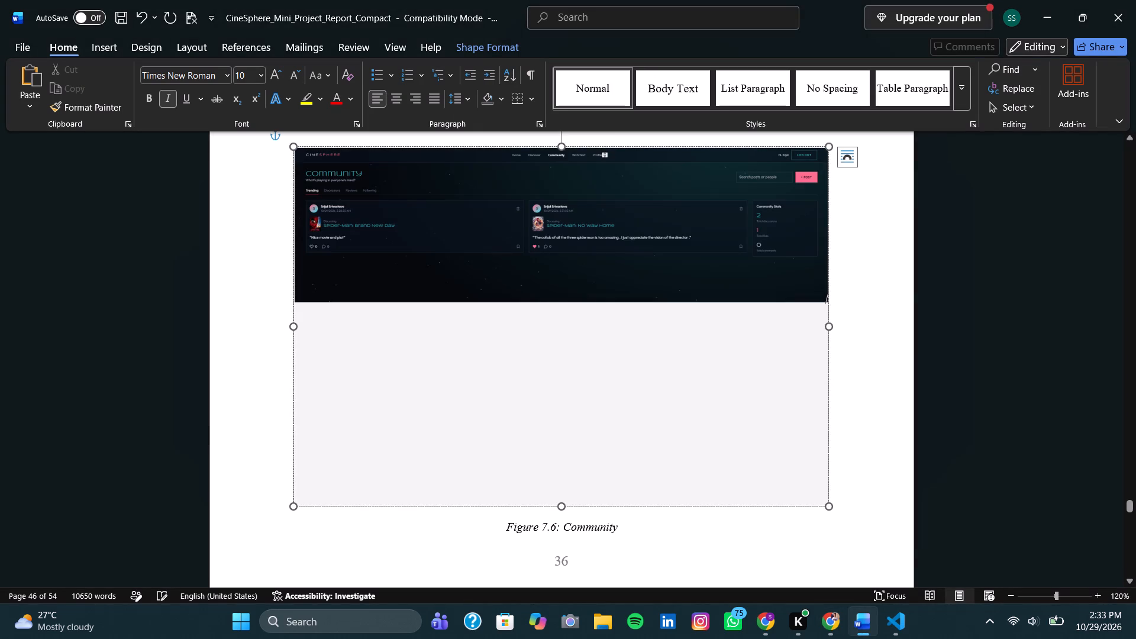
left_click(561, 287)
left_click_drag(561, 301, 580, 508)
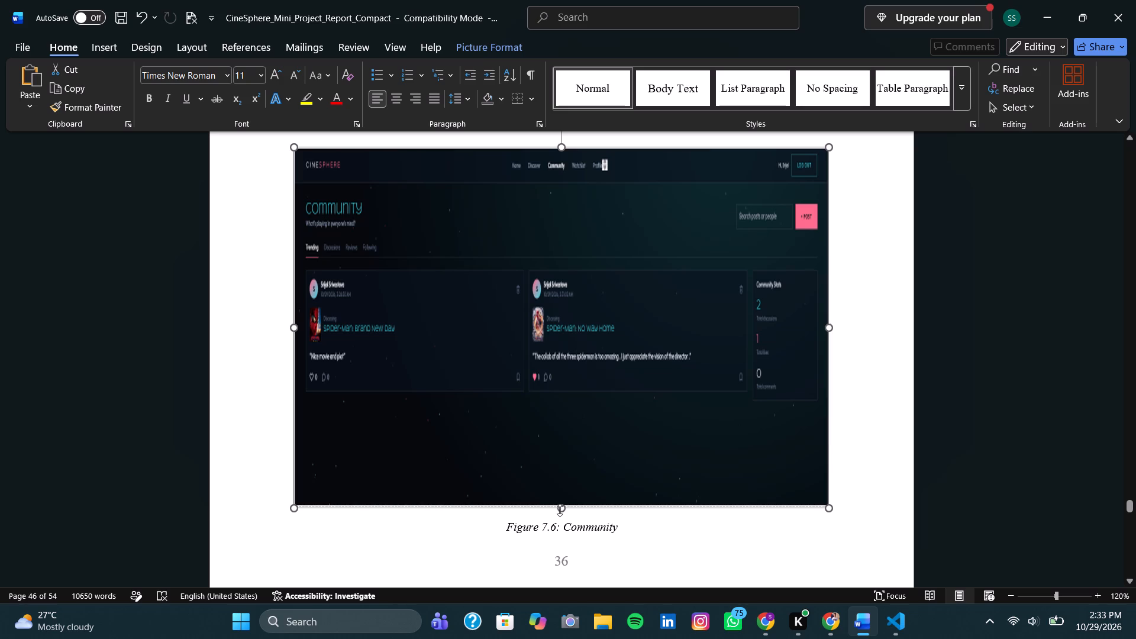
left_click_drag(562, 511, 560, 428)
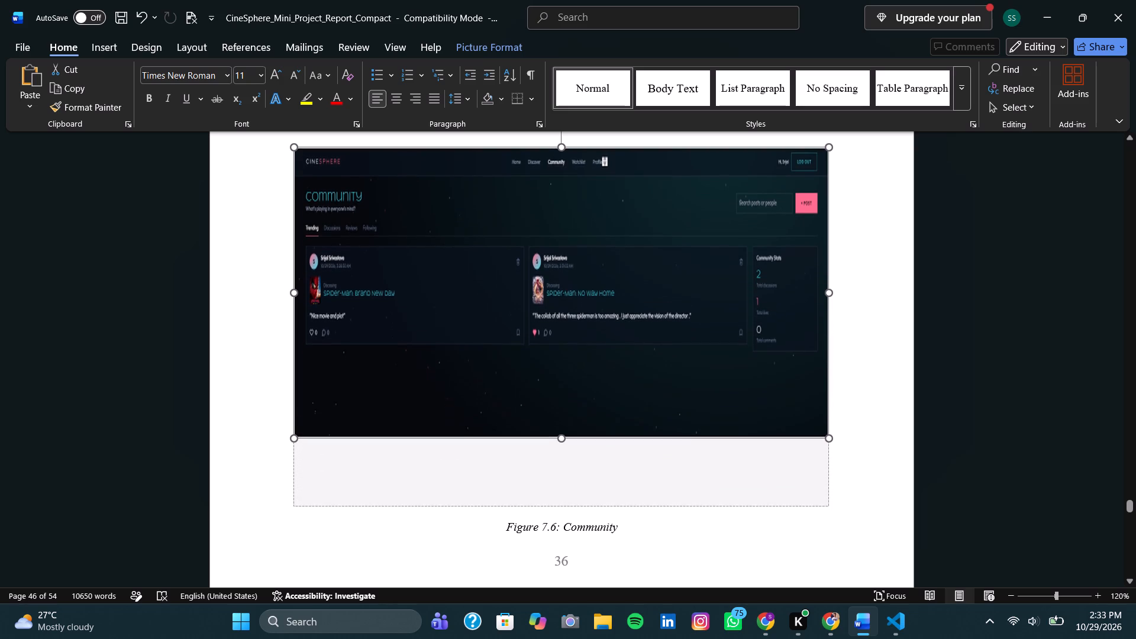
left_click_drag(560, 428, 553, 353)
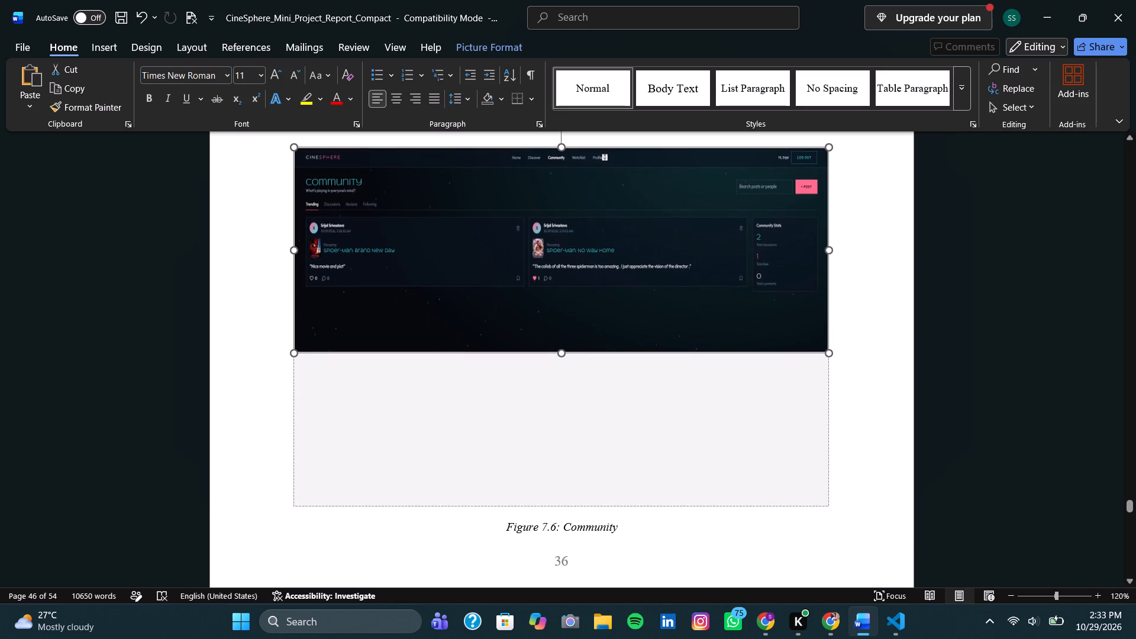
left_click_drag(553, 353, 548, 330)
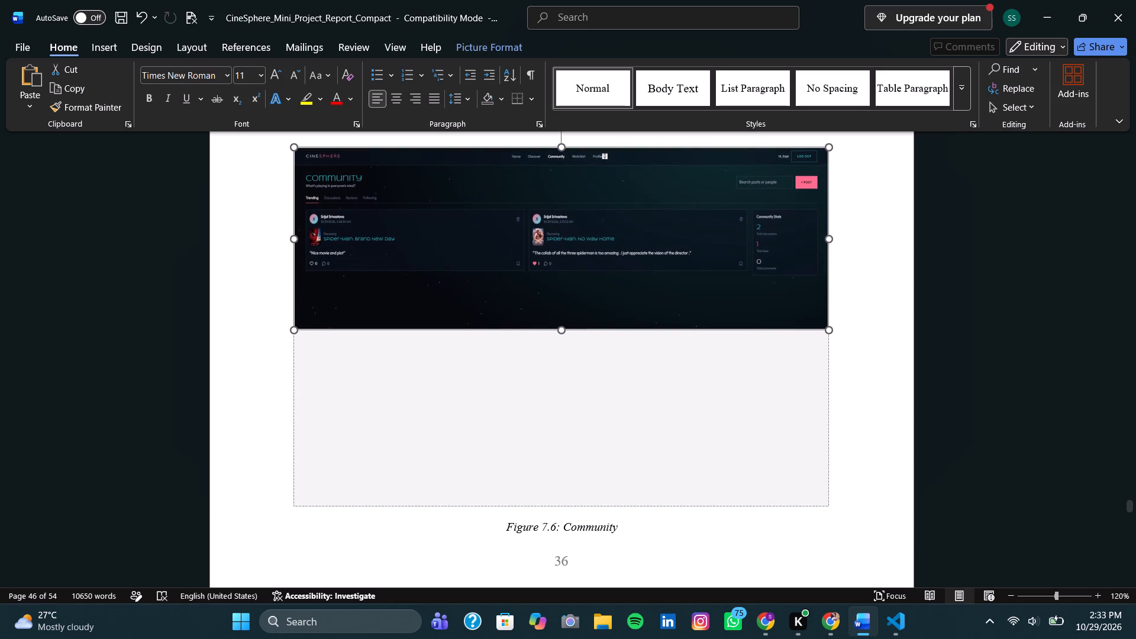
Shrink the Figure 7.6 placeholder box's height to fit the Community screenshot, bringing the caption directly beneath it.
left_click(559, 473)
left_click_drag(559, 504, 551, 336)
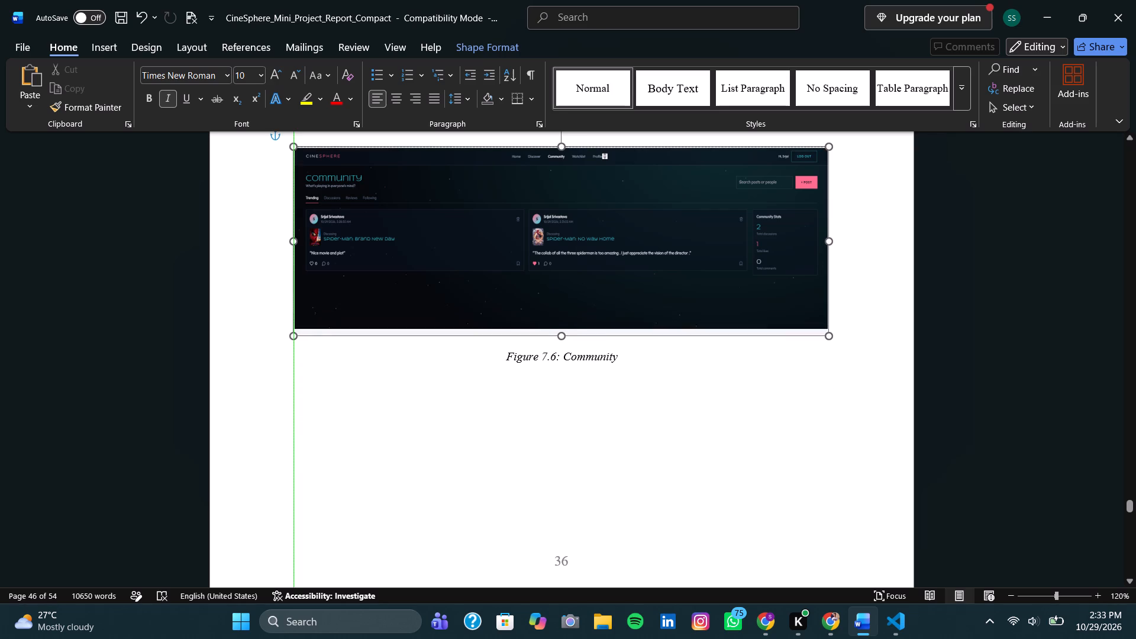
left_click_drag(551, 336, 551, 331)
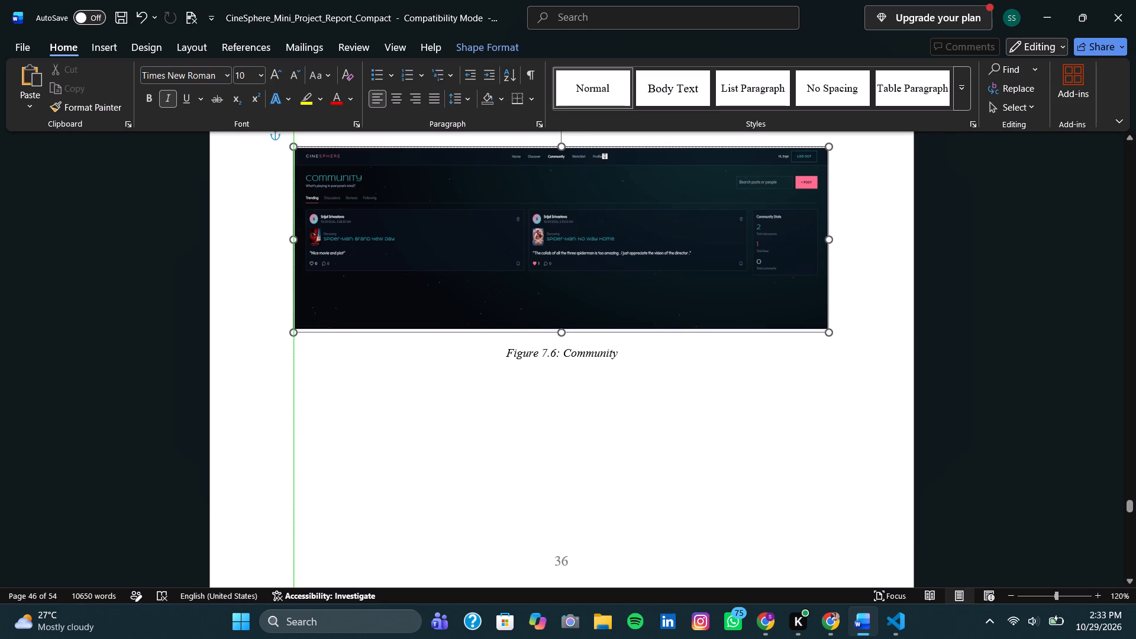
left_click_drag(551, 331, 551, 330)
left_click(548, 479)
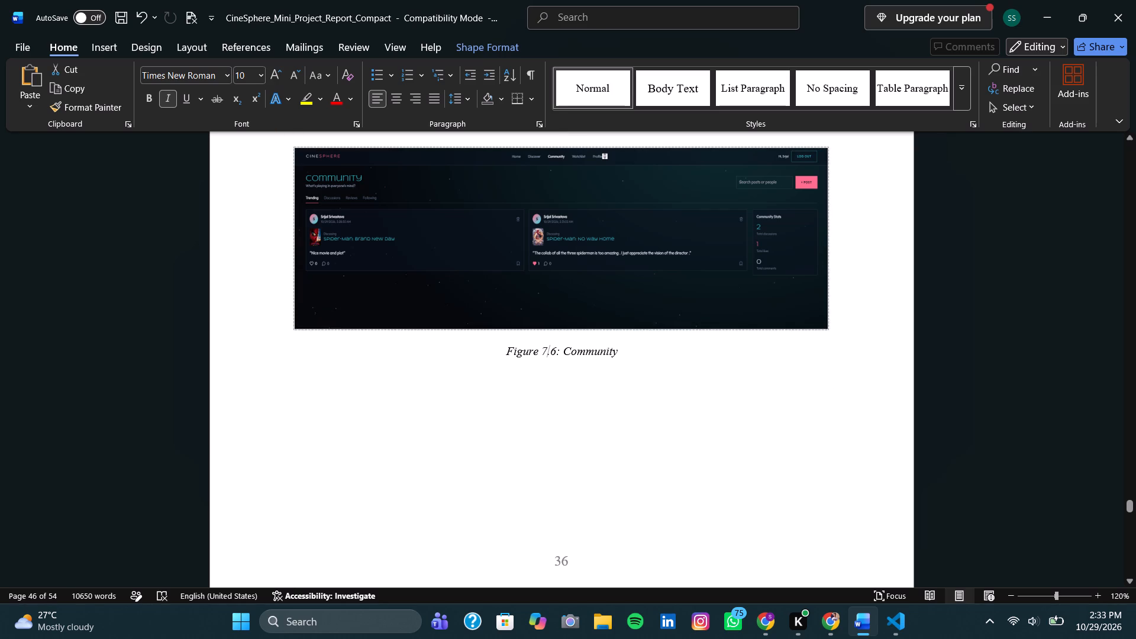
Switch to the CineSphere site in Chrome, open the Watchlist page and enlarge it to the browser's default zoom.
scroll(548, 479, "down", 1)
scroll(548, 479, "up", 2)
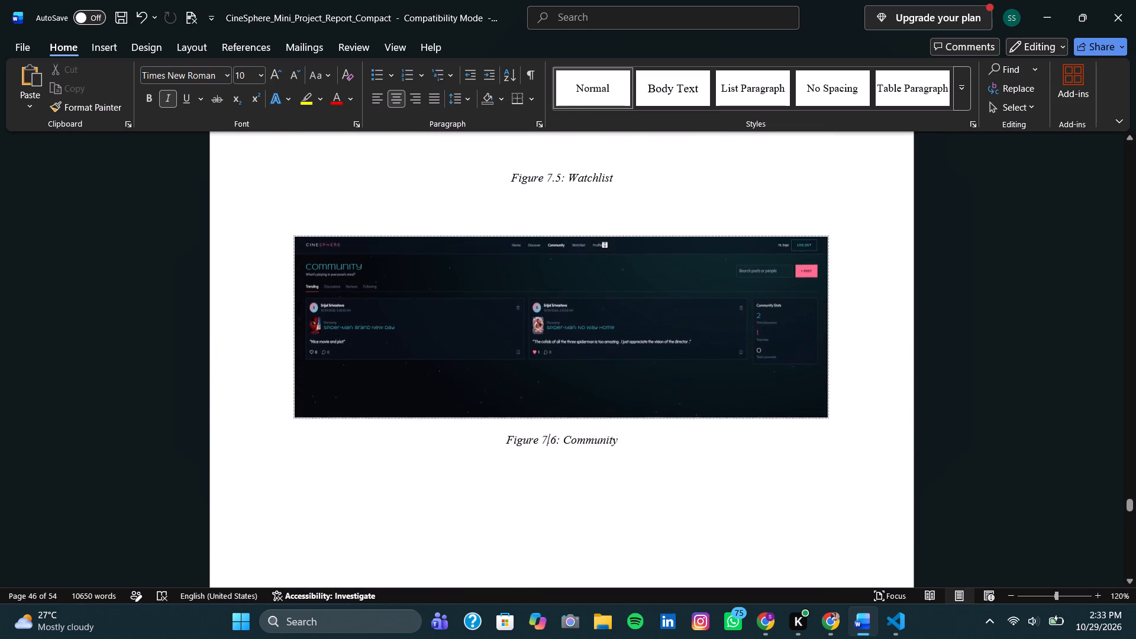
scroll(548, 479, "up", 2)
key("alt+Tab")
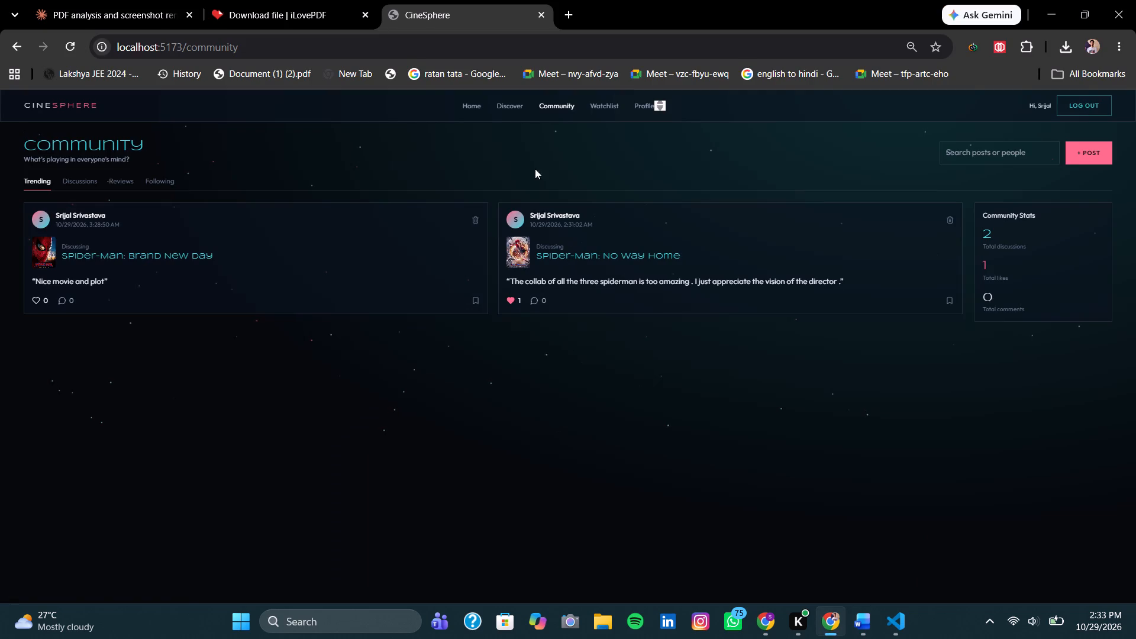
left_click(600, 105)
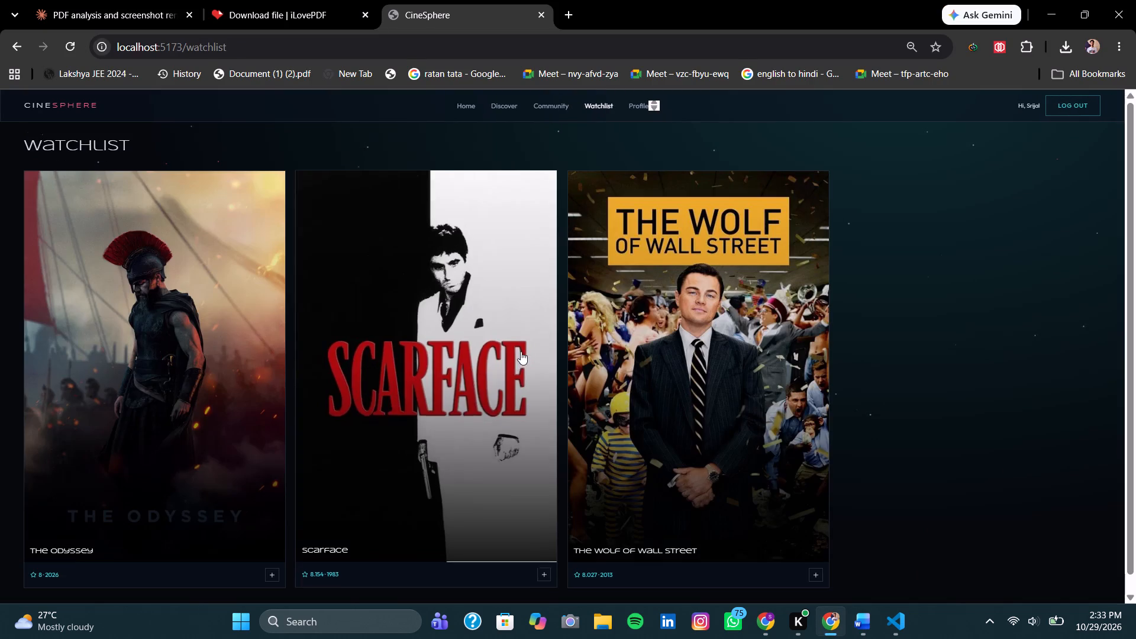
key("ctrl+plus")
key("ctrl+plus")
key("ctrl+plus")
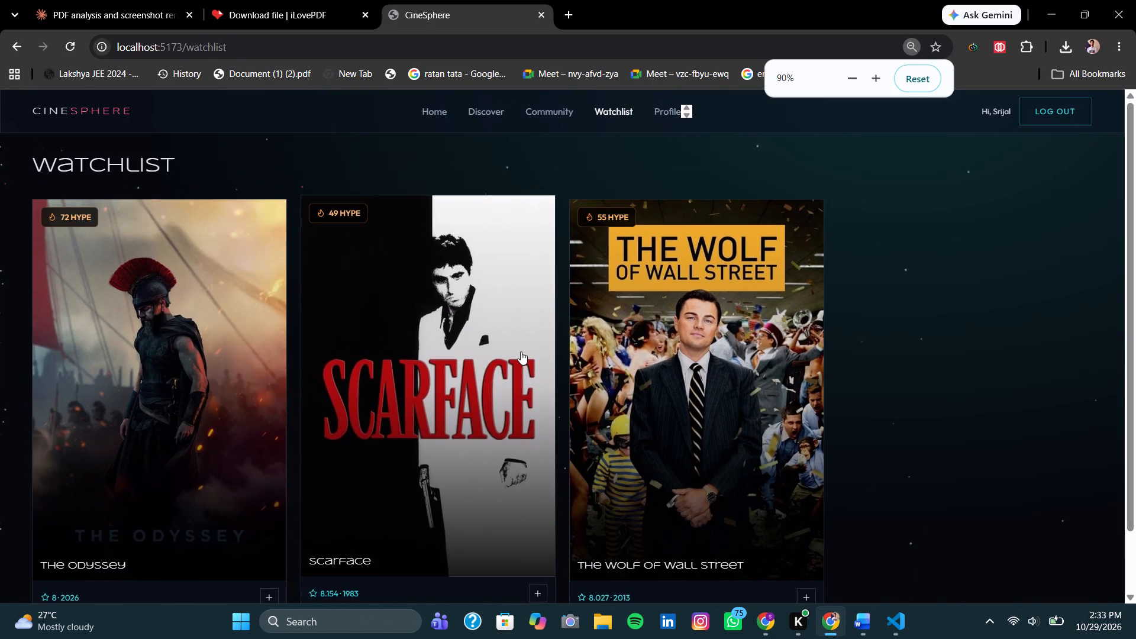
key("ctrl+plus")
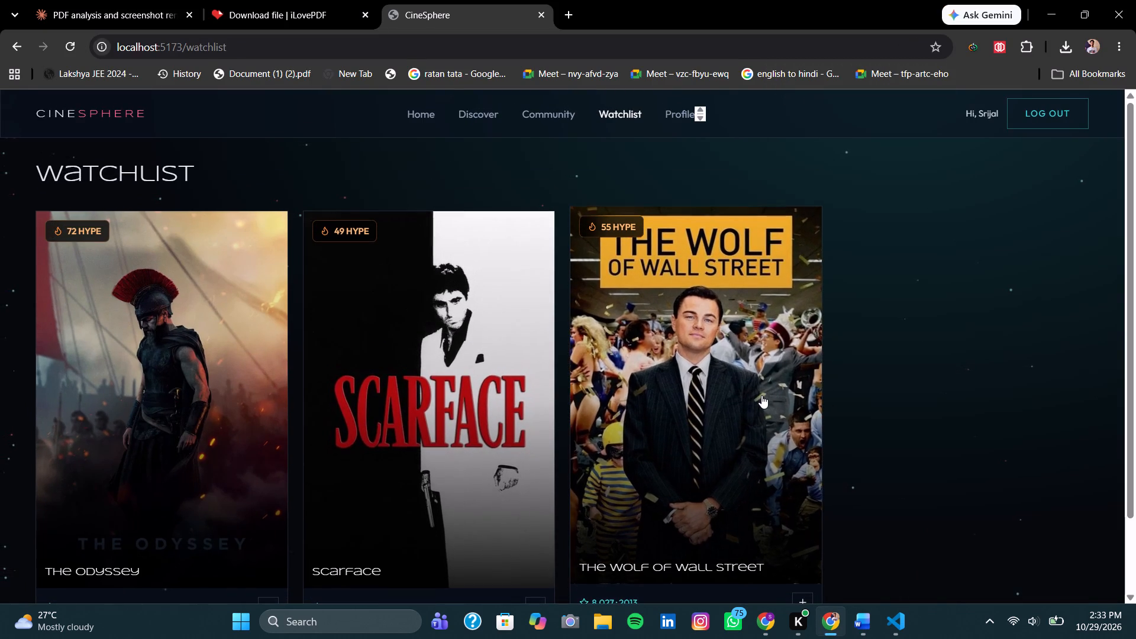
key("Print")
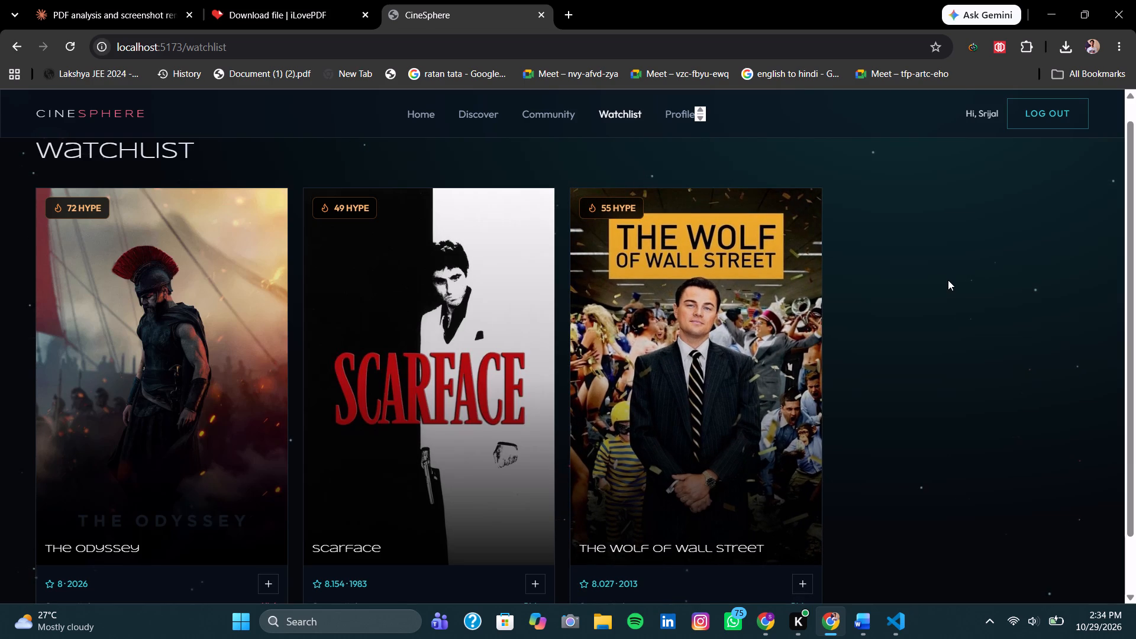
key("Print")
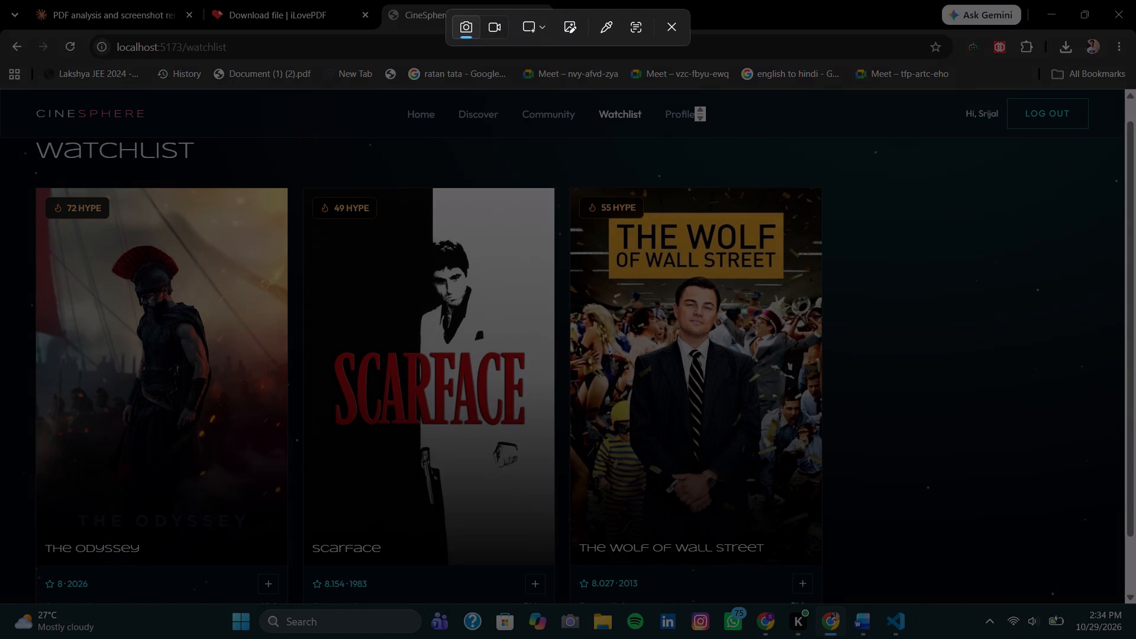
left_click_drag(0, 89, 730, 510)
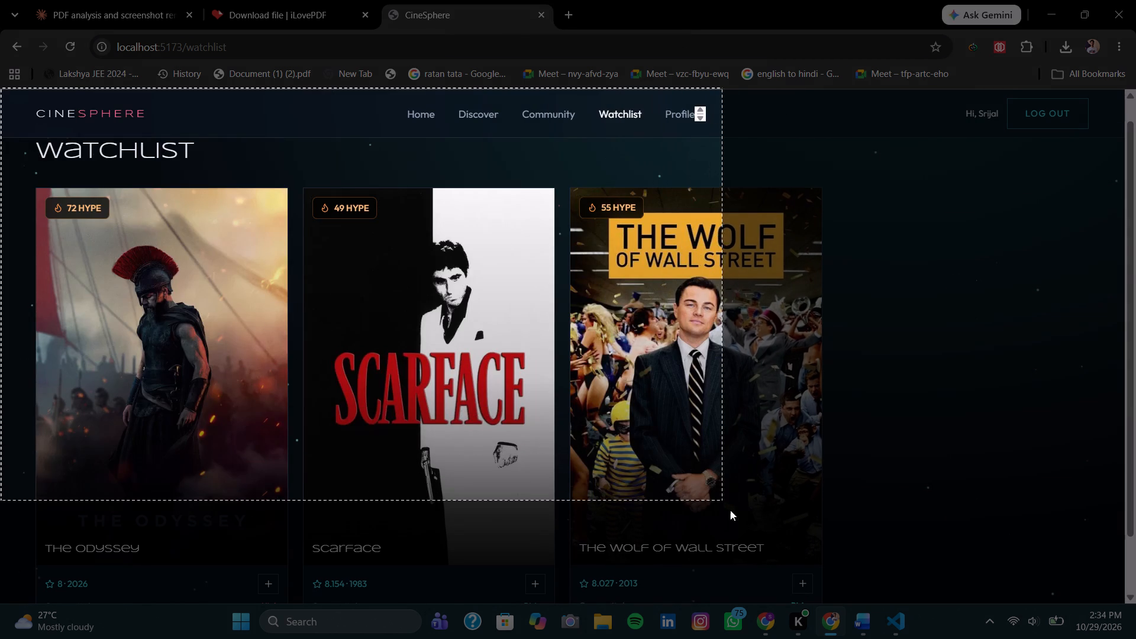
left_click_drag(730, 510, 983, 626)
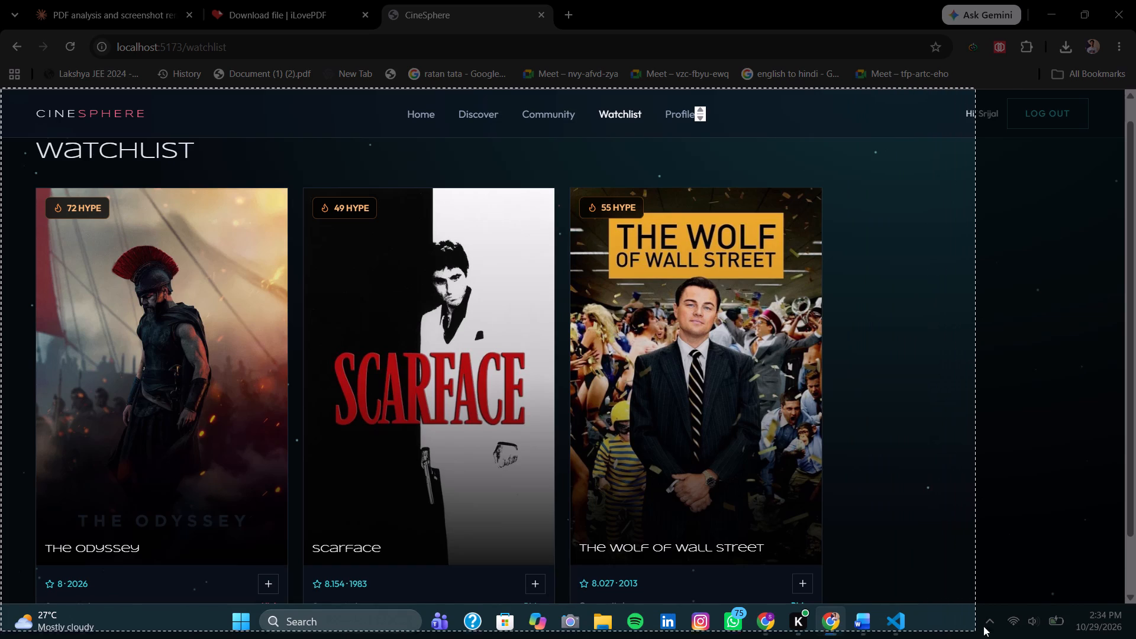
left_click_drag(983, 626, 1135, 605)
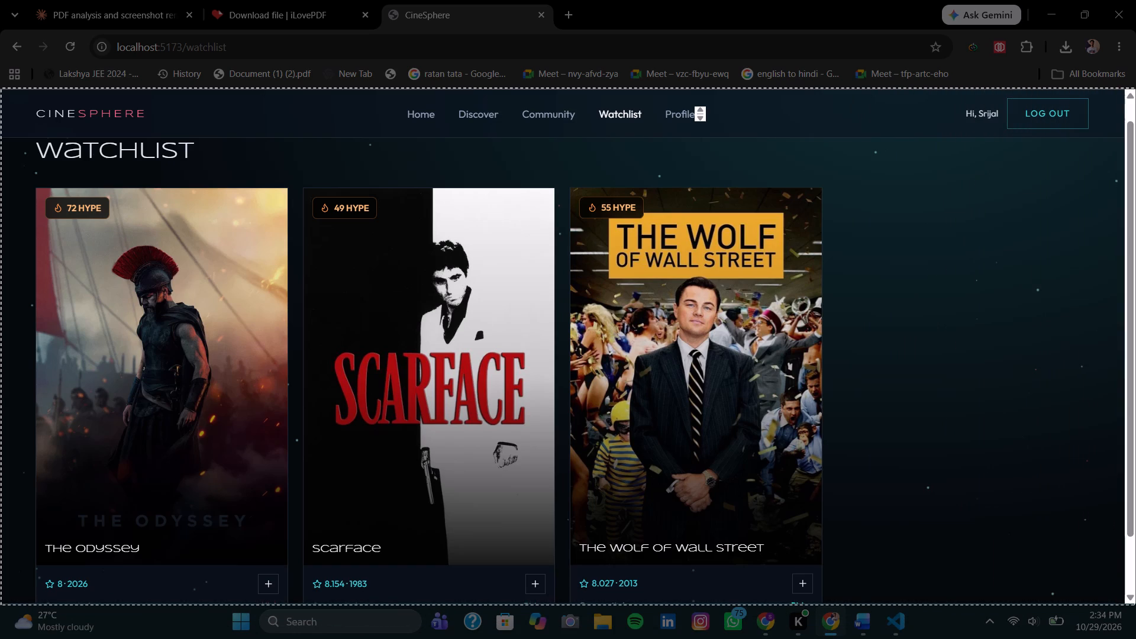
left_click_drag(1135, 605, 1135, 603)
In the report, replace the Hype Meter placeholder text above the Figure 7.5 caption with the Watchlist screenshot, stretched to the box's full height.
key("alt+Tab")
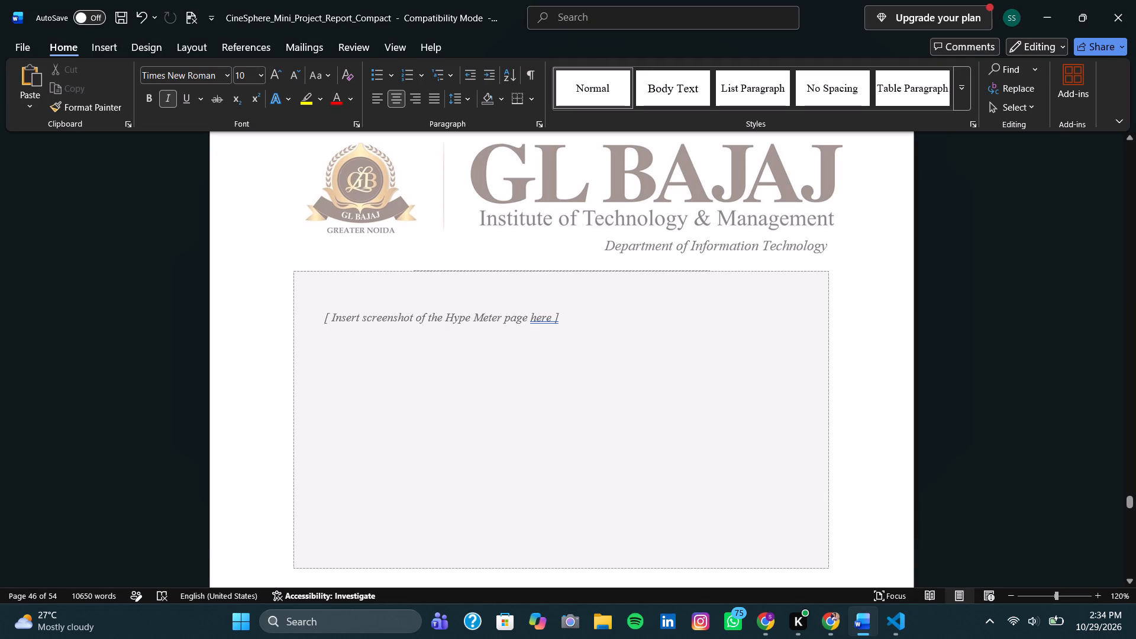
left_click(369, 348)
left_click_drag(580, 326, 403, 304)
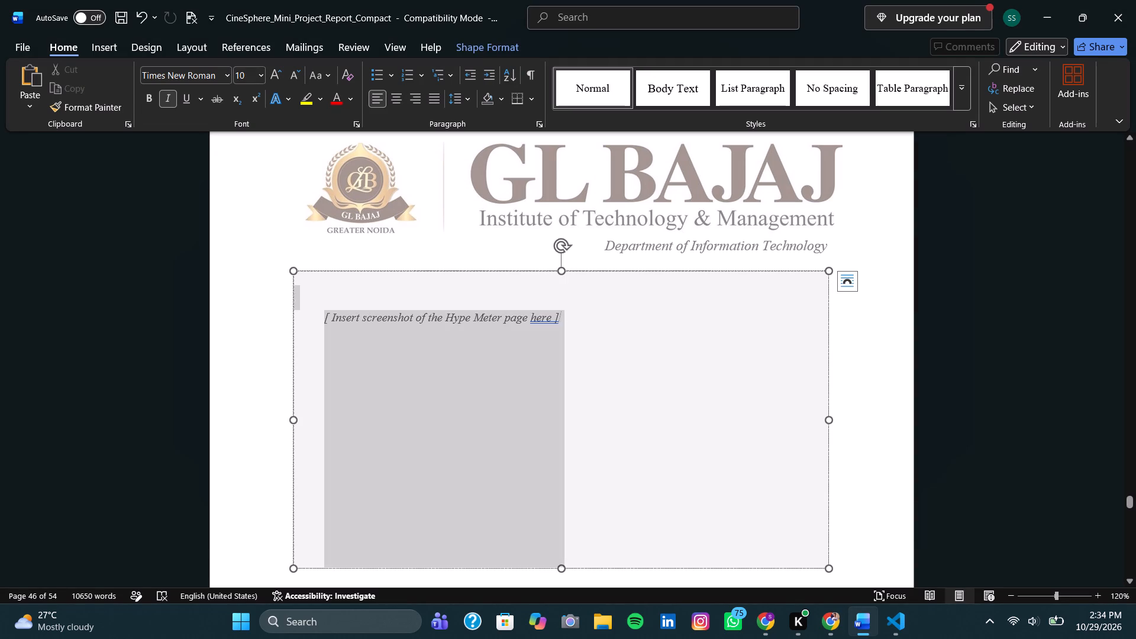
left_click_drag(403, 304, 347, 304)
key("BackSpace")
key("BackSpace")
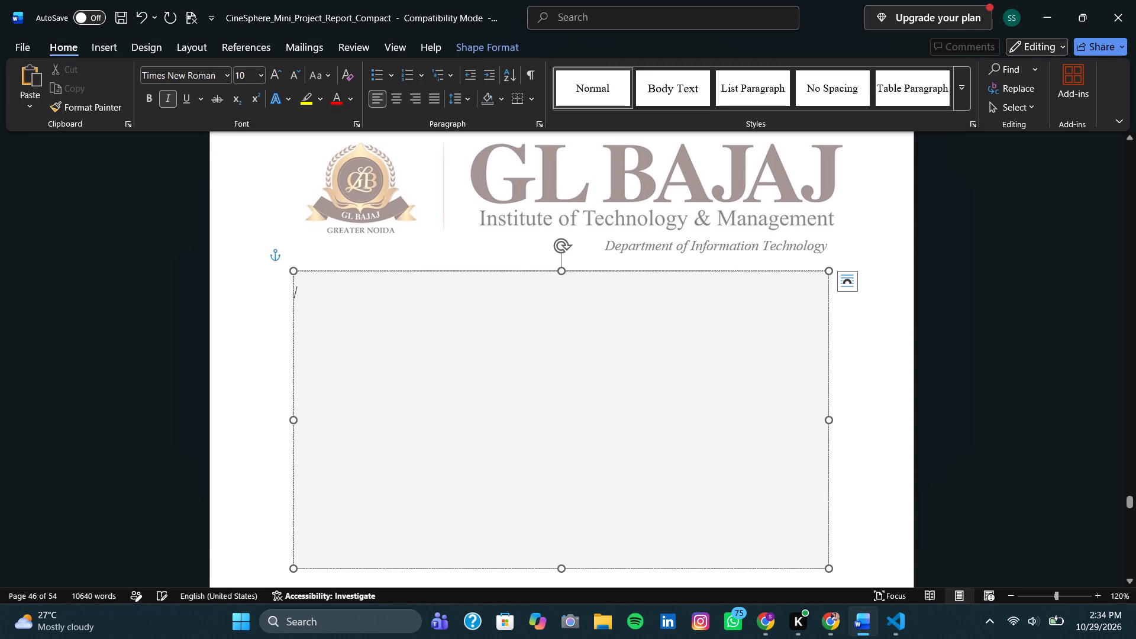
key("BackSpace")
key("ctrl+v")
scroll(557, 426, "down", 1)
left_click(541, 246)
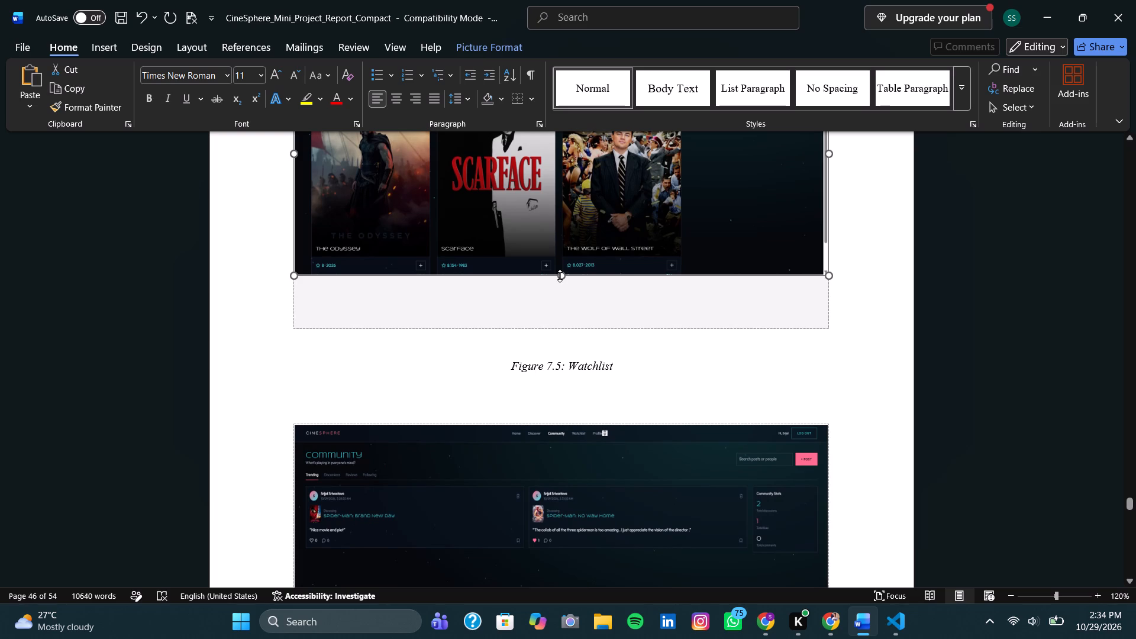
left_click_drag(559, 275, 567, 328)
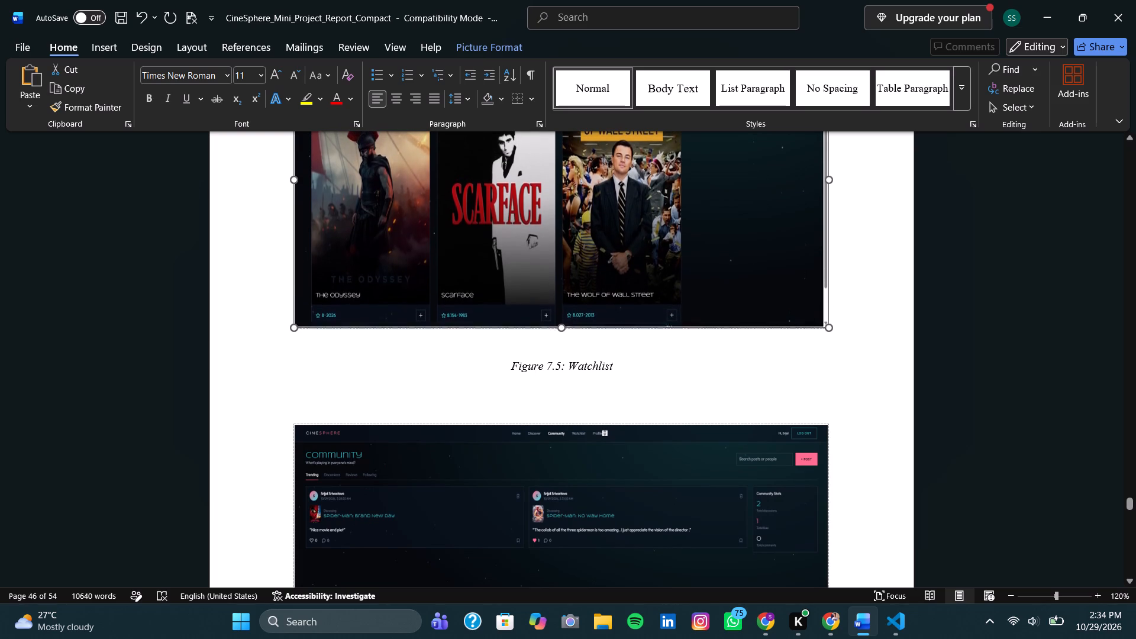
left_click_drag(567, 328, 567, 329)
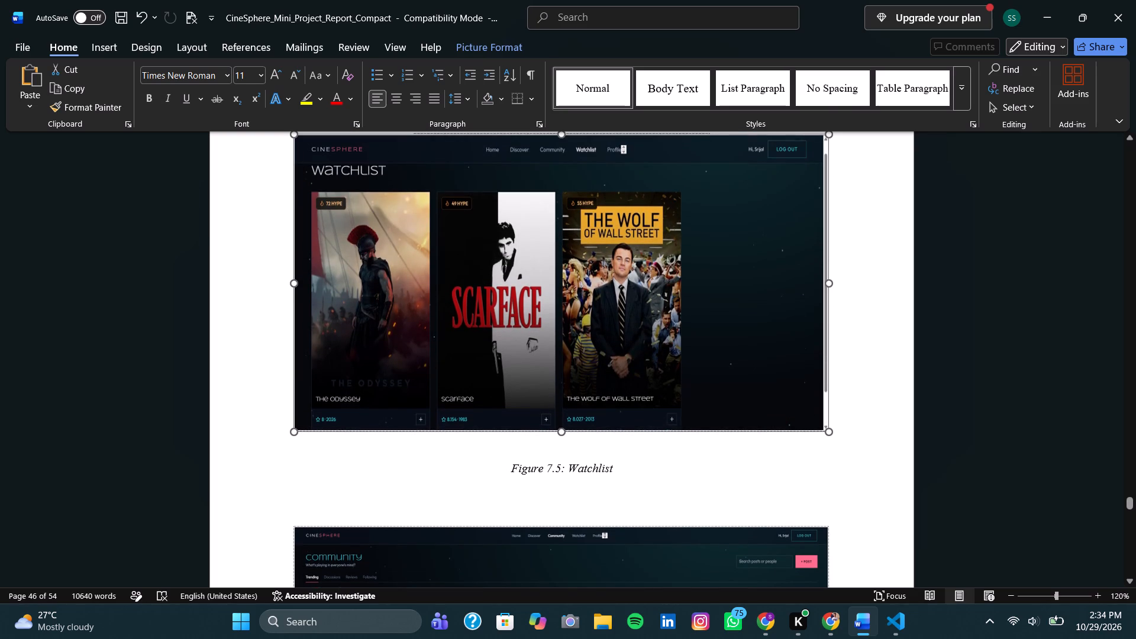
Delete the Community screenshot from the Figure 7.6 box and extend the empty box downward to nearly double its height.
scroll(711, 484, "down", 1)
double_click(711, 484)
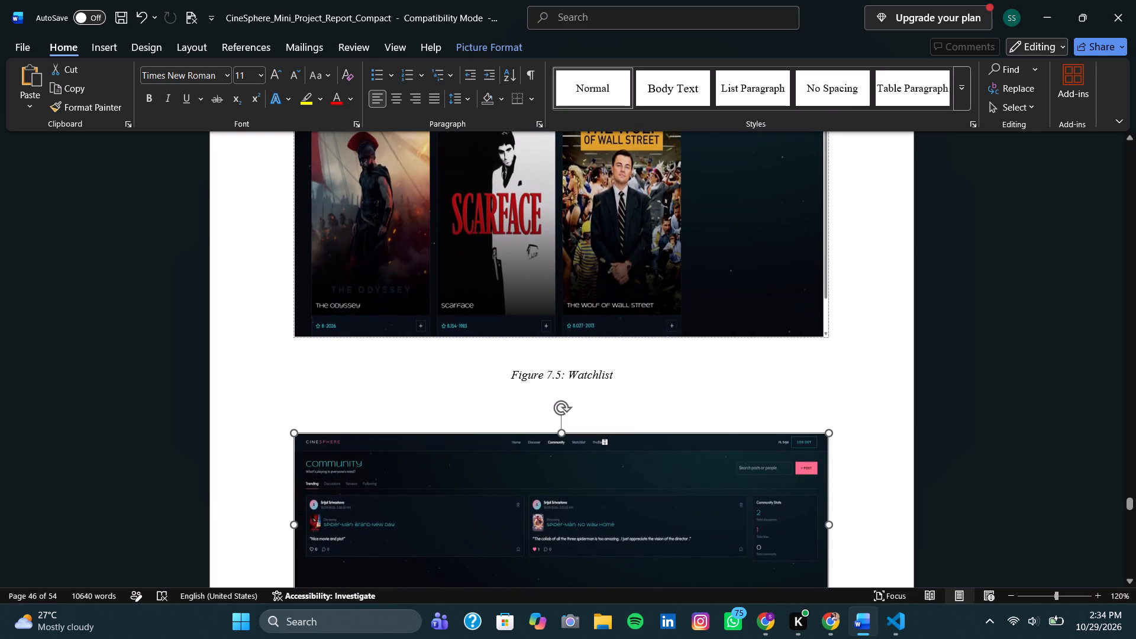
key("Delete")
scroll(659, 495, "down", 1)
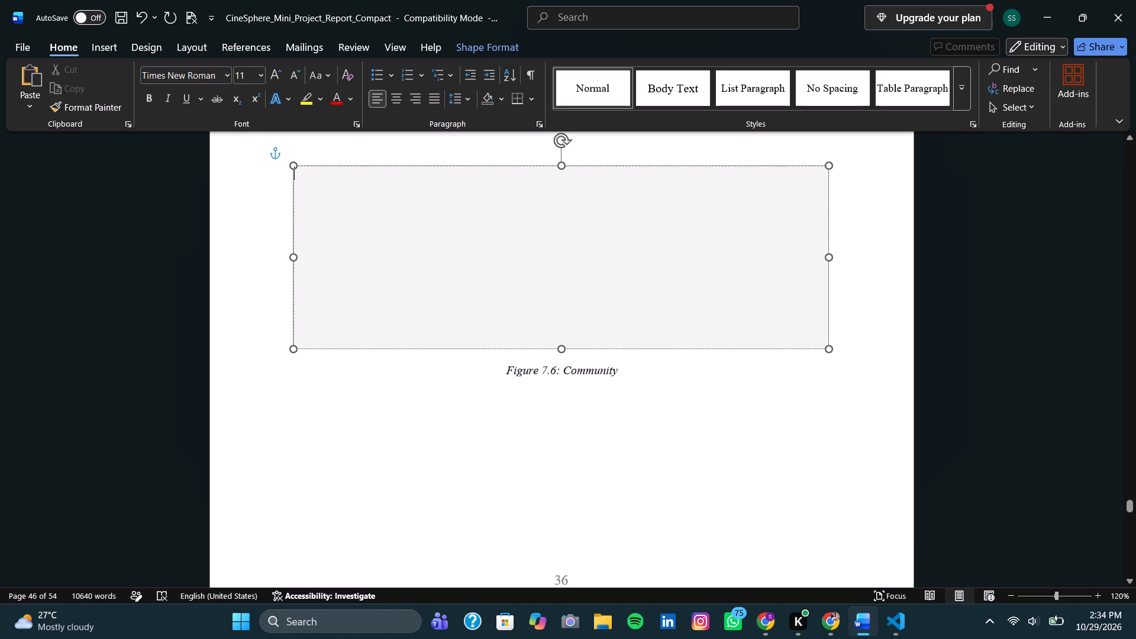
left_click_drag(562, 345, 569, 474)
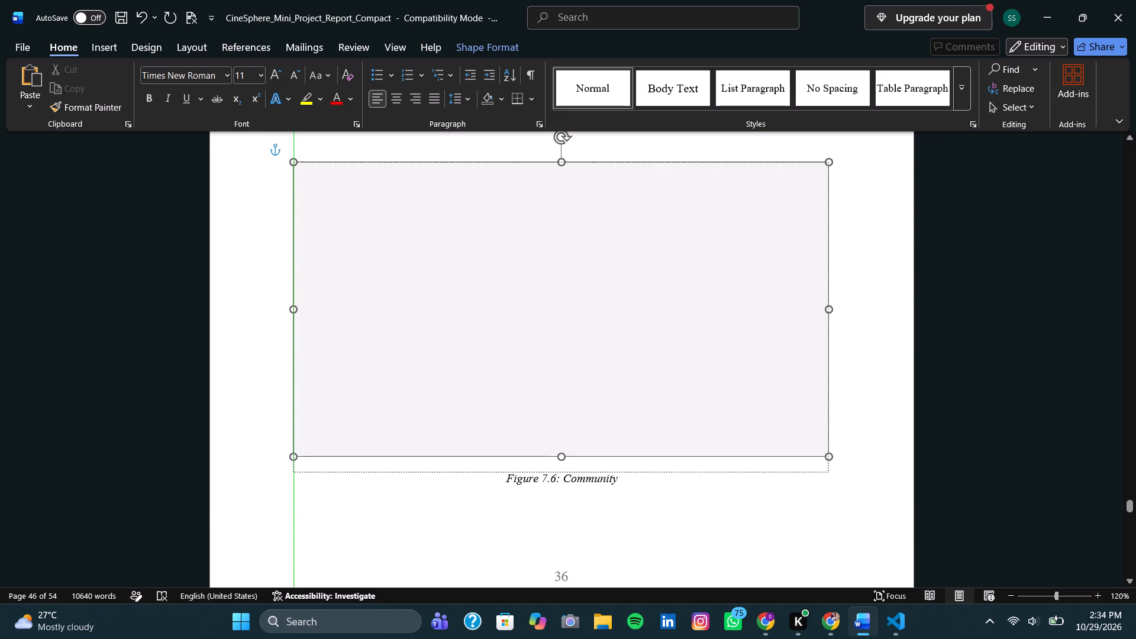
left_click_drag(569, 474, 570, 498)
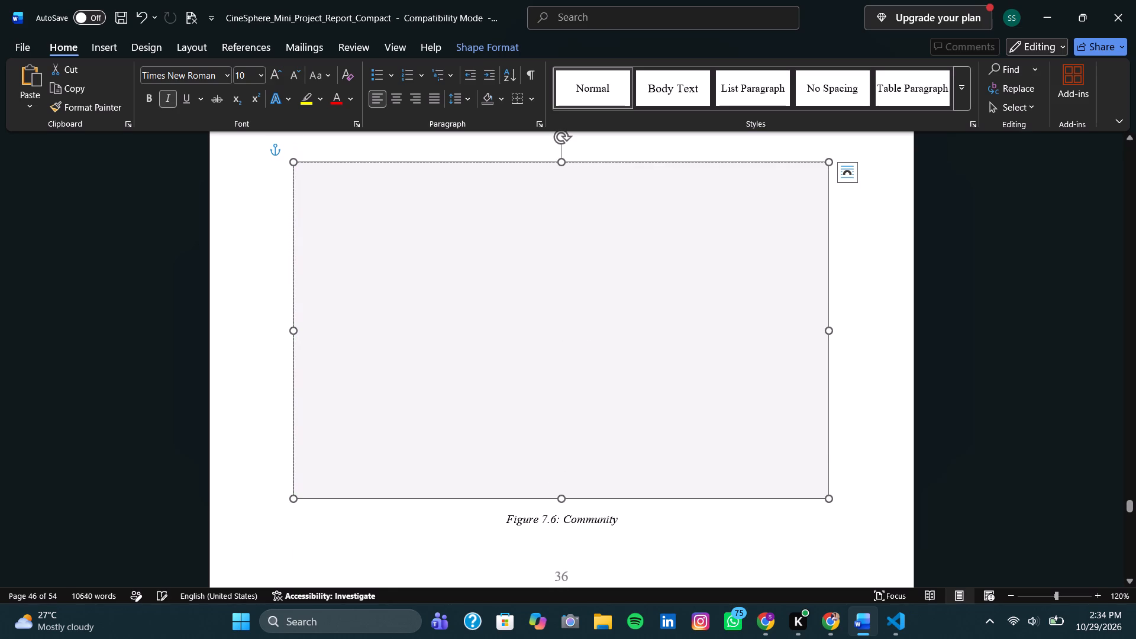
Recapture the CineSphere Community page's Trending view at default zoom, covering the full visible page from the site header down.
key("alt+Tab")
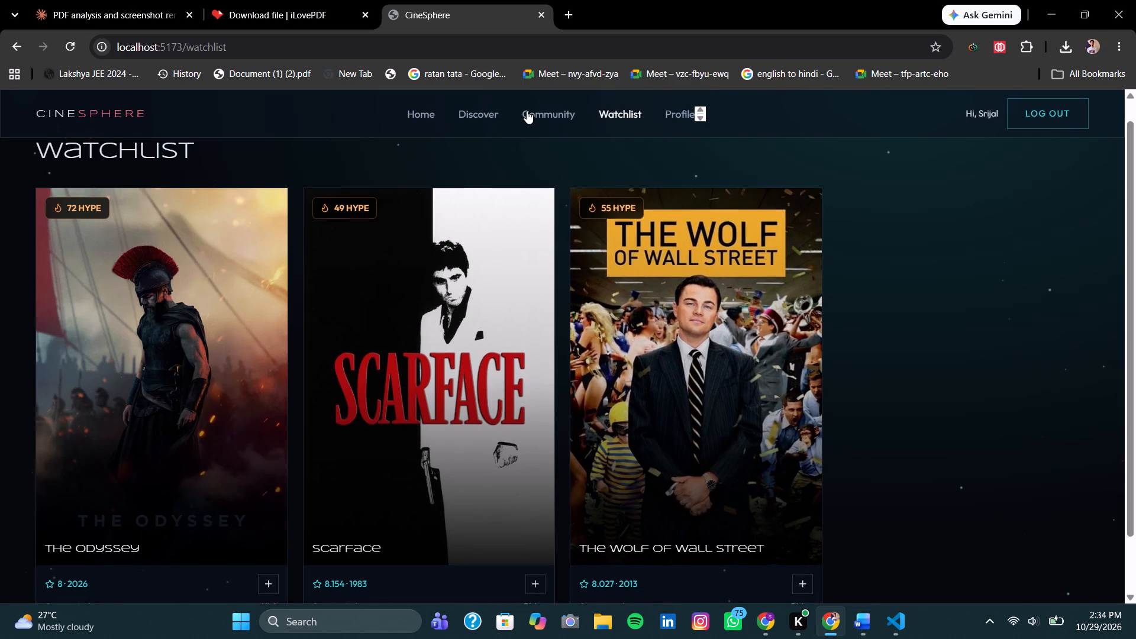
left_click(527, 111)
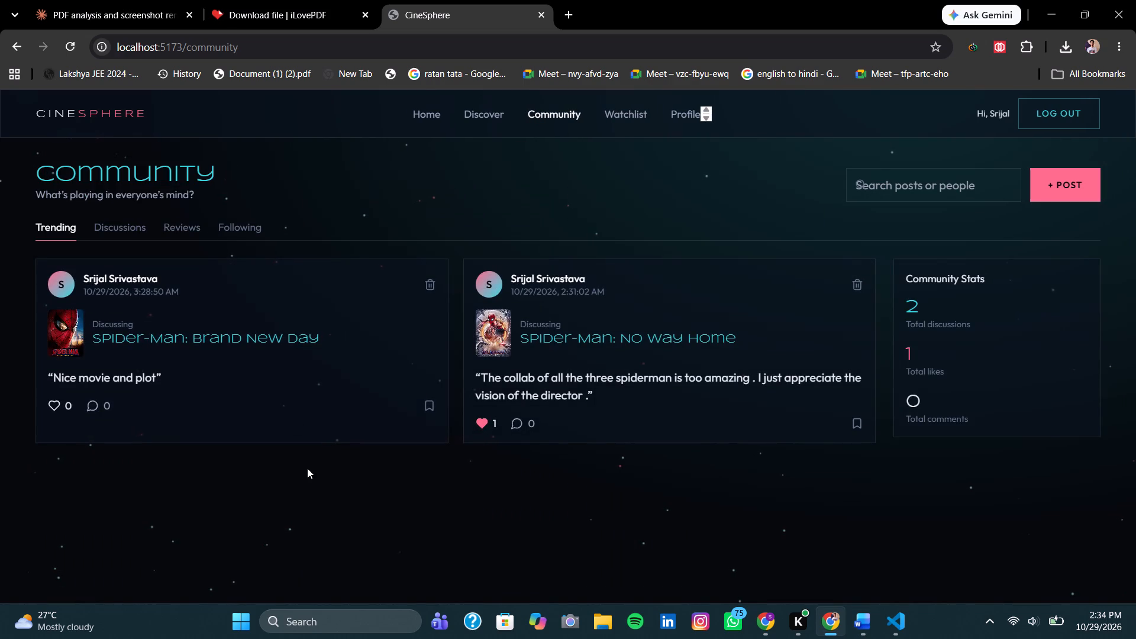
key("Print")
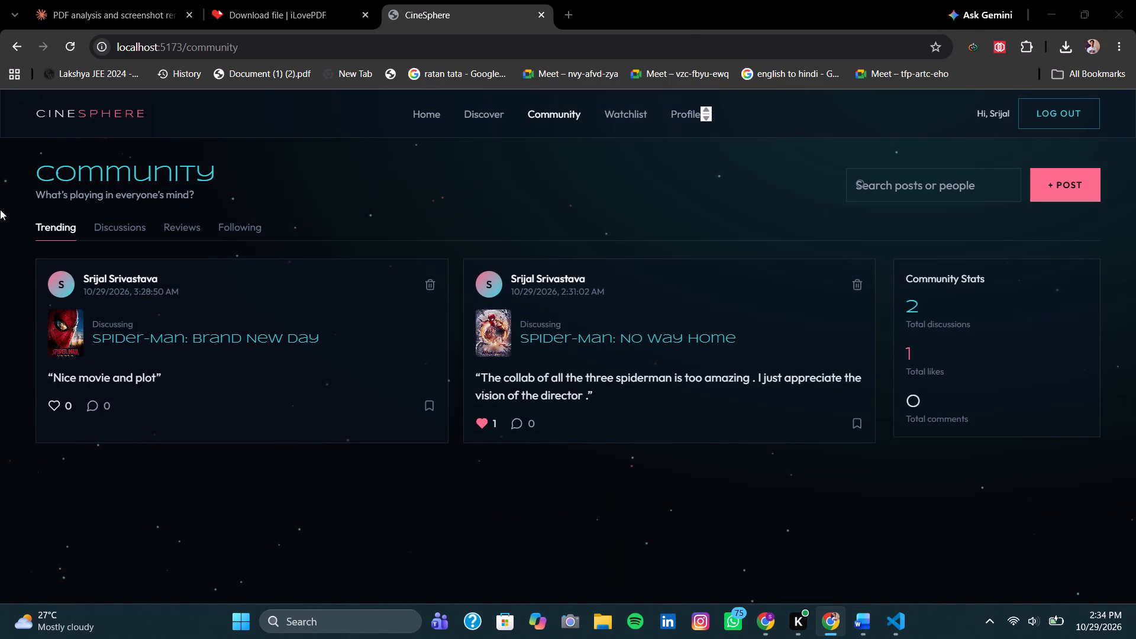
left_click_drag(0, 89, 612, 436)
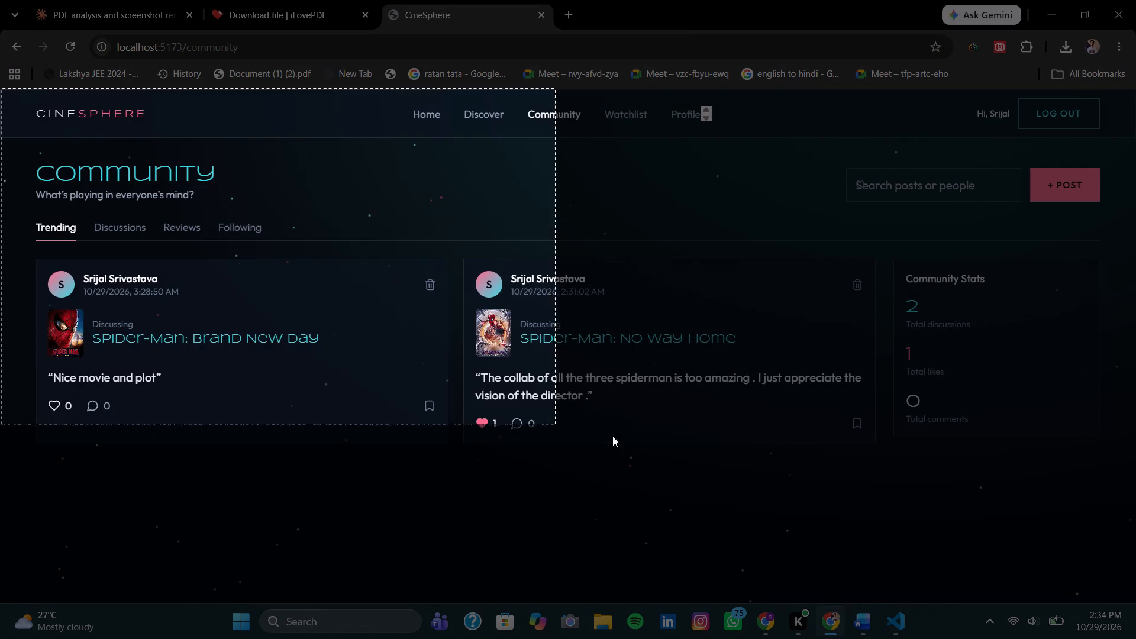
left_click_drag(612, 436, 982, 602)
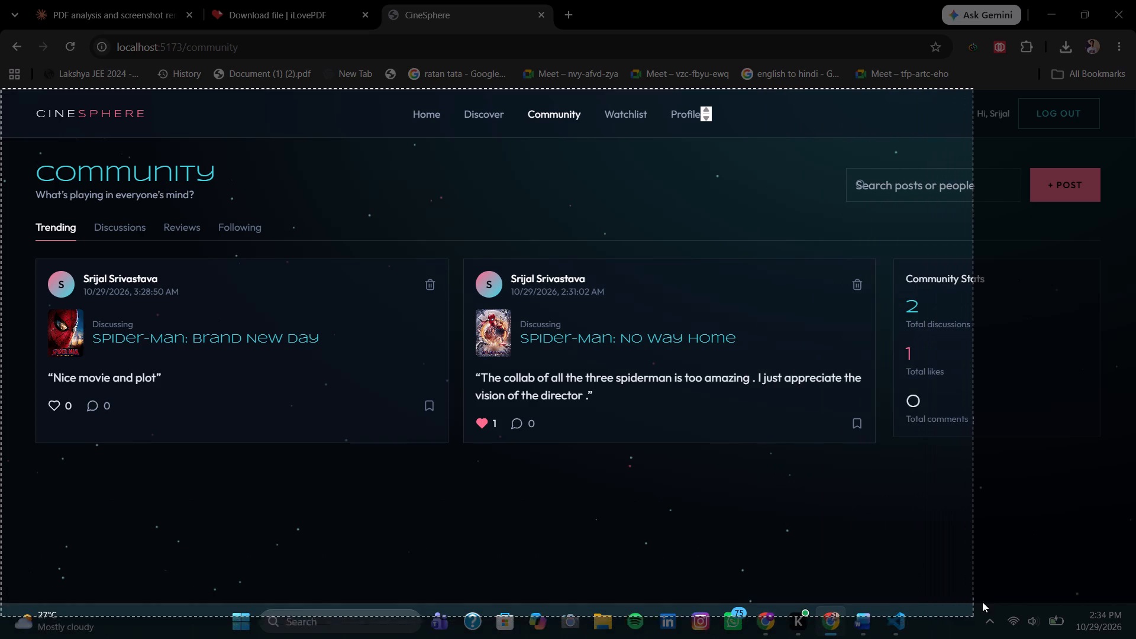
left_click_drag(982, 602, 1135, 601)
Paste the new Community screenshot into the report's Figure 7.6 box and stretch it down to the box's full height.
key("alt+Tab")
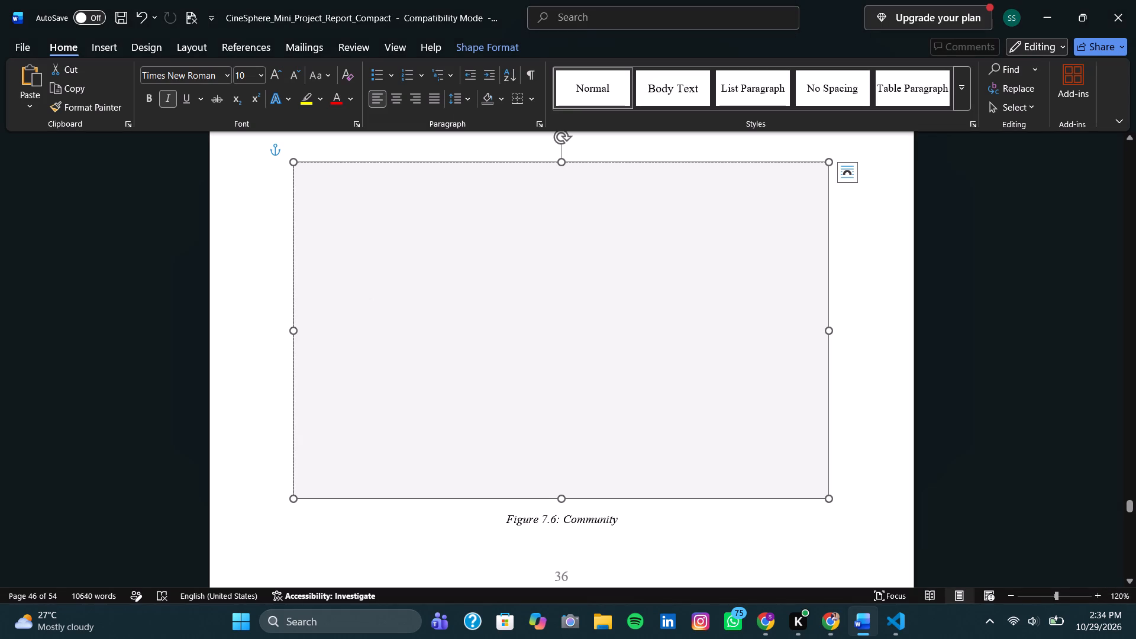
left_click(321, 184)
key("ctrl+v")
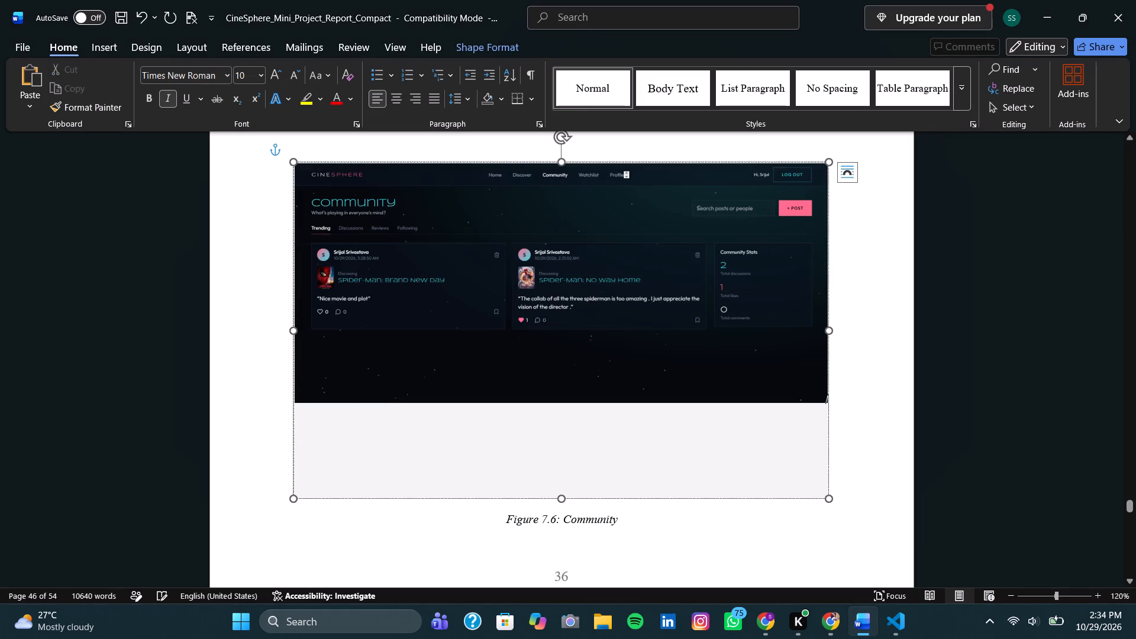
left_click(550, 367)
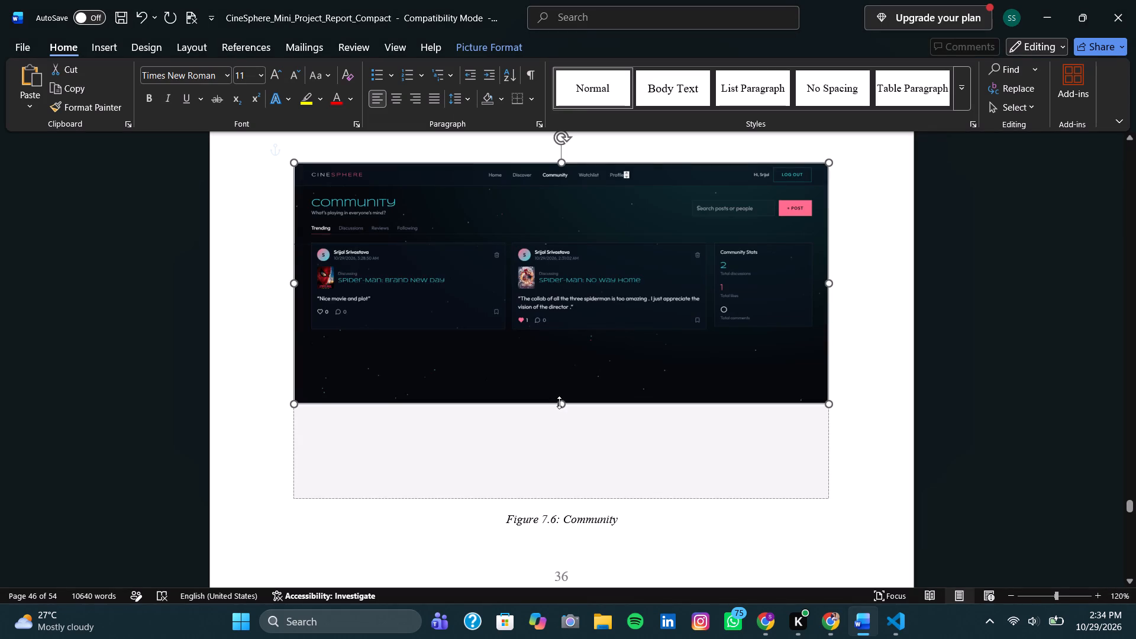
left_click_drag(559, 402, 570, 499)
left_click(773, 548)
Review the figures of section 7.8 from Figure 7.6 back to the section's introduction and Figure 7.1.
scroll(773, 548, "up", 1)
scroll(773, 548, "down", 1)
scroll(773, 548, "up", 1)
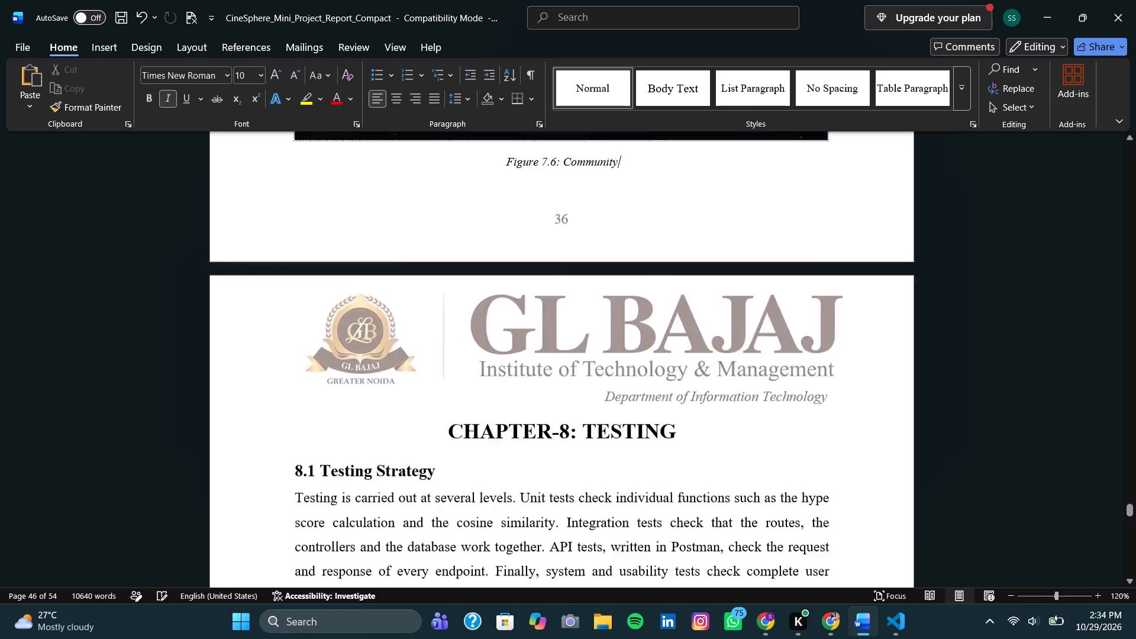
scroll(773, 548, "up", 6)
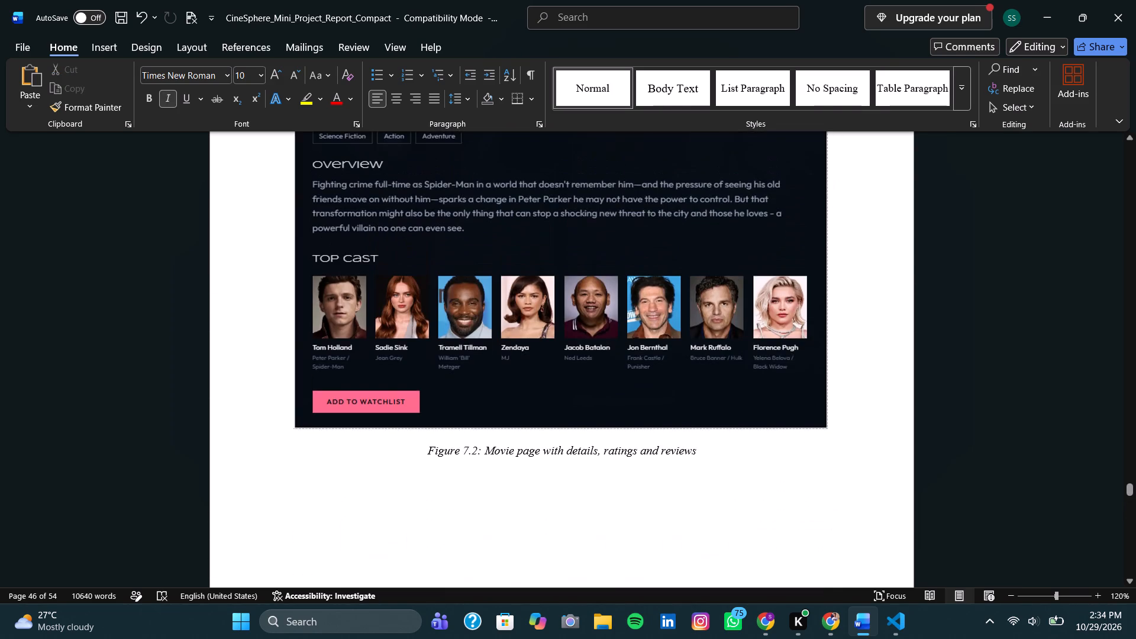
scroll(773, 548, "up", 1)
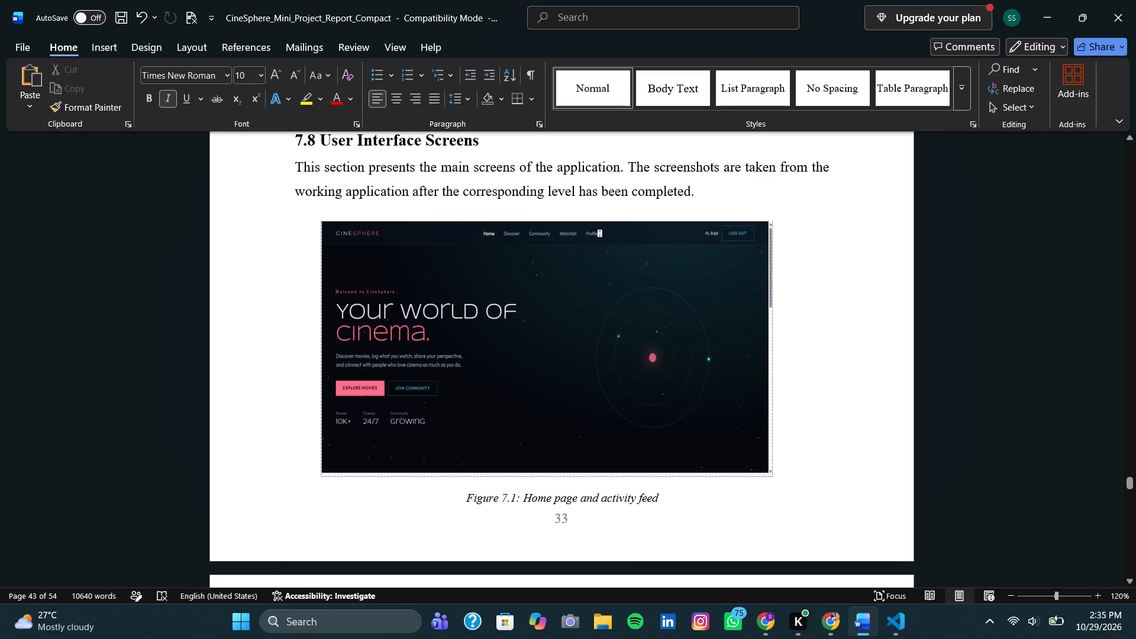
left_click(752, 189)
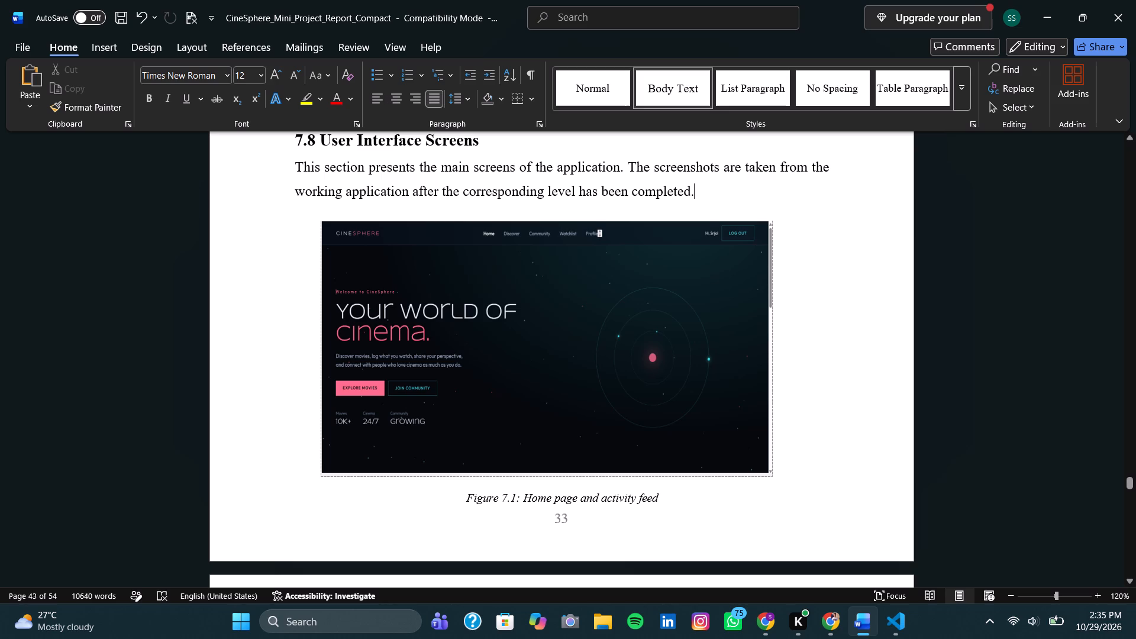
Insert blank lines after section 7.8's introductory paragraph to push the Figure 7.1 box onto the following page.
key("Return")
key("Return")
key("Return")
key("Return")
scroll(752, 189, "down", 1)
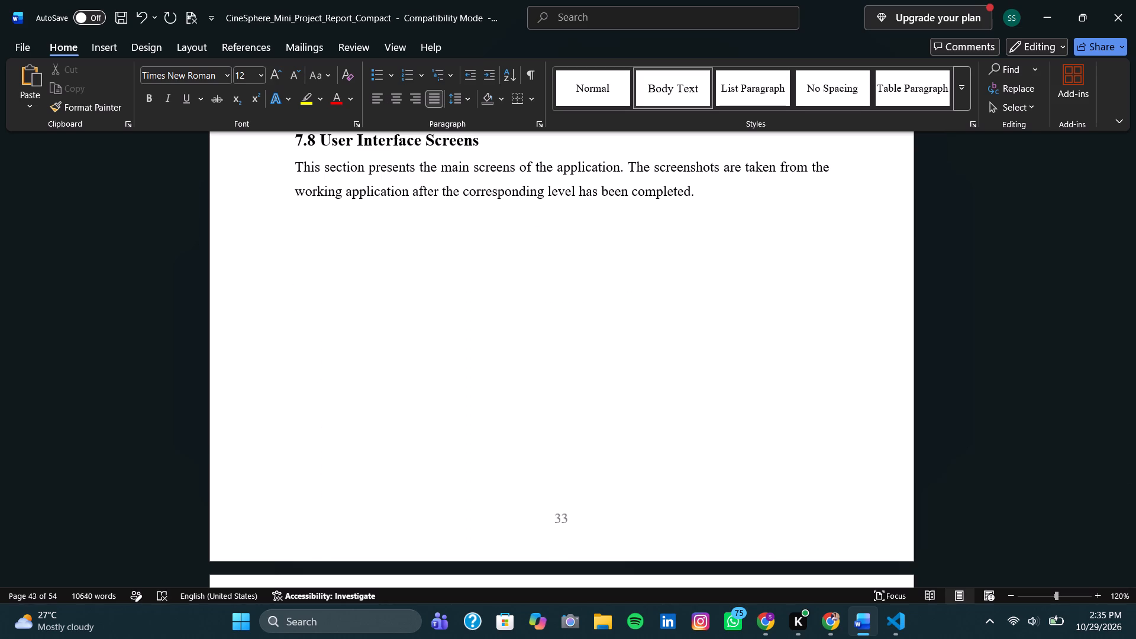
scroll(752, 189, "down", 1)
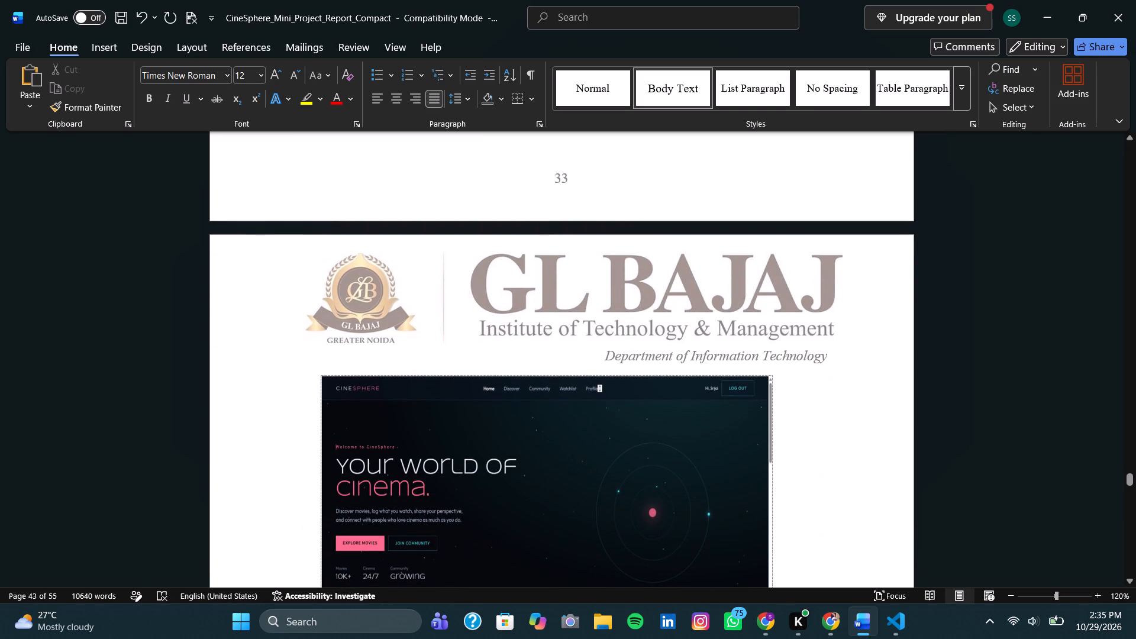
Centre the home page screenshot in the Figure 7.1 box and shrink it so the box's edges are exposed around it.
scroll(752, 189, "down", 1)
left_click(535, 272)
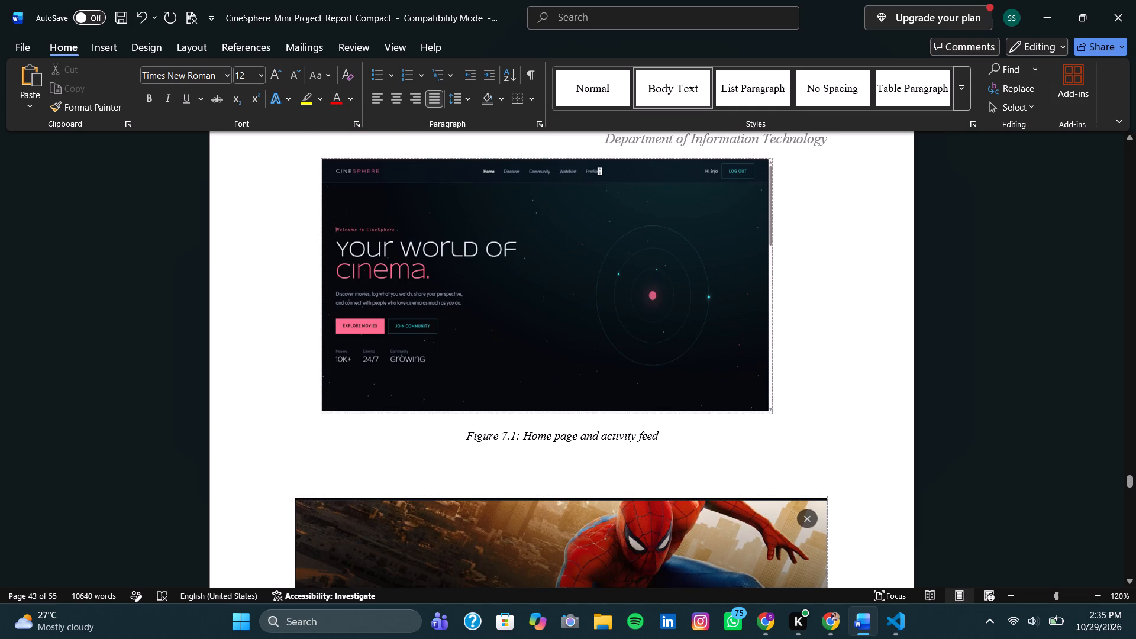
left_click(393, 102)
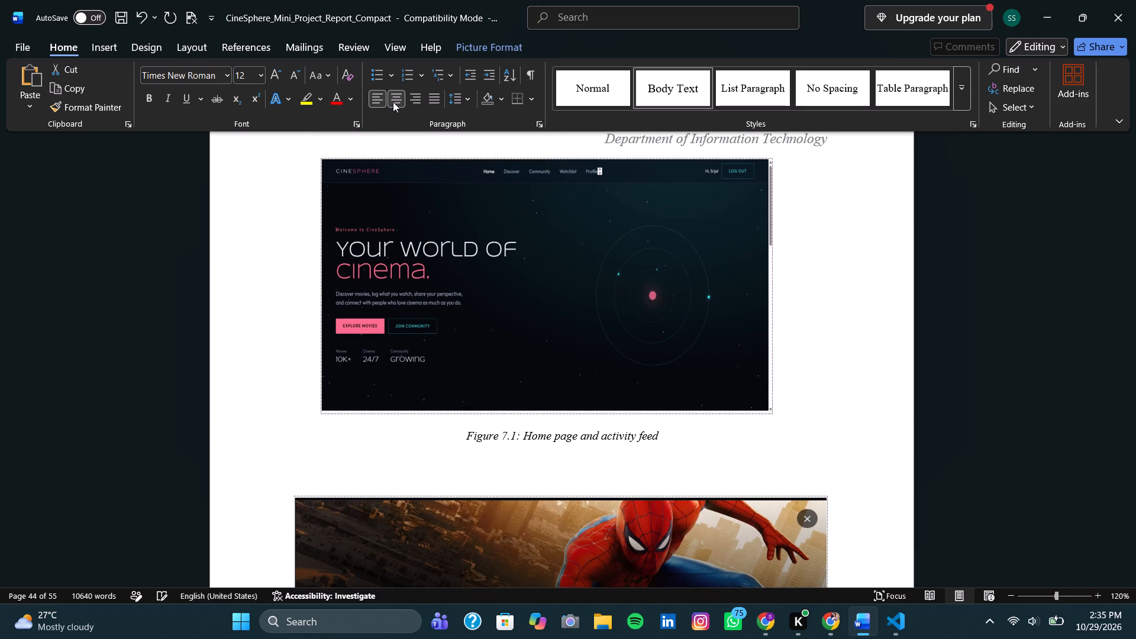
left_click_drag(321, 159, 317, 158)
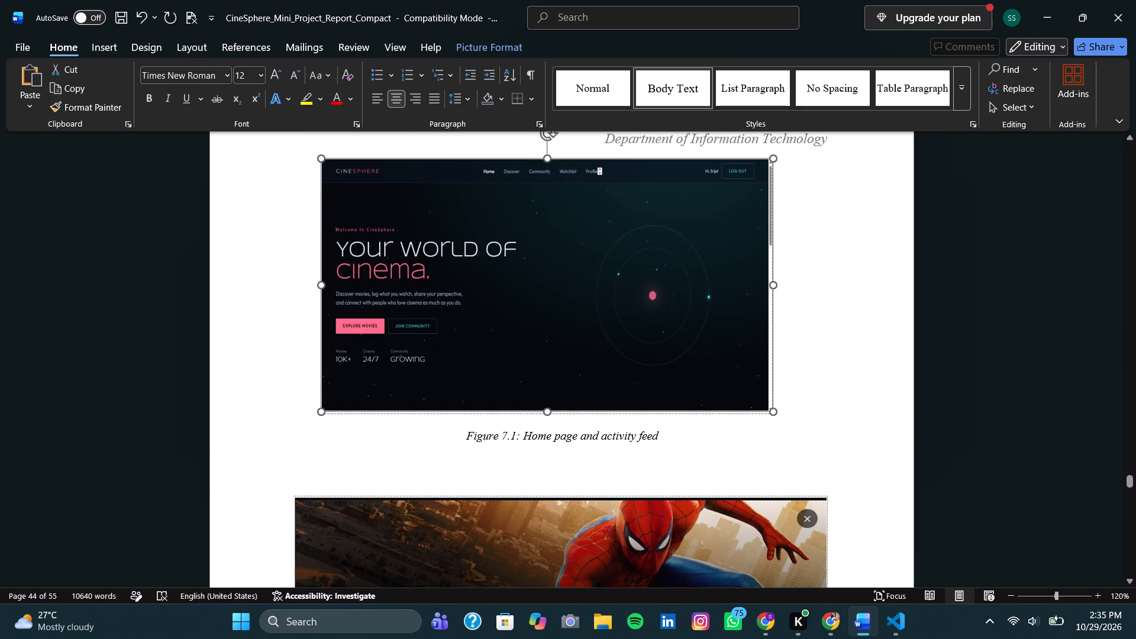
left_click_drag(317, 158, 327, 166)
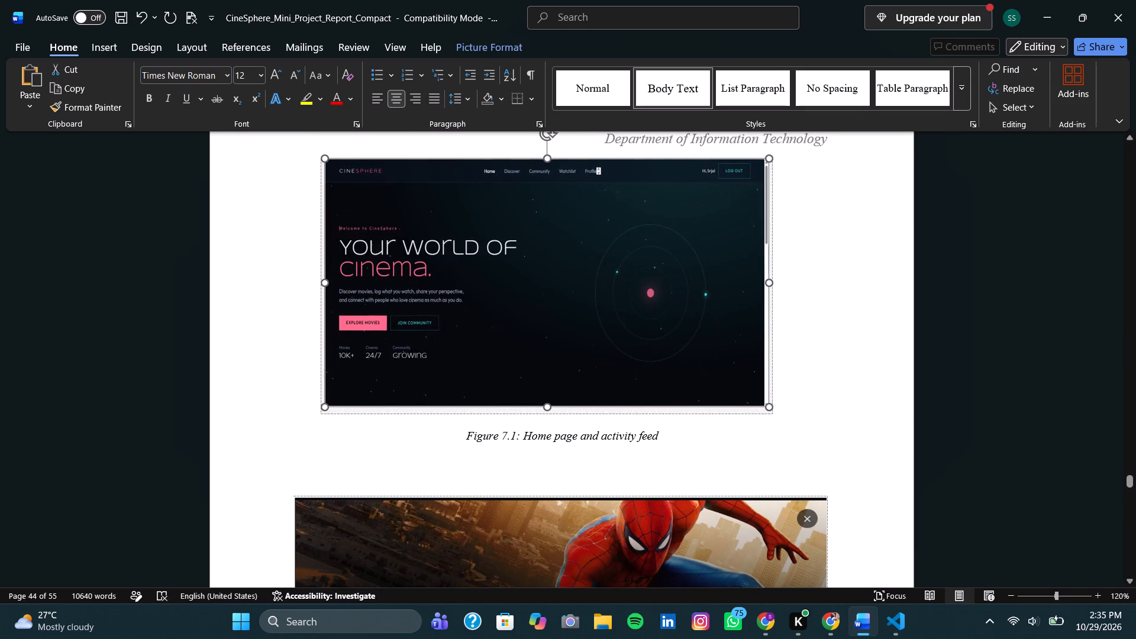
left_click_drag(327, 166, 317, 164)
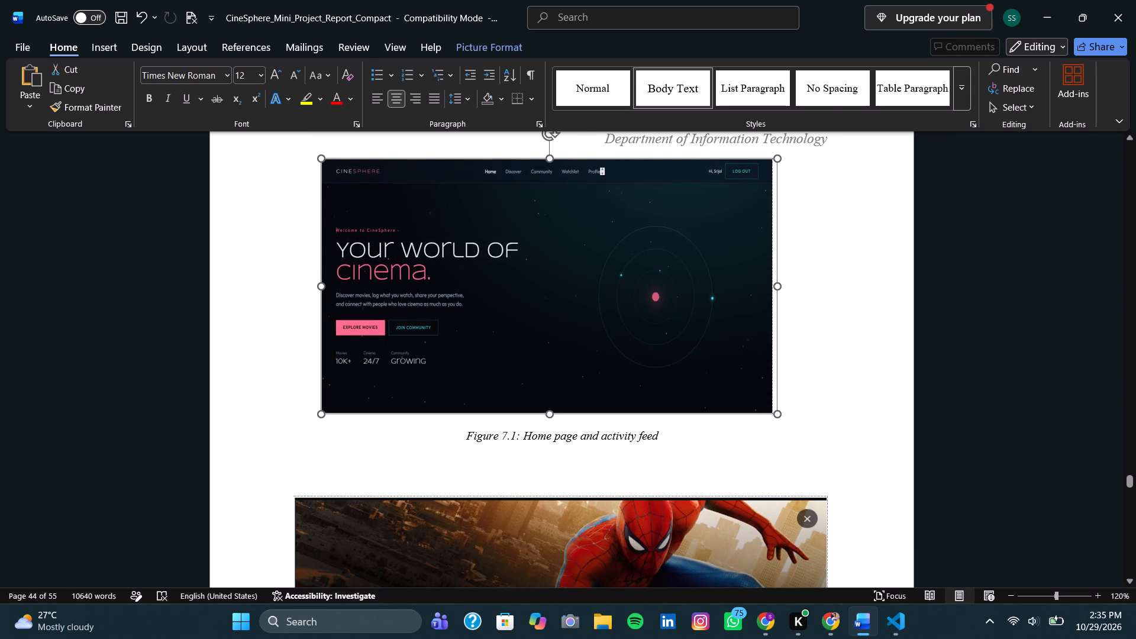
double_click(376, 209)
left_click_drag(374, 216, 432, 226)
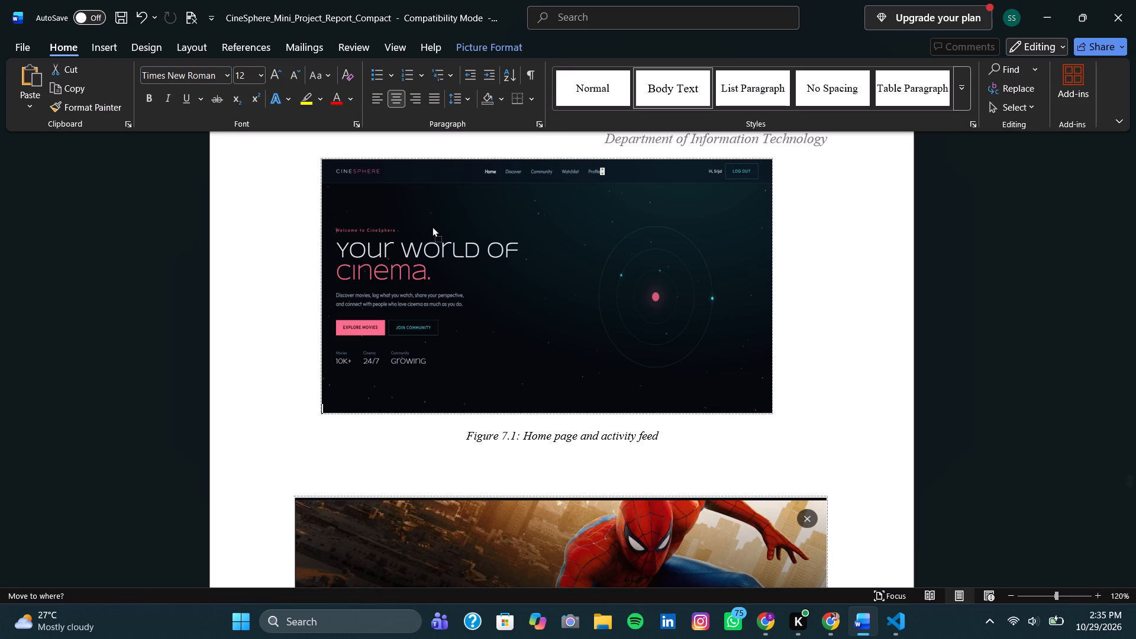
left_click_drag(432, 226, 433, 226)
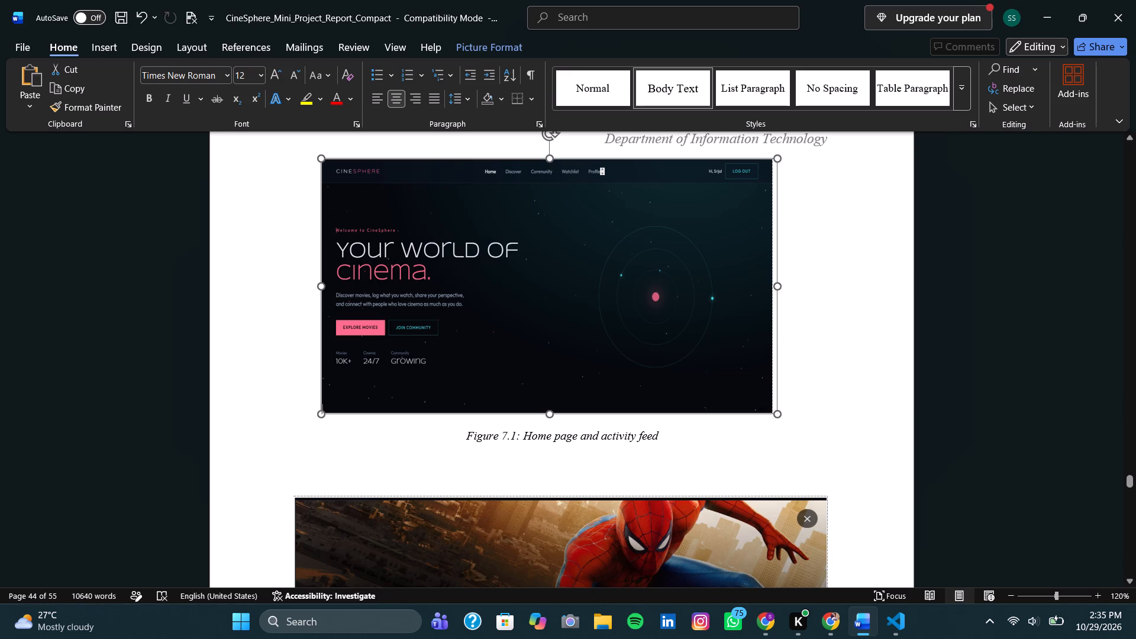
left_click_drag(321, 159, 369, 189)
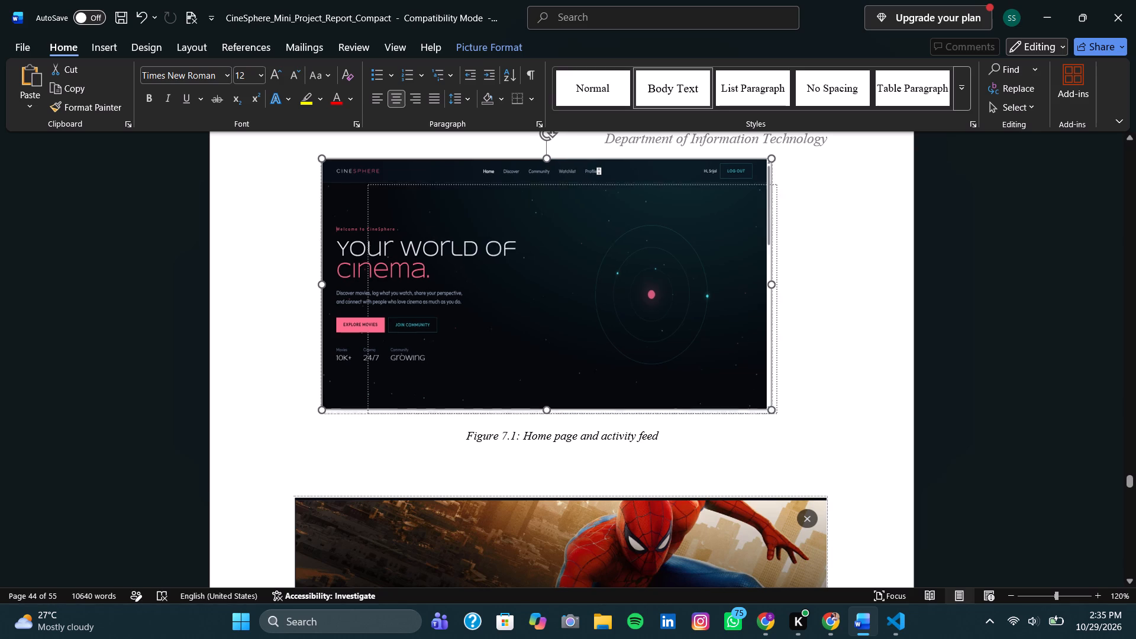
left_click_drag(369, 189, 375, 196)
Widen the Figure 7.1 box on both sides to the full text width, matching the Figure 7.2 screenshot below.
left_click(322, 334)
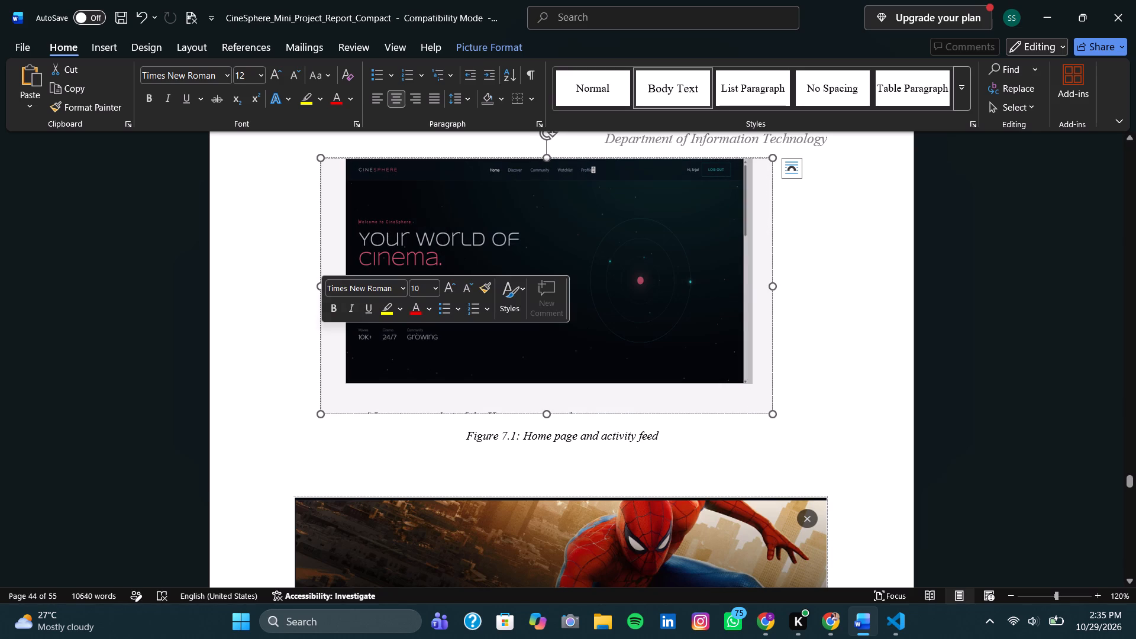
left_click_drag(319, 334, 276, 334)
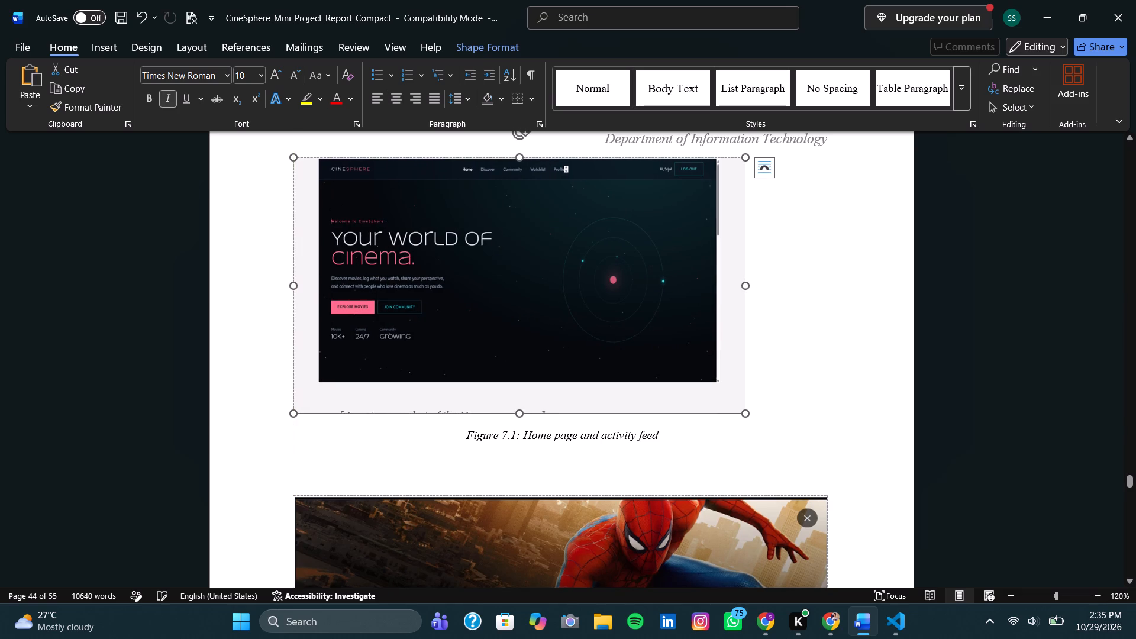
left_click_drag(743, 288, 819, 282)
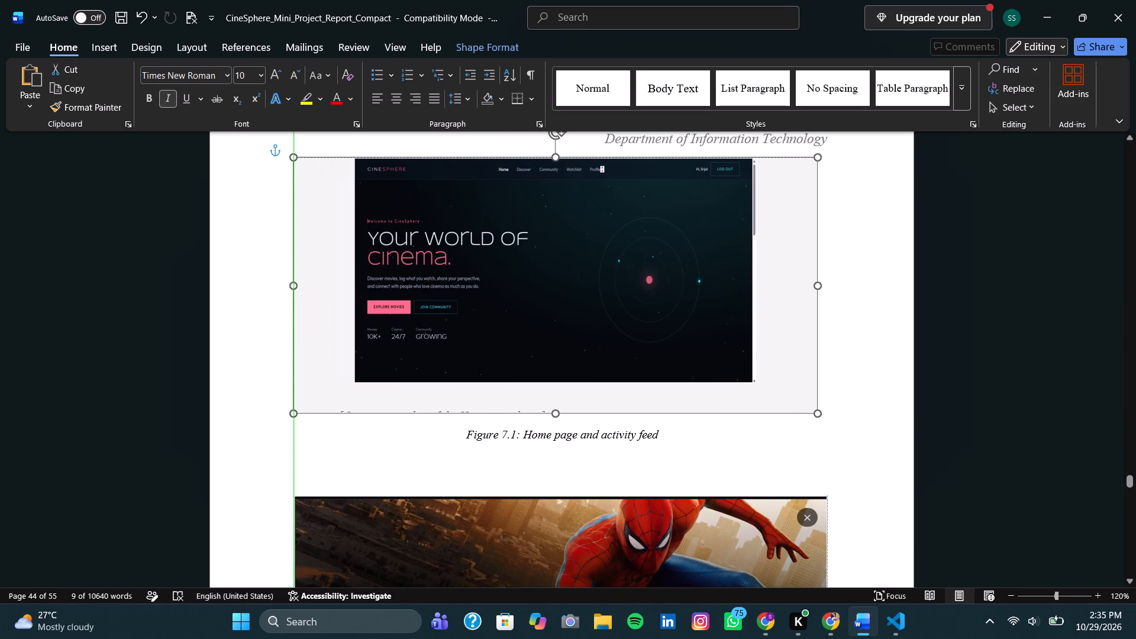
left_click_drag(819, 282, 830, 287)
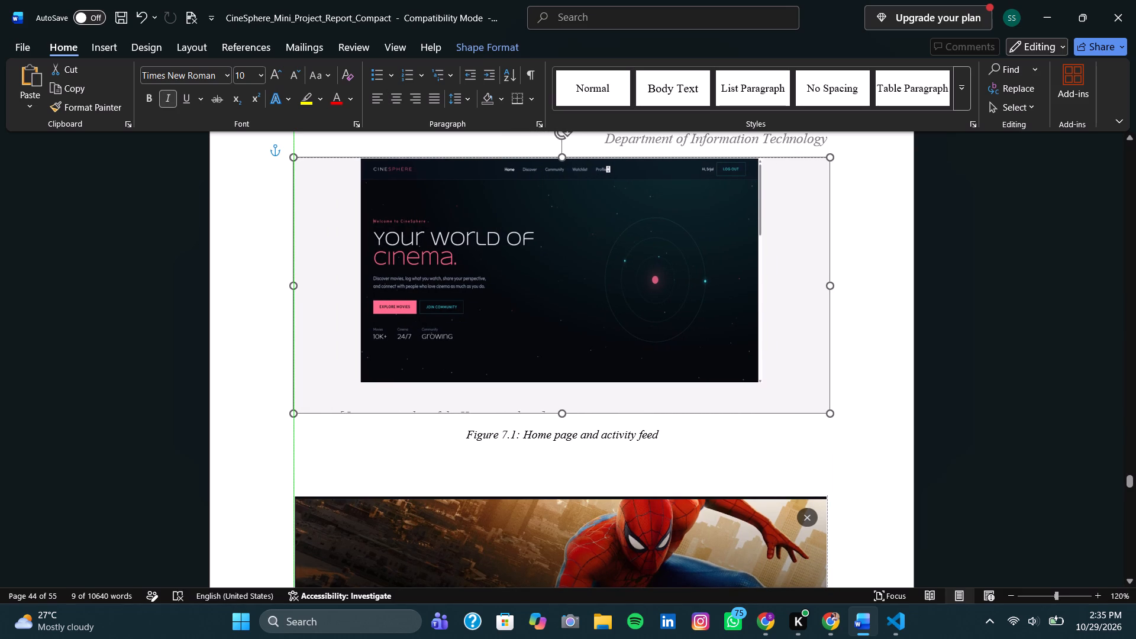
left_click_drag(830, 287, 820, 290)
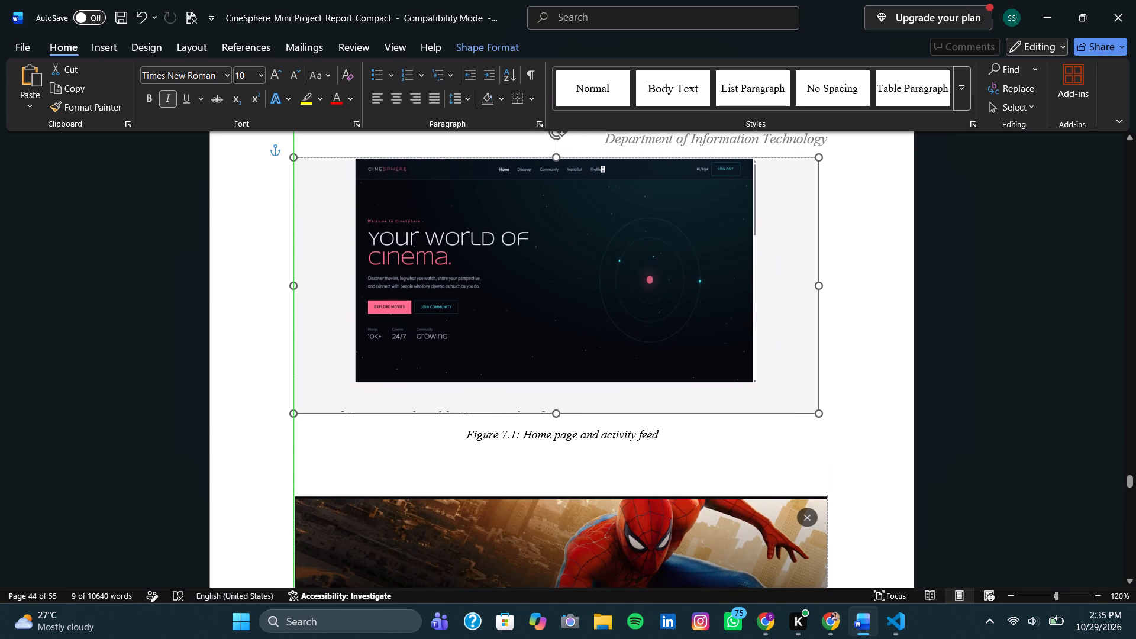
left_click_drag(820, 290, 830, 288)
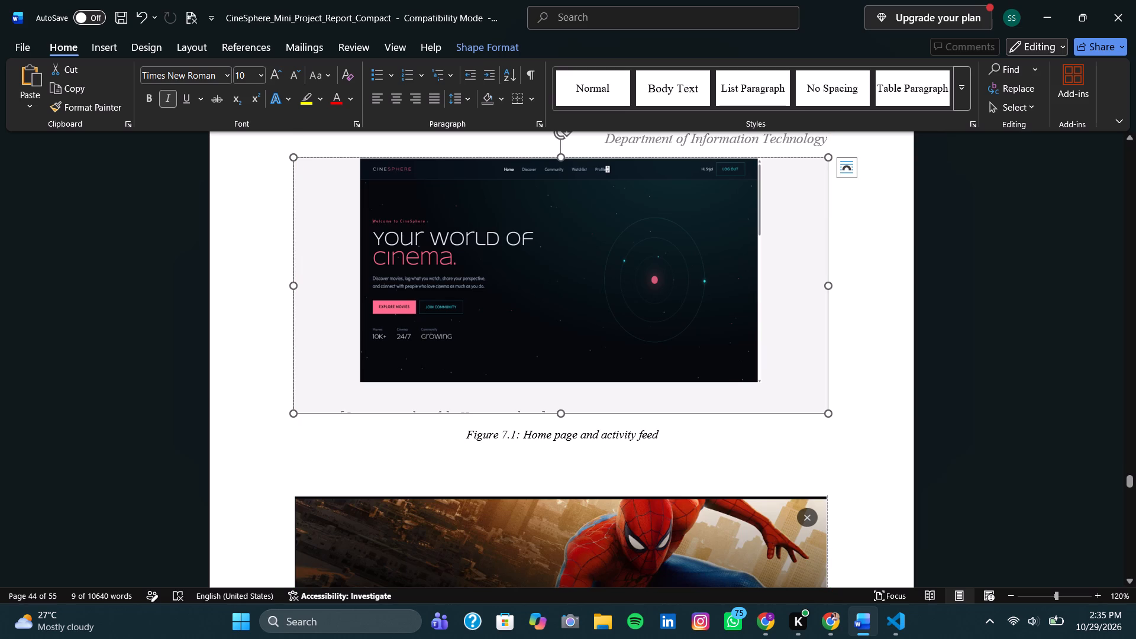
Extend the Figure 7.1 box downward by about a tenth of its height, keeping the Figure 7.2 screenshot on the same page.
left_click_drag(560, 415, 561, 477)
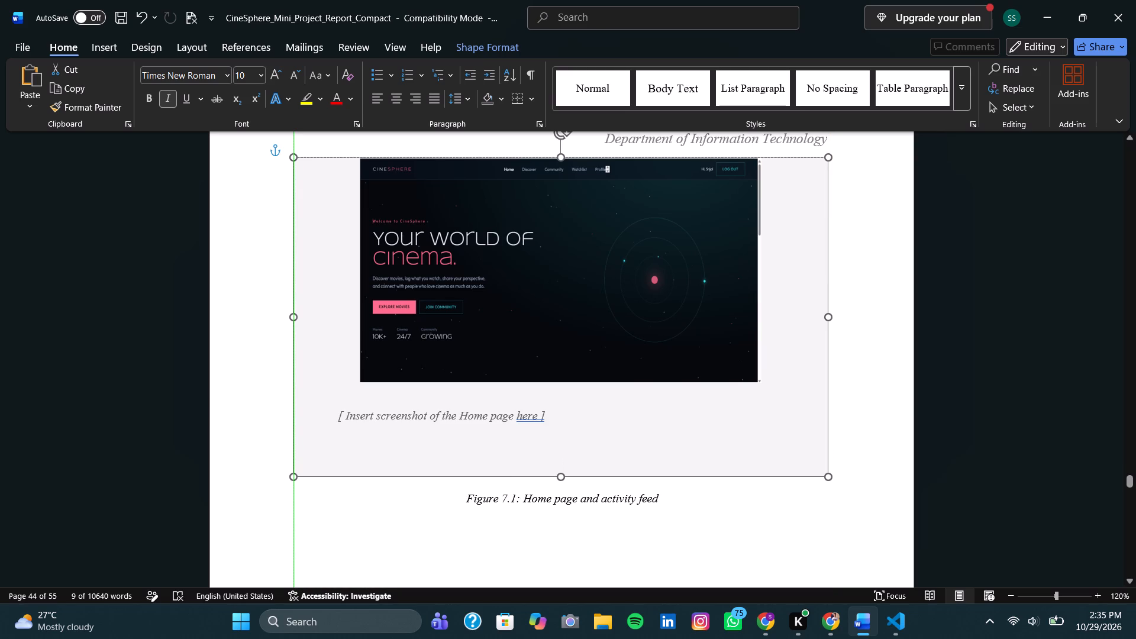
left_click_drag(561, 477, 562, 480)
scroll(562, 480, "down", 1)
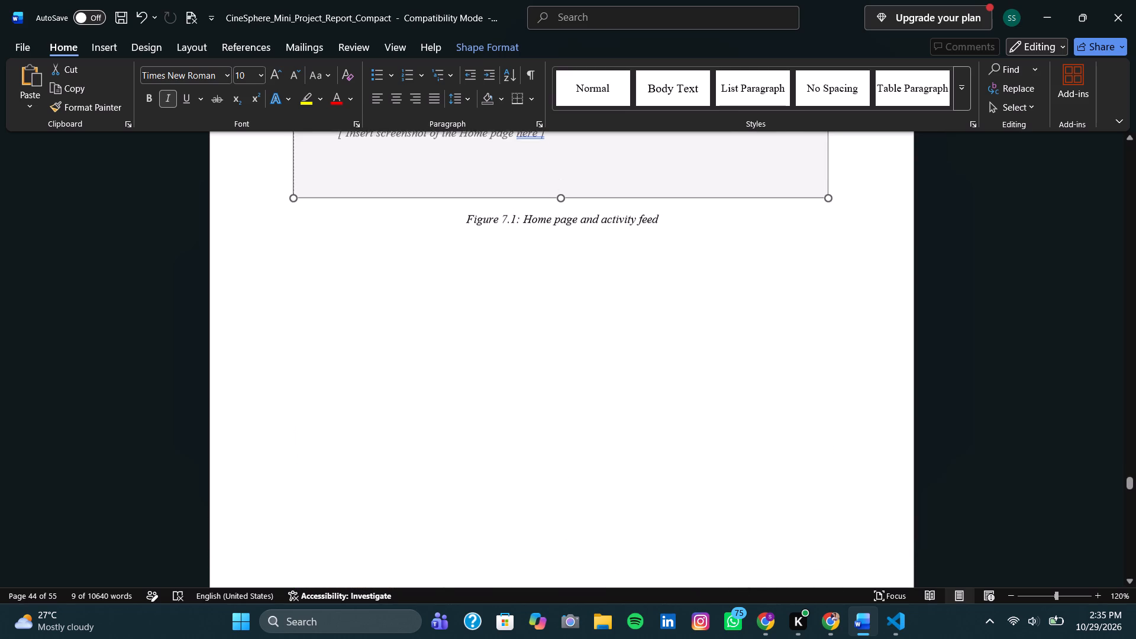
left_click_drag(560, 205, 560, 191)
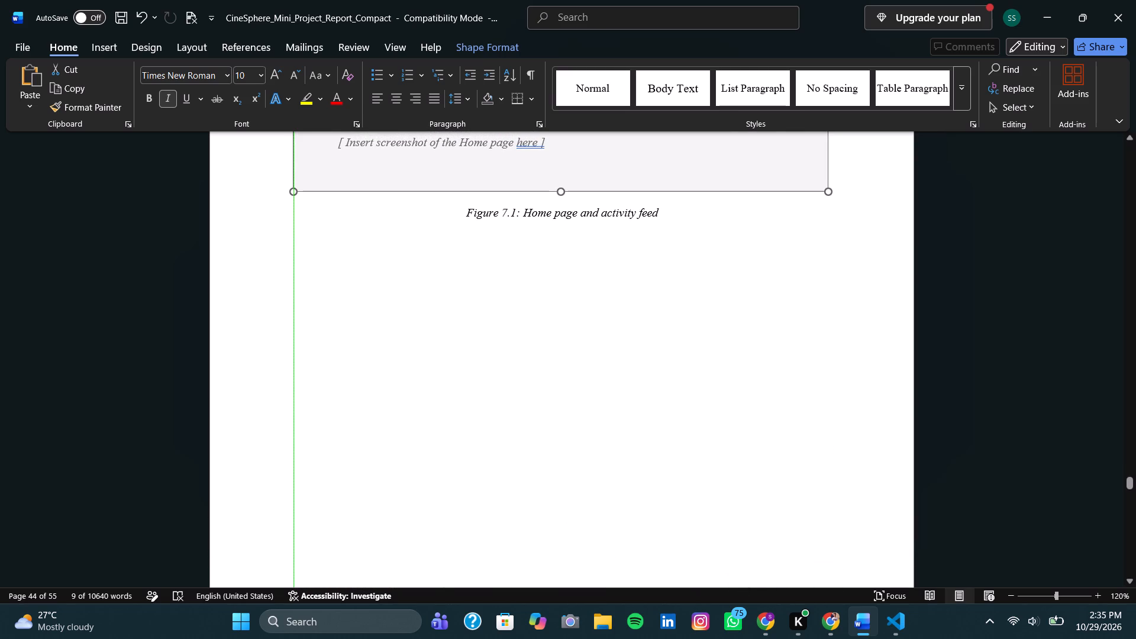
left_click_drag(560, 191, 559, 180)
scroll(540, 331, "down", 1)
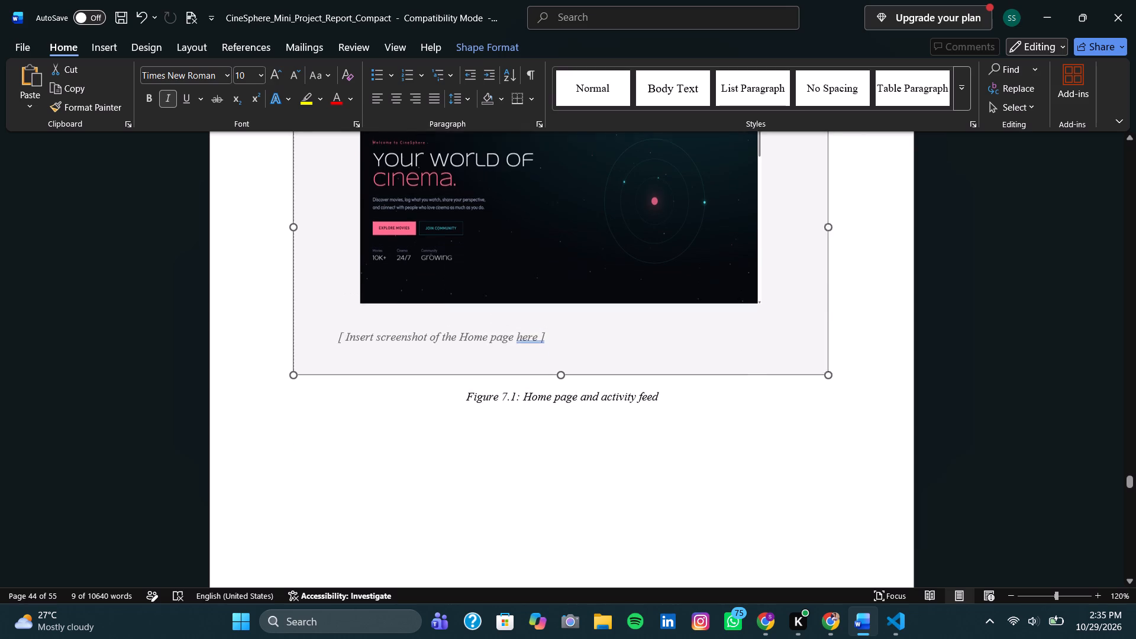
scroll(540, 331, "down", 3)
scroll(540, 331, "up", 1)
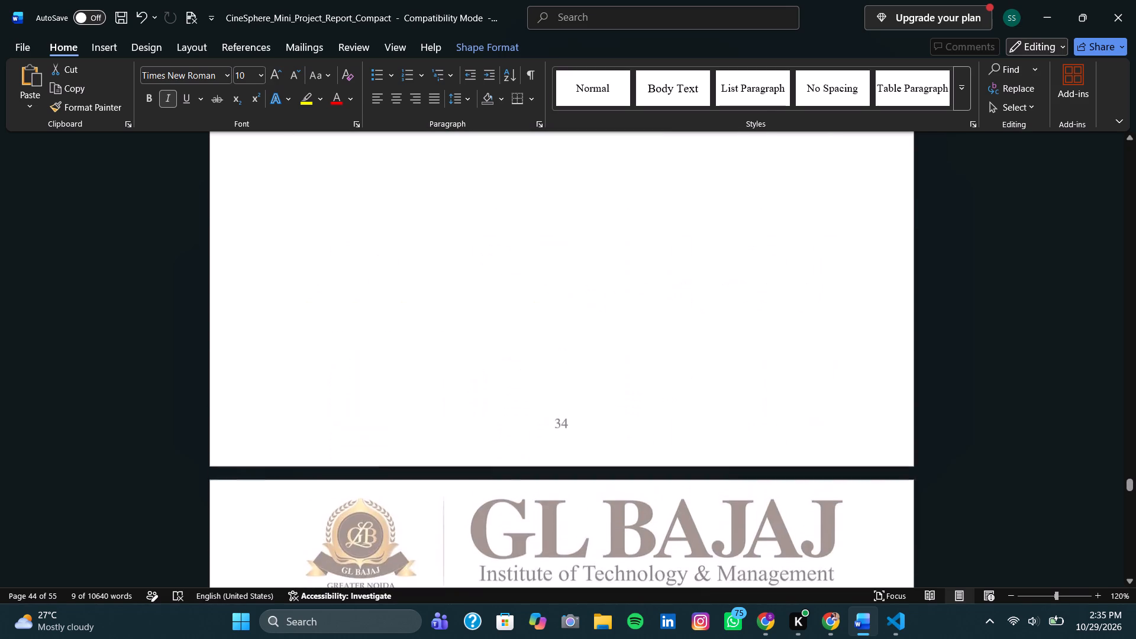
scroll(540, 331, "up", 1)
left_click_drag(561, 314, 562, 298)
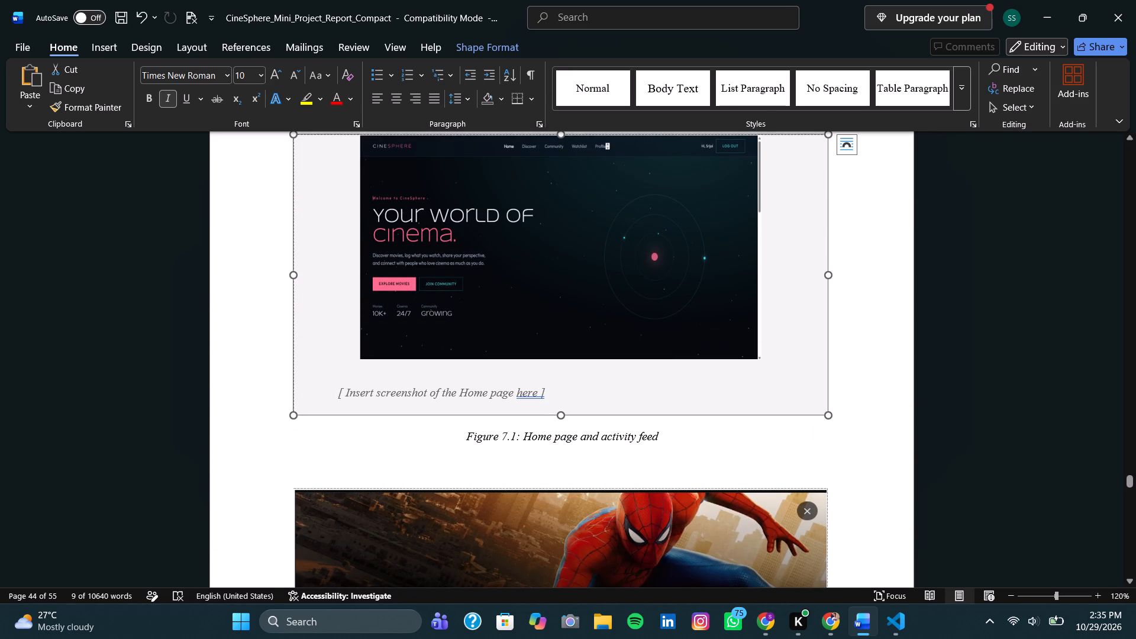
Enlarge the home page screenshot and stretch it sideways to fill the whole Figure 7.1 box.
left_click(557, 397)
left_click(717, 339)
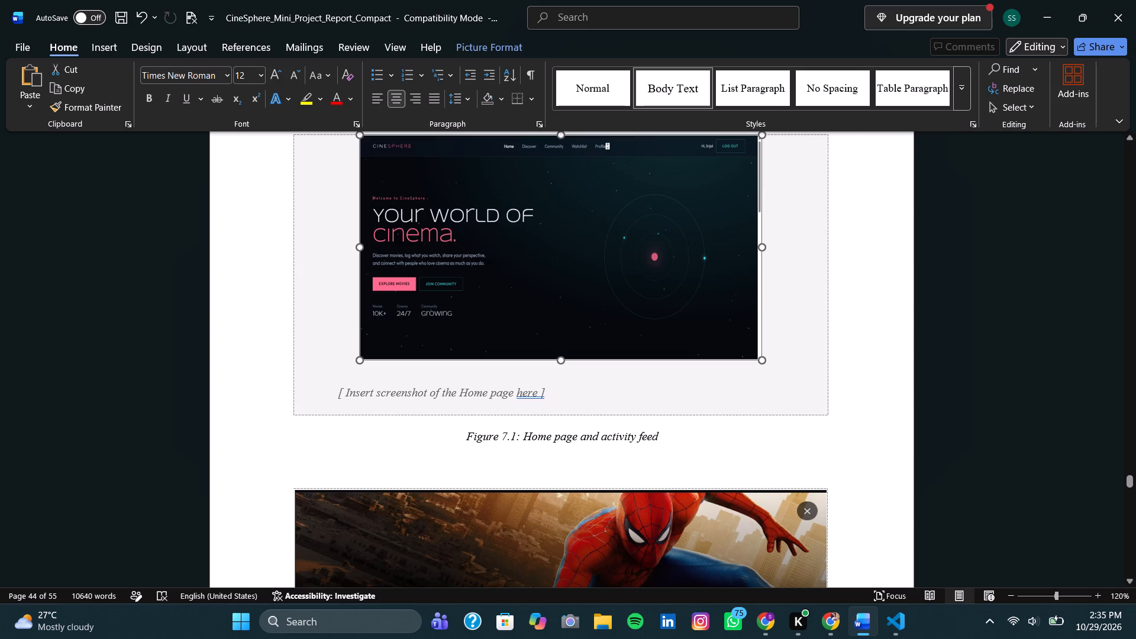
left_click_drag(757, 360, 824, 403)
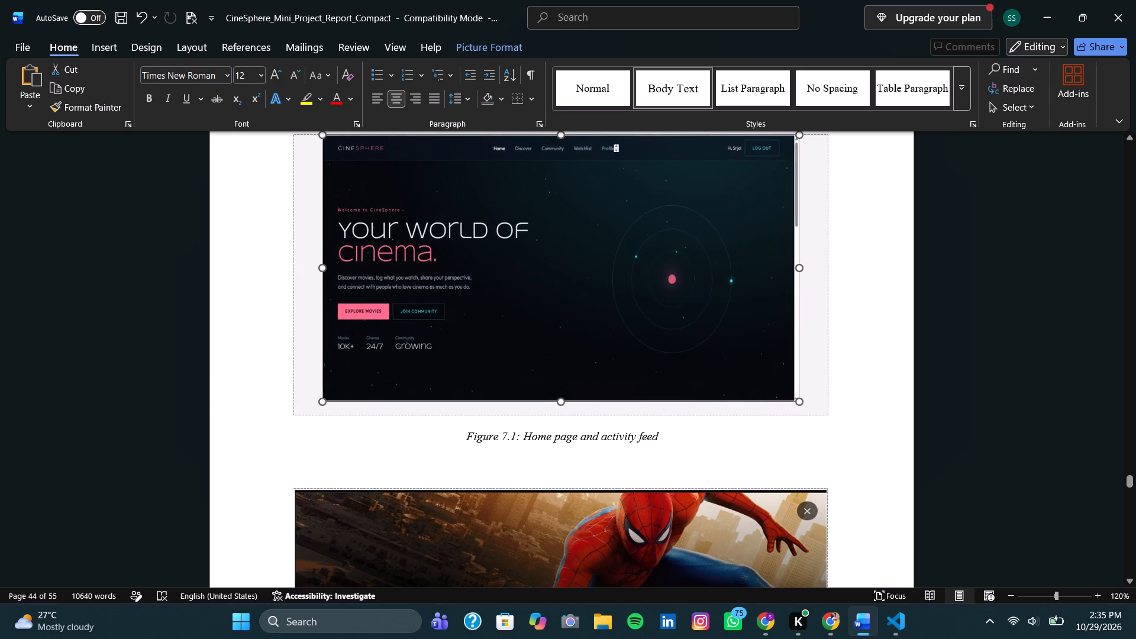
left_click_drag(824, 403, 844, 414)
left_click(622, 286)
scroll(622, 286, "up", 1)
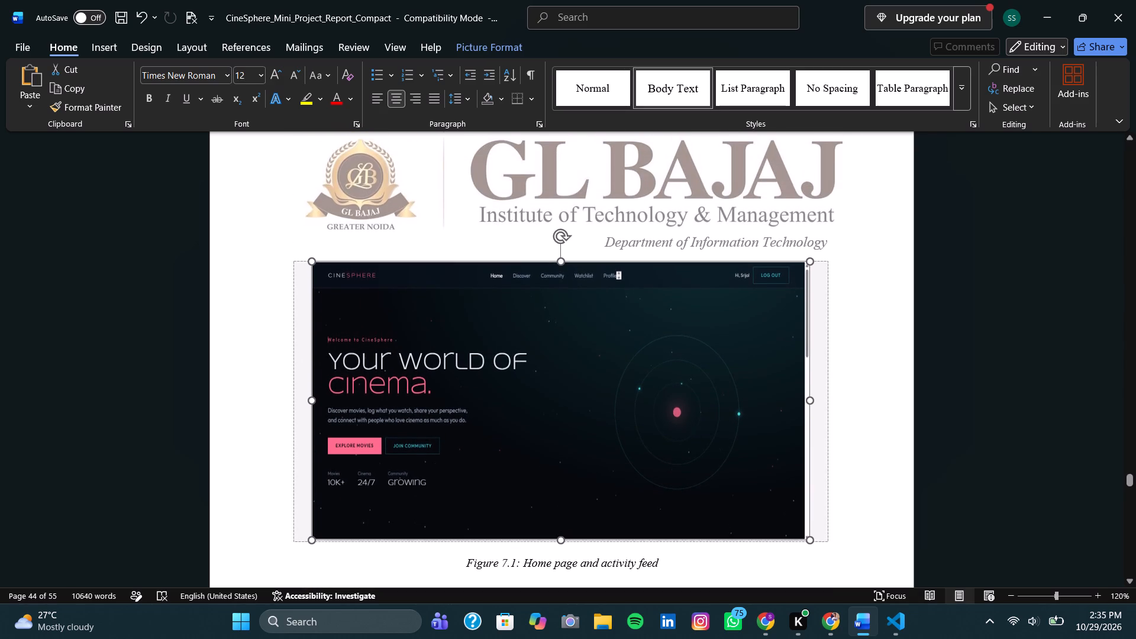
left_click(306, 290)
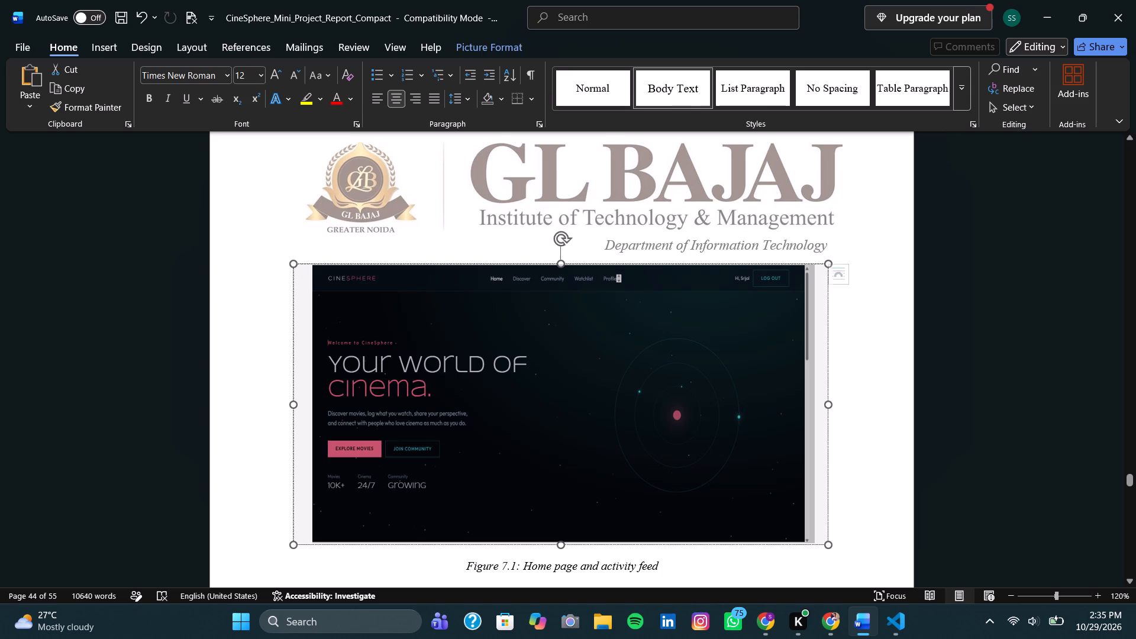
left_click(325, 305)
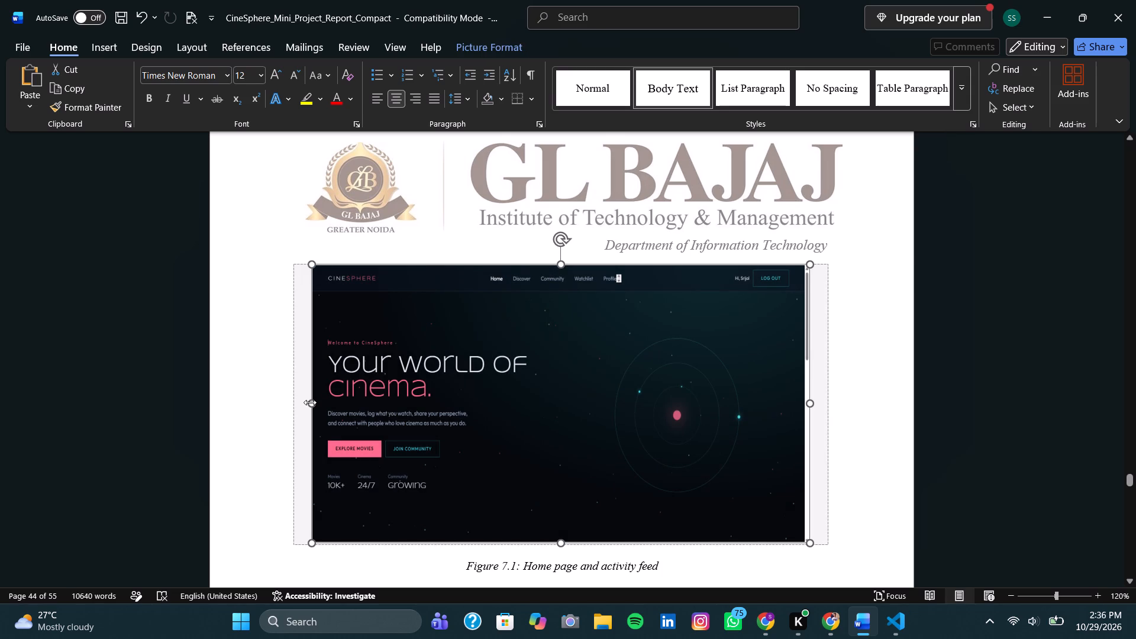
left_click_drag(310, 402, 282, 402)
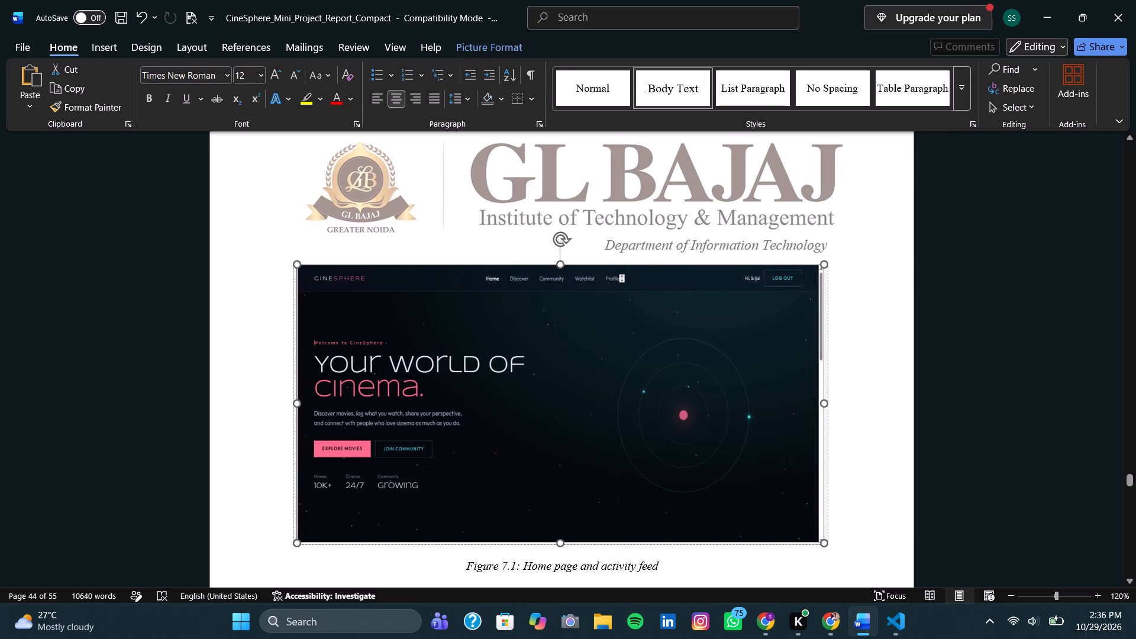
left_click_drag(282, 402, 277, 402)
left_click(253, 470)
Delete the blank space between the Figure 7.1 caption and the Figure 7.2 movie page screenshot.
scroll(253, 470, "down", 1)
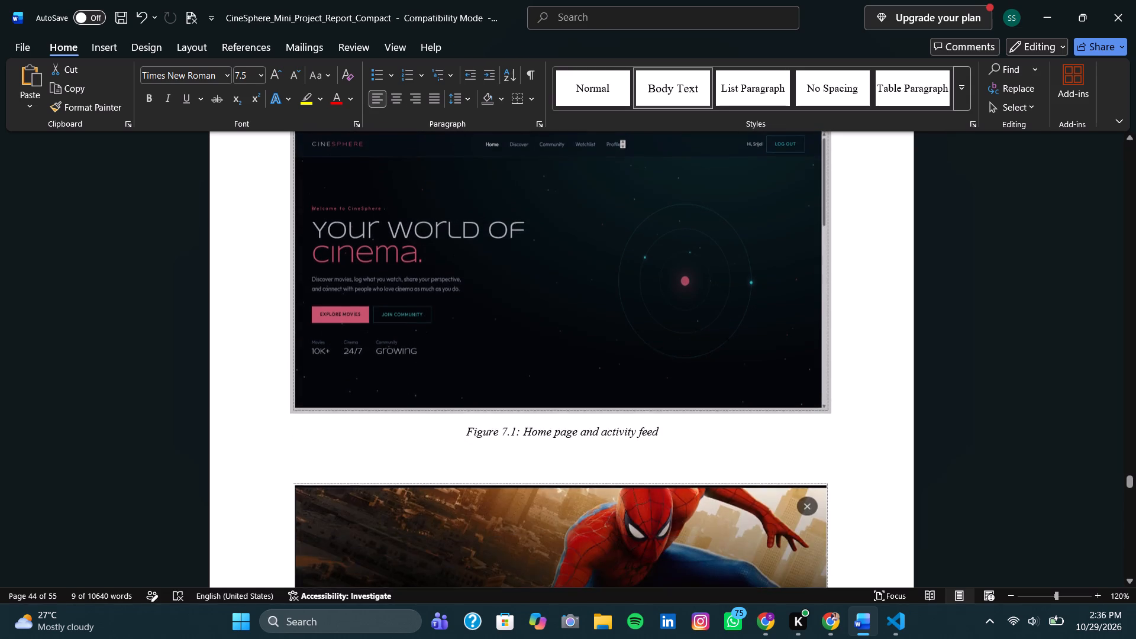
scroll(253, 470, "down", 1)
left_click(253, 470)
scroll(253, 470, "down", 2)
scroll(253, 470, "up", 1)
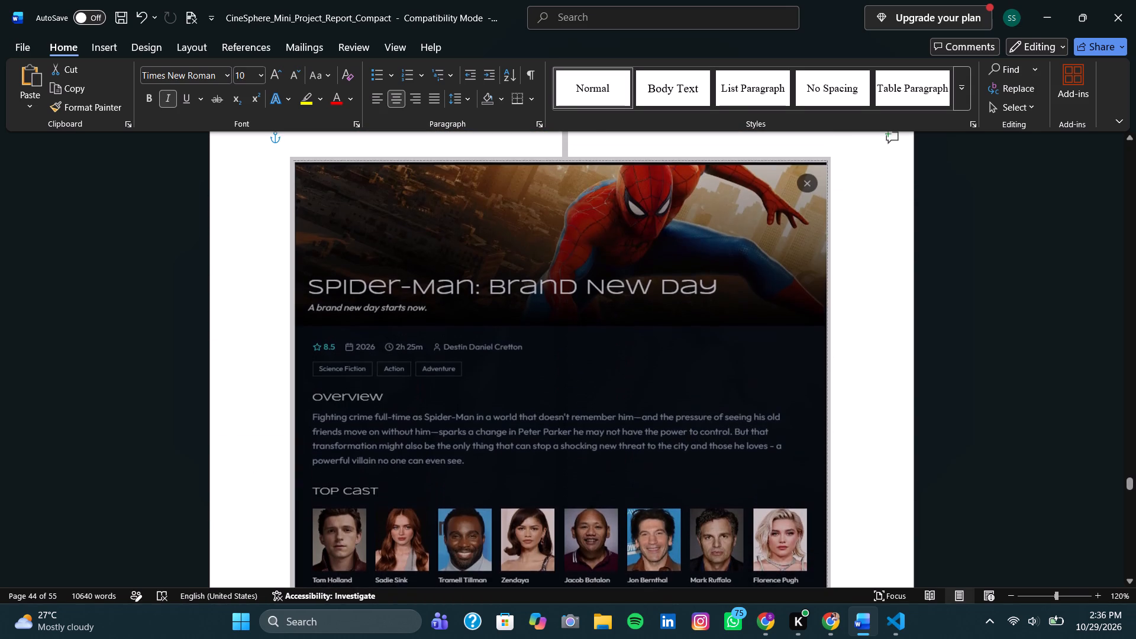
scroll(253, 470, "down", 1)
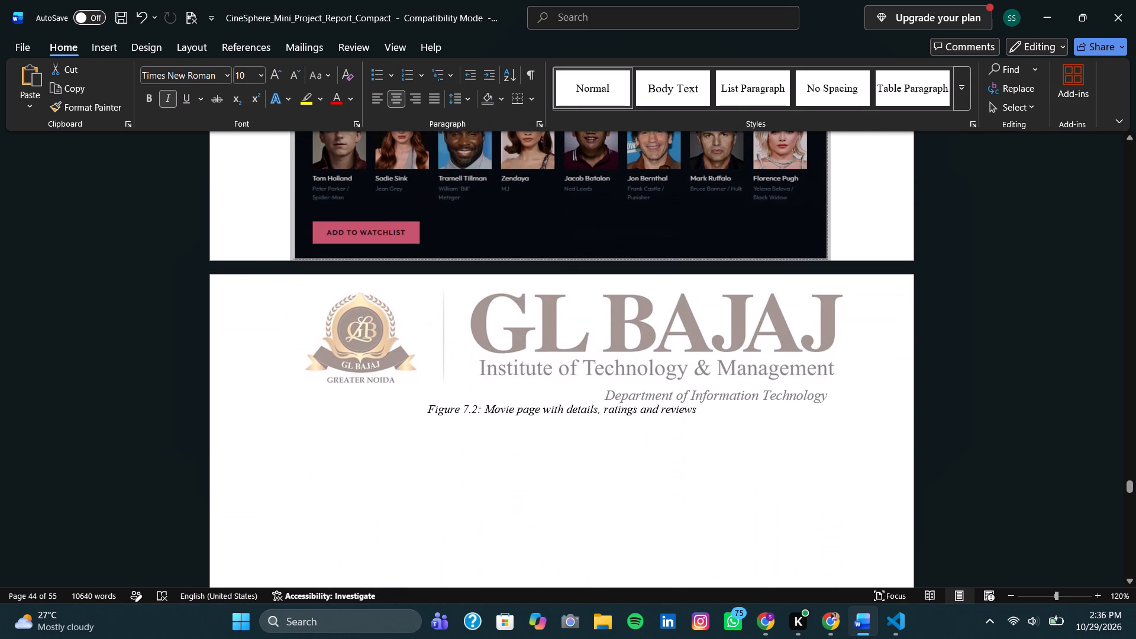
scroll(390, 330, "up", 1)
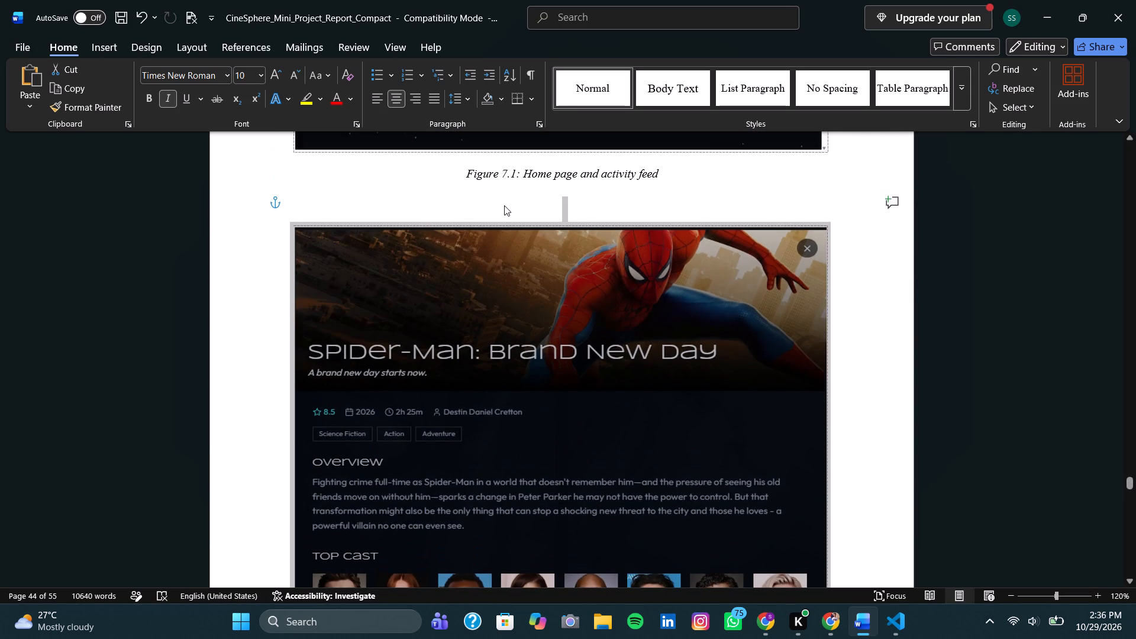
left_click(504, 205)
left_click(504, 205)
key("BackSpace")
key("BackSpace")
key("BackSpace")
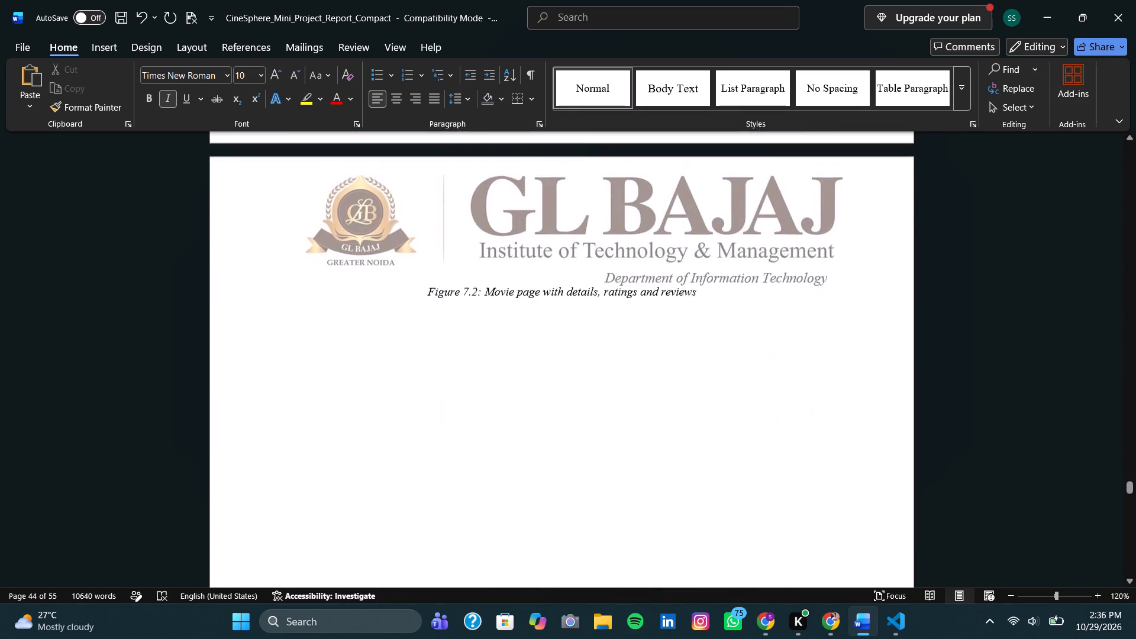
key("BackSpace")
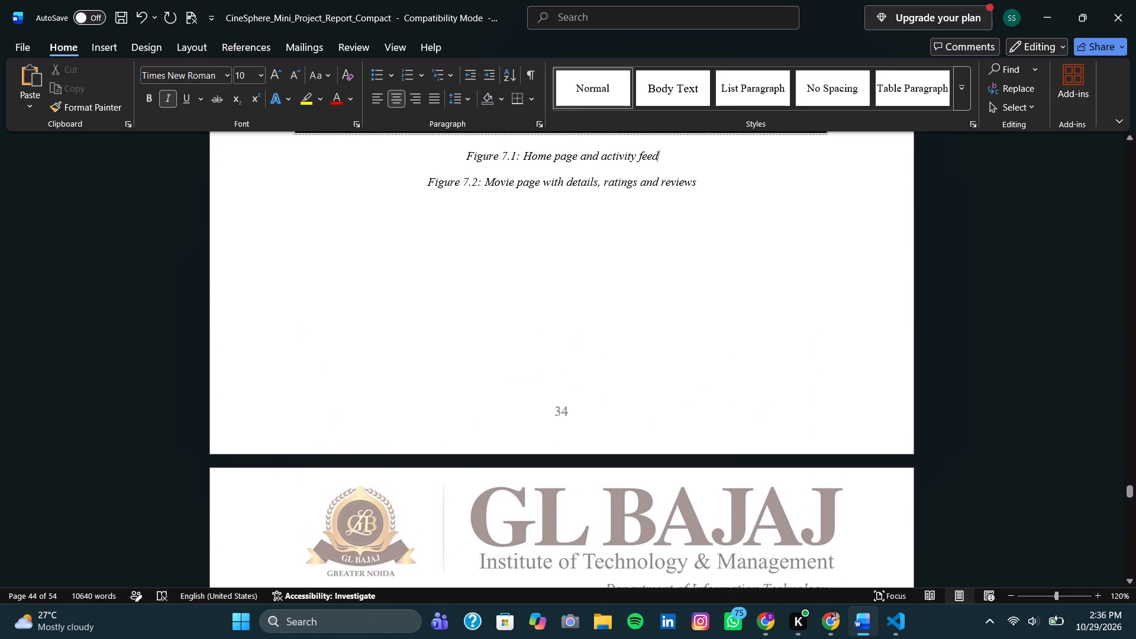
scroll(504, 205, "up", 2)
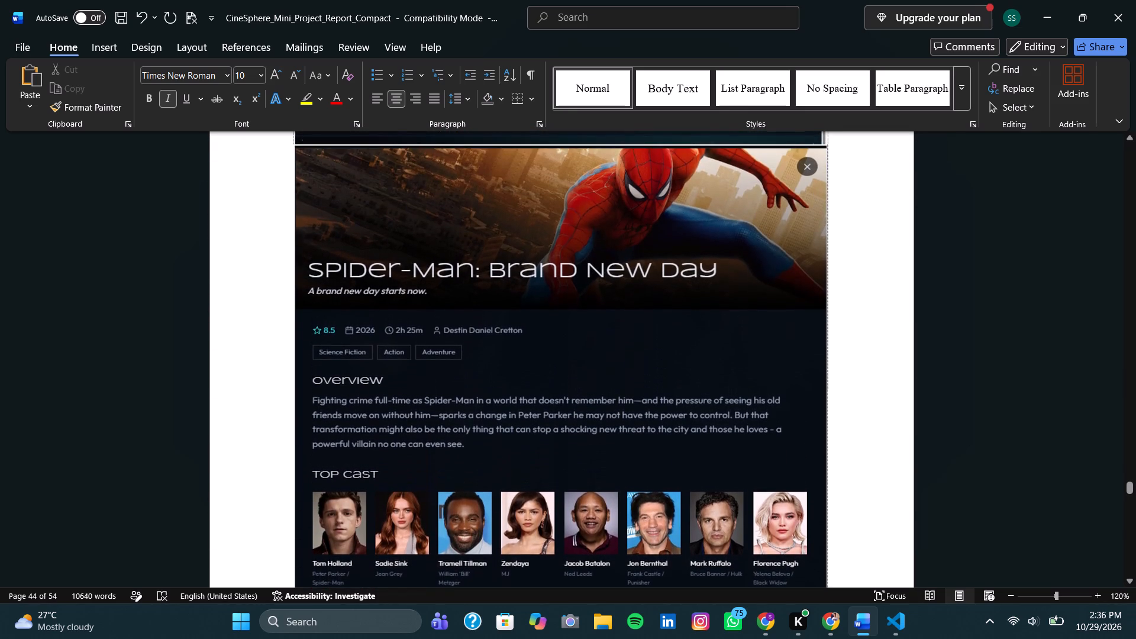
Undo the deletion of the blank space between the Figure 7.1 caption and the Figure 7.2 screenshot.
scroll(504, 205, "up", 2)
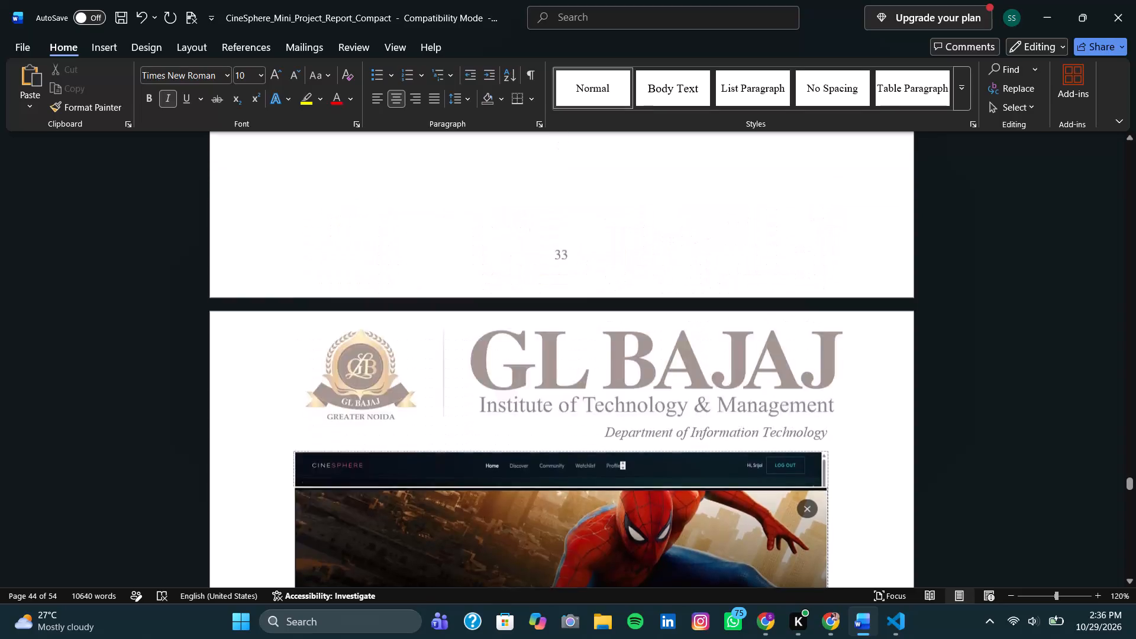
scroll(504, 205, "up", 1)
key("BackSpace")
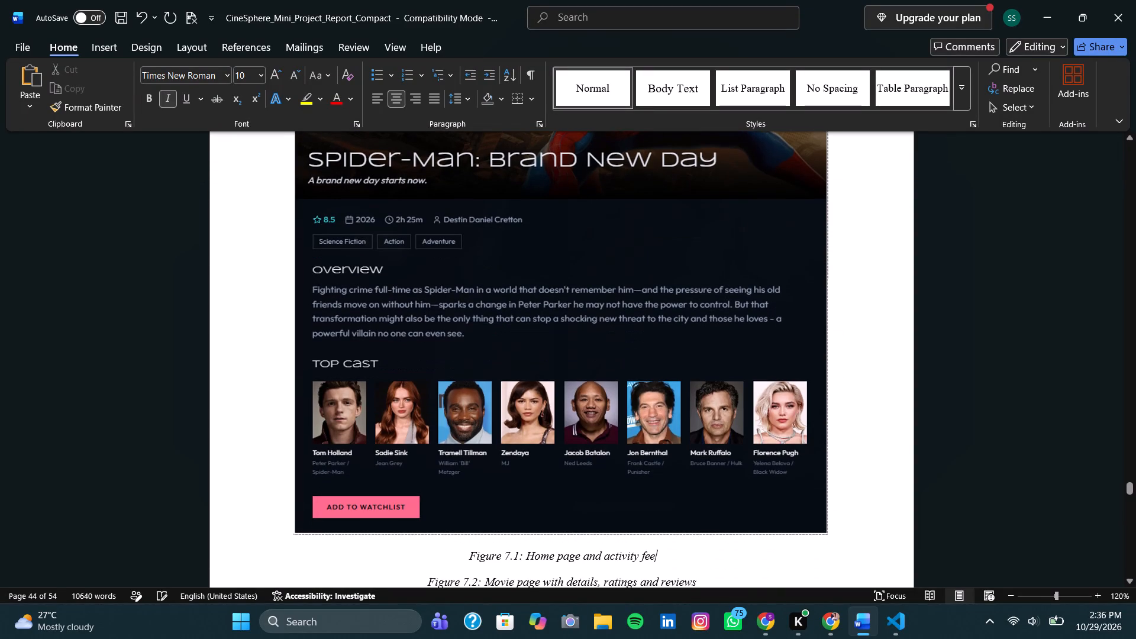
key("ctrl+z")
key("ctrl+z")
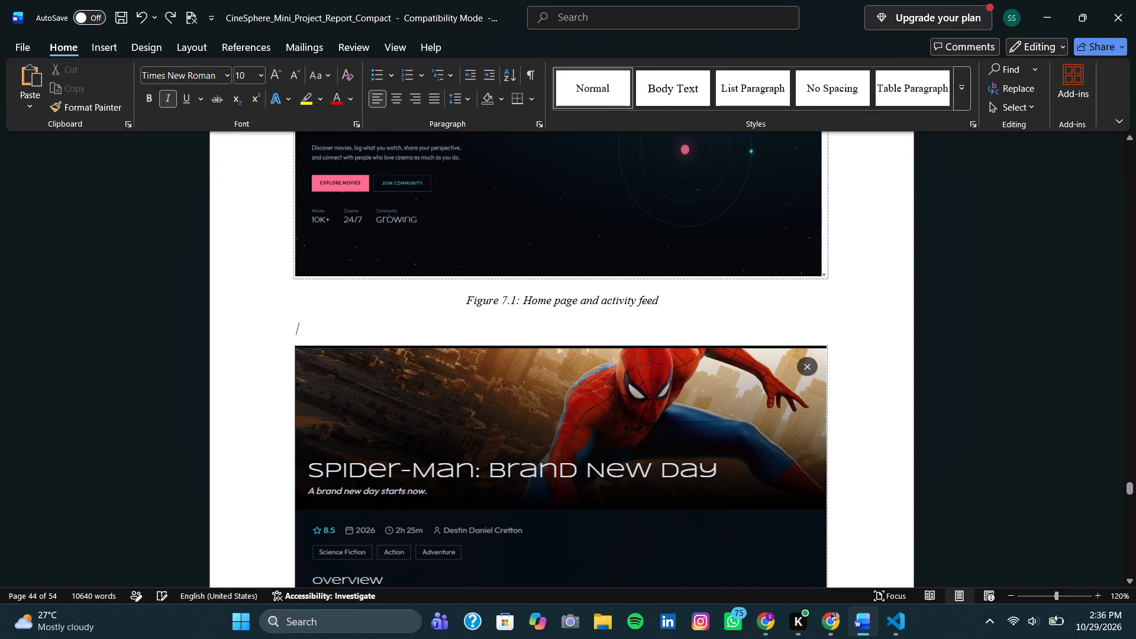
key("ctrl+z")
Undo the Figure 7.1 enlargements back to the narrower box fitted closely around the home page screenshot.
scroll(504, 205, "down", 1)
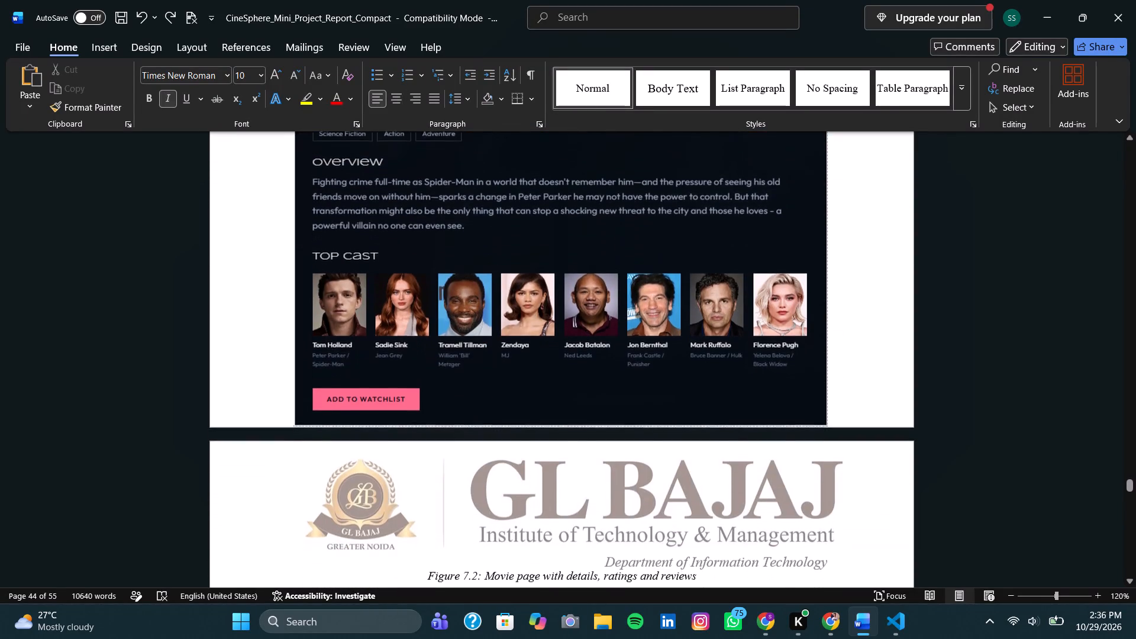
scroll(504, 205, "down", 1)
key("ctrl+z")
key("ctrl+z")
key("ctrl+z")
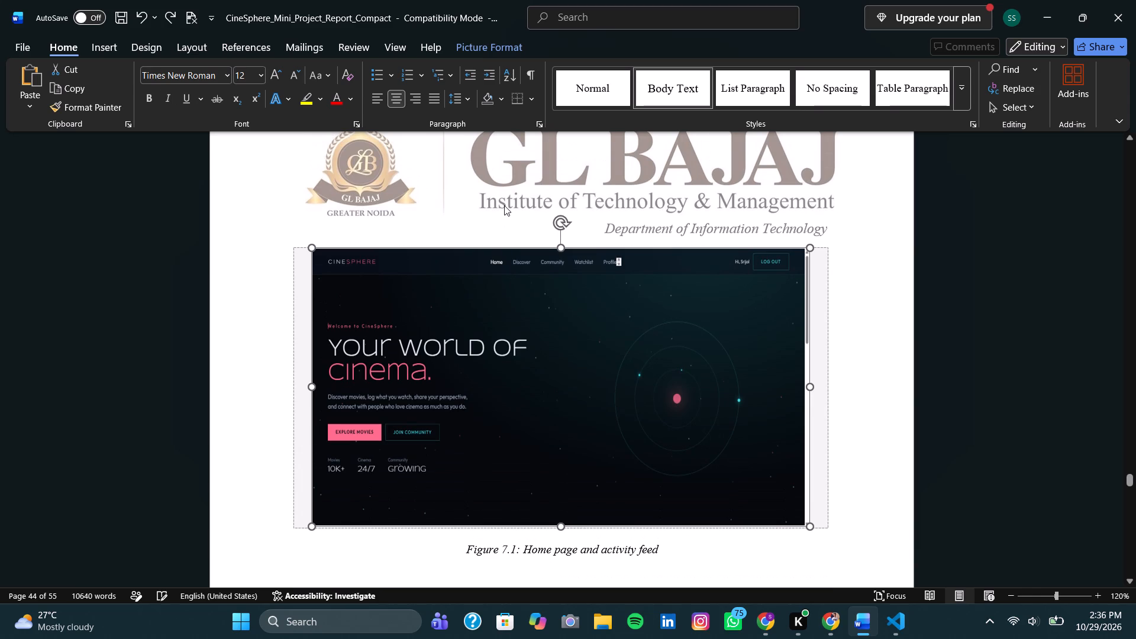
scroll(504, 205, "down", 1)
key("ctrl+z")
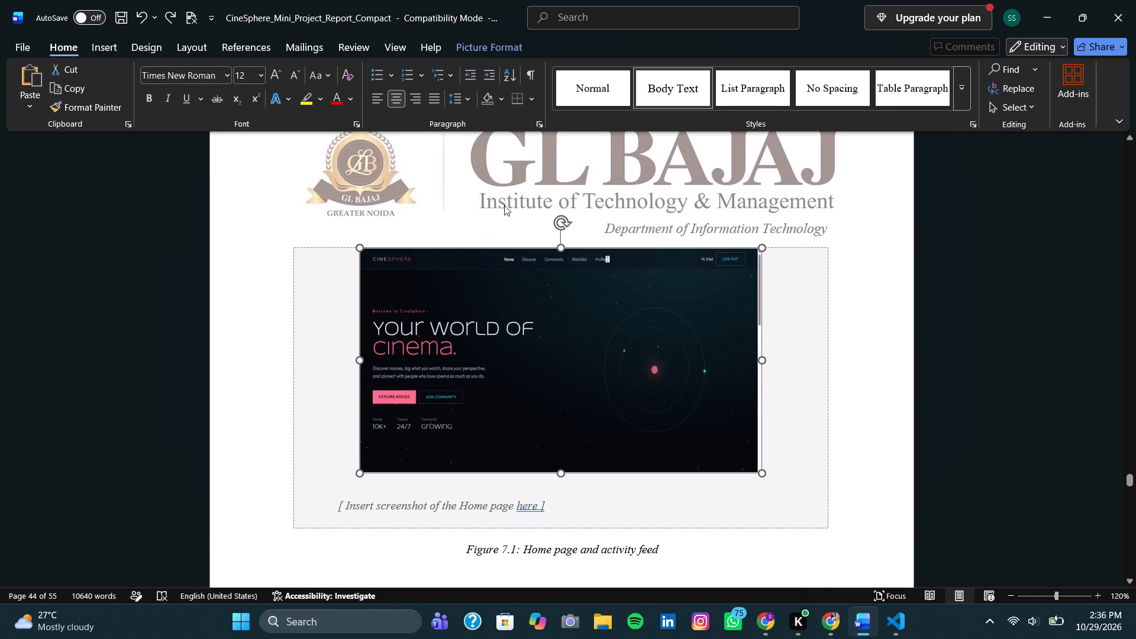
scroll(622, 368, "down", 1)
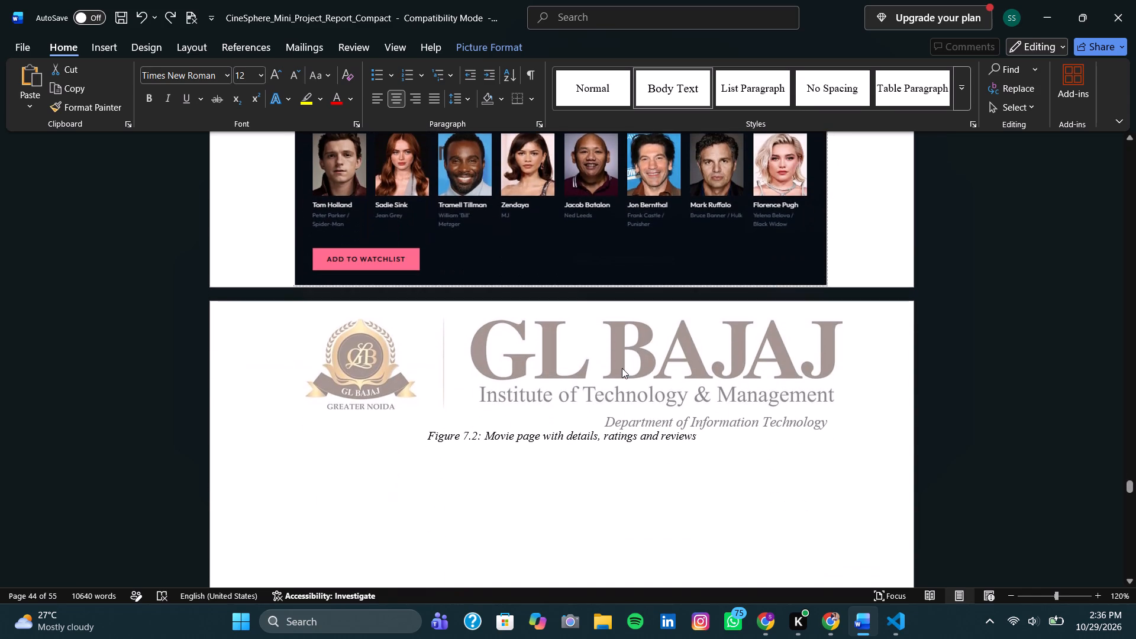
key("ctrl+z")
key("ctrl+z")
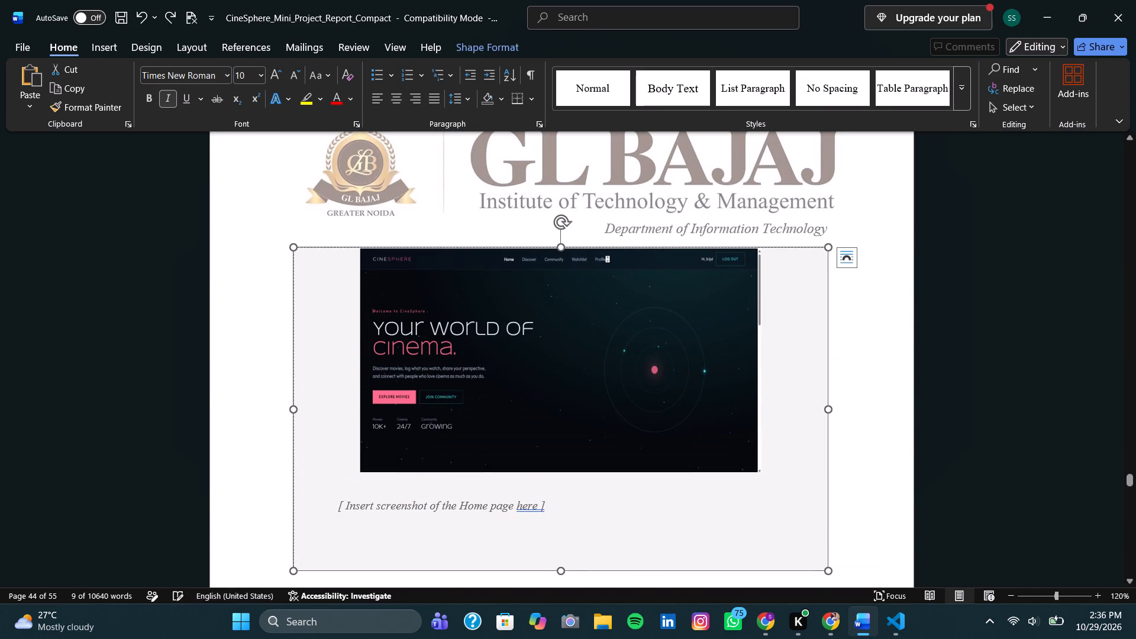
key("ctrl+z")
scroll(622, 368, "down", 2)
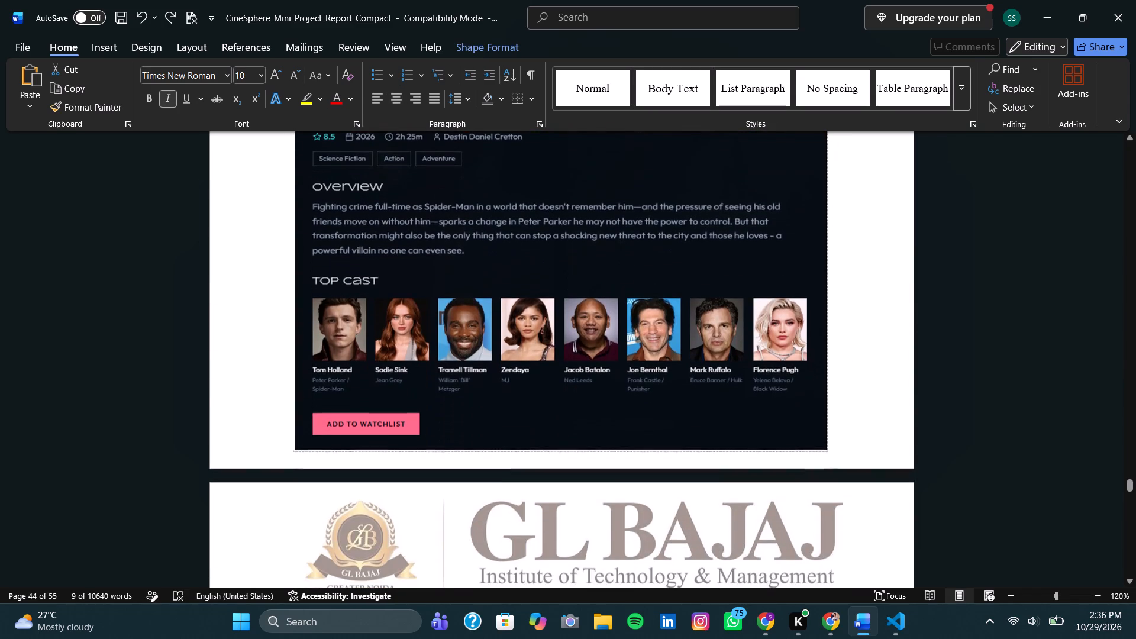
key("ctrl+z")
key("ctrl+z")
key("ctrl+z")
key("ctrl+z")
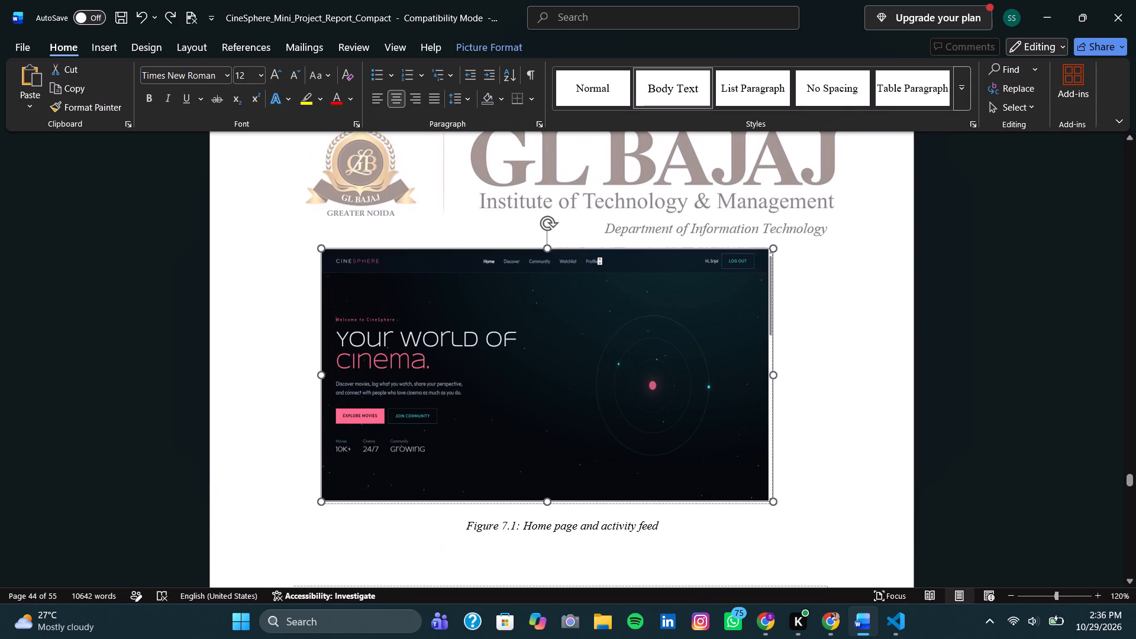
Shrink the Figure 7.2 movie page screenshot proportionally by about an eighth.
scroll(622, 368, "down", 3)
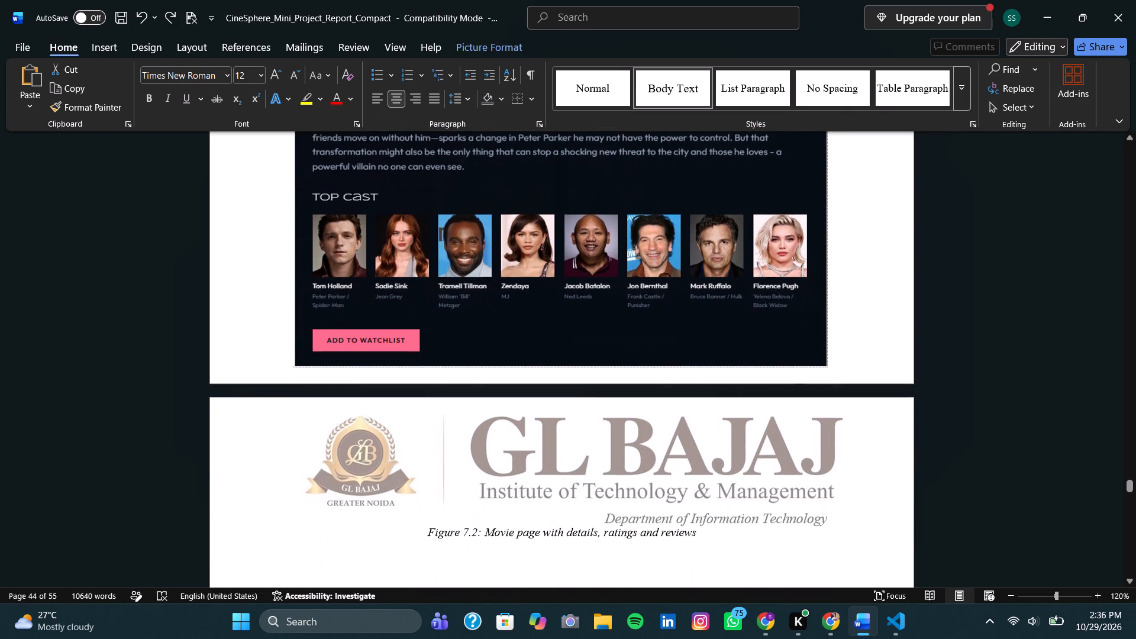
left_click(678, 347)
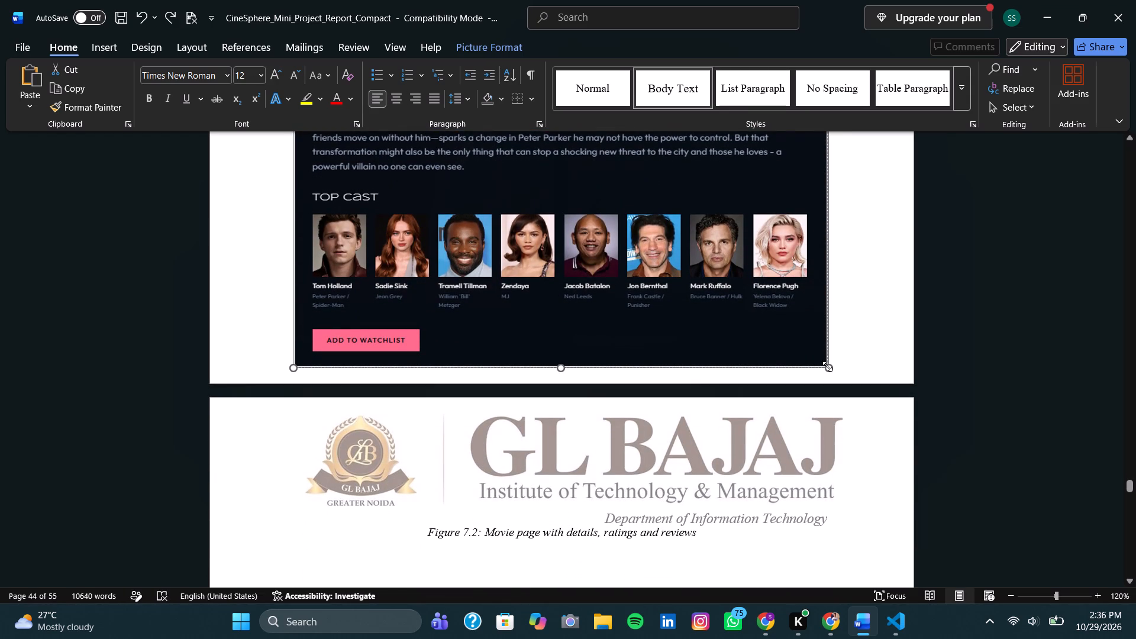
left_click_drag(827, 366, 764, 256)
scroll(841, 463, "down", 1)
Shrink the Figure 7.2 box to fit tightly around the reduced movie page screenshot.
left_click(796, 395)
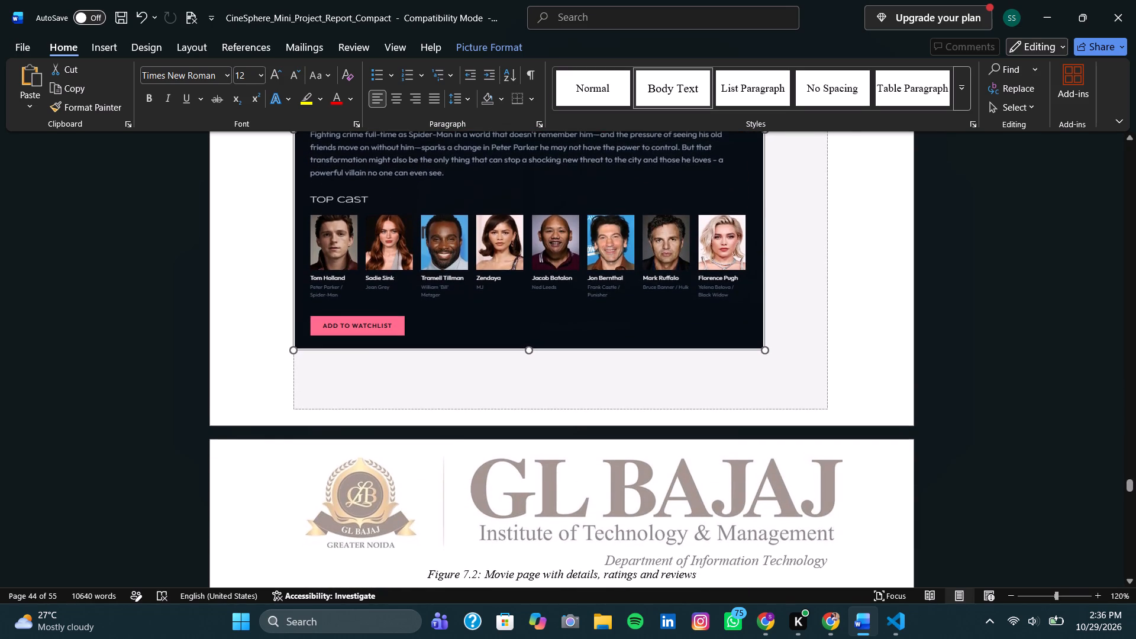
left_click_drag(828, 408, 816, 402)
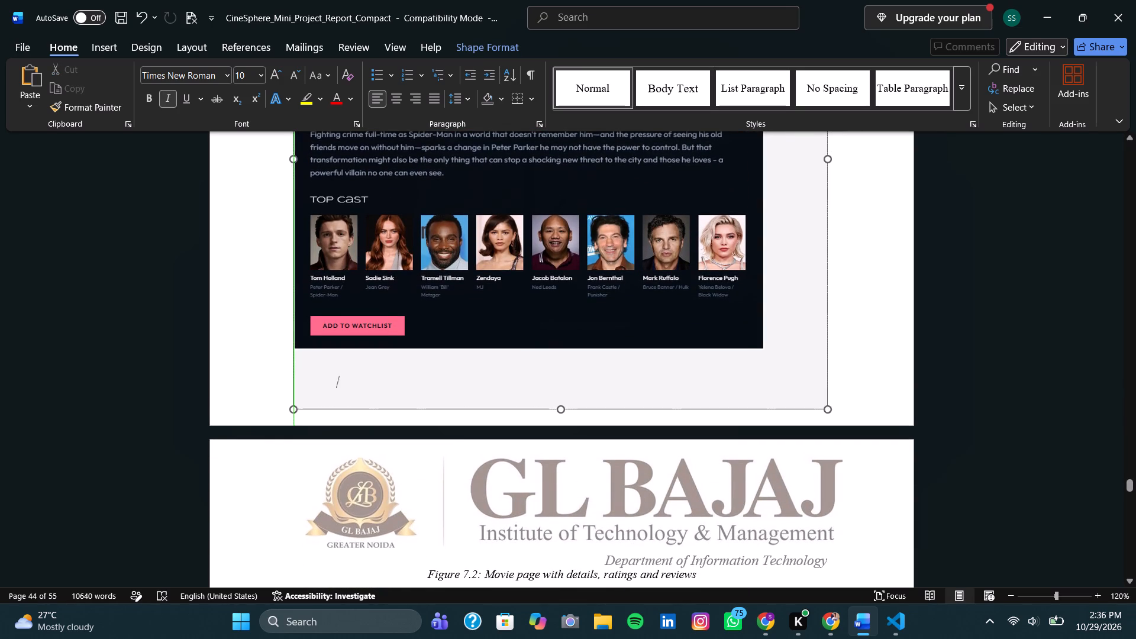
left_click_drag(816, 402, 767, 350)
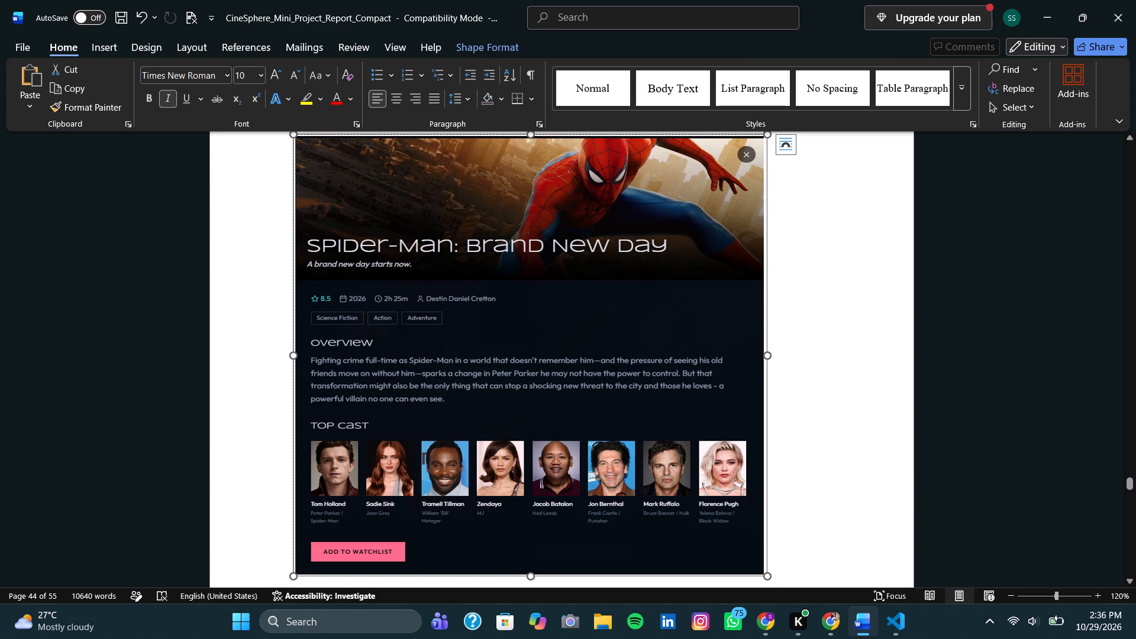
Delete the blank space between the Figure 7.1 caption and the Figure 7.2 movie page screenshot.
scroll(743, 280, "up", 1)
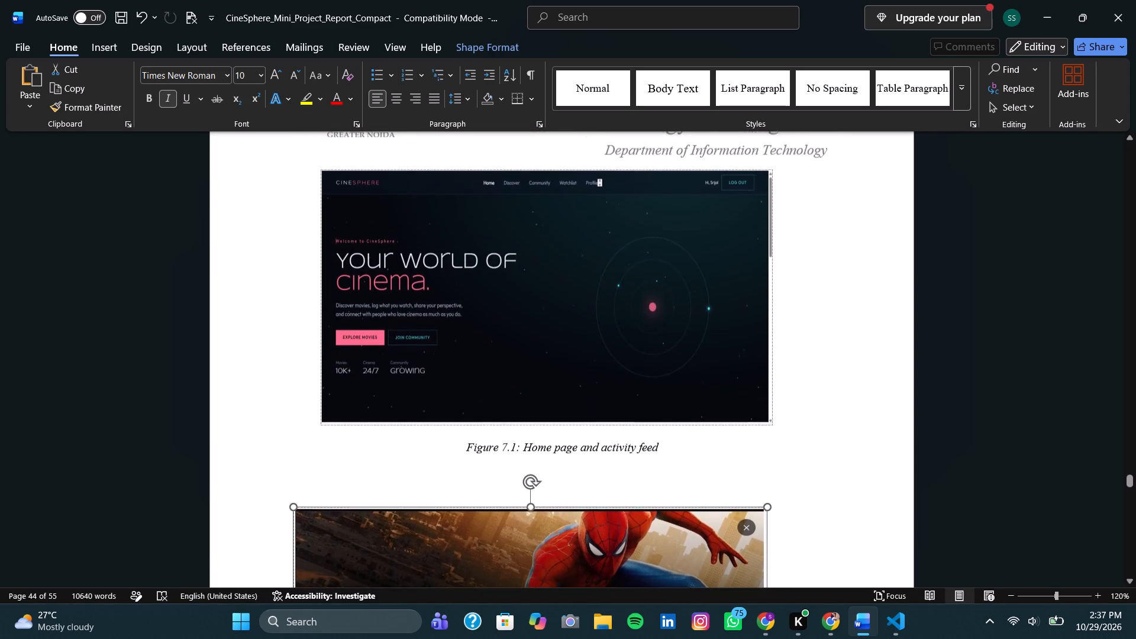
scroll(743, 280, "up", 1)
scroll(743, 280, "down", 1)
left_click(632, 427)
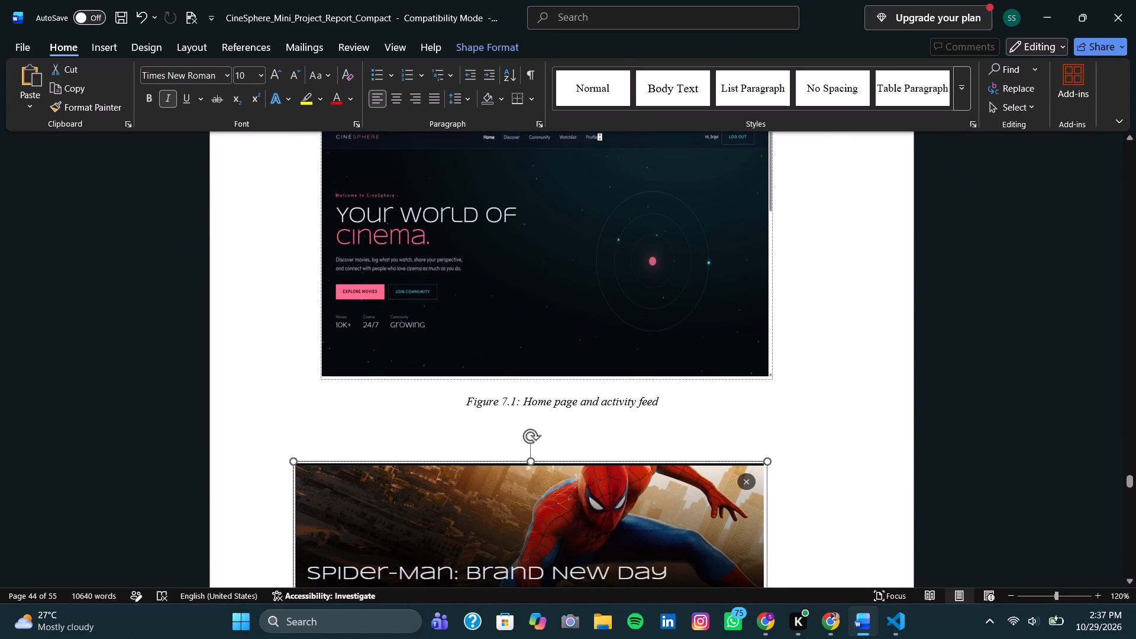
key("BackSpace")
key("BackSpace")
key("BackSpace")
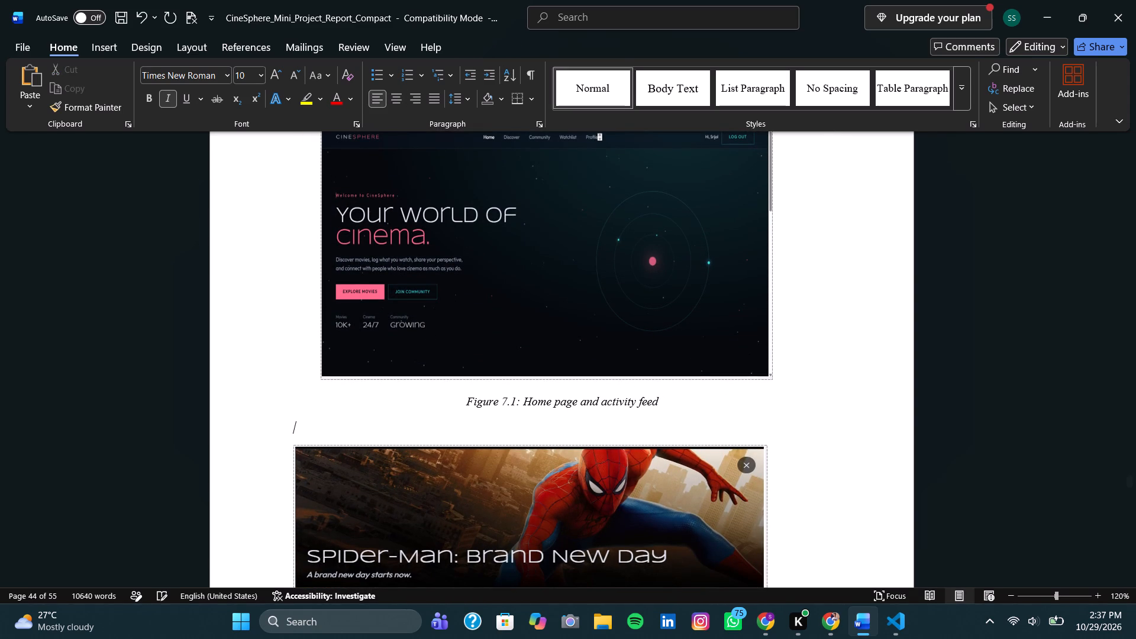
key("BackSpace")
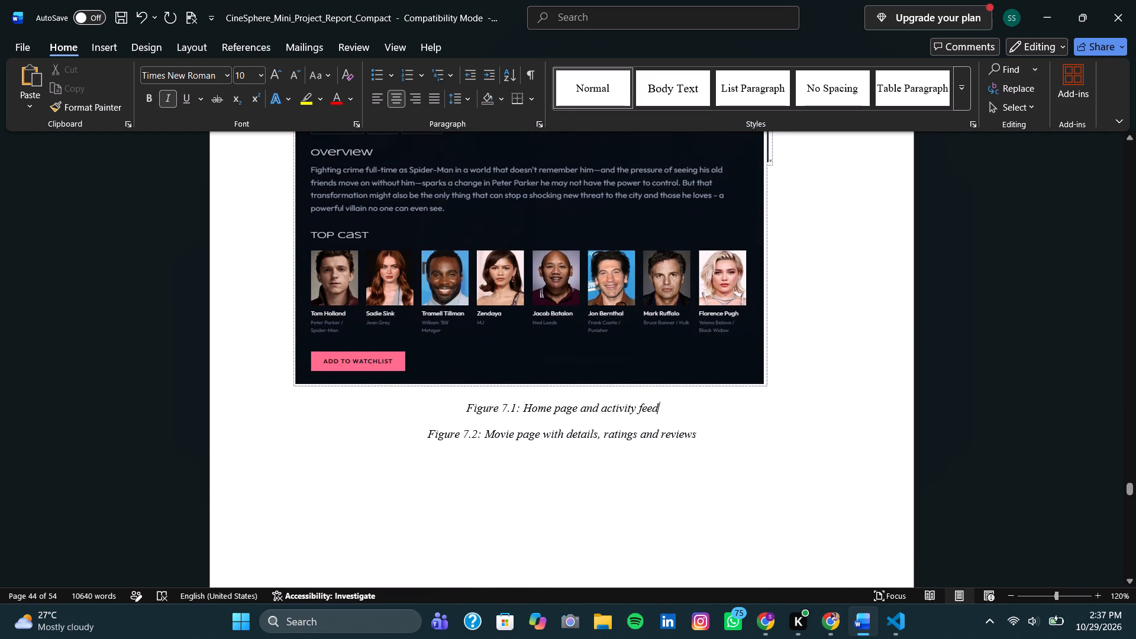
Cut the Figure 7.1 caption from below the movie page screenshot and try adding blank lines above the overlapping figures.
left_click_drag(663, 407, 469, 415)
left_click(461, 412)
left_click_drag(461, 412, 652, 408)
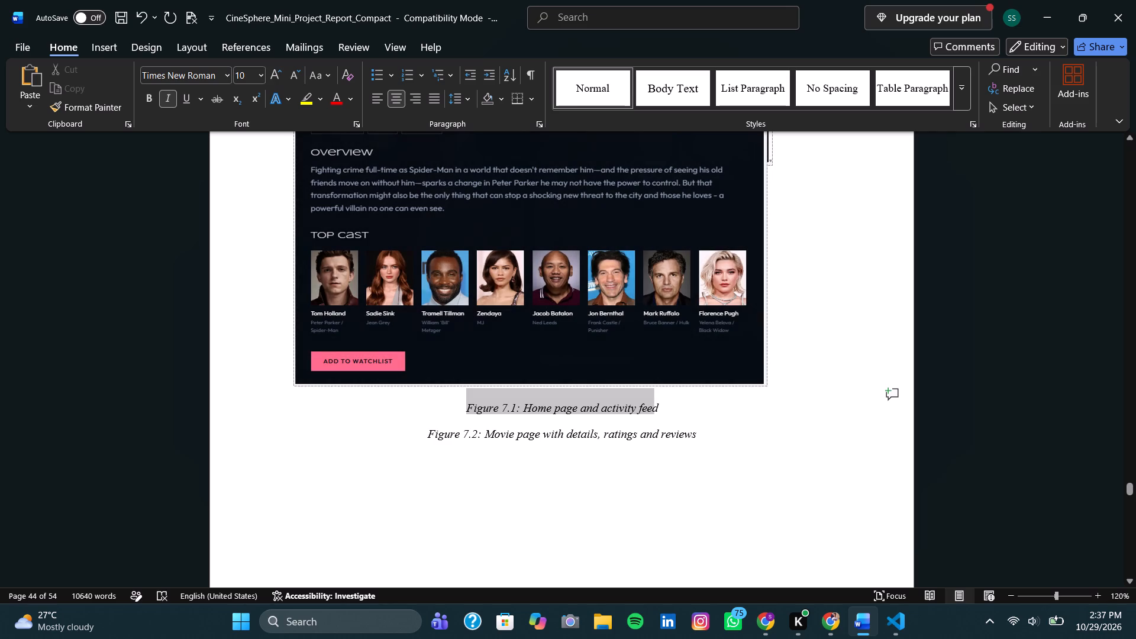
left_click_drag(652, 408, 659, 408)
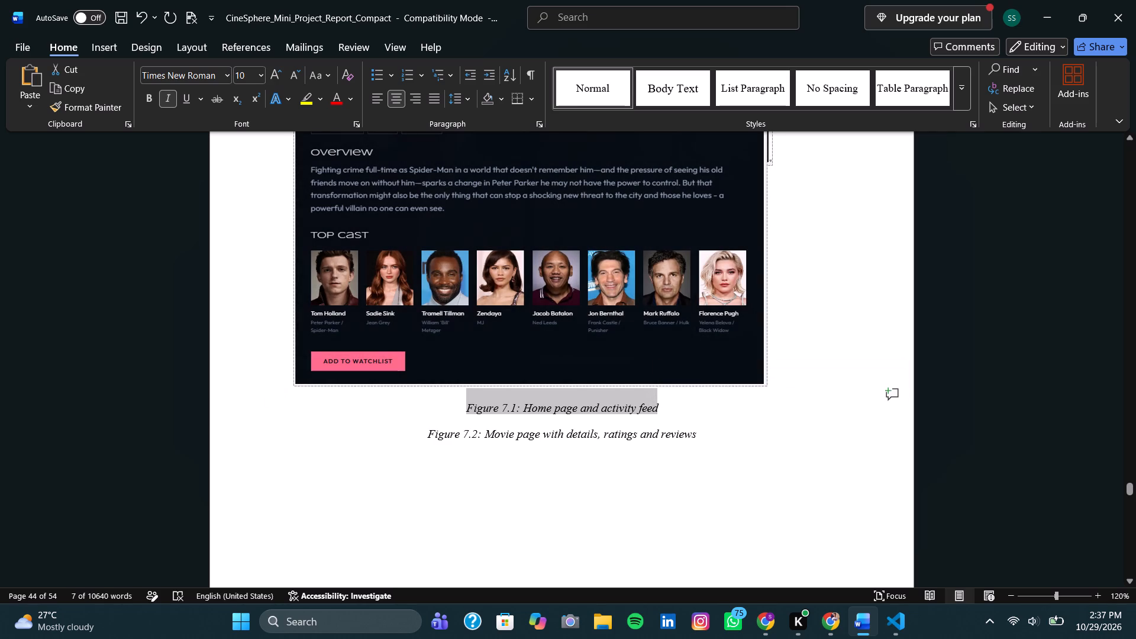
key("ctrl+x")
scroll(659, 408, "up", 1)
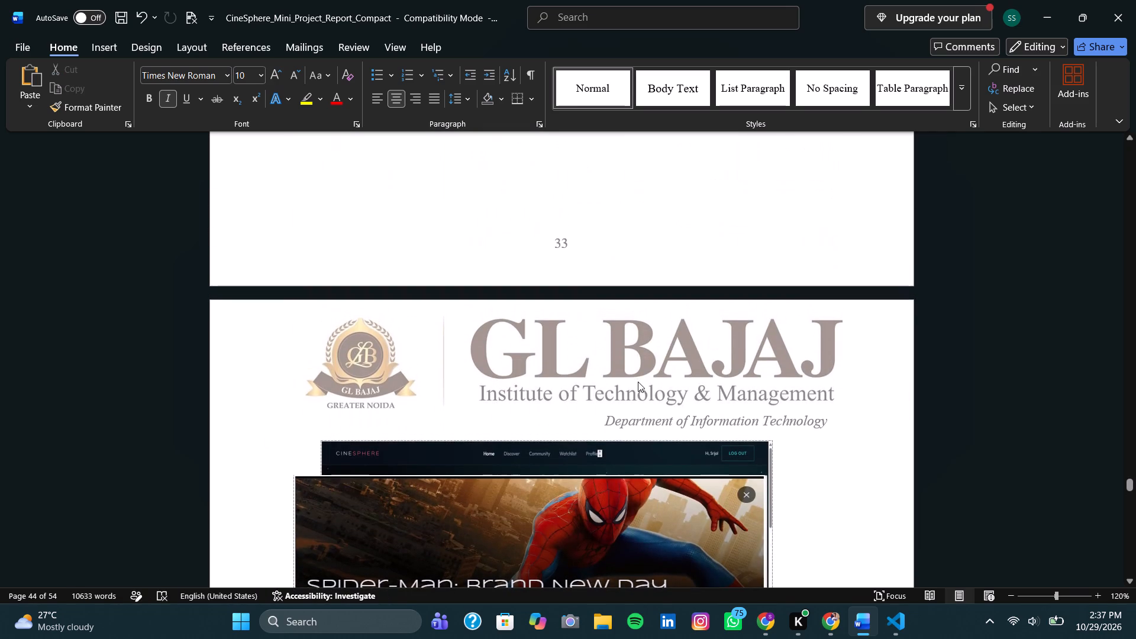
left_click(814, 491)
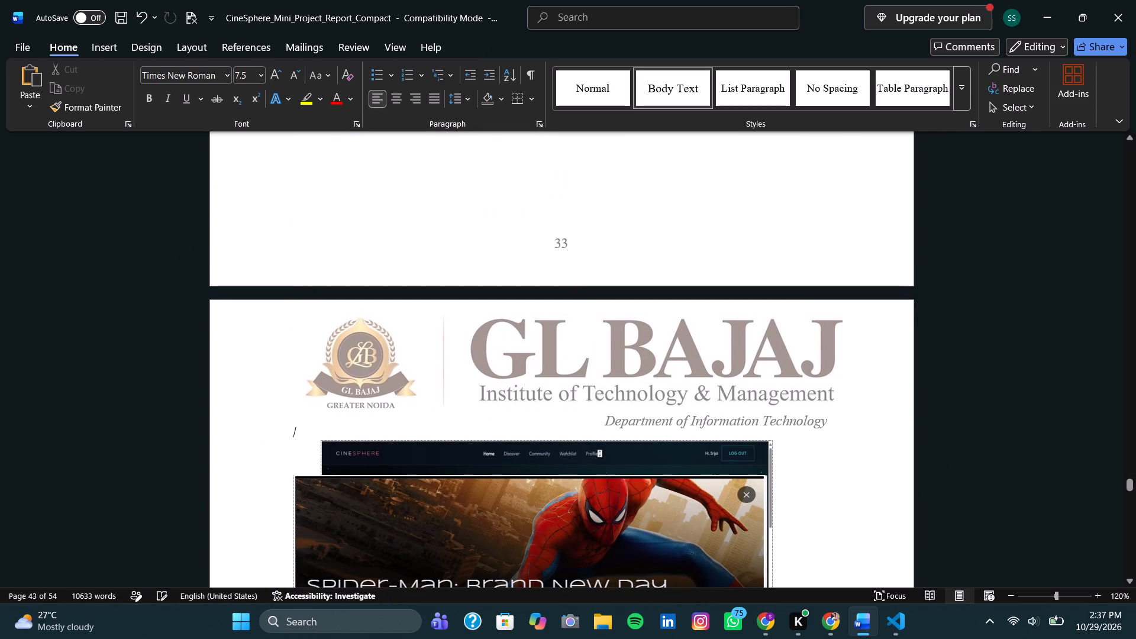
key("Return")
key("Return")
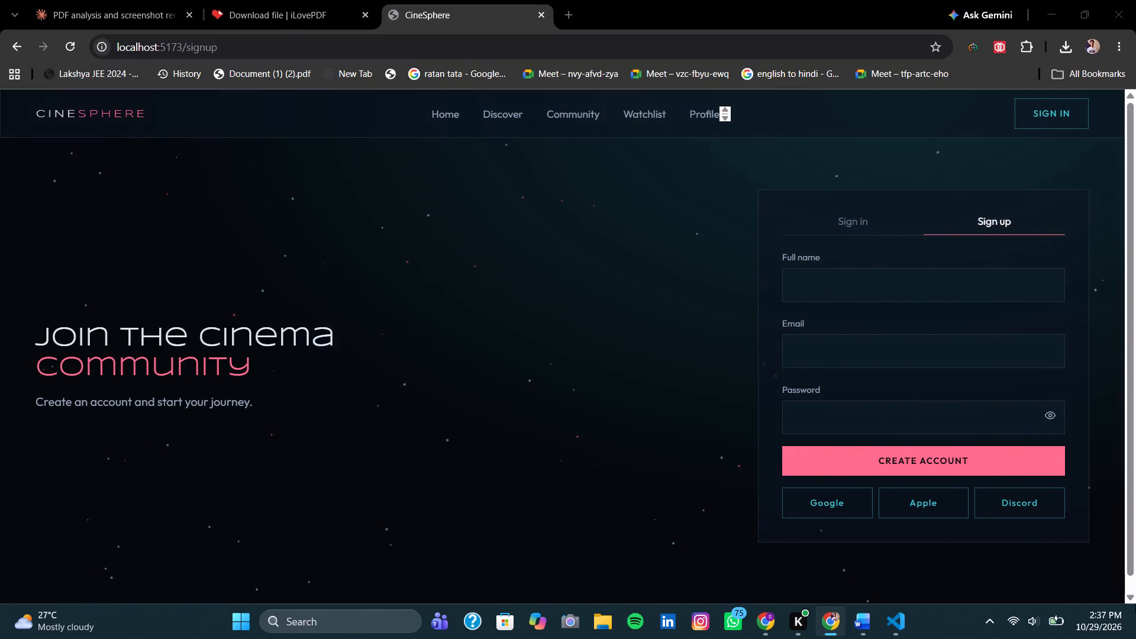
Switch from the browser to Word and paste the sign-up page screenshot directly below the section 7.8 introductory paragraph.
key("alt+Tab")
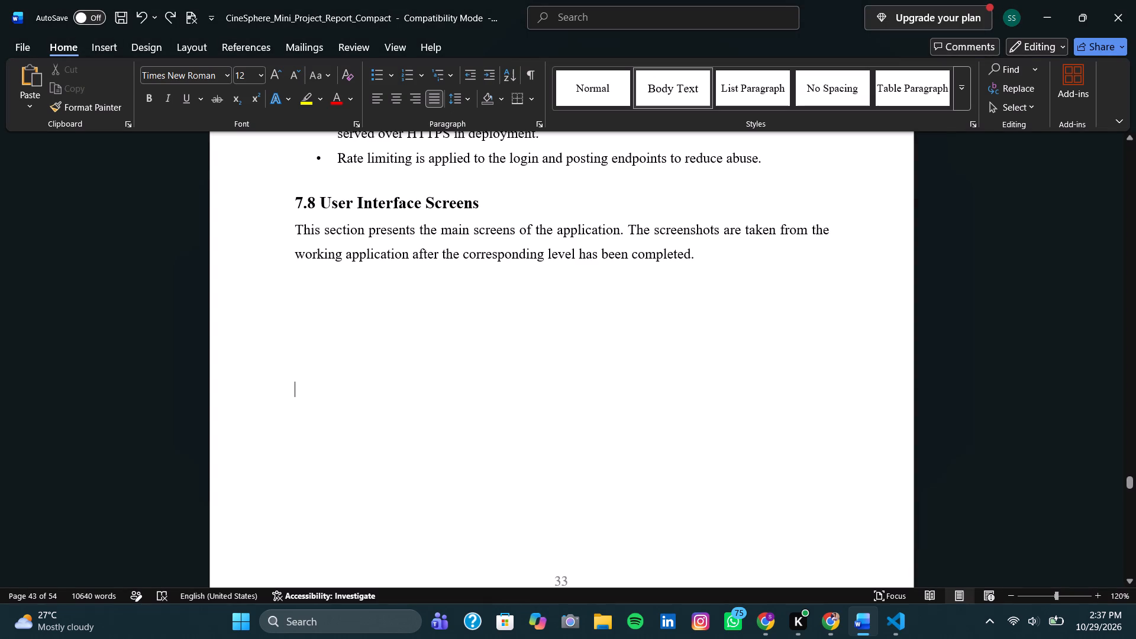
key("Up")
key("Up")
key("Up")
key("ctrl+v")
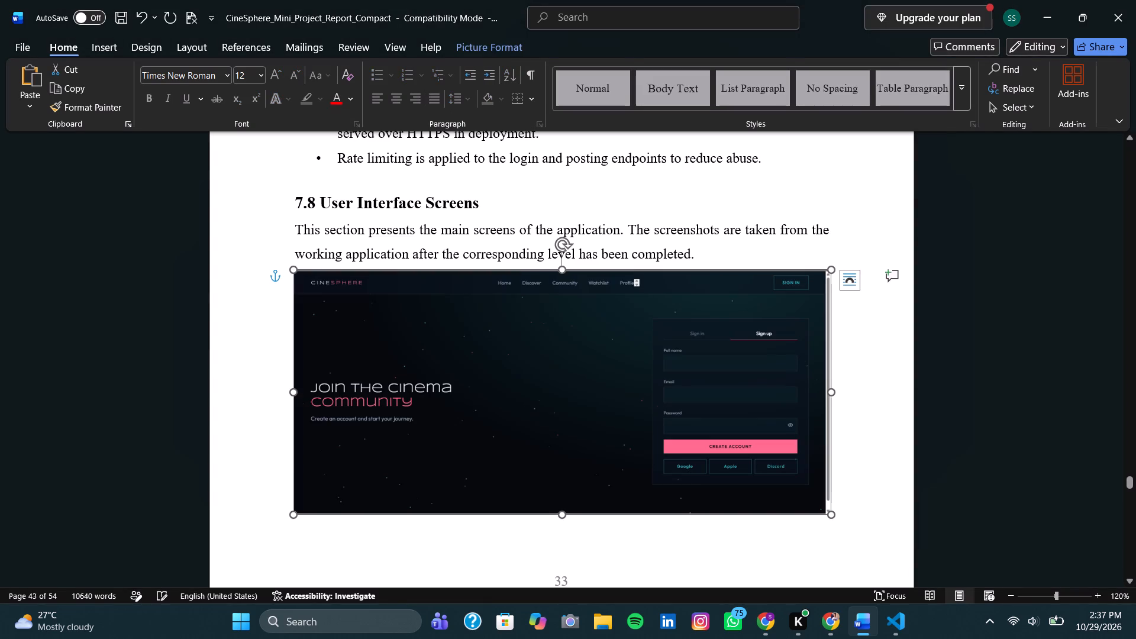
Copy the full caption line "Figure 7.1: Home page and activity feed" from below the home page screenshot.
scroll(487, 396, "down", 1)
scroll(487, 396, "up", 1, "ctrl")
scroll(487, 396, "down", 1, "ctrl")
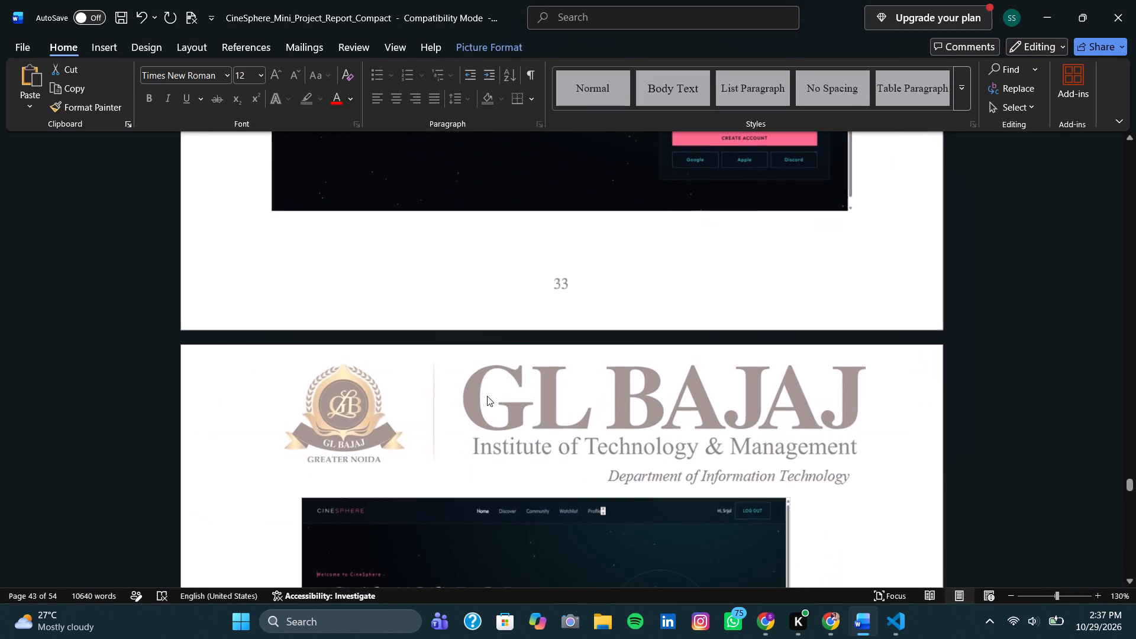
scroll(487, 396, "down", 1, "ctrl")
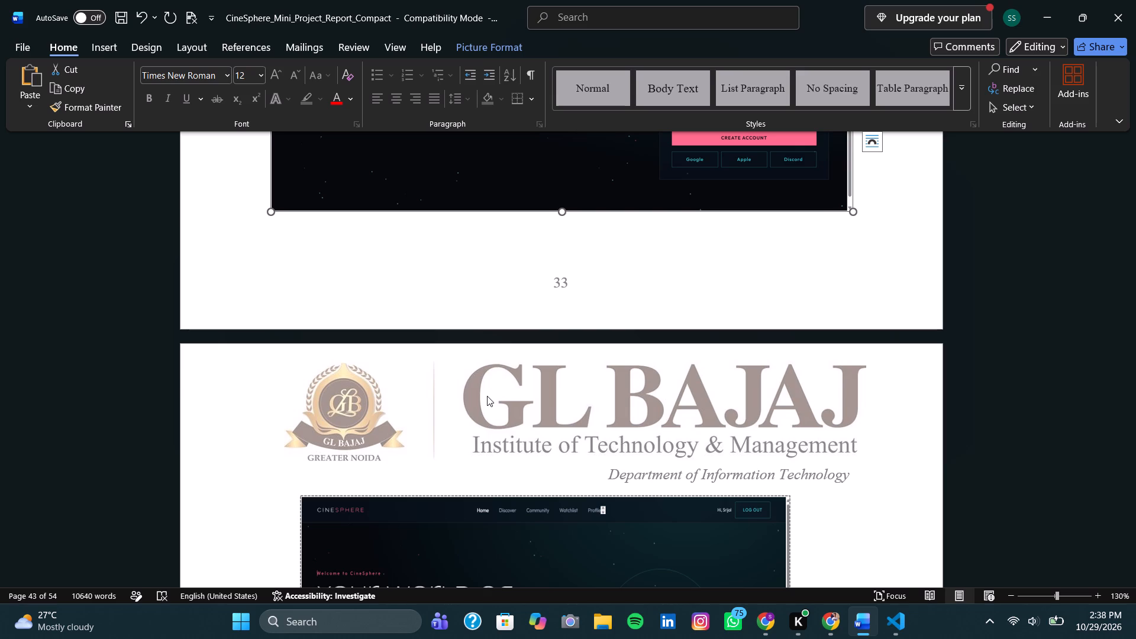
left_click(386, 298)
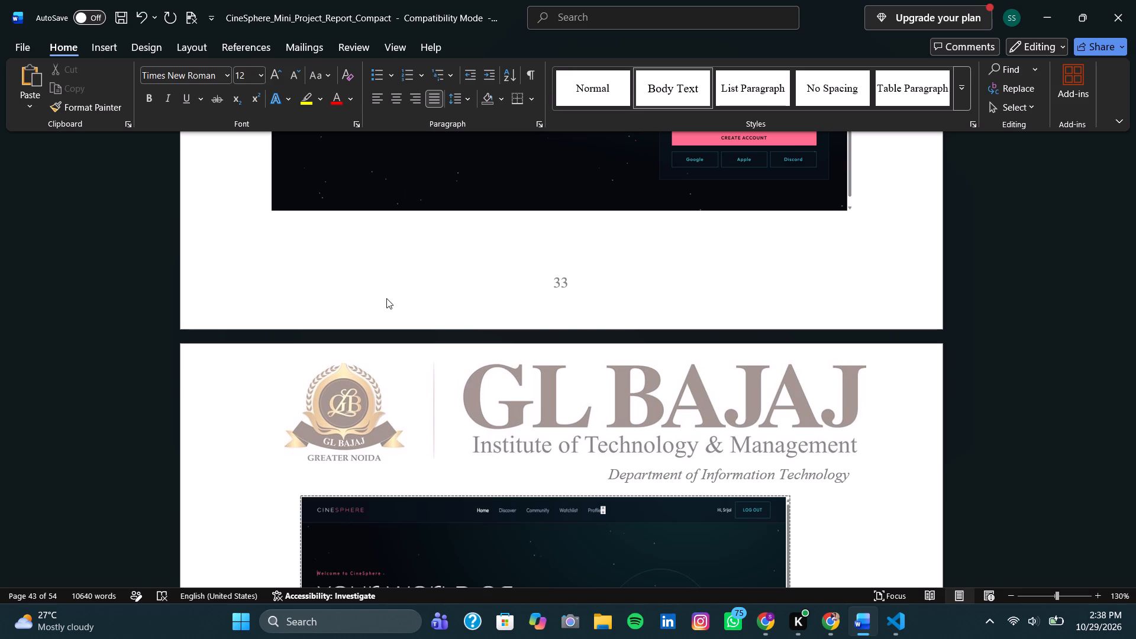
scroll(386, 298, "up", 1, "ctrl")
scroll(386, 298, "down", 1)
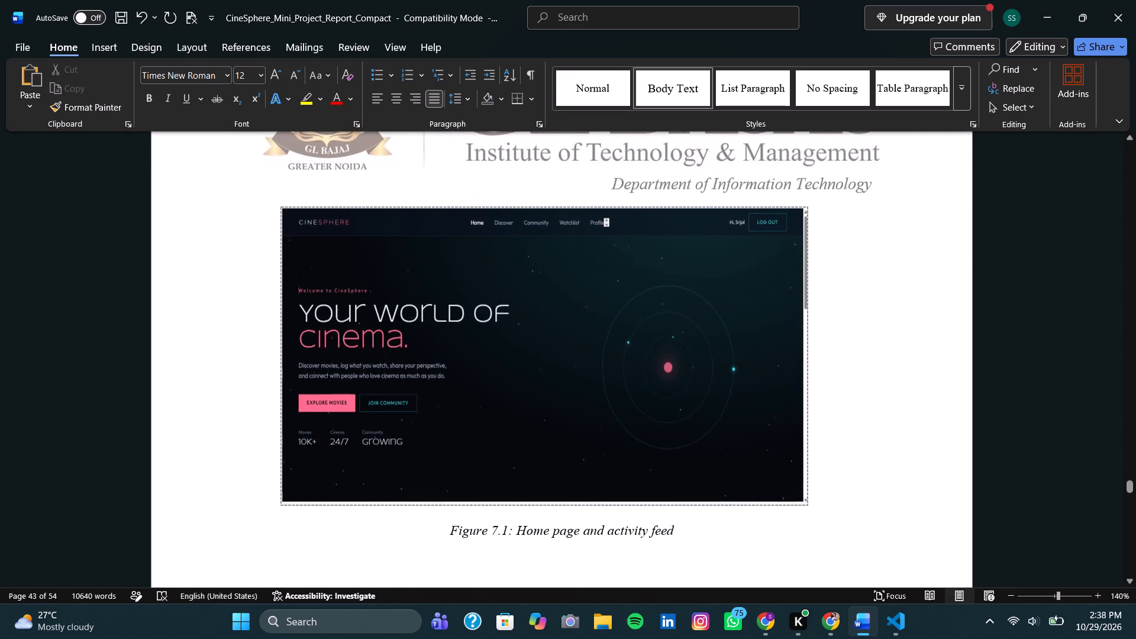
scroll(386, 298, "down", 1)
left_click_drag(430, 295, 649, 299)
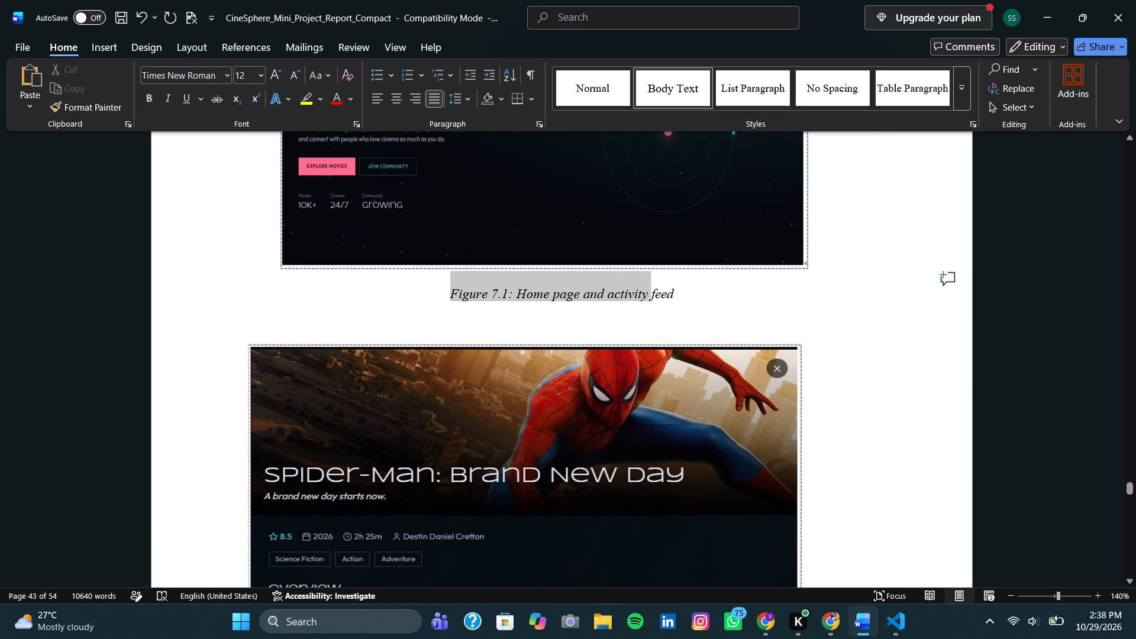
left_click_drag(649, 299, 673, 301)
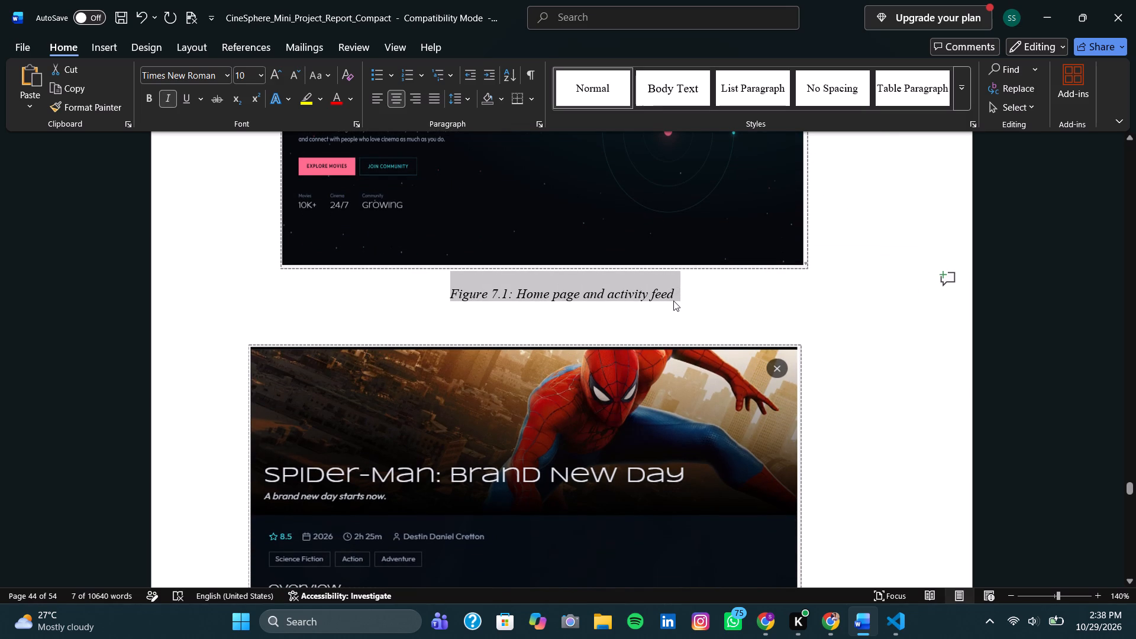
key("ctrl+c")
Paste the copied Figure 7.1 caption on the empty line directly below the sign-up page screenshot.
scroll(673, 301, "up", 1)
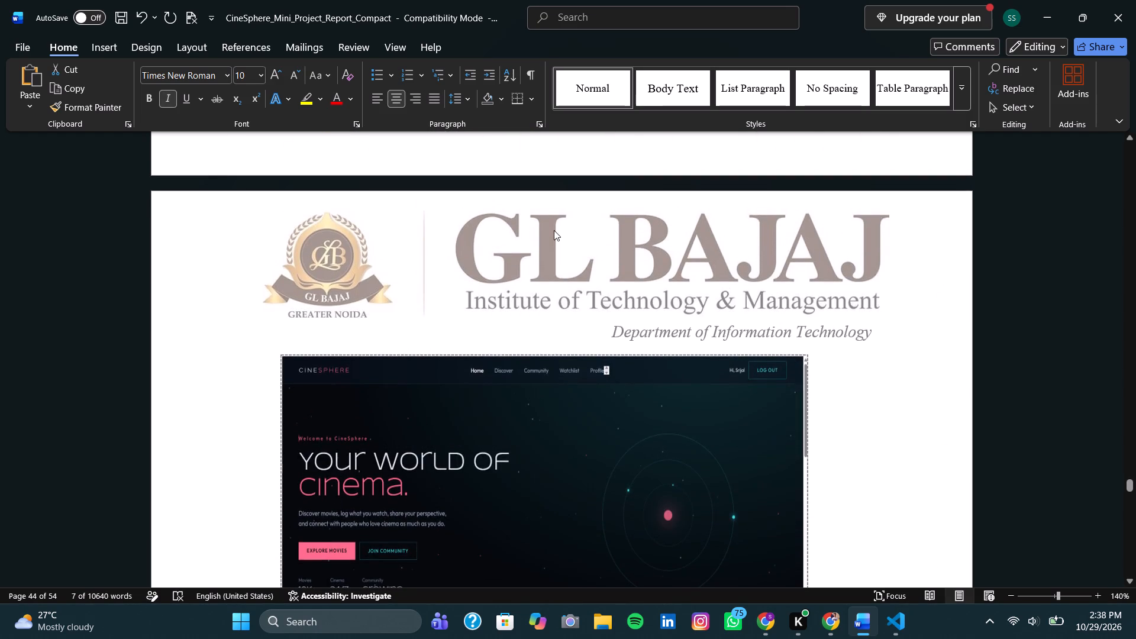
scroll(554, 230, "up", 1)
left_click(532, 291)
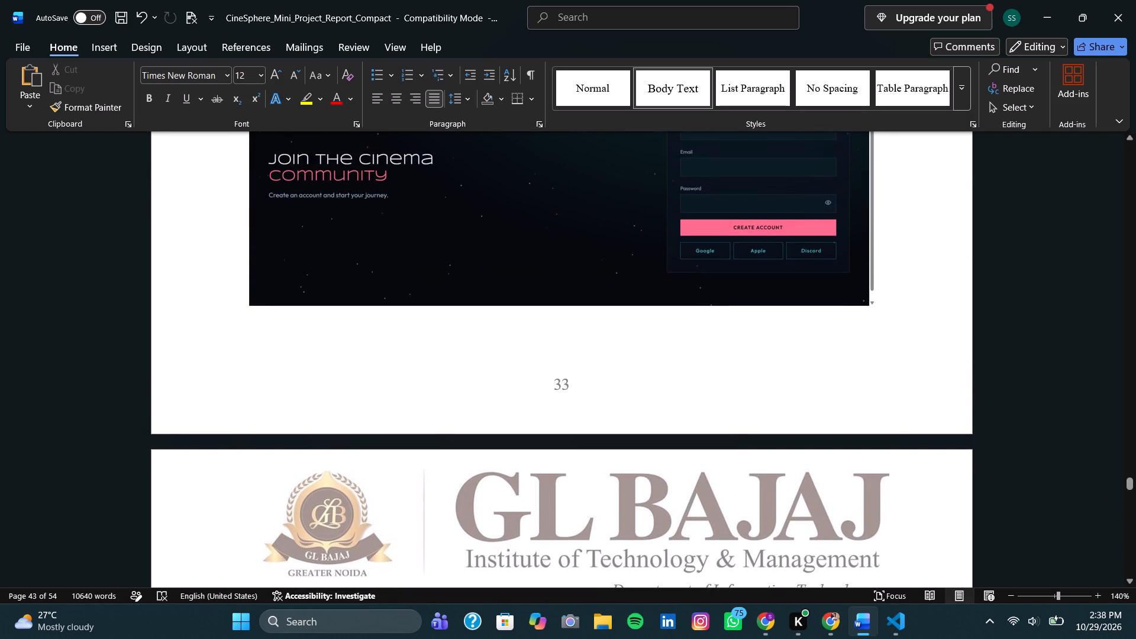
left_click(515, 330)
left_click(513, 340)
triple_click(513, 340)
key("Down")
key("Down")
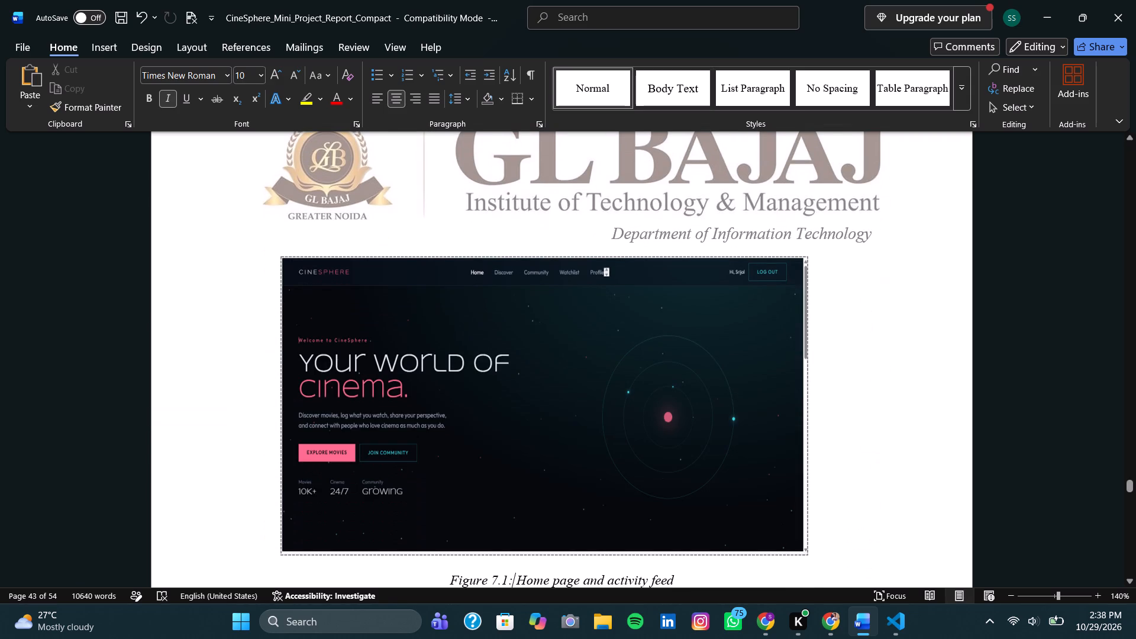
key("Up")
scroll(513, 340, "up", 1)
left_click(513, 340)
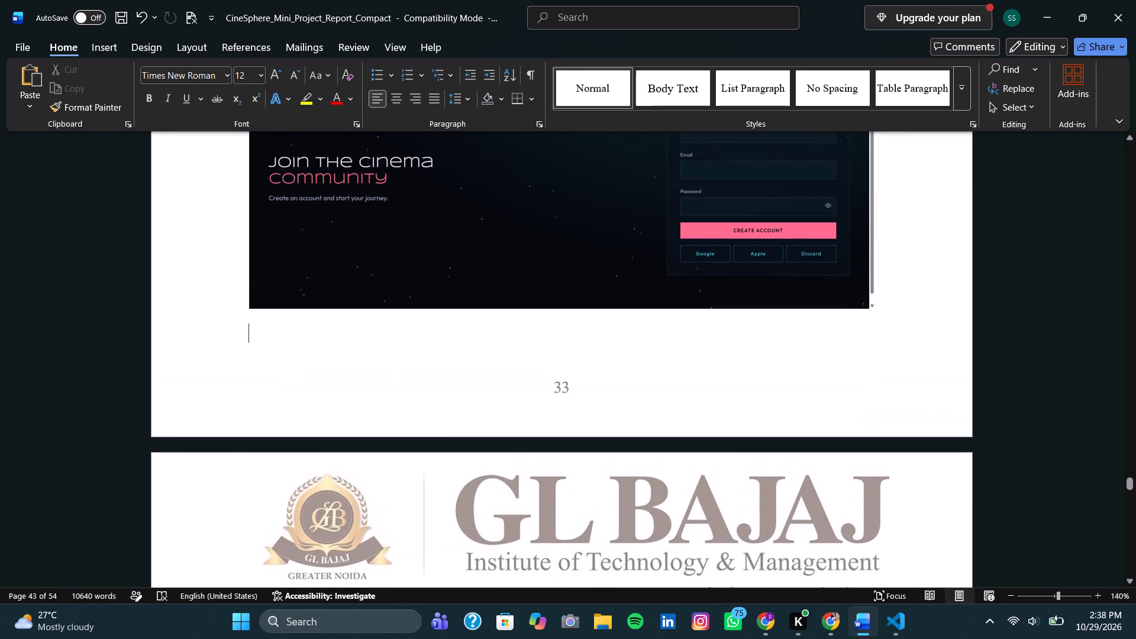
key("ctrl+v")
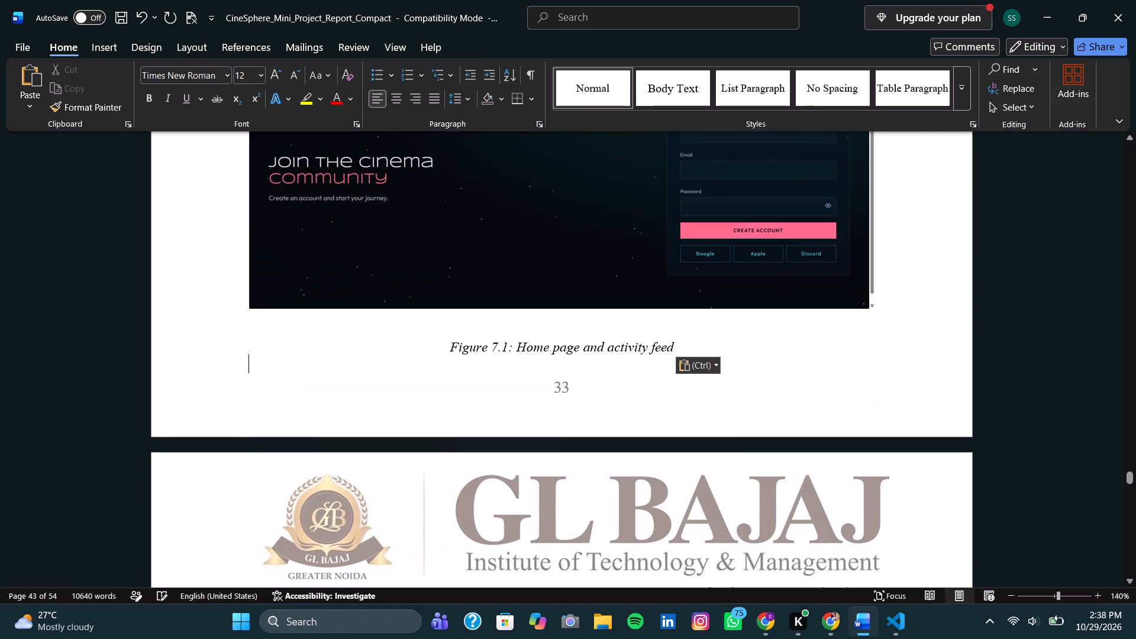
Reword the pasted caption under the sign-up screenshot to read "Figure 7.1: Sign UP &Sign IN page".
left_click(506, 347)
left_click_drag(678, 350, 522, 353)
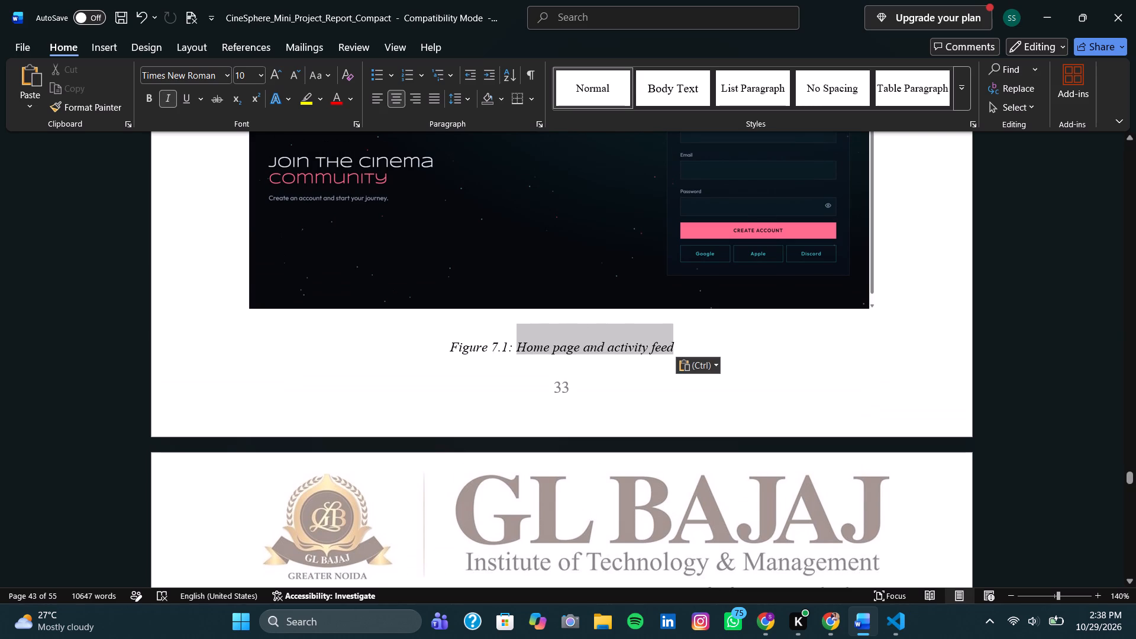
left_click_drag(522, 353, 522, 353)
key("BackSpace")
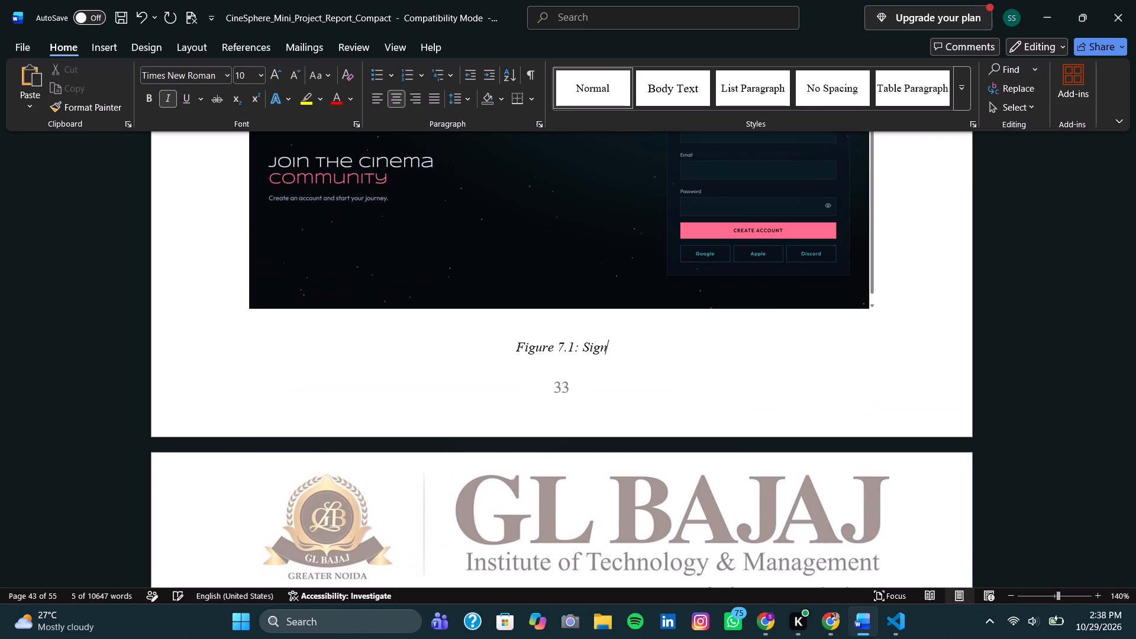
key("BackSpace")
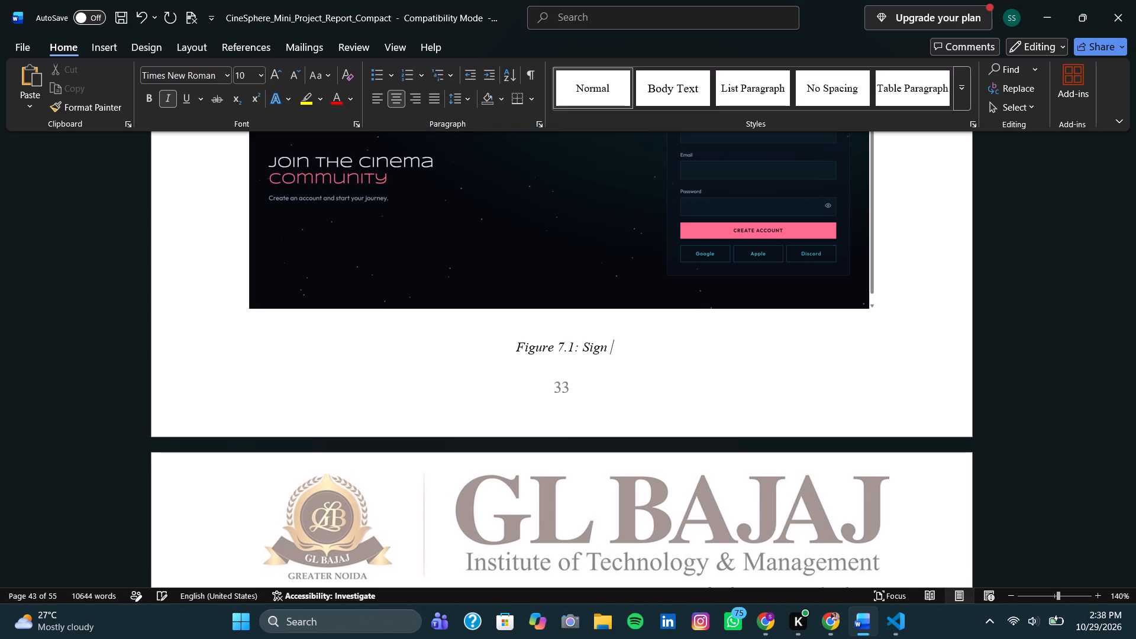
type("UP")
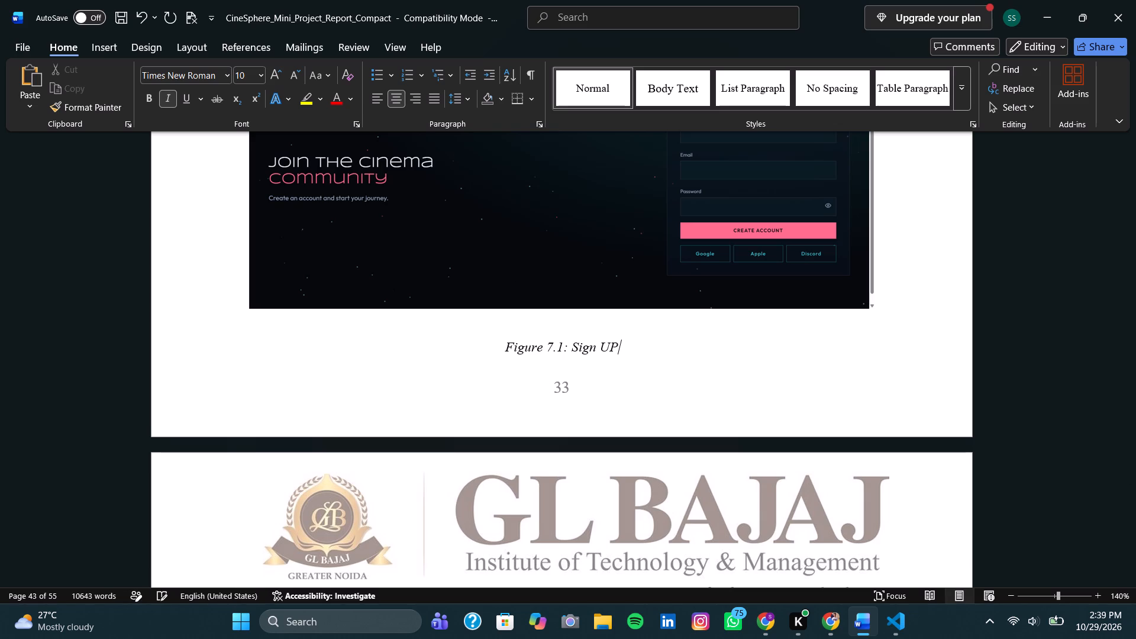
key("space")
key("shift+ampersand")
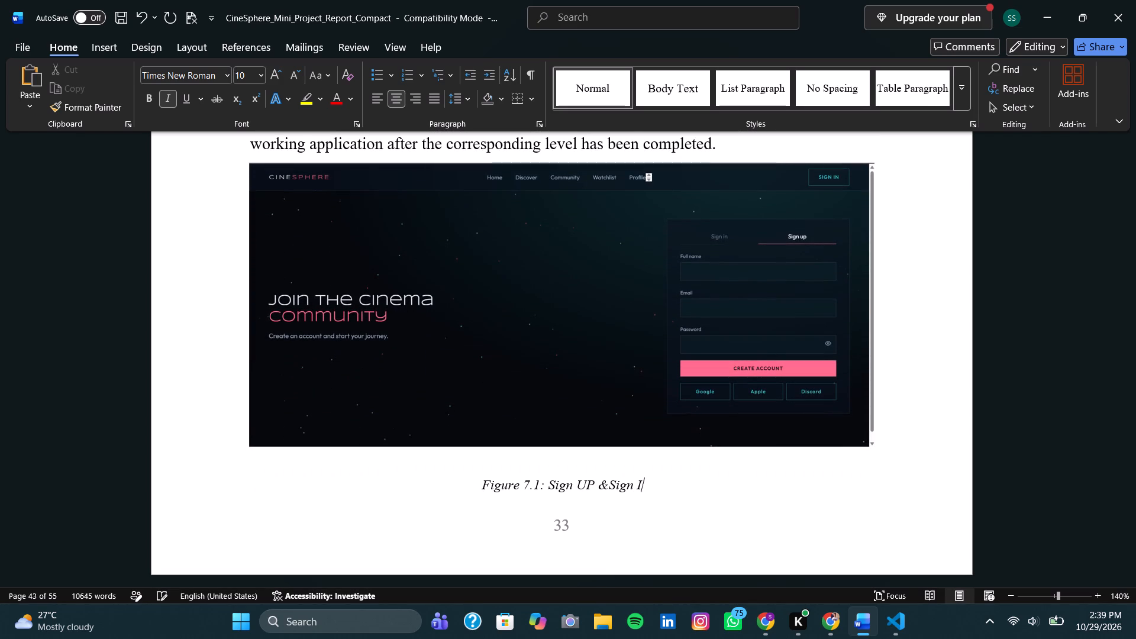
type("page")
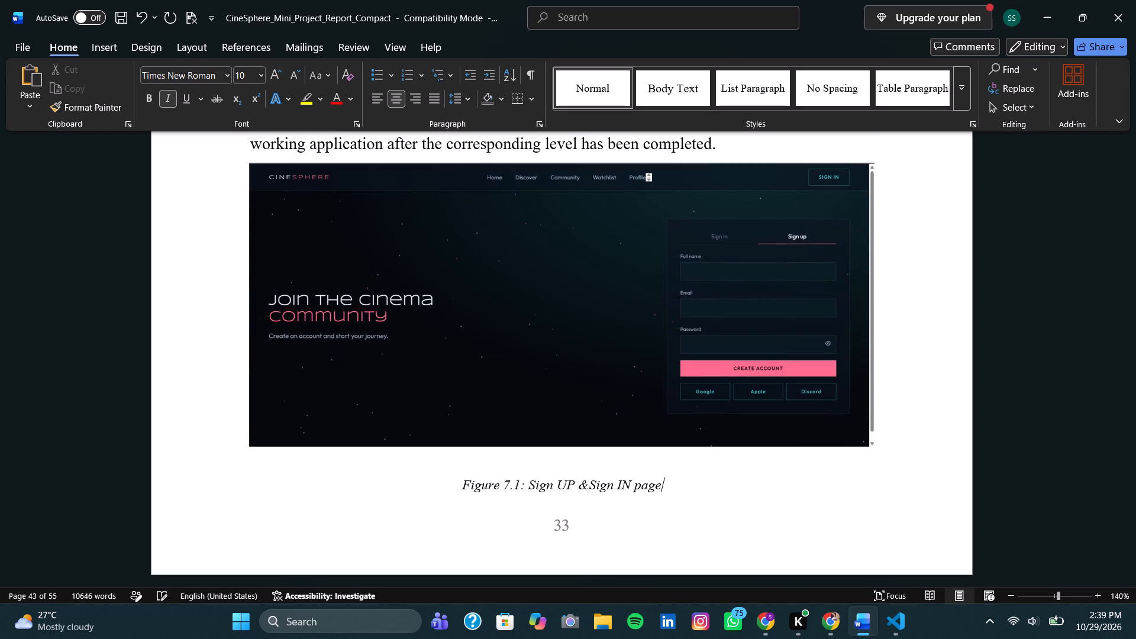
Scale the movie page screenshot in the Figure 7.2 box down slightly.
scroll(522, 353, "down", 2)
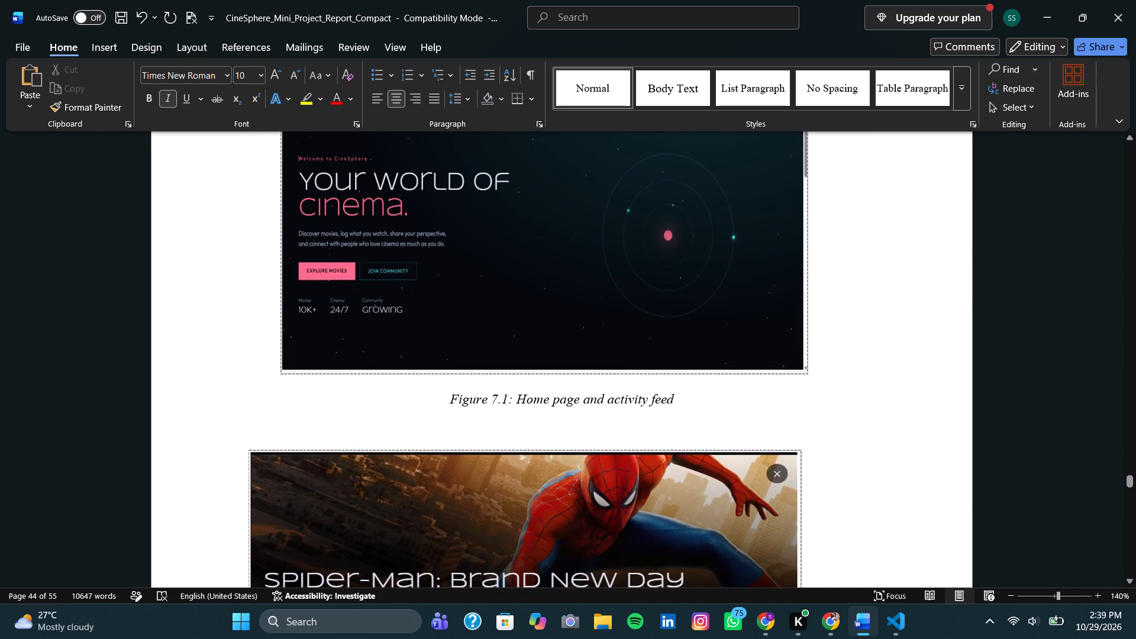
left_click(731, 489)
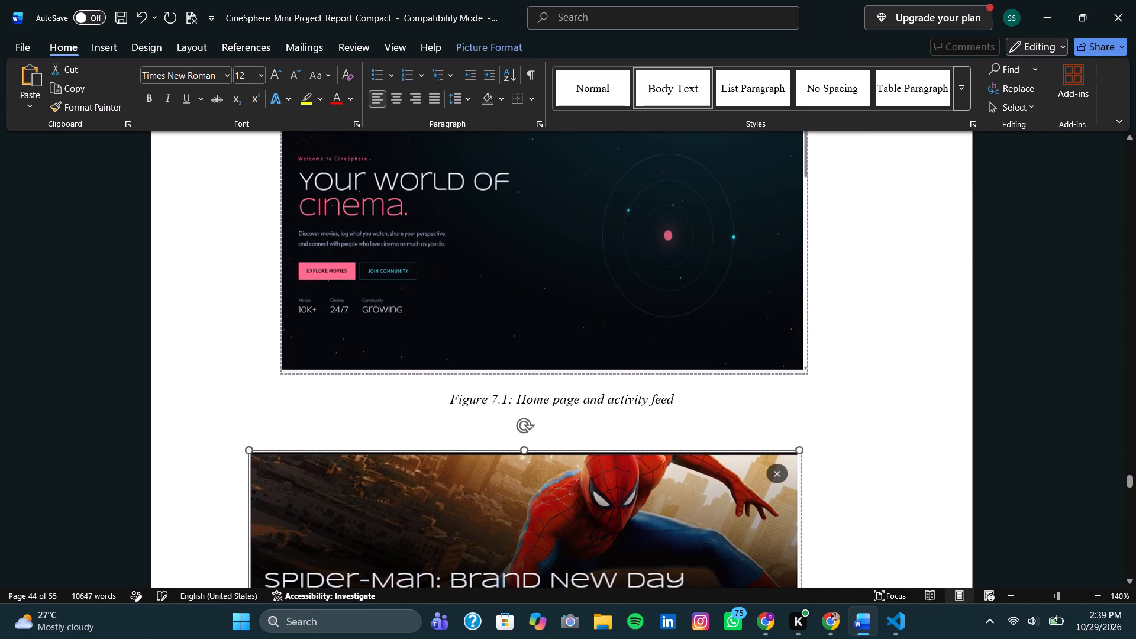
left_click(802, 452)
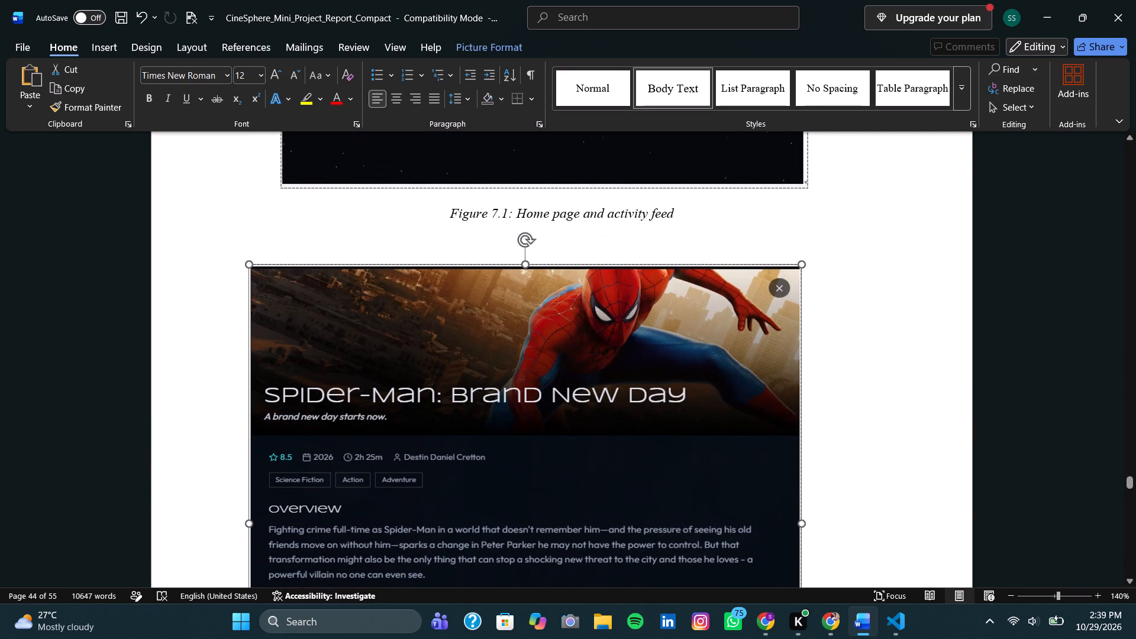
left_click_drag(800, 268, 794, 275)
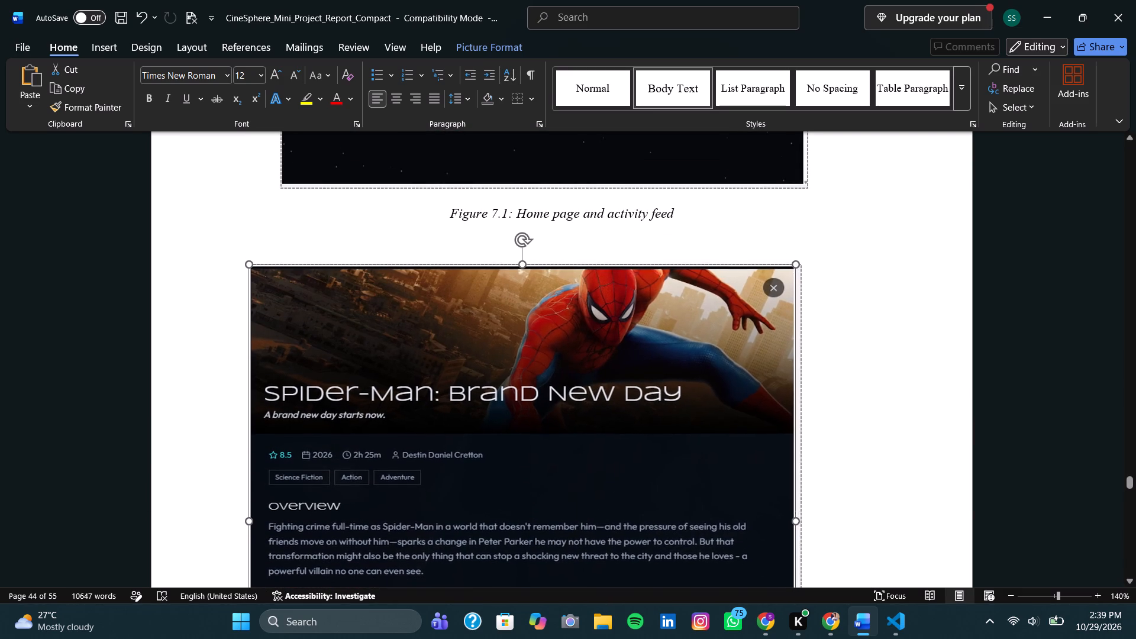
left_click_drag(794, 275, 789, 279)
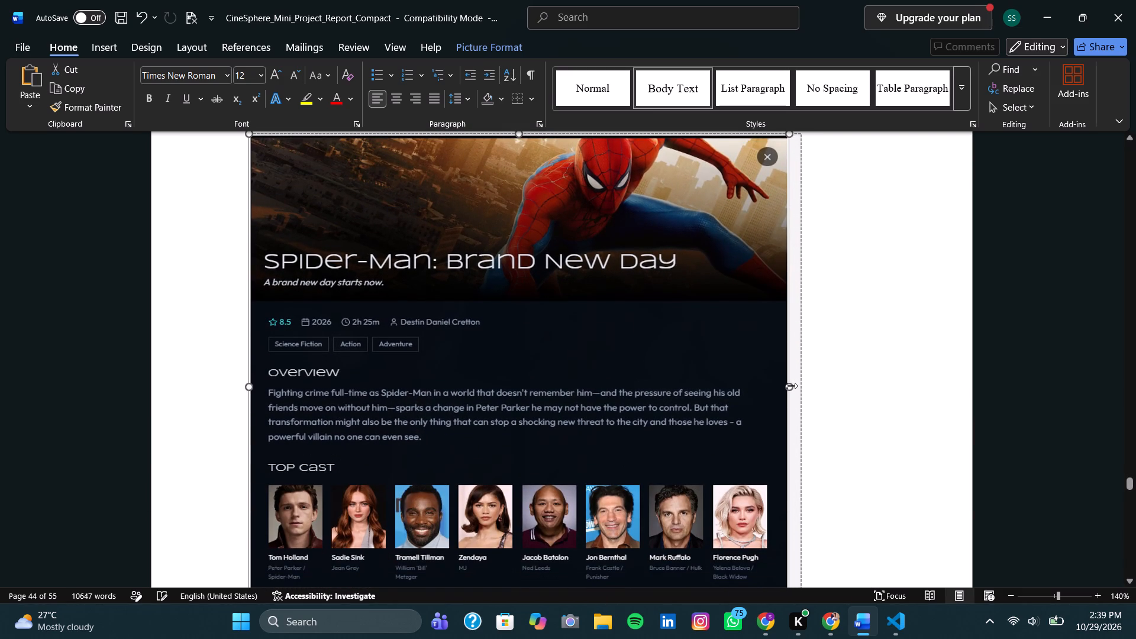
Widen the Figure 7.2 box around the movie page screenshot out to the right text margin.
double_click(803, 383)
left_click_drag(801, 390, 803, 390)
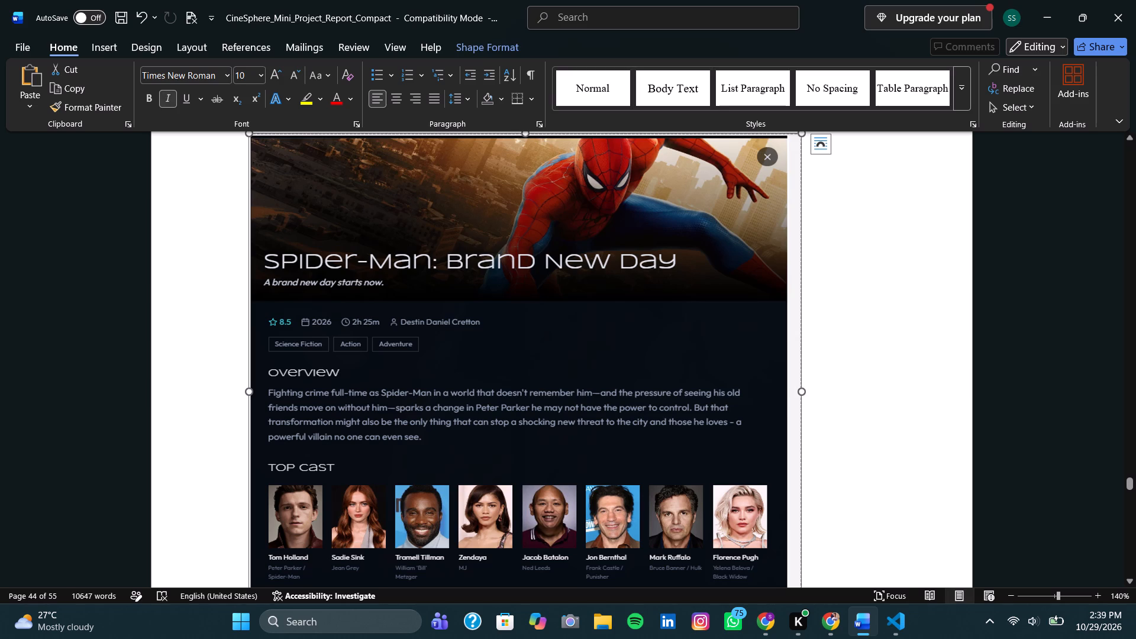
left_click_drag(803, 390, 870, 383)
Reduce the height of the movie page screenshot inside the Figure 7.2 box, keeping its width.
scroll(870, 383, "down", 1)
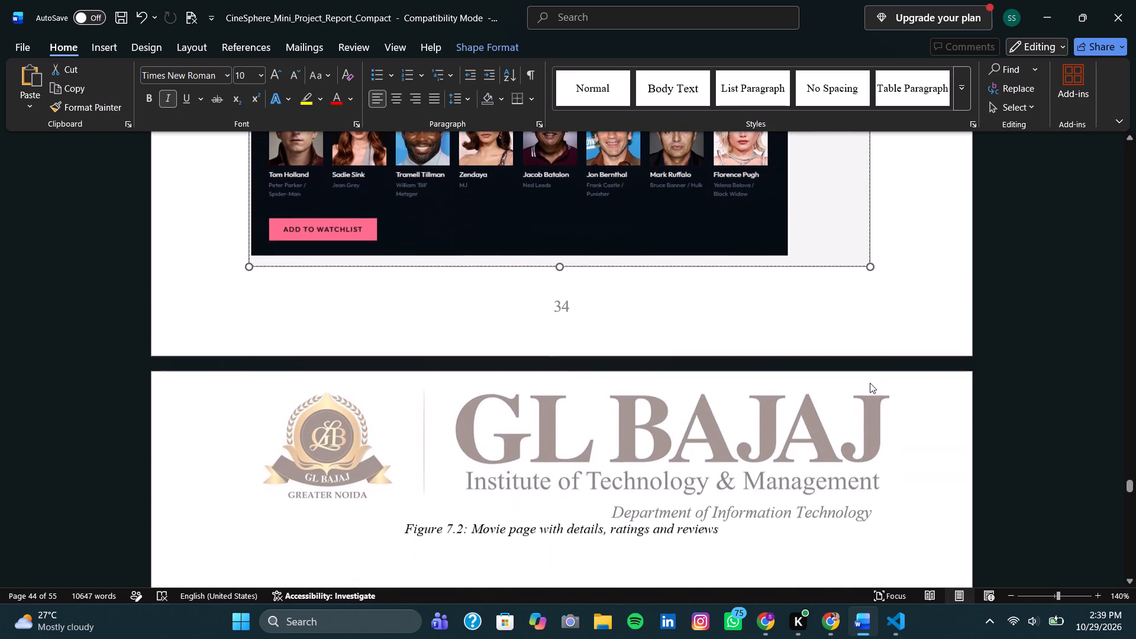
scroll(870, 383, "down", 1)
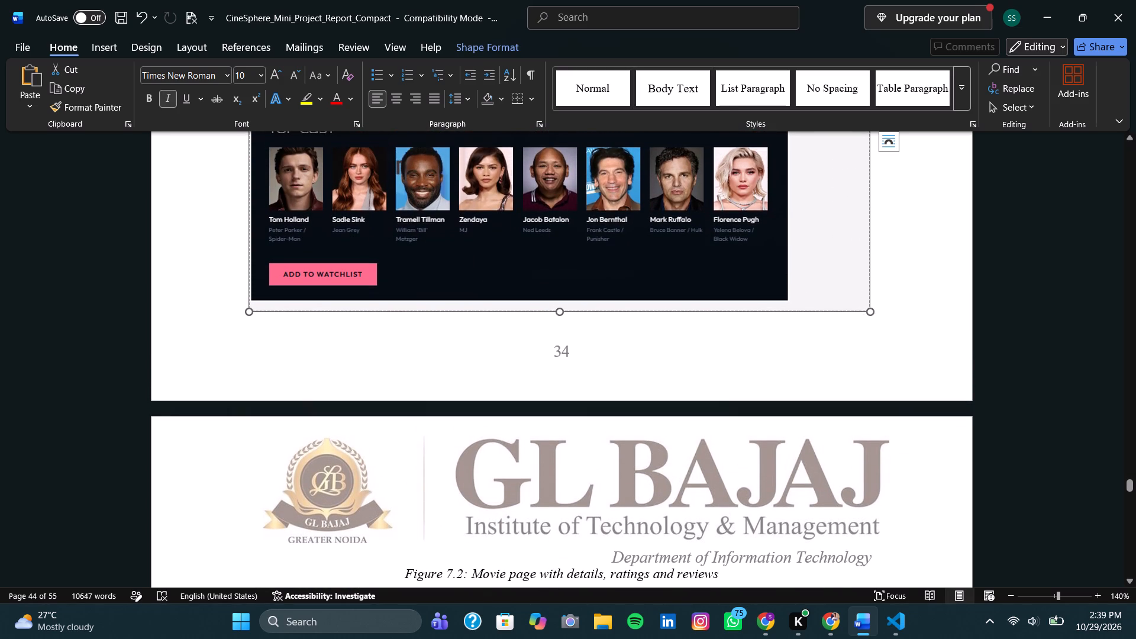
left_click(554, 269)
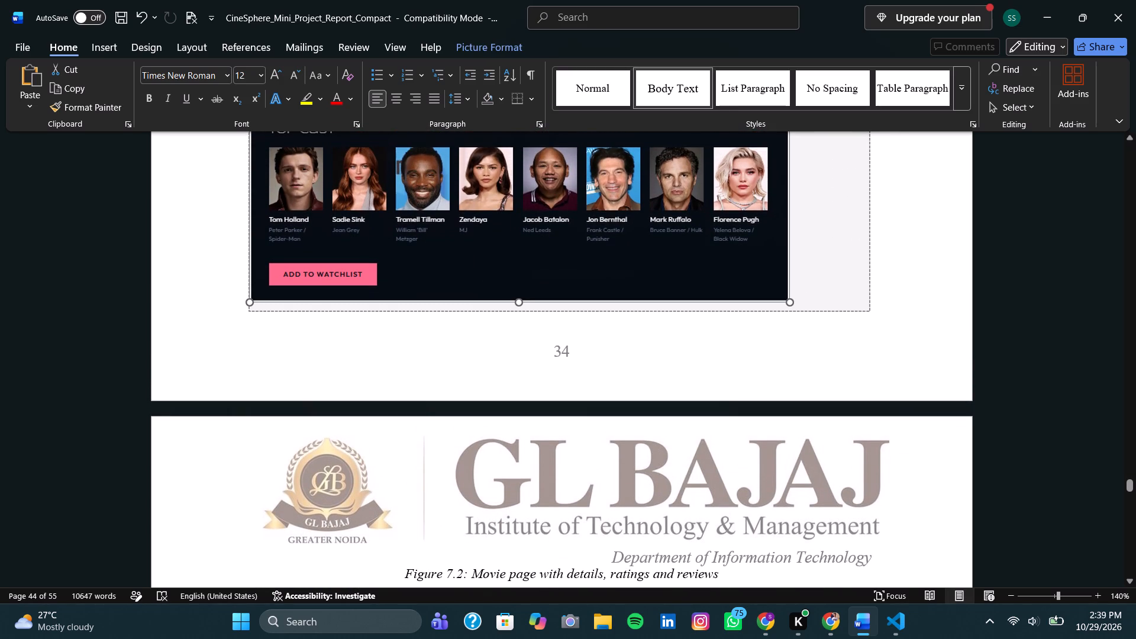
left_click_drag(518, 301, 517, 222)
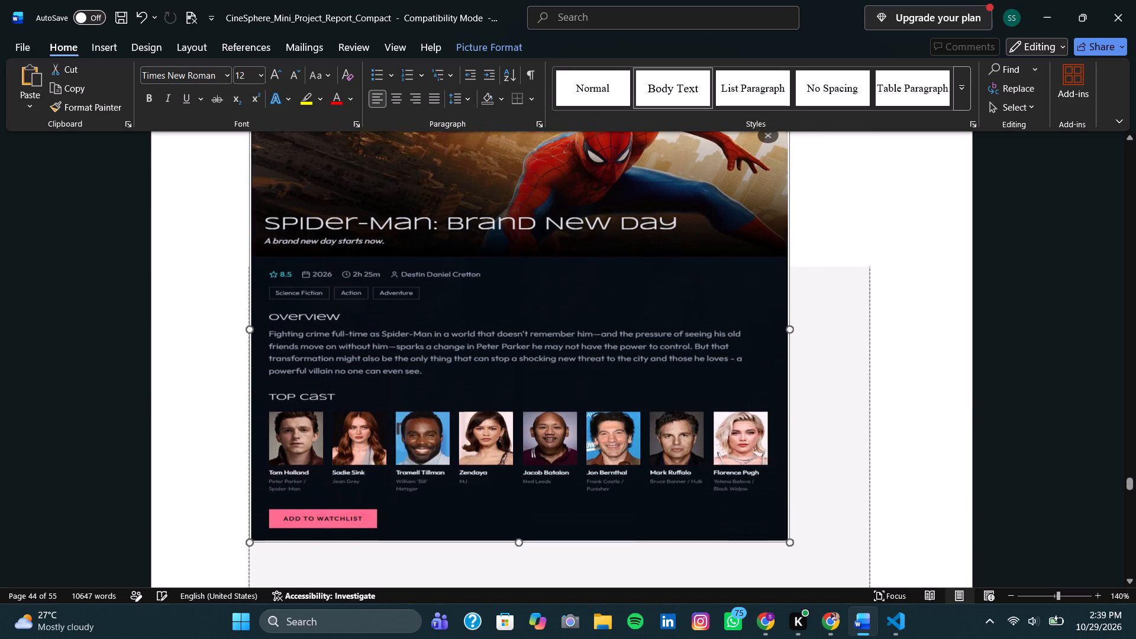
Shorten the Figure 7.2 box so its lower edge sits a small gap below the movie page screenshot.
scroll(572, 351, "down", 1)
left_click(563, 388)
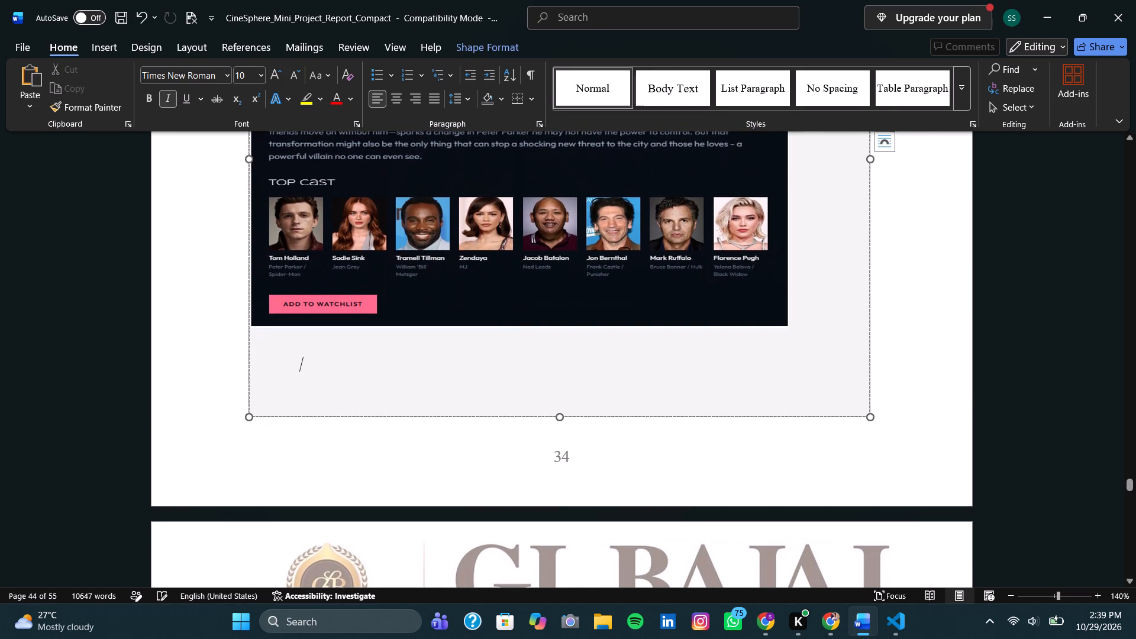
left_click_drag(559, 415, 550, 335)
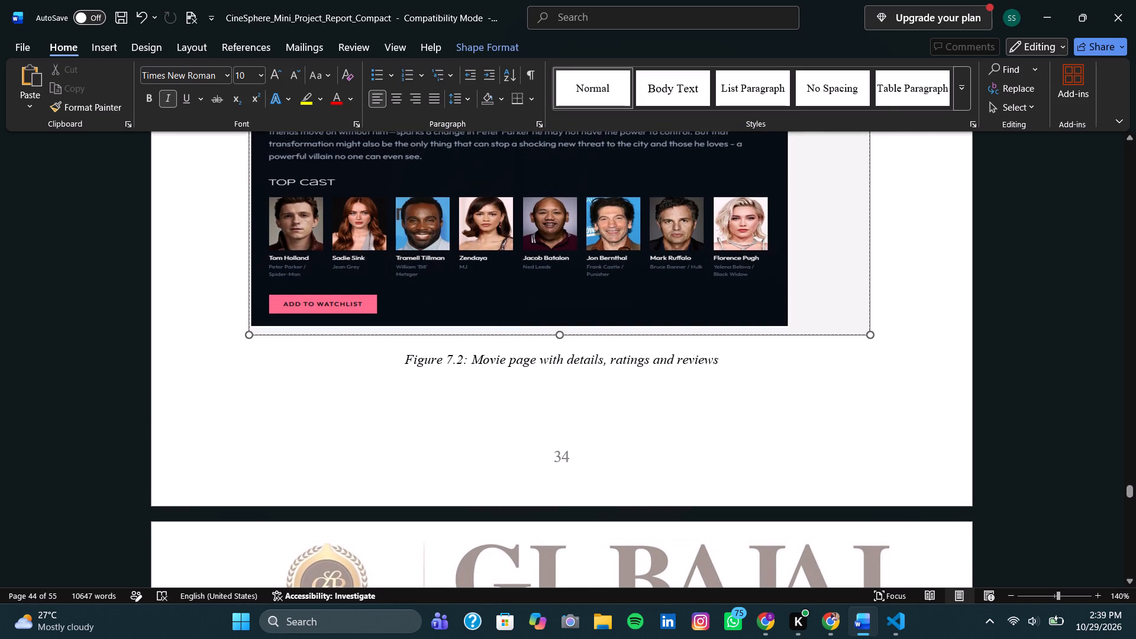
left_click_drag(550, 335, 547, 344)
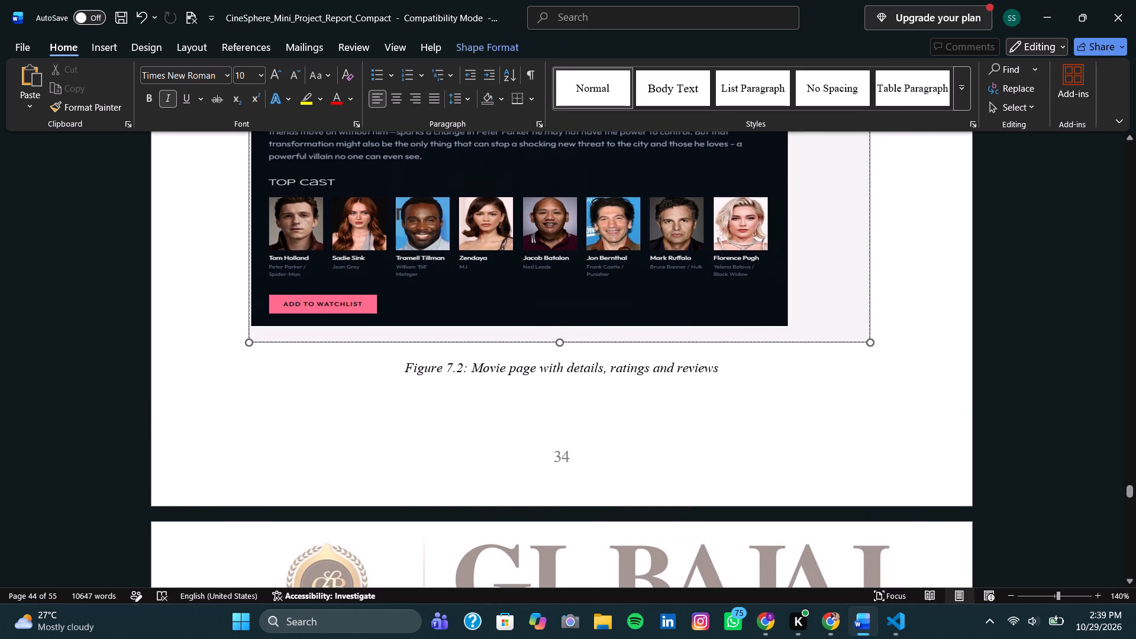
left_click_drag(547, 344, 547, 366)
scroll(547, 366, "down", 1)
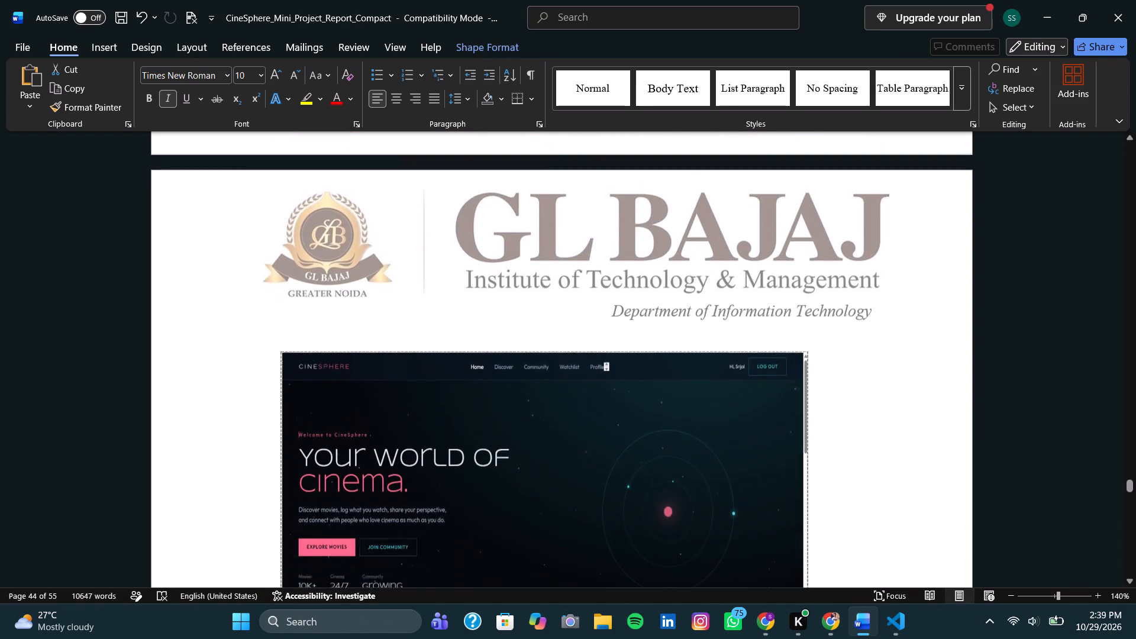
scroll(547, 366, "down", 1)
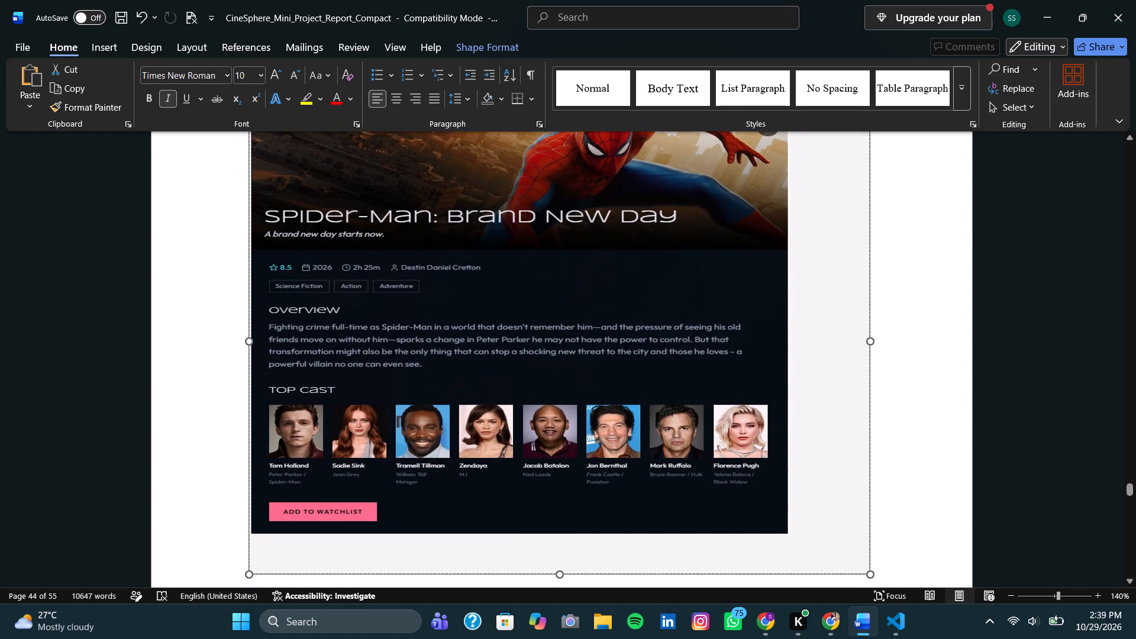
Enlarge the movie page screenshot to fill the Figure 7.2 box out to its right and lower edges.
left_click(547, 366)
left_click_drag(788, 533, 803, 538)
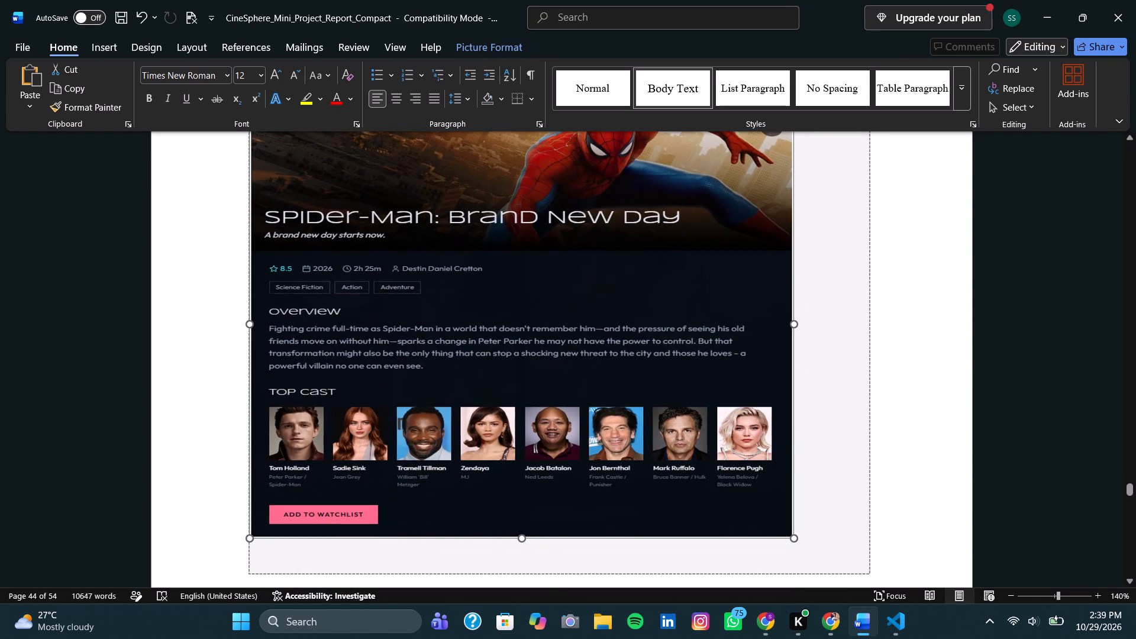
left_click_drag(803, 538, 837, 547)
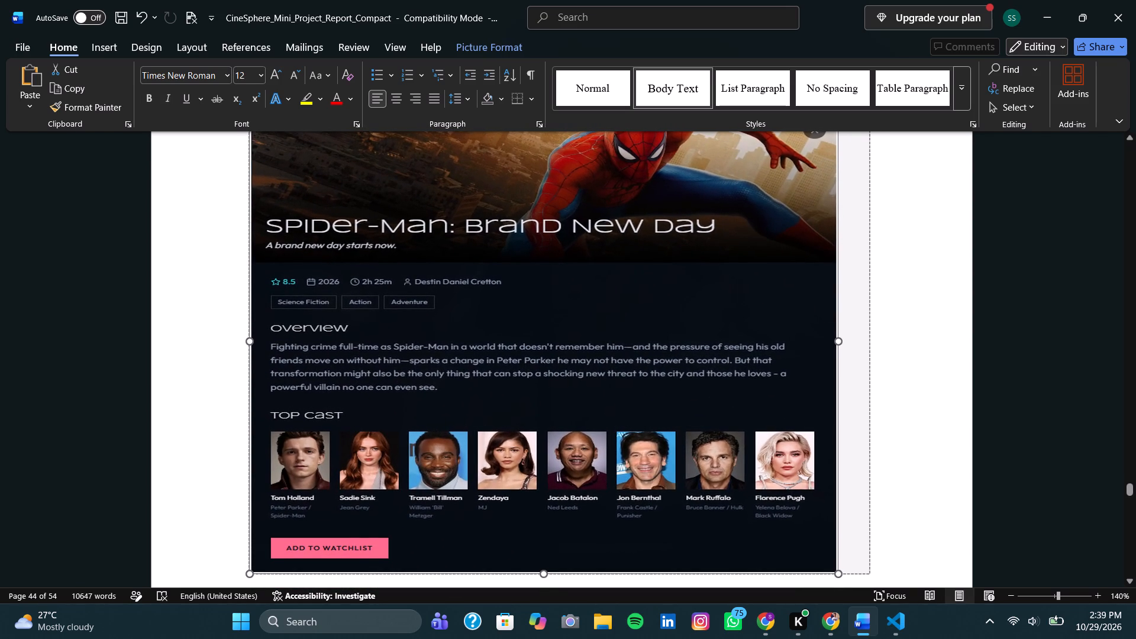
left_click_drag(840, 341, 866, 340)
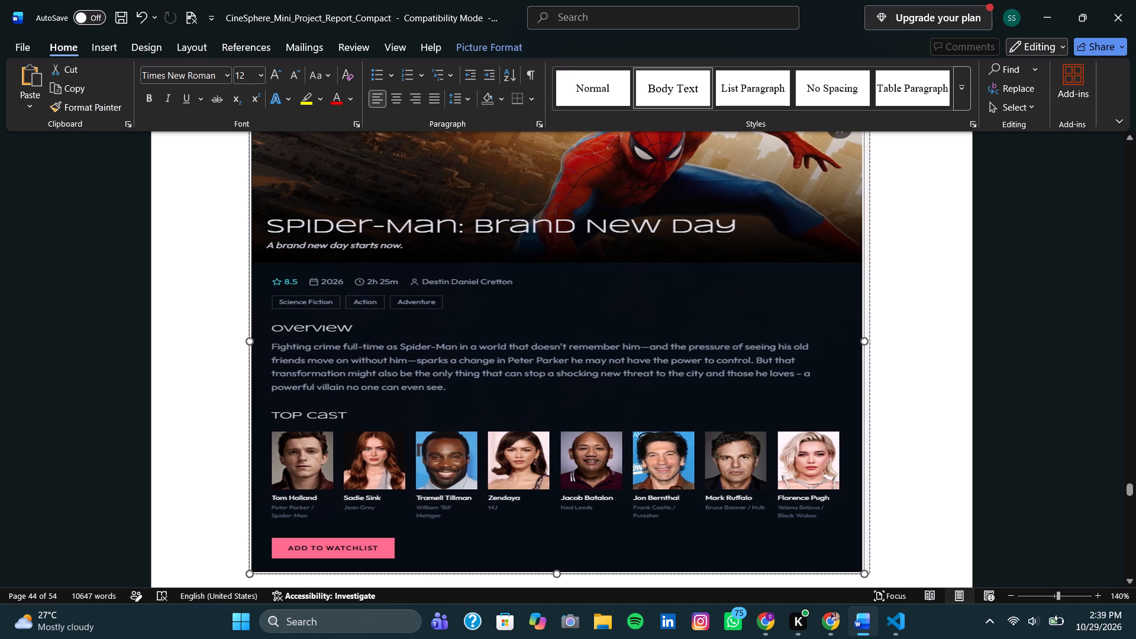
left_click_drag(866, 340, 870, 339)
Check how the movie page screenshot fits in Figure 7.2 and examine the figures before it in section 7.8.
scroll(951, 398, "up", 1, "ctrl")
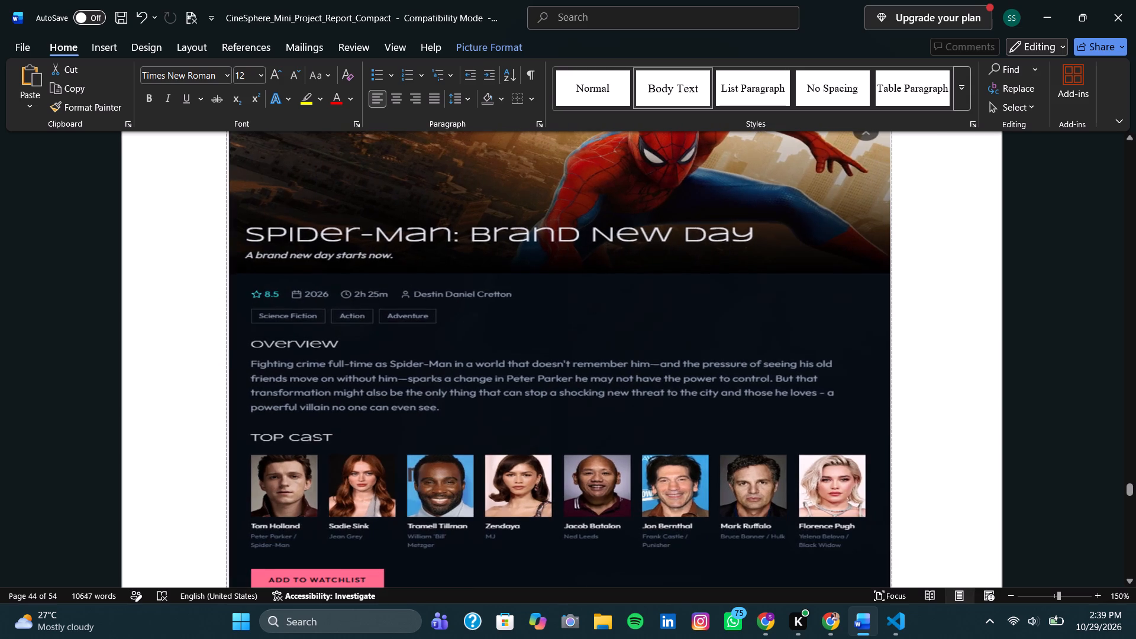
scroll(935, 424, "up", 1)
scroll(935, 424, "down", 2, "ctrl")
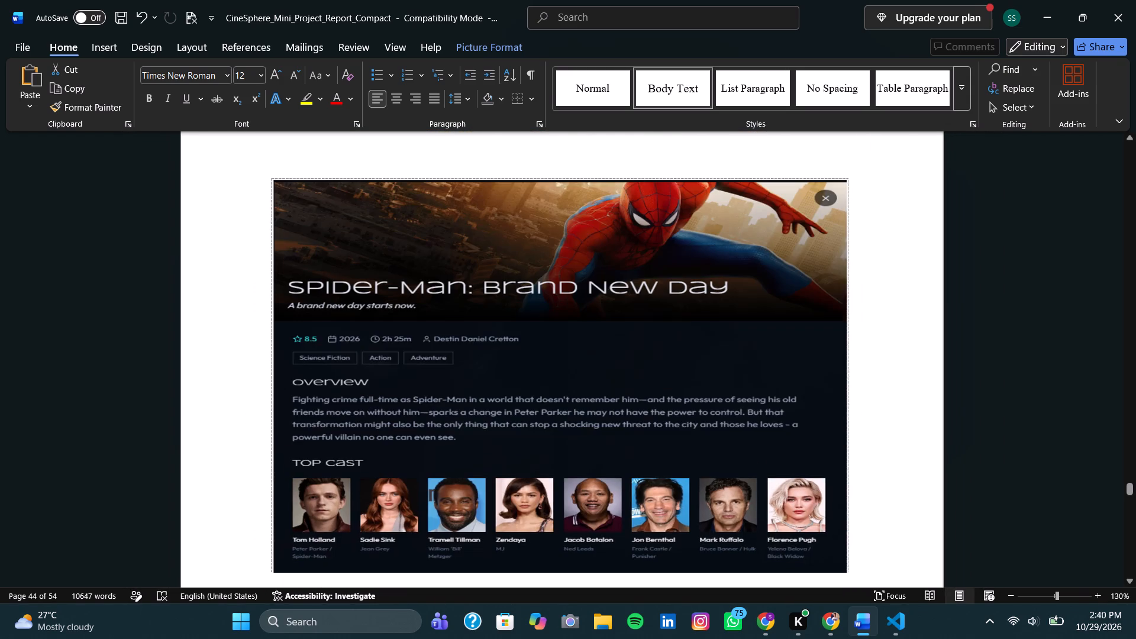
scroll(912, 441, "up", 1)
scroll(912, 441, "down", 1)
scroll(912, 441, "up", 1)
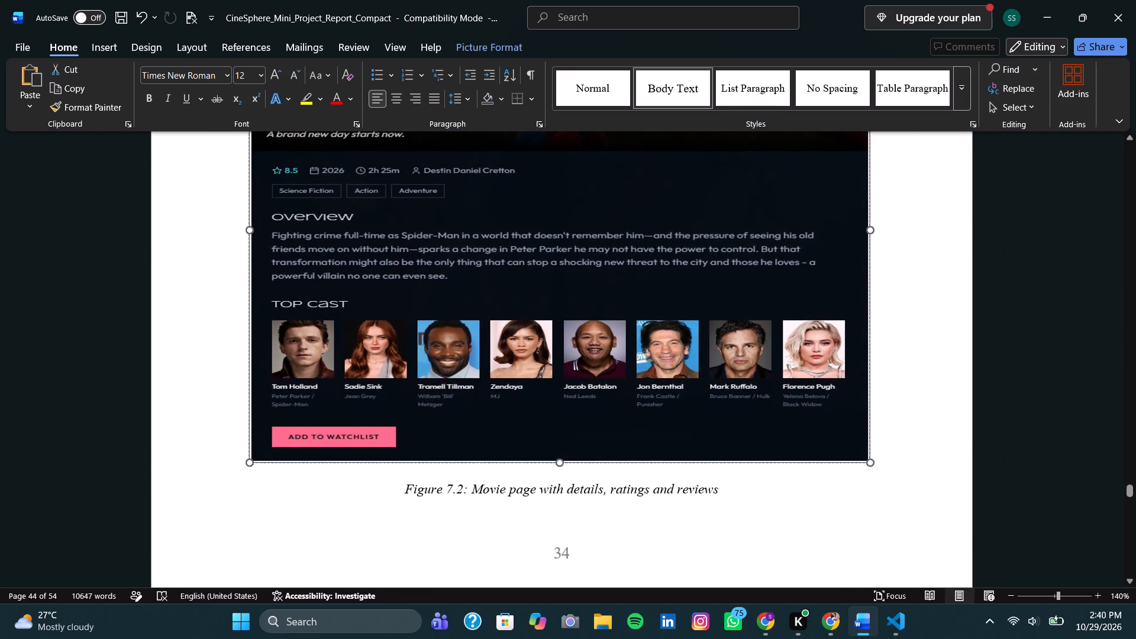
scroll(912, 441, "up", 1)
left_click(870, 276)
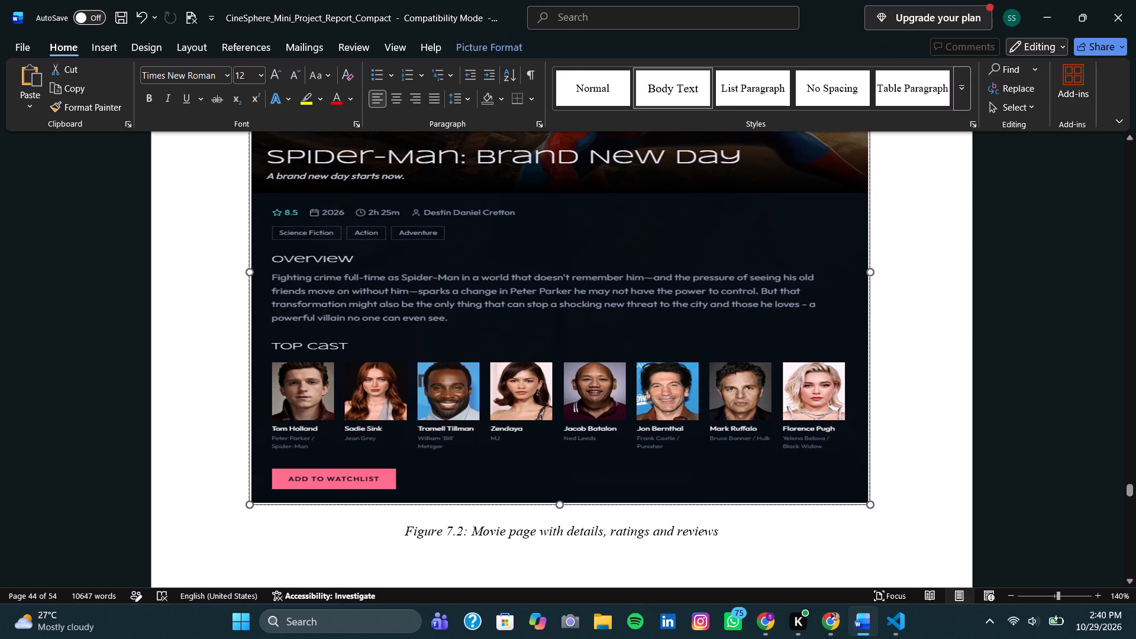
scroll(918, 317, "up", 1)
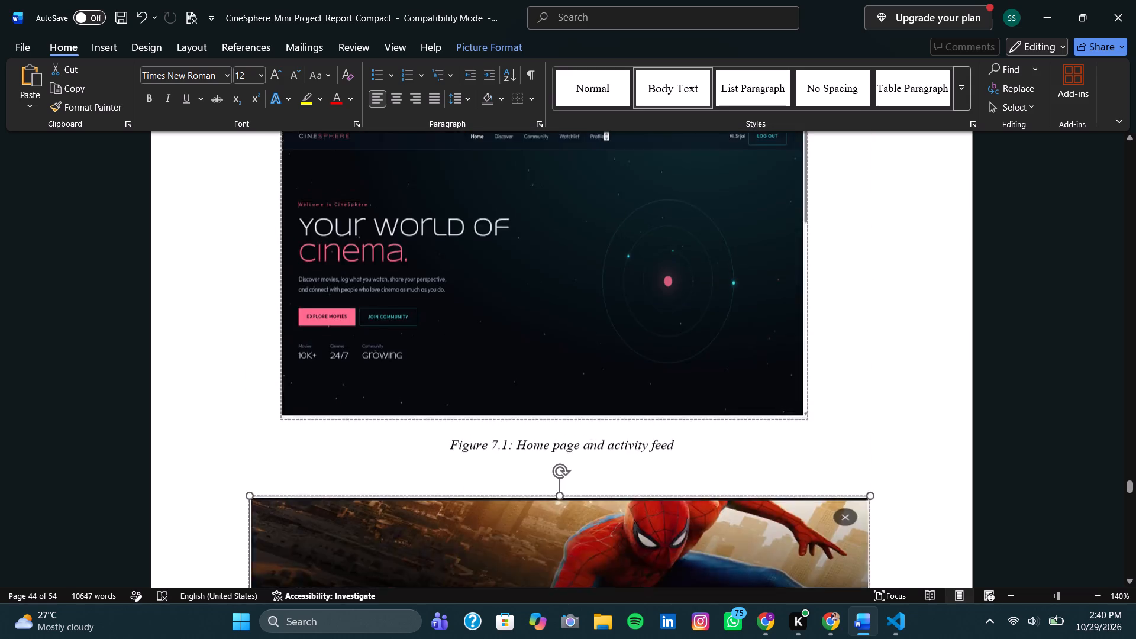
scroll(918, 317, "up", 2)
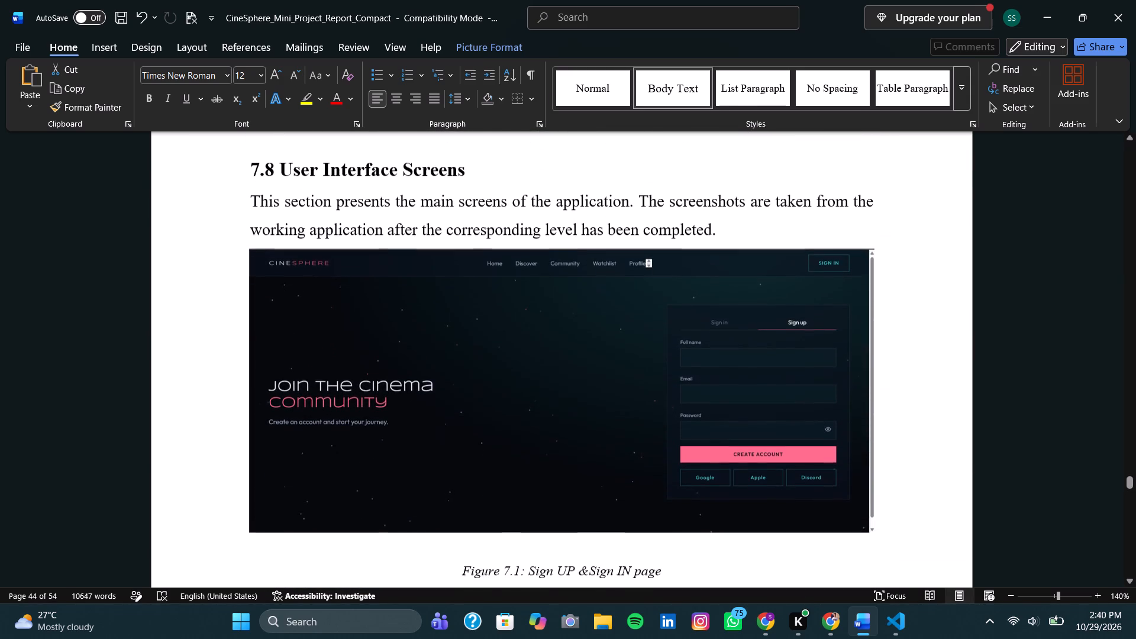
scroll(918, 317, "up", 1)
Review the page layout from the end of the report back through the section 7.8 figures to section 7.5.
scroll(673, 419, "down", 5)
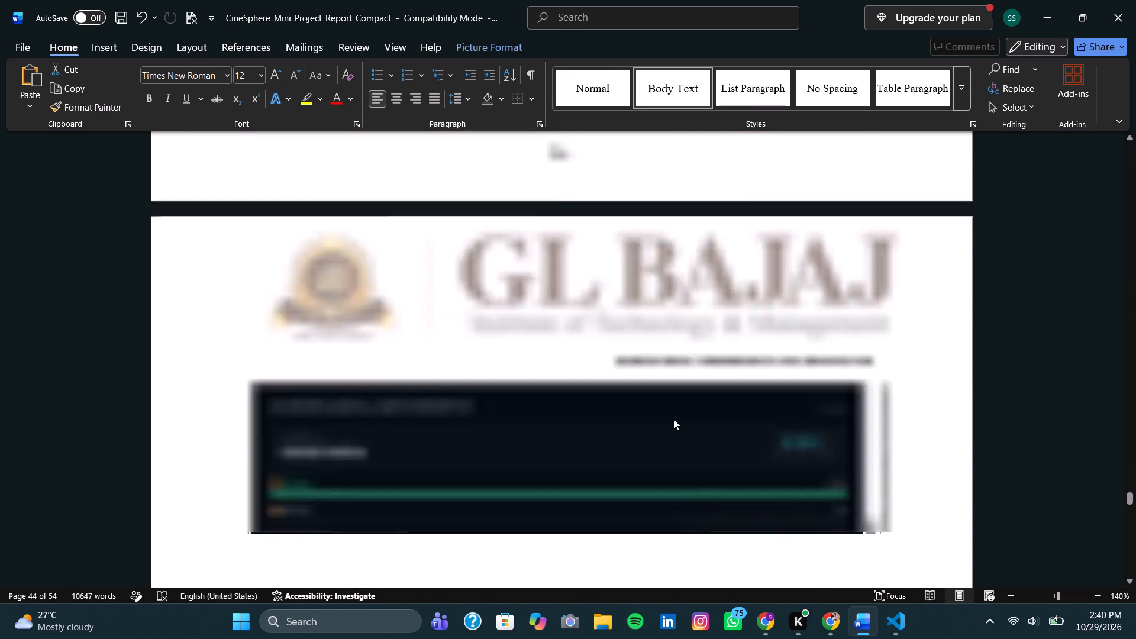
scroll(673, 419, "down", 9)
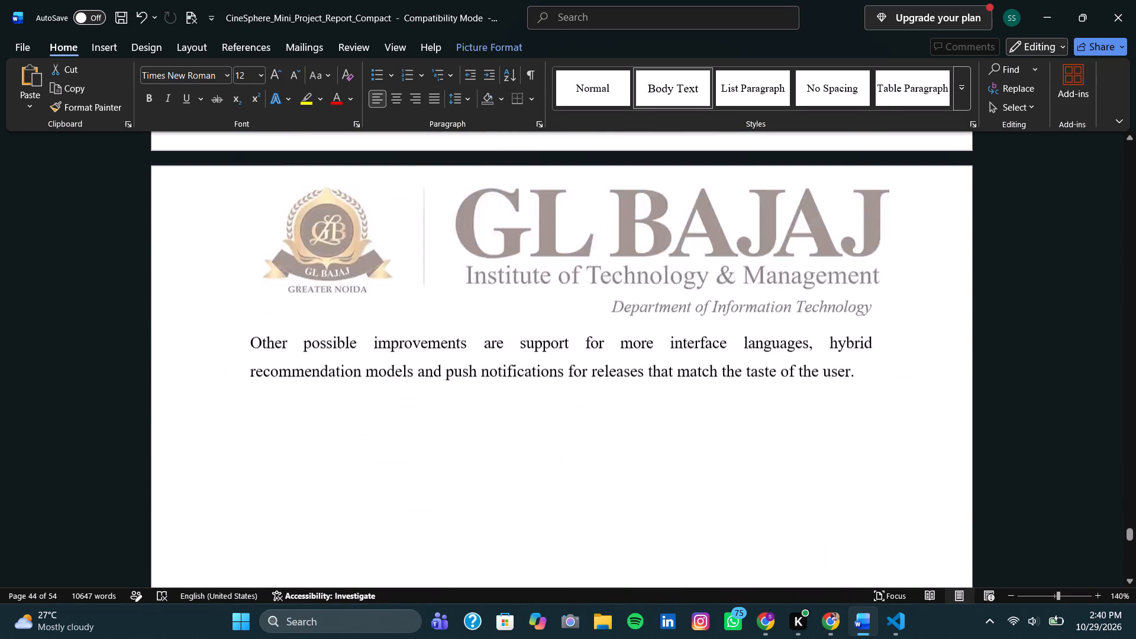
scroll(673, 419, "down", 4)
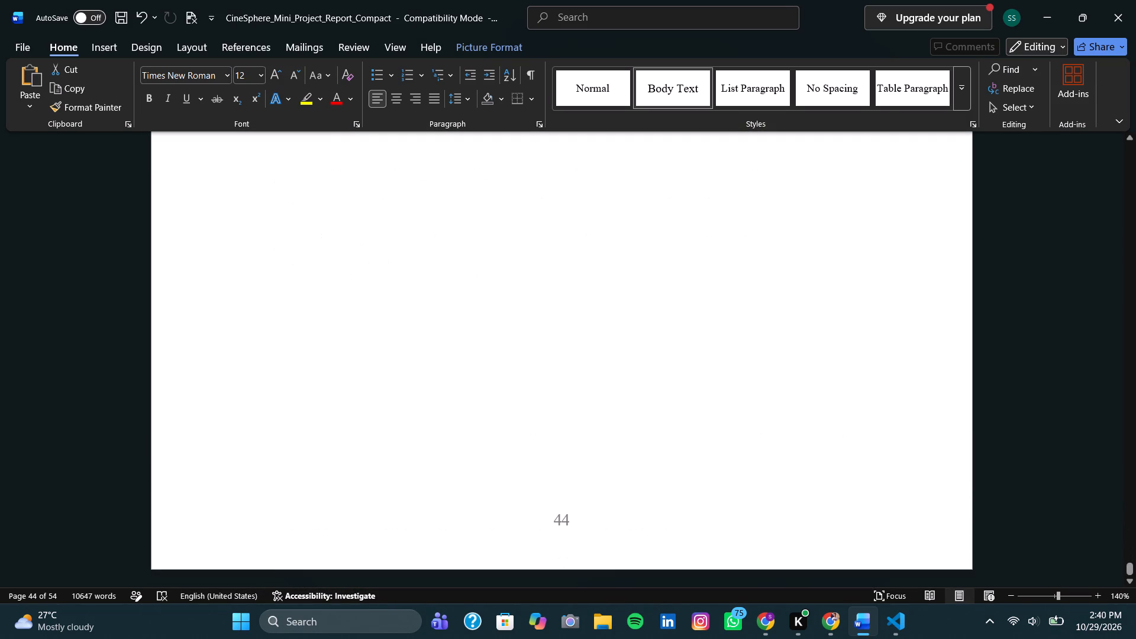
scroll(686, 460, "up", 4)
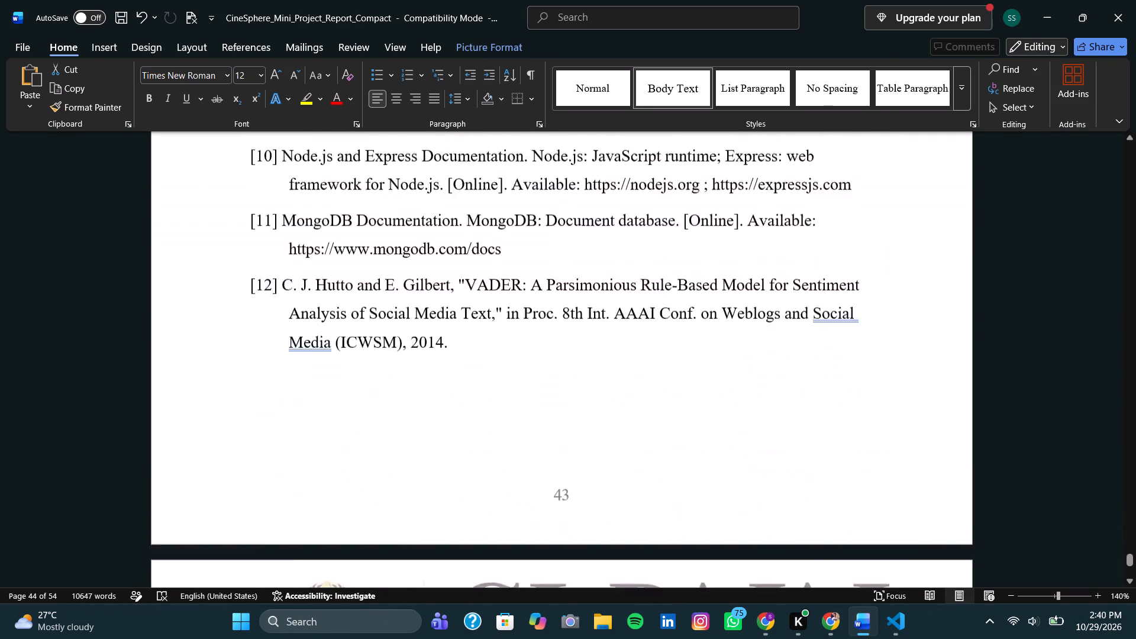
scroll(686, 460, "up", 1)
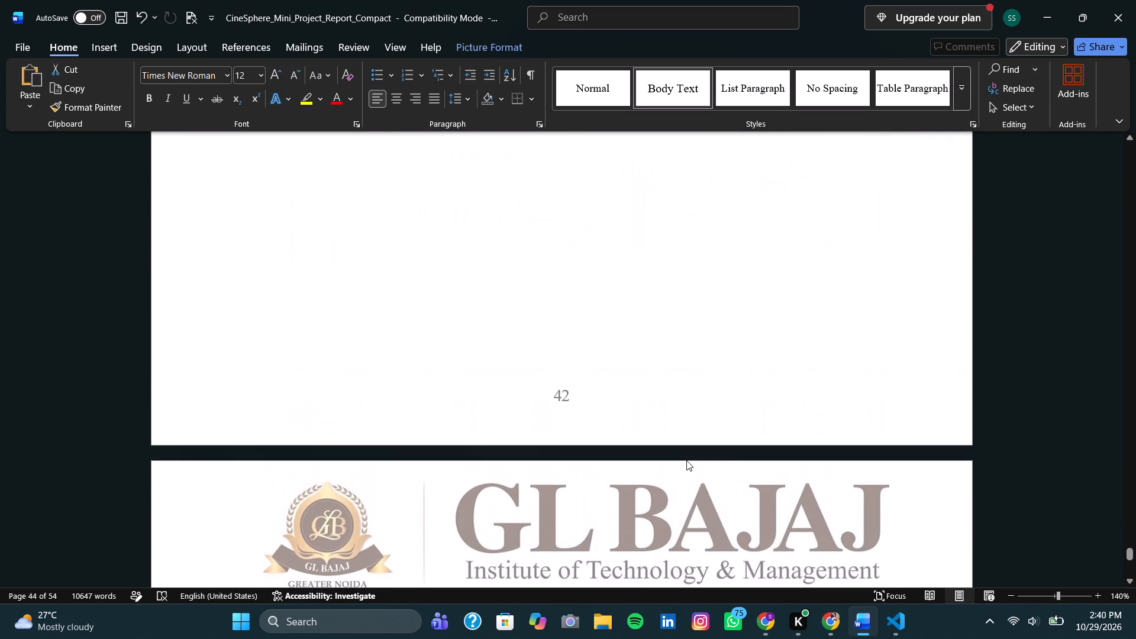
scroll(686, 460, "up", 4)
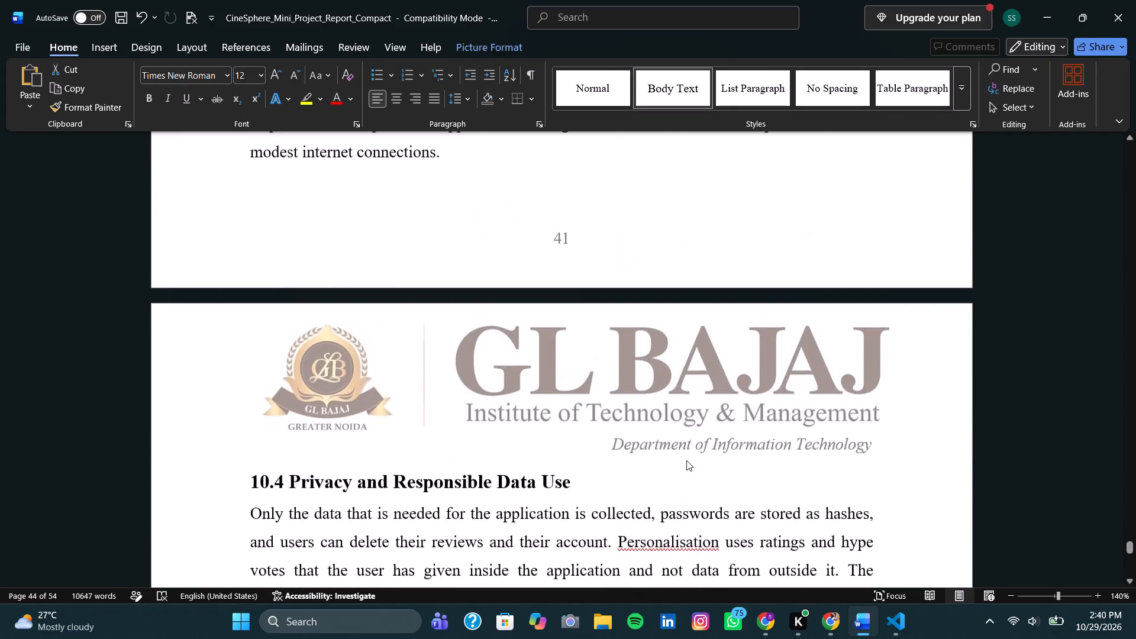
scroll(686, 460, "up", 4)
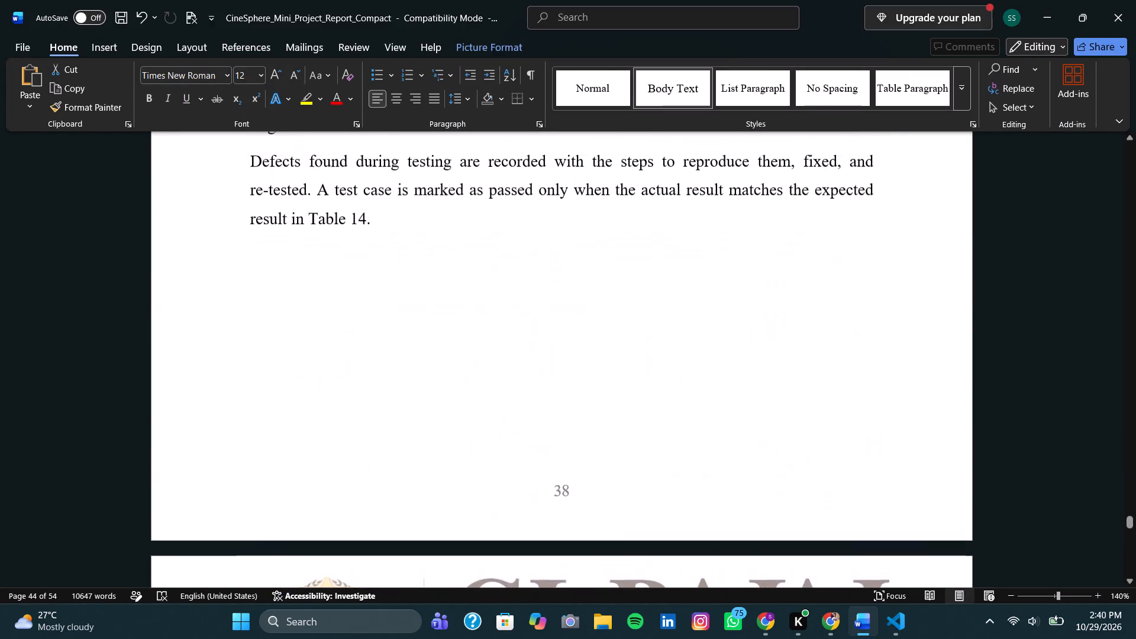
scroll(686, 460, "up", 4)
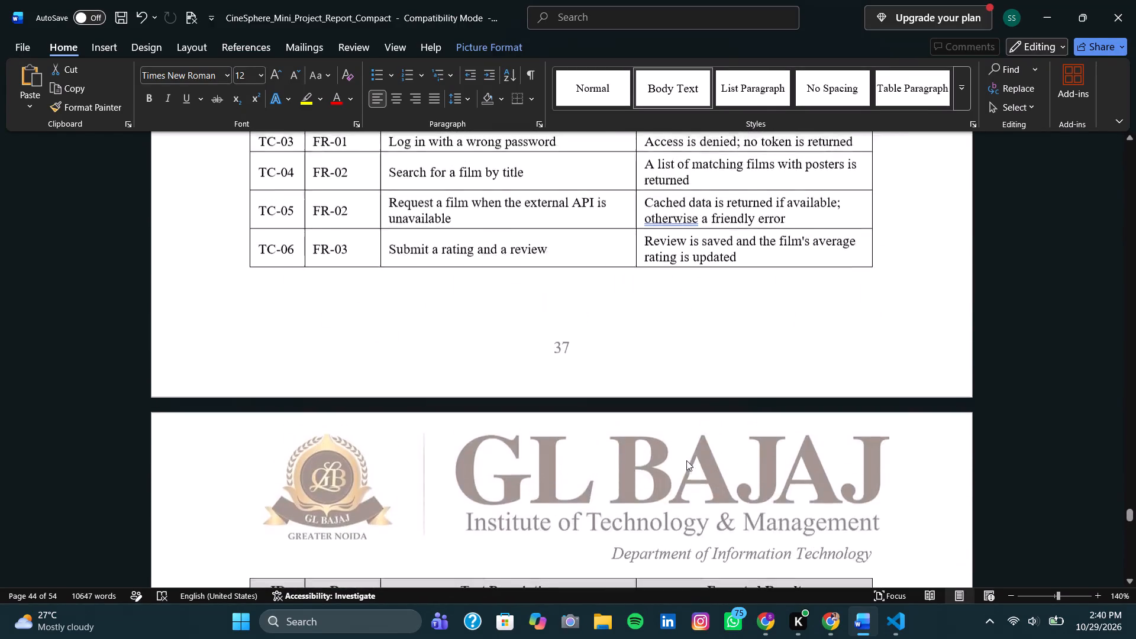
scroll(686, 460, "up", 5)
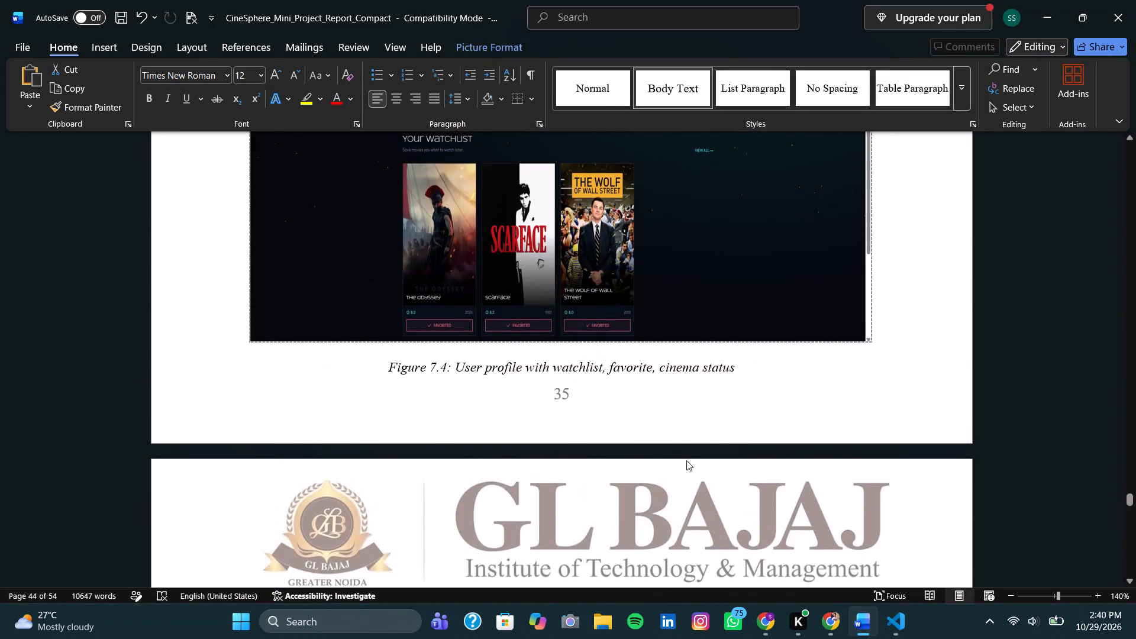
scroll(686, 460, "up", 4)
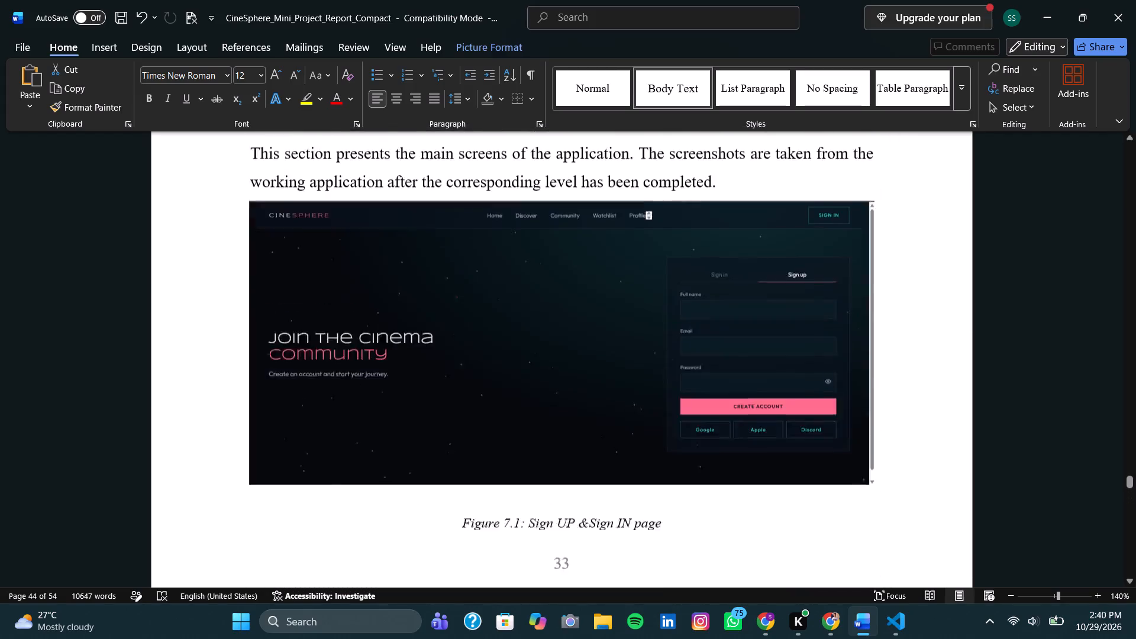
scroll(686, 460, "up", 3)
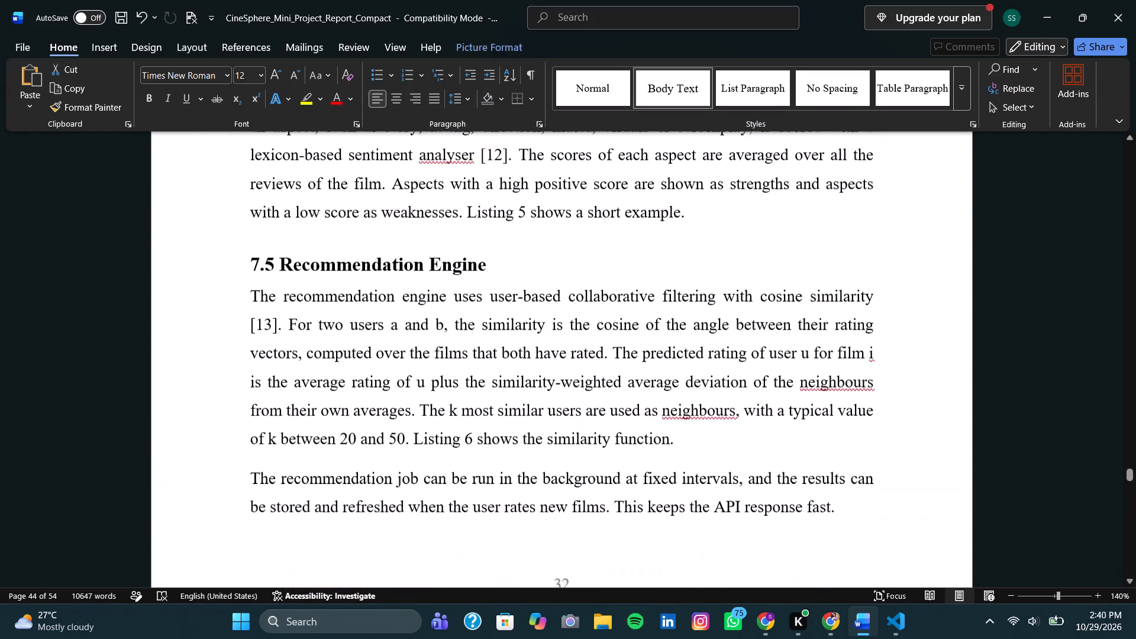
Review the section 7.8 figures and their captions again, along with the neighbouring pages of Chapters 7 and 8.
scroll(686, 460, "down", 8)
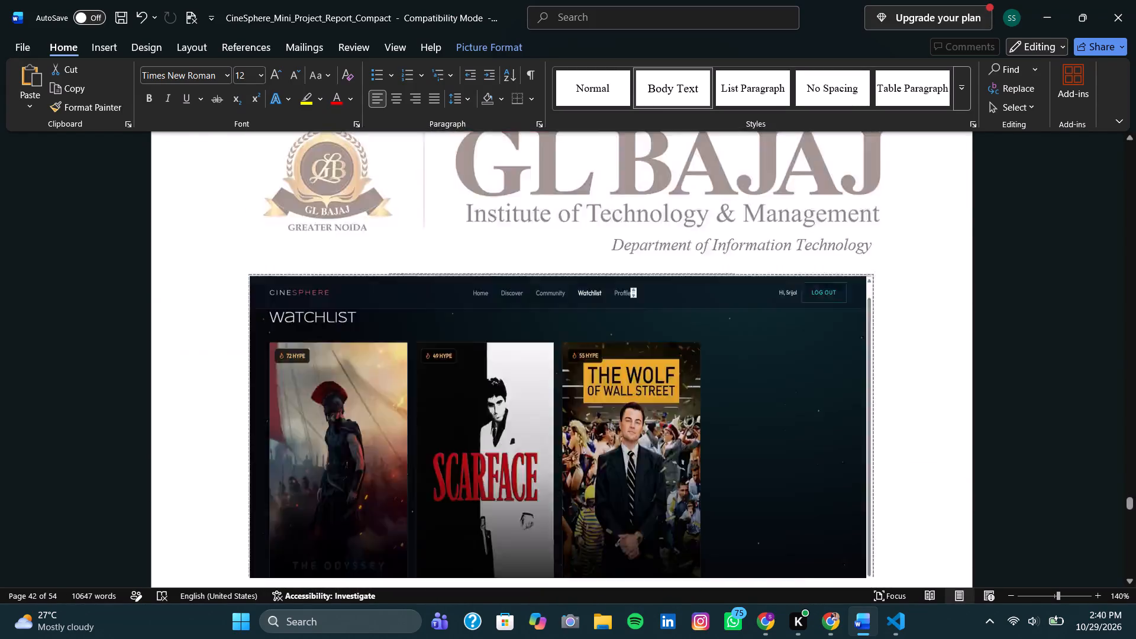
scroll(686, 460, "down", 4)
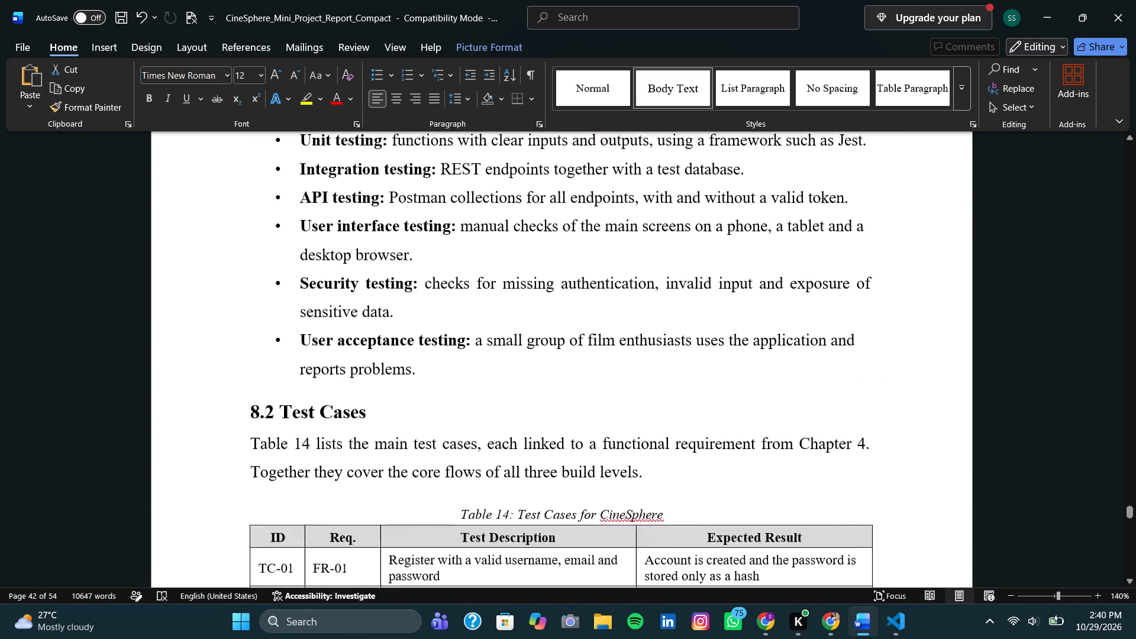
scroll(686, 460, "down", 1)
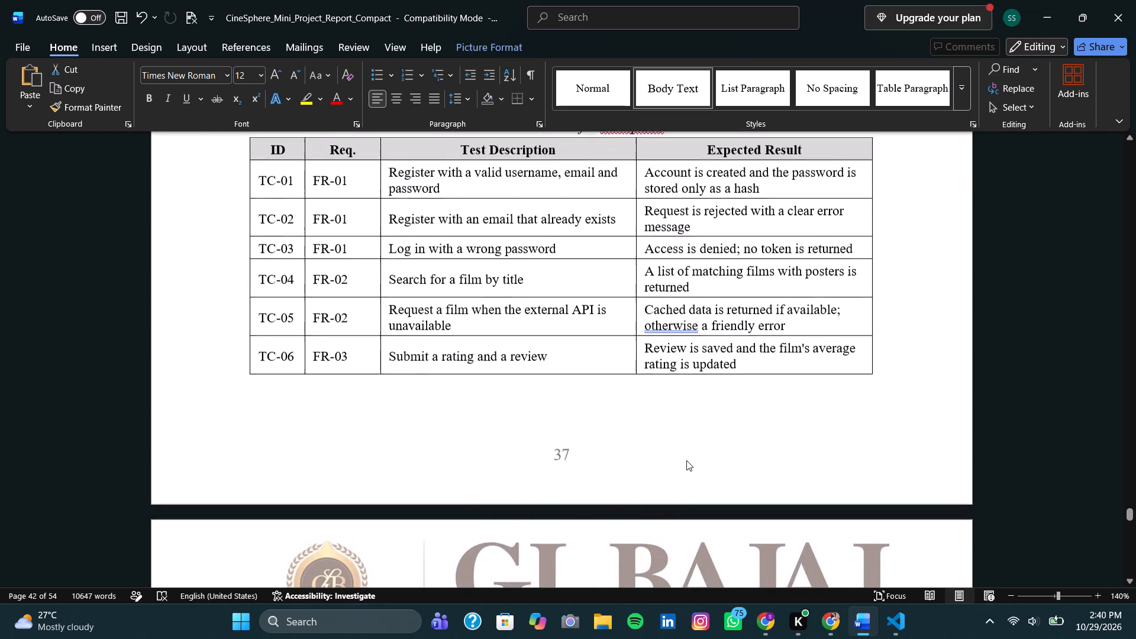
scroll(686, 460, "up", 3)
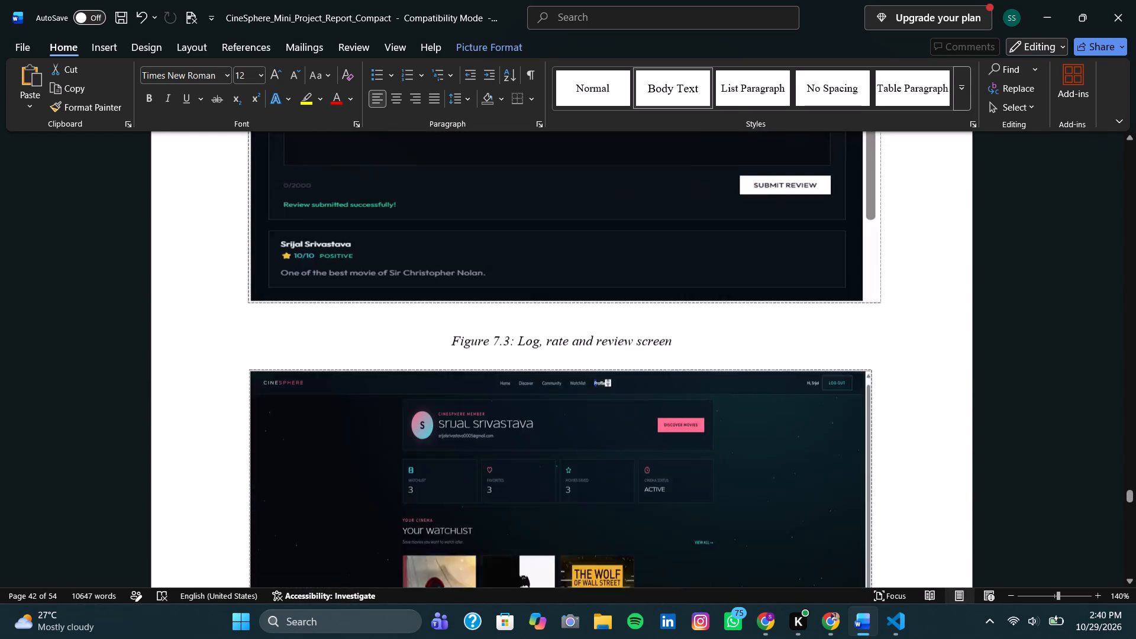
scroll(686, 460, "up", 3)
scroll(686, 460, "down", 1)
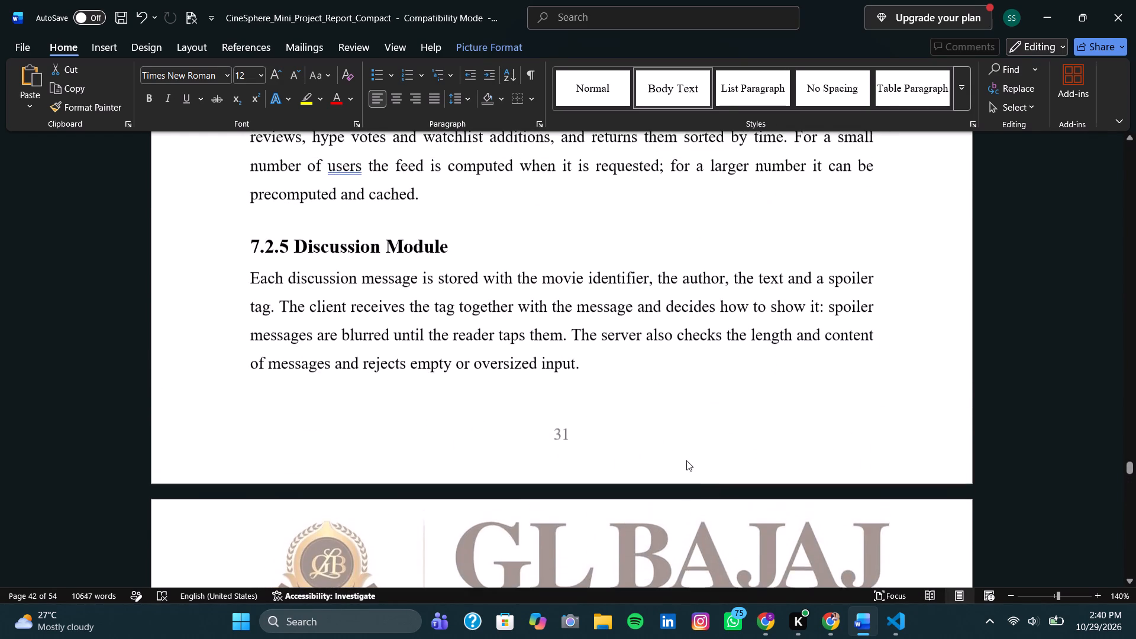
scroll(686, 460, "down", 4)
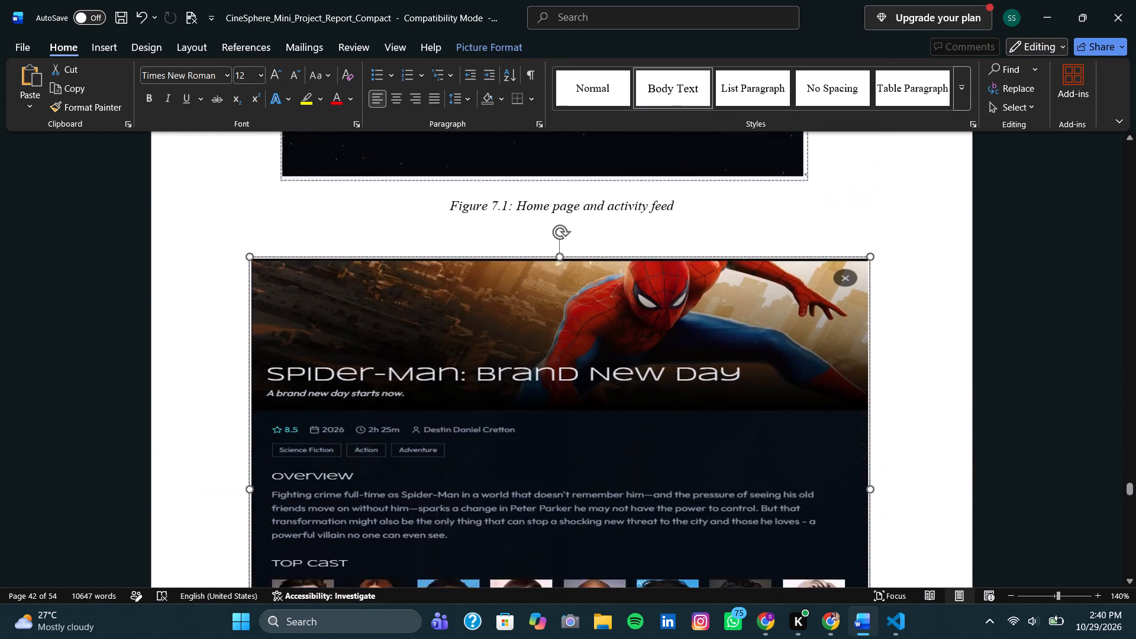
scroll(686, 460, "down", 3)
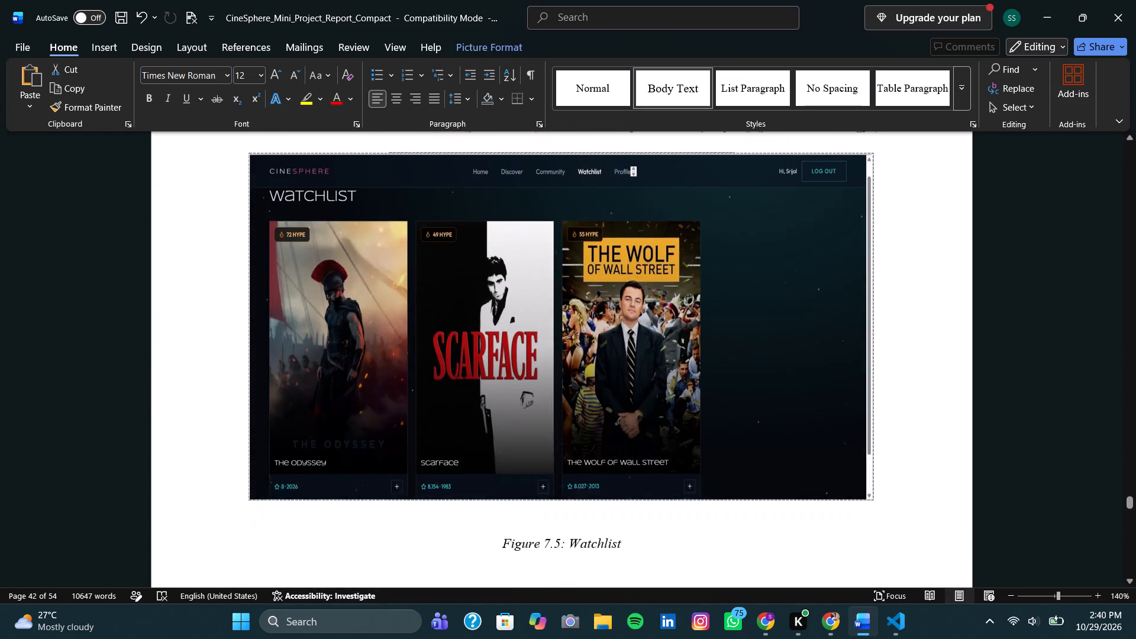
Review the layout of the remaining pages from section 8.2 Test Cases through Chapter 10 to the References.
scroll(686, 460, "down", 3)
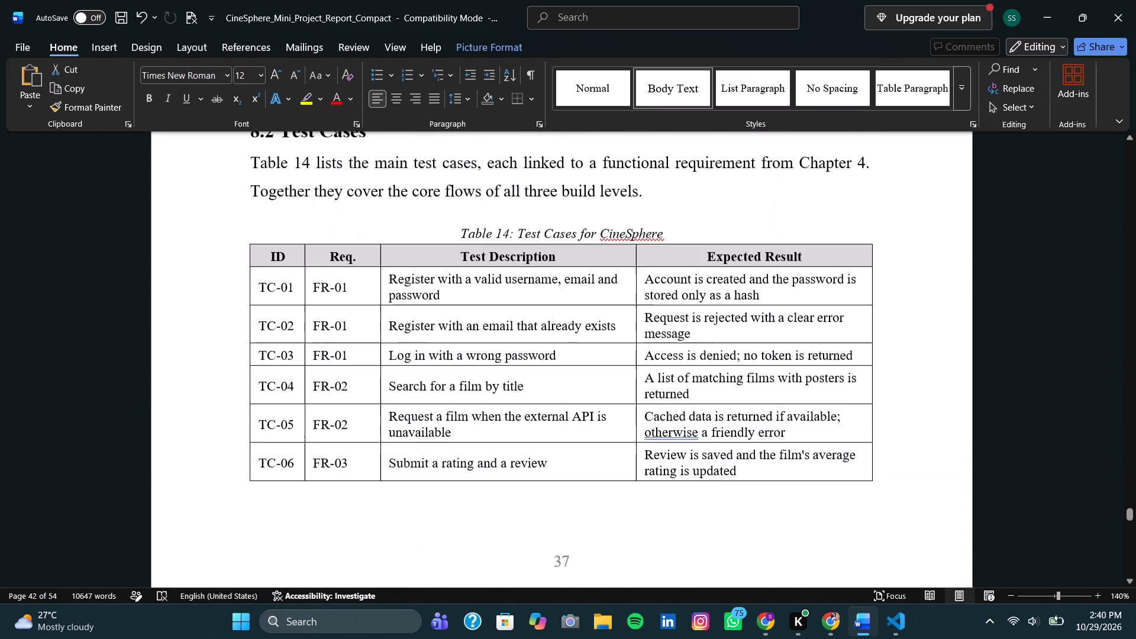
scroll(686, 460, "down", 4)
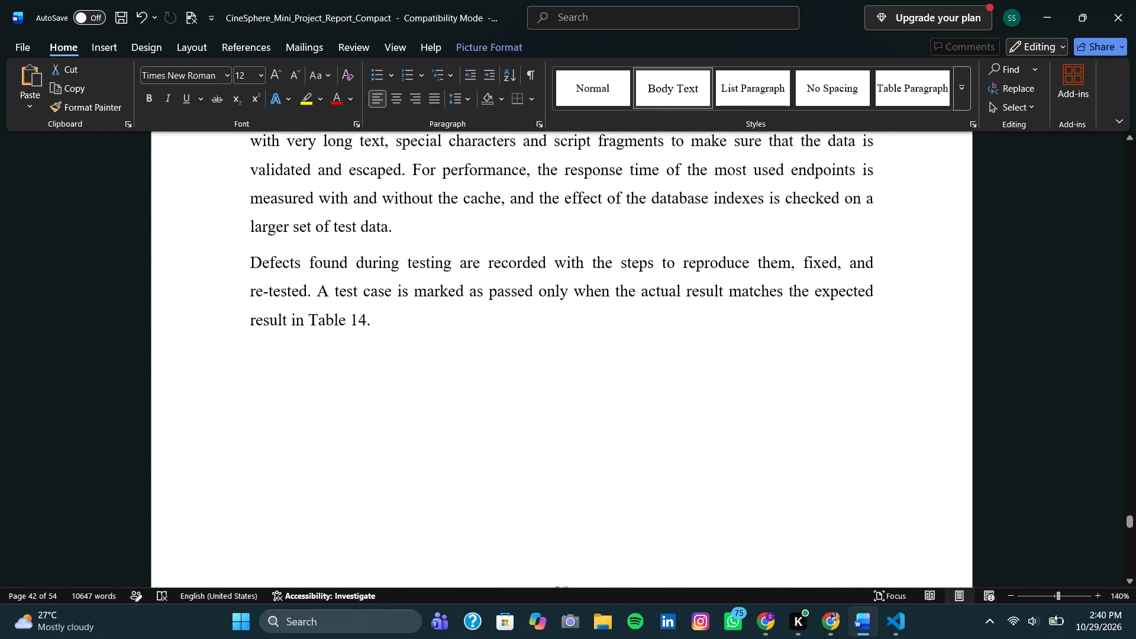
scroll(686, 460, "down", 3)
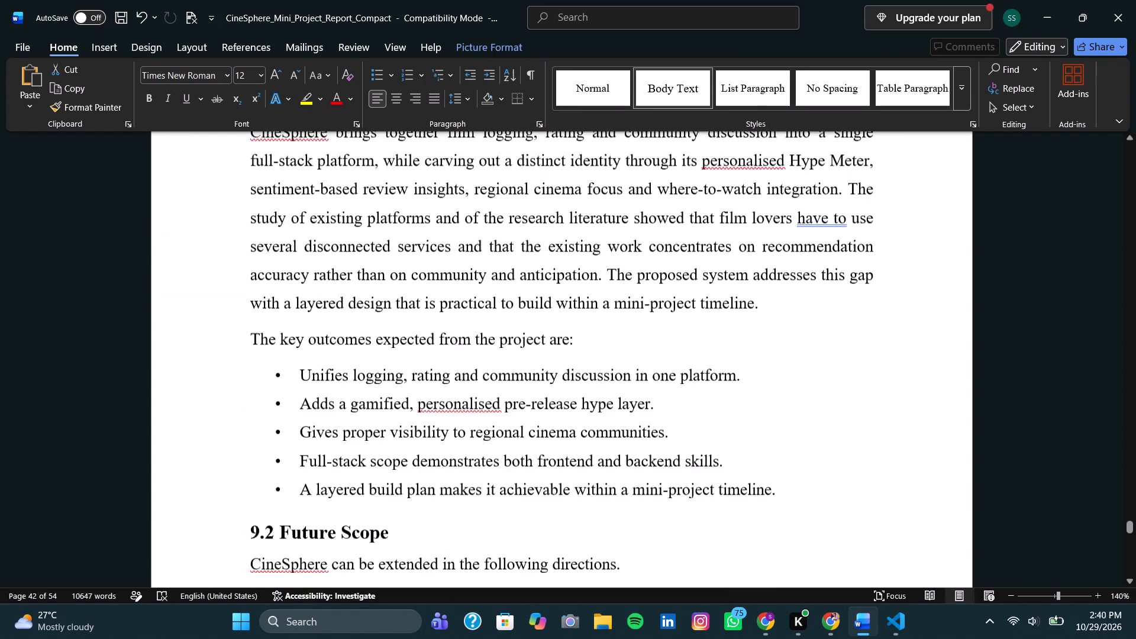
scroll(686, 460, "down", 4)
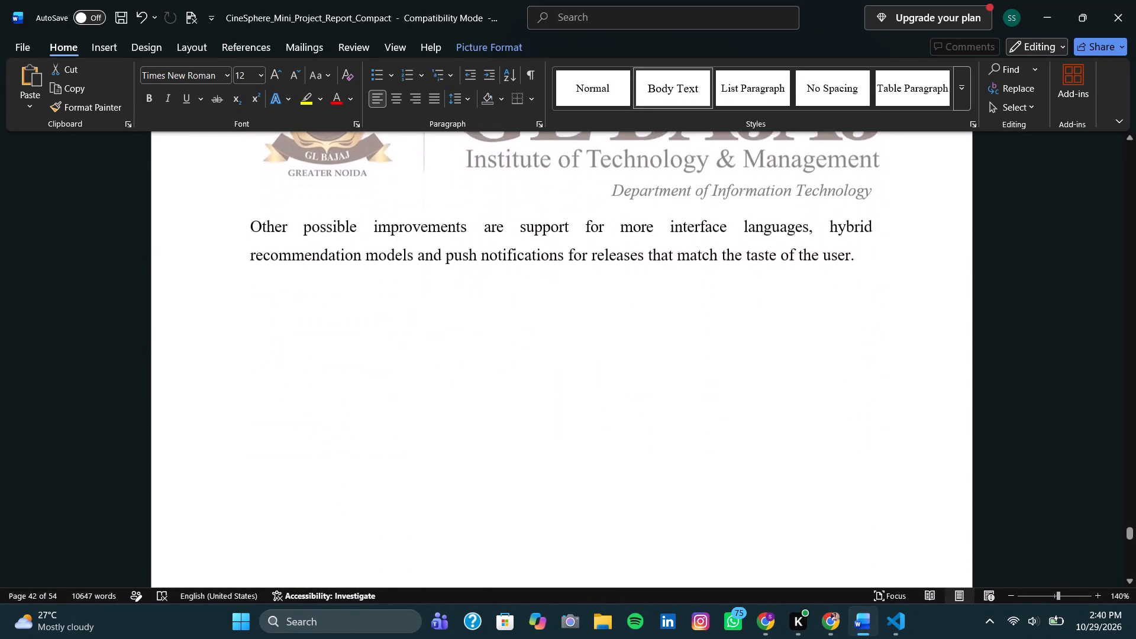
scroll(686, 460, "down", 3)
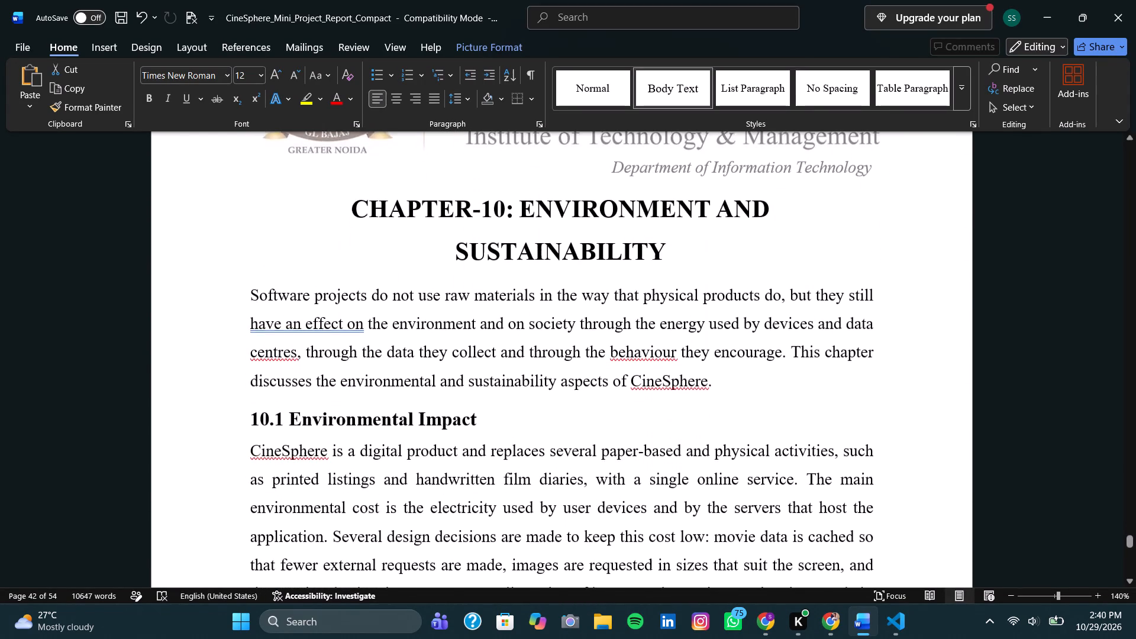
scroll(686, 460, "down", 2)
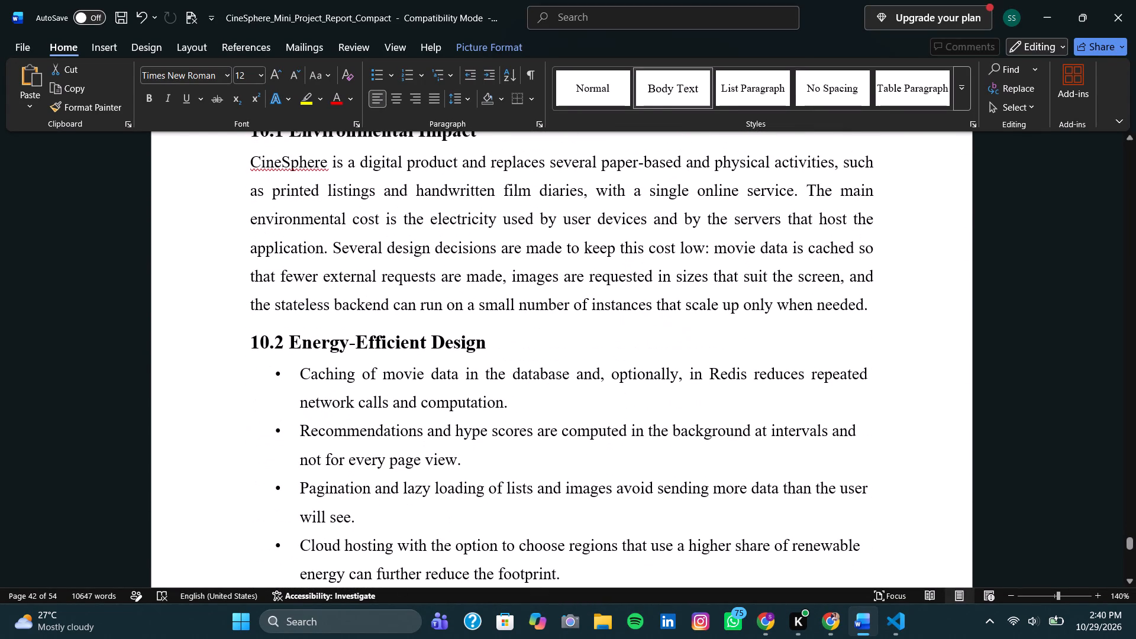
scroll(686, 460, "down", 2)
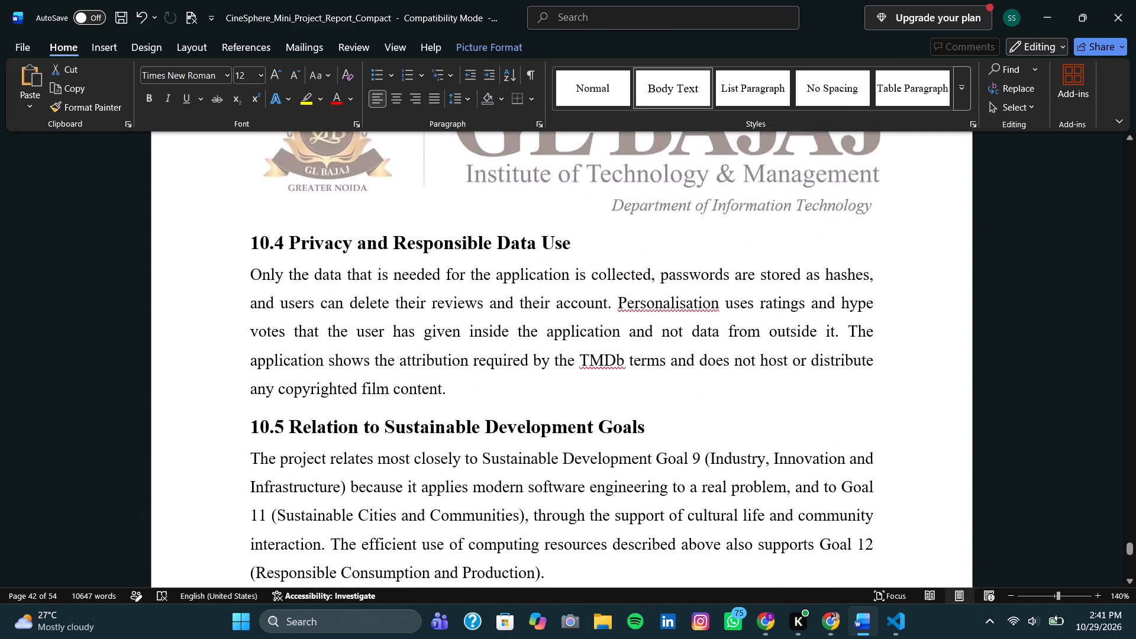
scroll(686, 460, "down", 2)
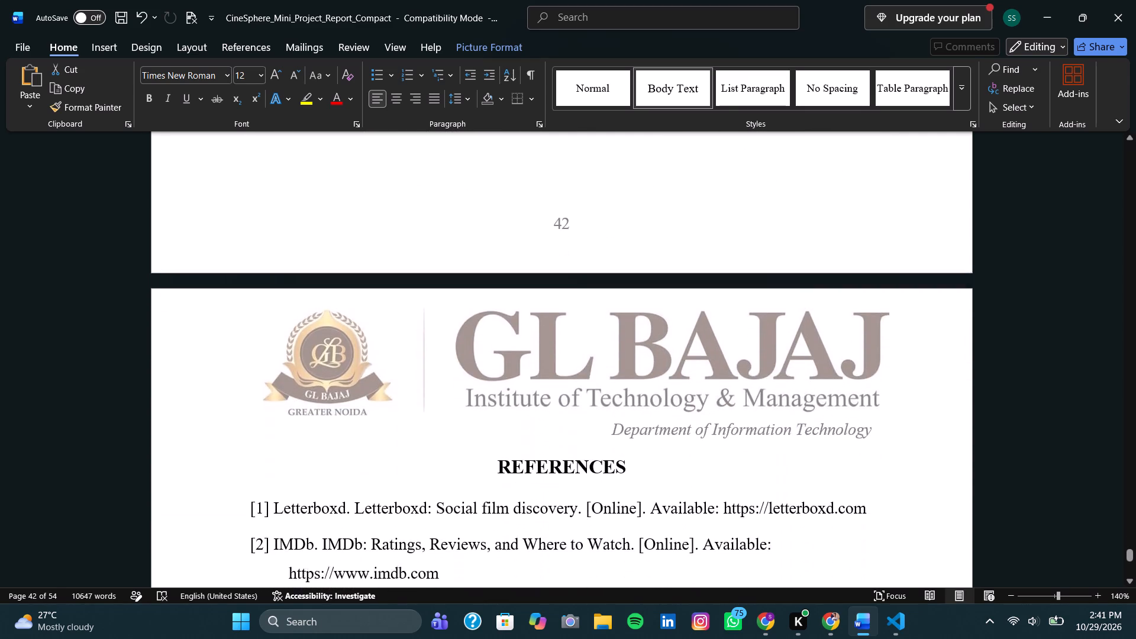
Review the References list through its last page at the end of the report.
scroll(686, 460, "down", 1)
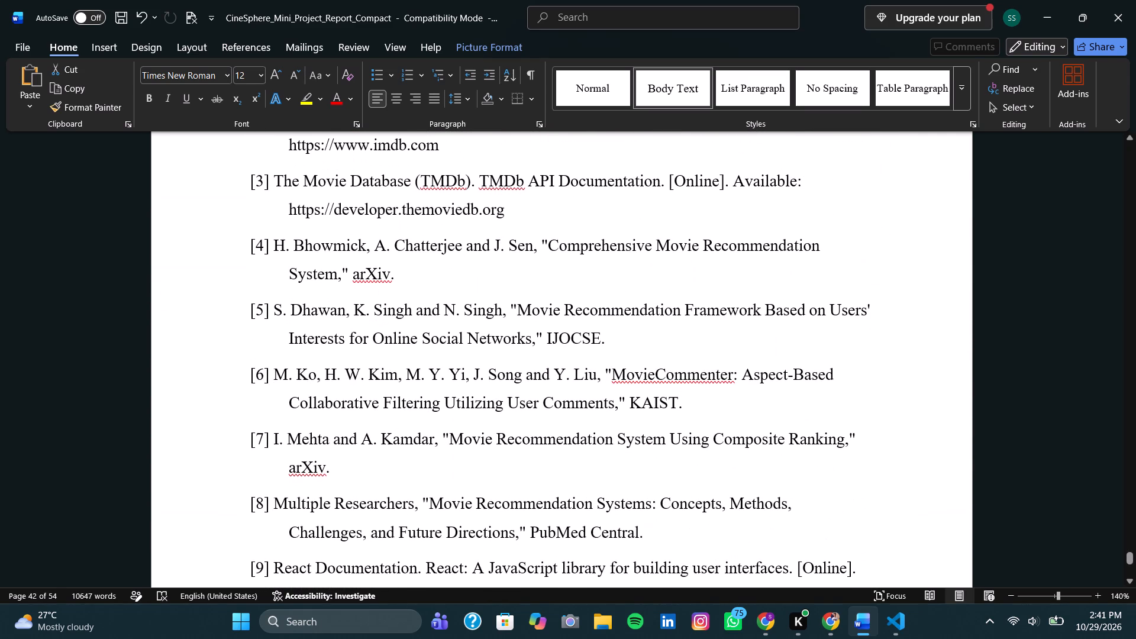
scroll(686, 460, "down", 1)
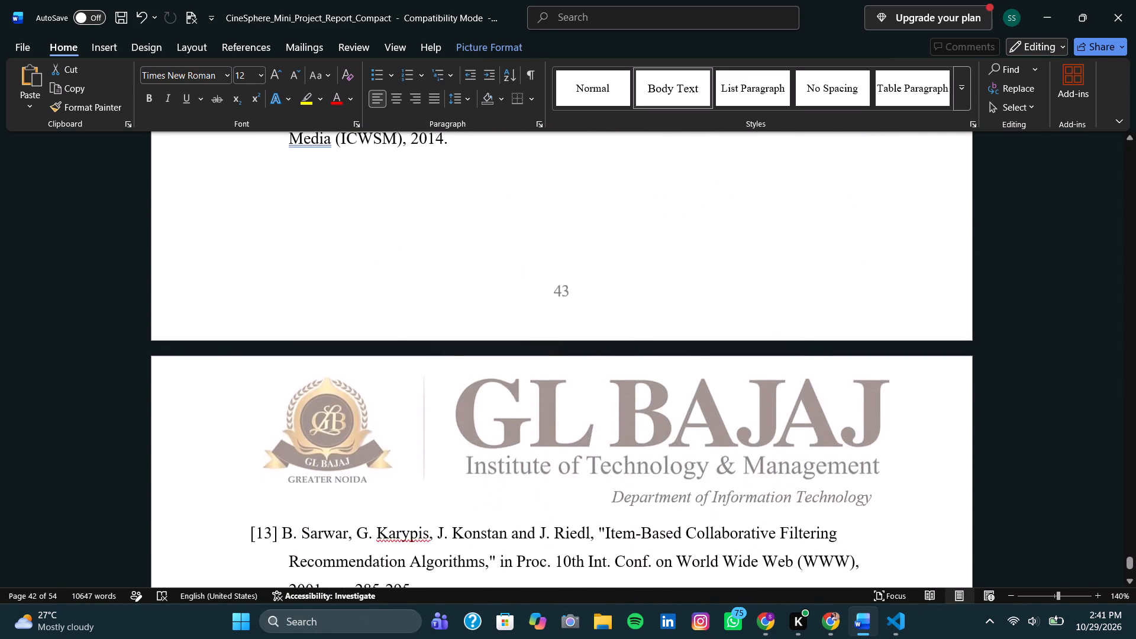
scroll(686, 460, "down", 1)
Return to the start of the report and review the front matter from the title page through the Declaration, Certificate and Acknowledgement.
scroll(686, 460, "up", 1)
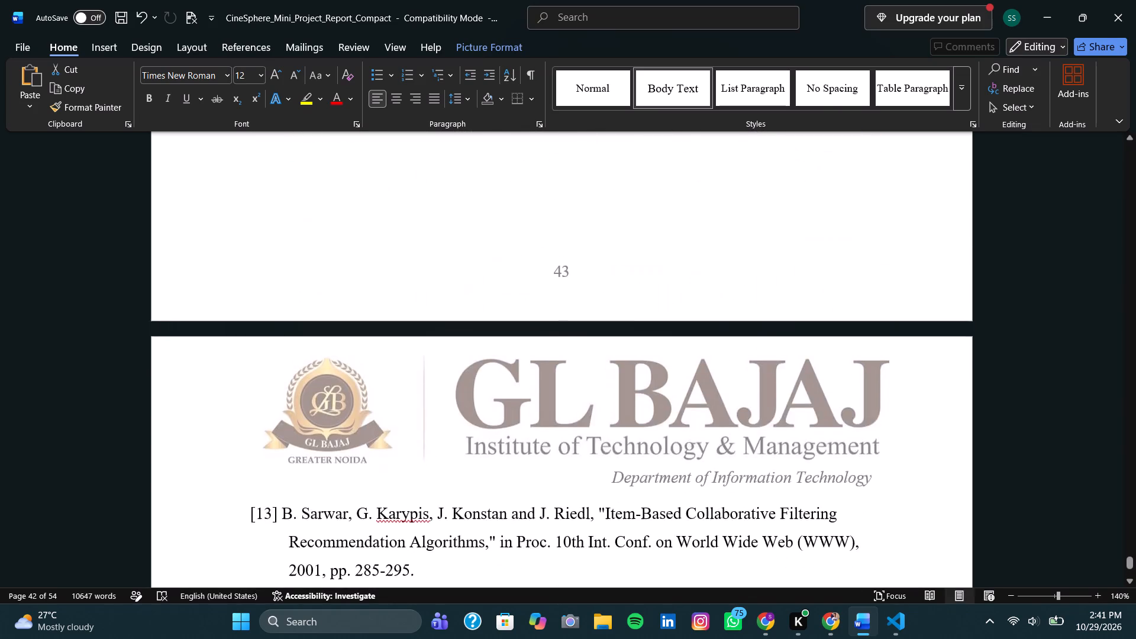
scroll(686, 460, "up", 7)
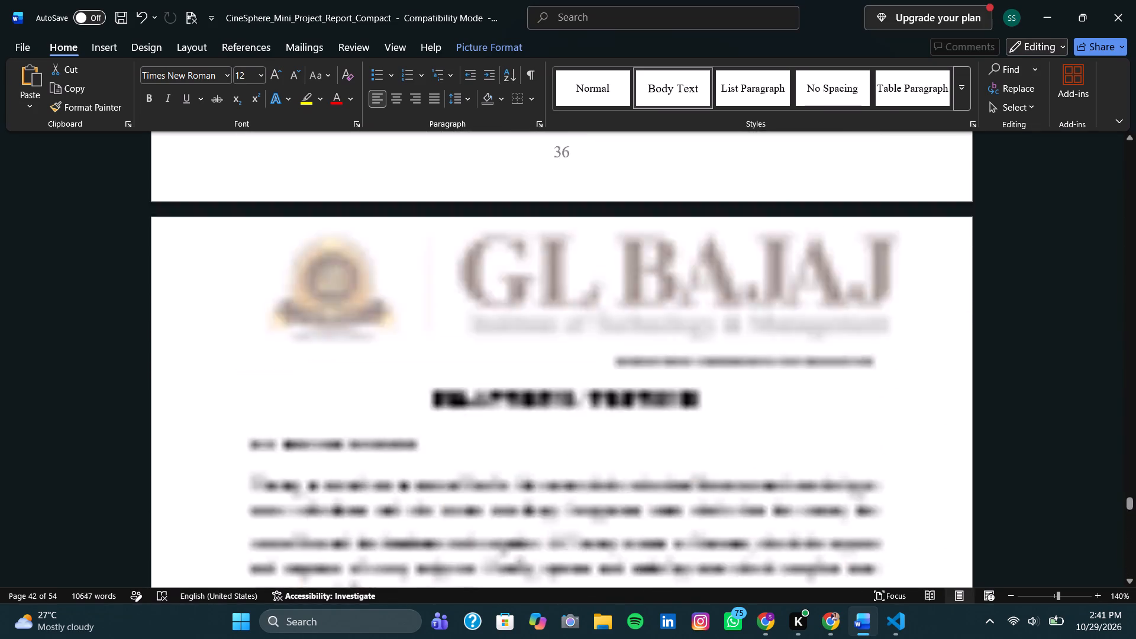
scroll(686, 460, "up", 3)
scroll(686, 460, "up", 20)
scroll(686, 460, "up", 20)
scroll(686, 460, "up", 20)
scroll(686, 460, "down", 1)
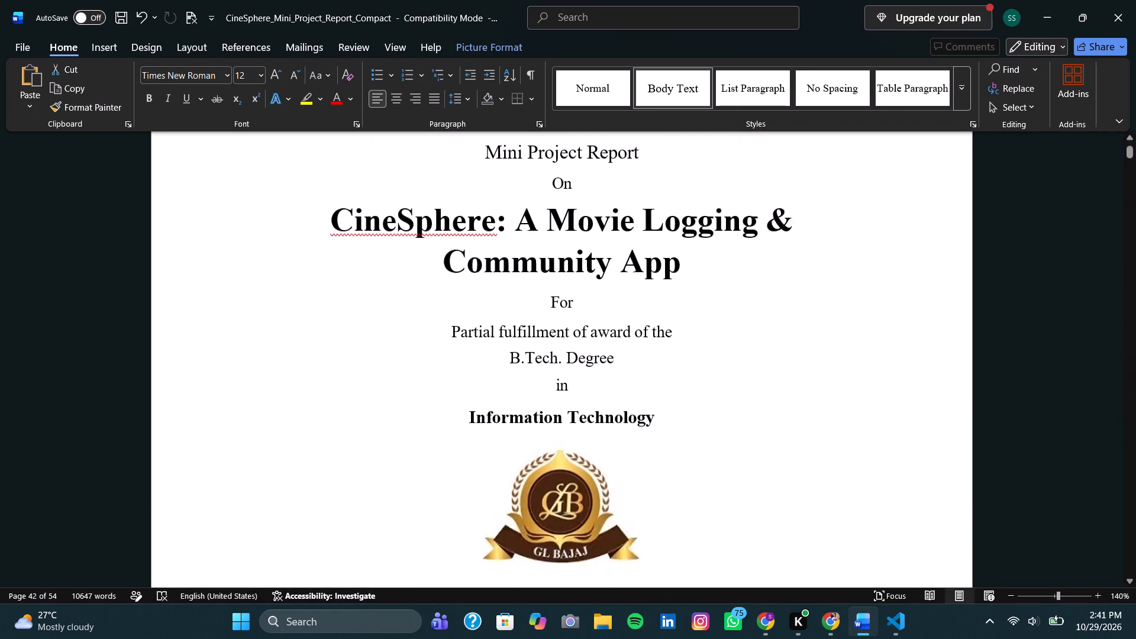
scroll(686, 460, "down", 1)
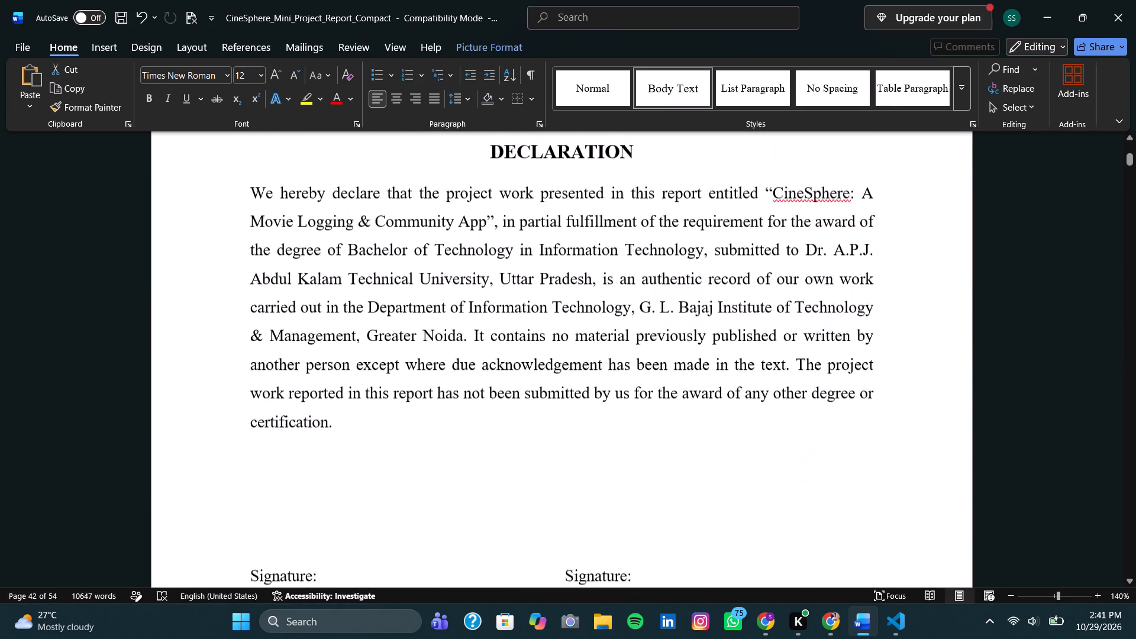
scroll(686, 460, "down", 2)
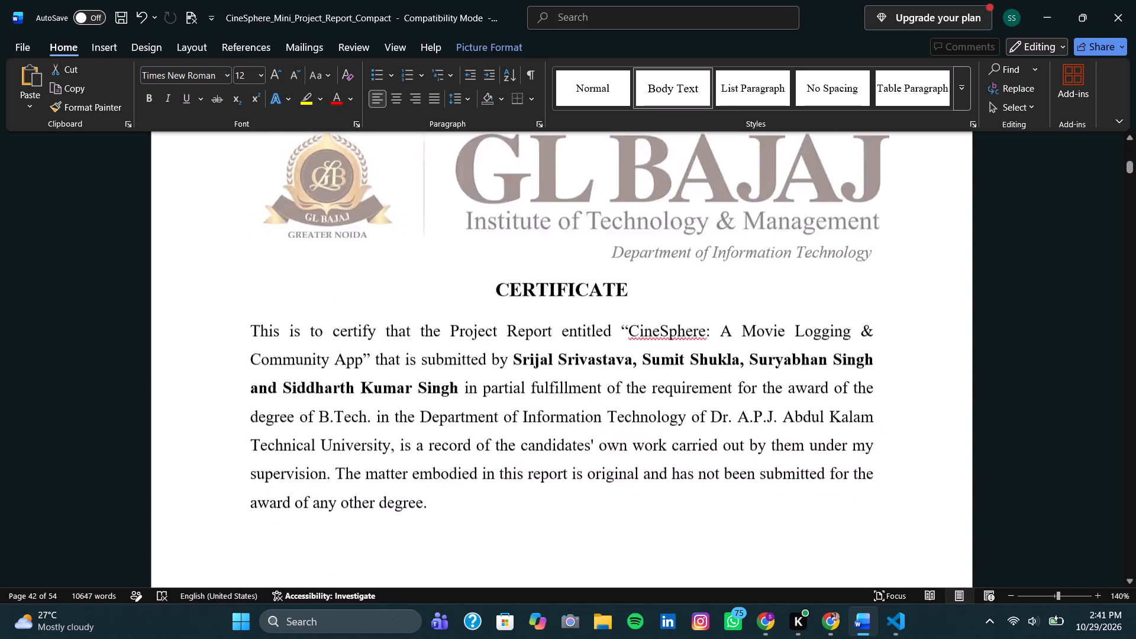
scroll(686, 460, "down", 3)
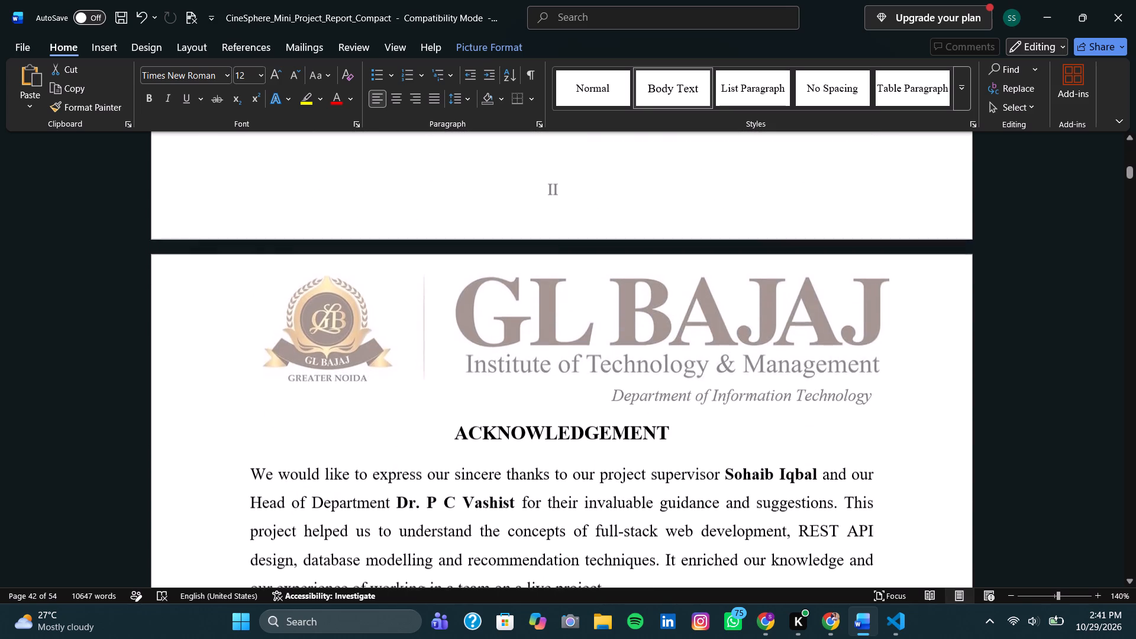
scroll(686, 460, "down", 2)
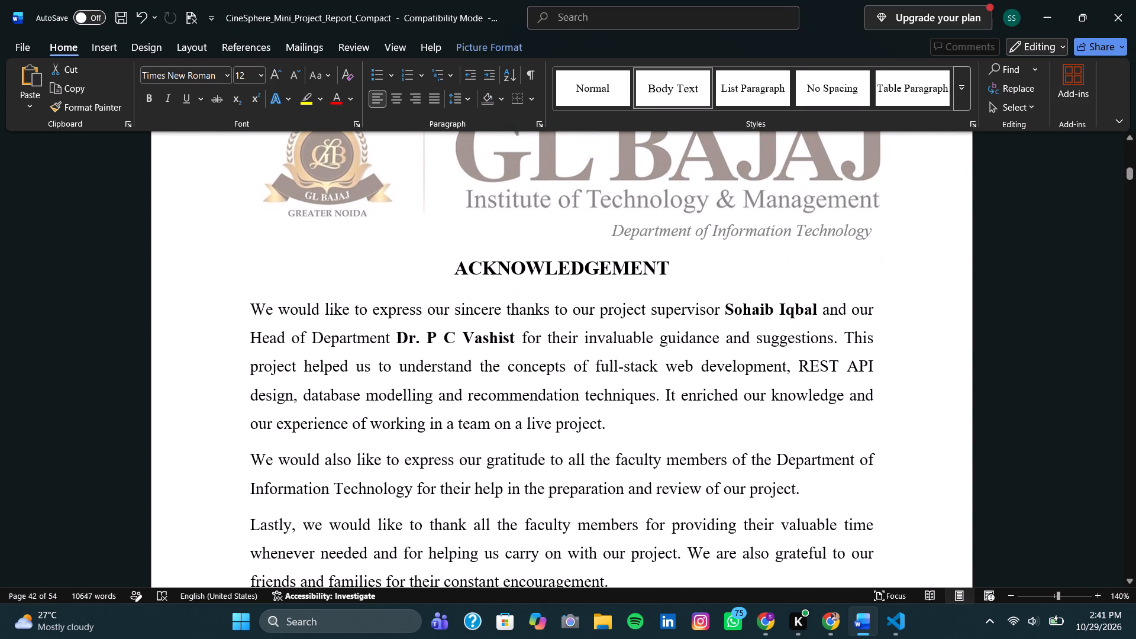
scroll(686, 460, "down", 2)
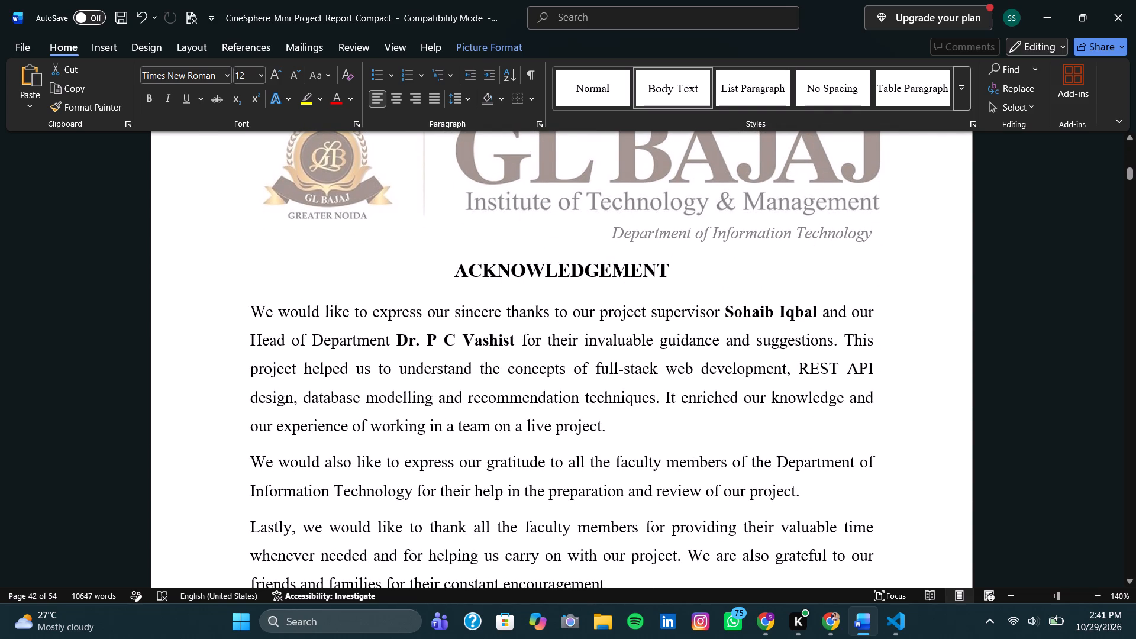